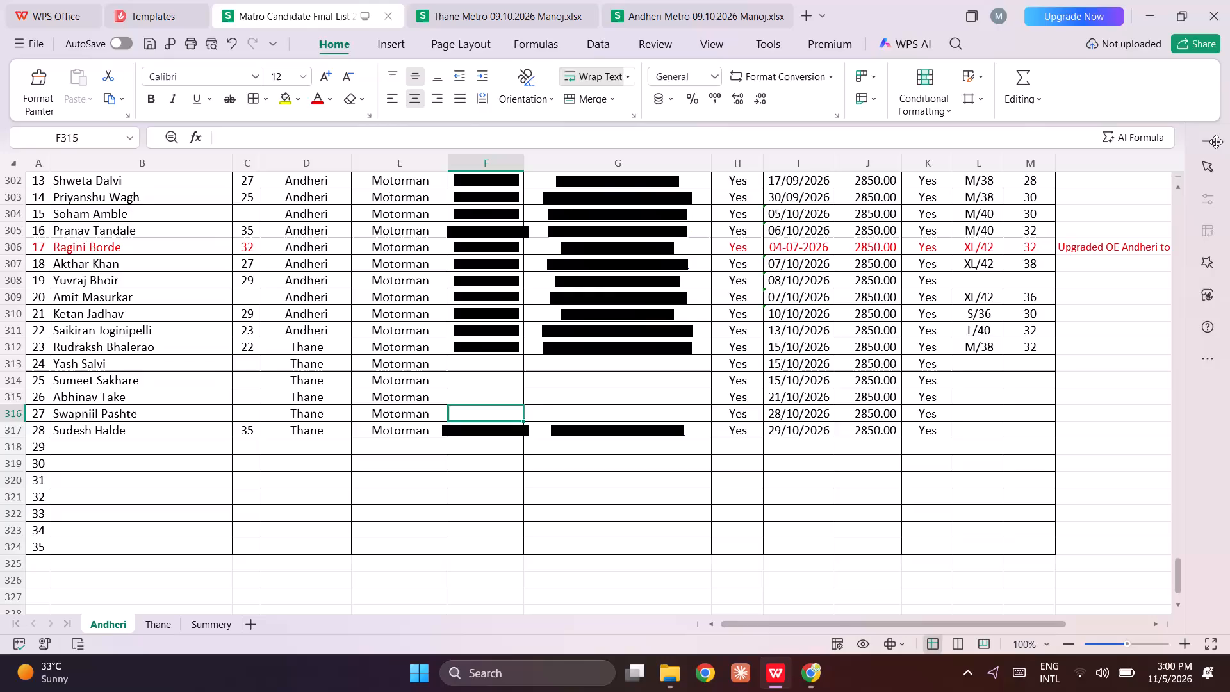
Enter the new candidate's name for serial number 29 in cell B318 of the Andheri sheet.
{"action": "key", "text": "Down"}
{"action": "key", "text": "Down"}
{"action": "key", "text": "Left"}
{"action": "key", "text": "Left"}
{"action": "key", "text": "Left"}
{"action": "key", "text": "Left"}
{"action": "key", "text": "Left"}
{"action": "key", "text": "Right"}
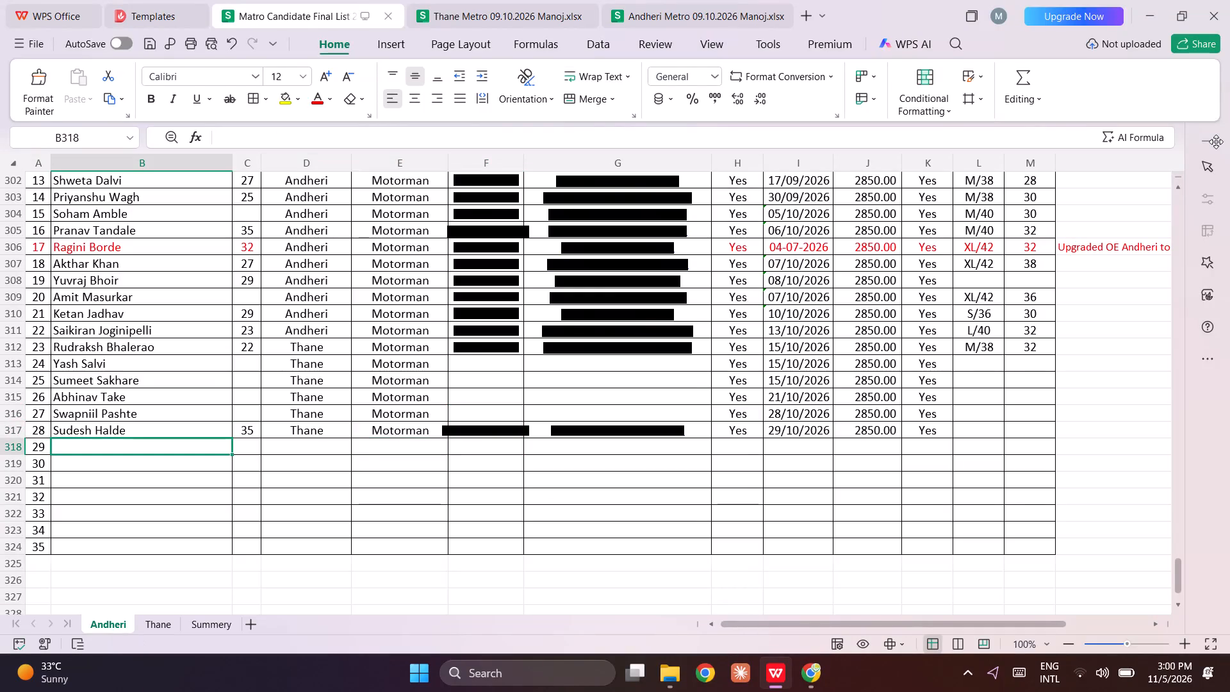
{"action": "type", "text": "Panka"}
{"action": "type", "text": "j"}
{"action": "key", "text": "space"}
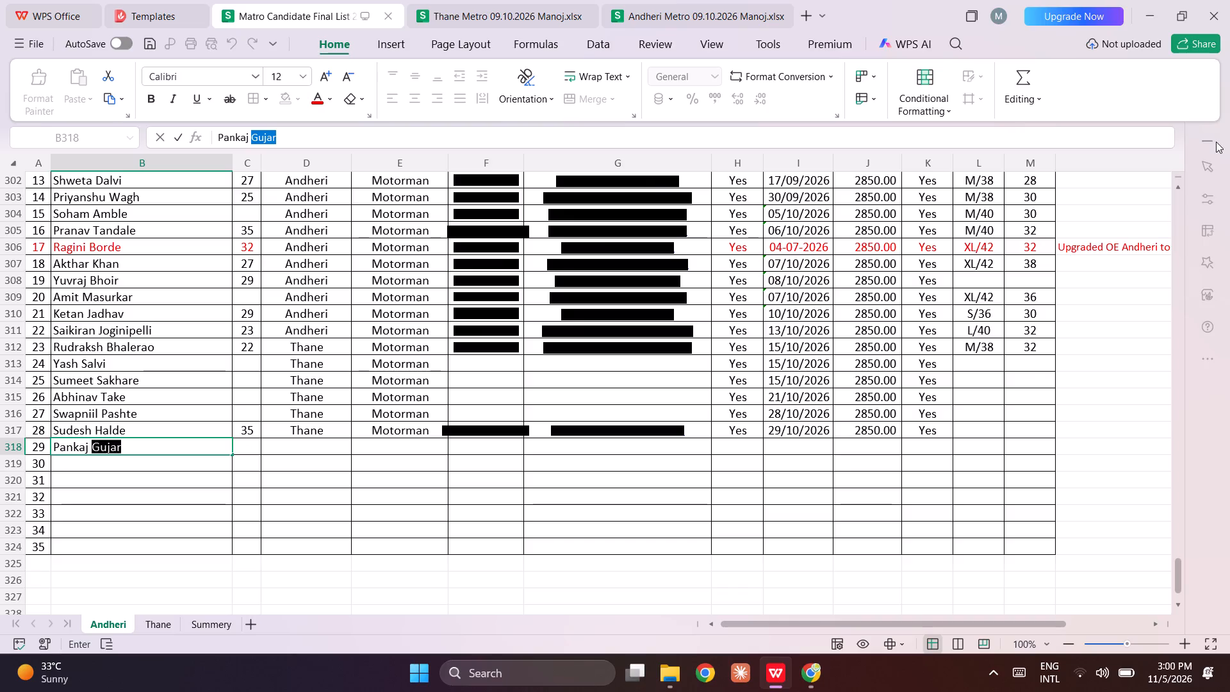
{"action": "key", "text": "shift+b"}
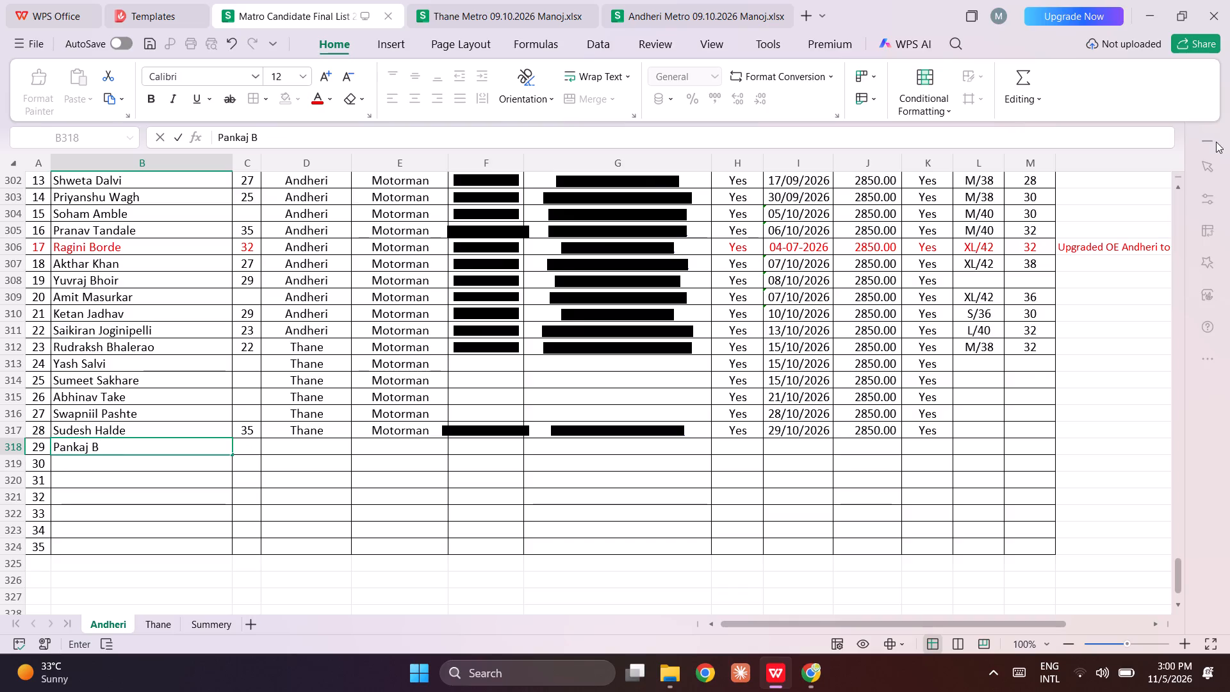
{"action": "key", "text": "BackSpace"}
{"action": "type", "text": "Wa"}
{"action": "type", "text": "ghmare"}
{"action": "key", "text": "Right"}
Fill the location Thane and the role Motorman into row 318 by copying down from the row above.
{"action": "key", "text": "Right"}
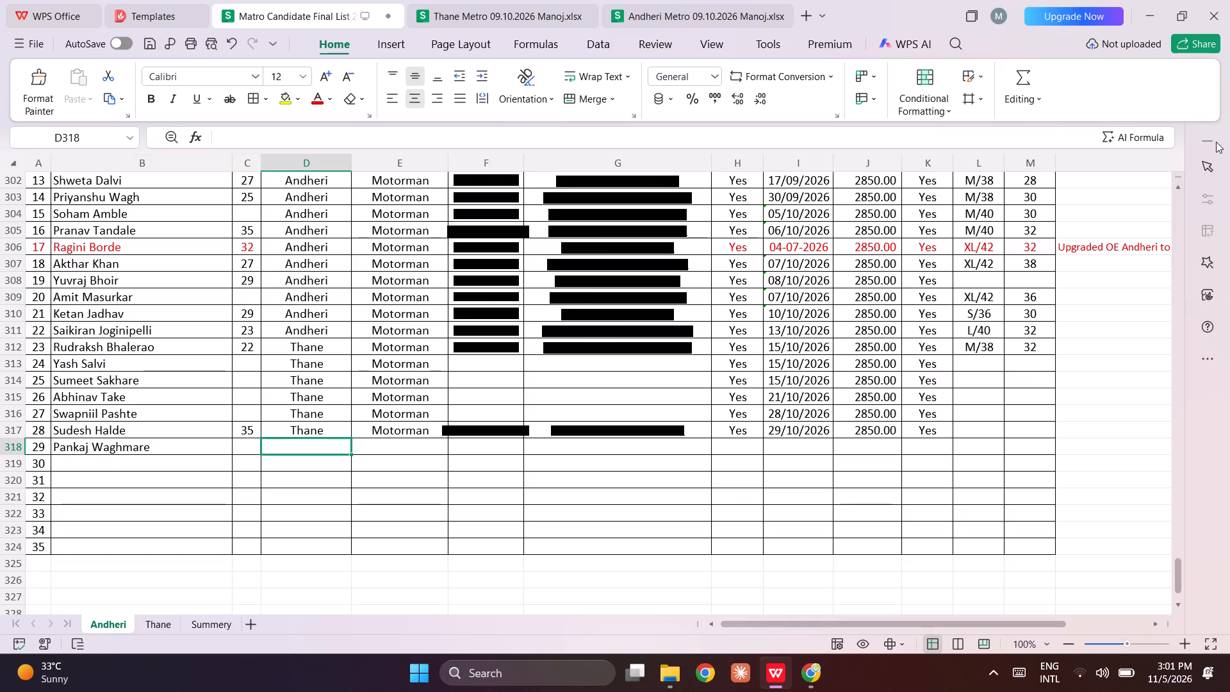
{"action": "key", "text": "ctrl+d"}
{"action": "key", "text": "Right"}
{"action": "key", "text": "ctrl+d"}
Copy down Yes in column H, 2850.00 in column J and Yes in column K for row 318, leaving column I's date empty.
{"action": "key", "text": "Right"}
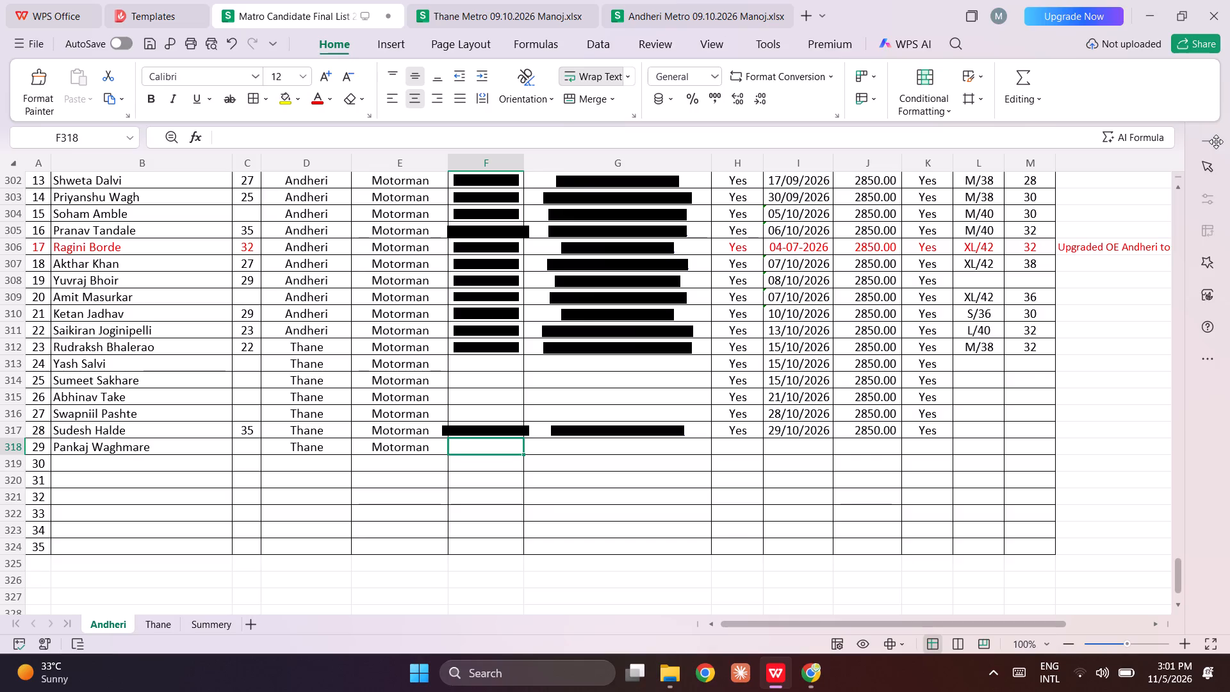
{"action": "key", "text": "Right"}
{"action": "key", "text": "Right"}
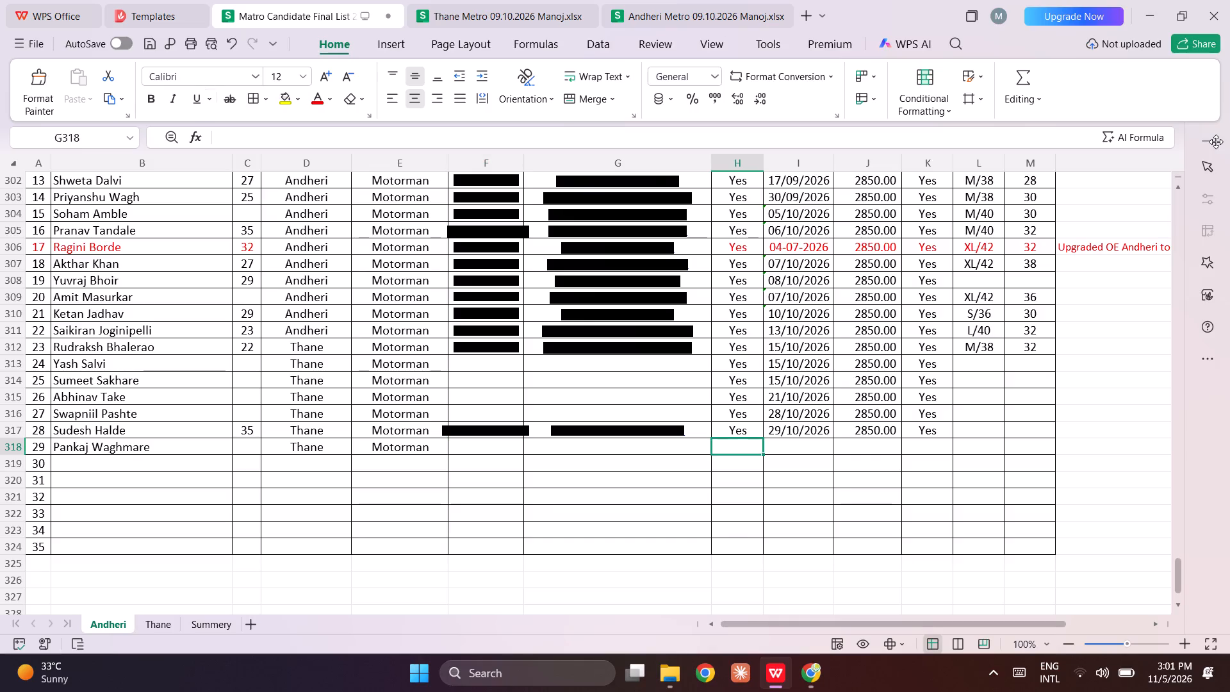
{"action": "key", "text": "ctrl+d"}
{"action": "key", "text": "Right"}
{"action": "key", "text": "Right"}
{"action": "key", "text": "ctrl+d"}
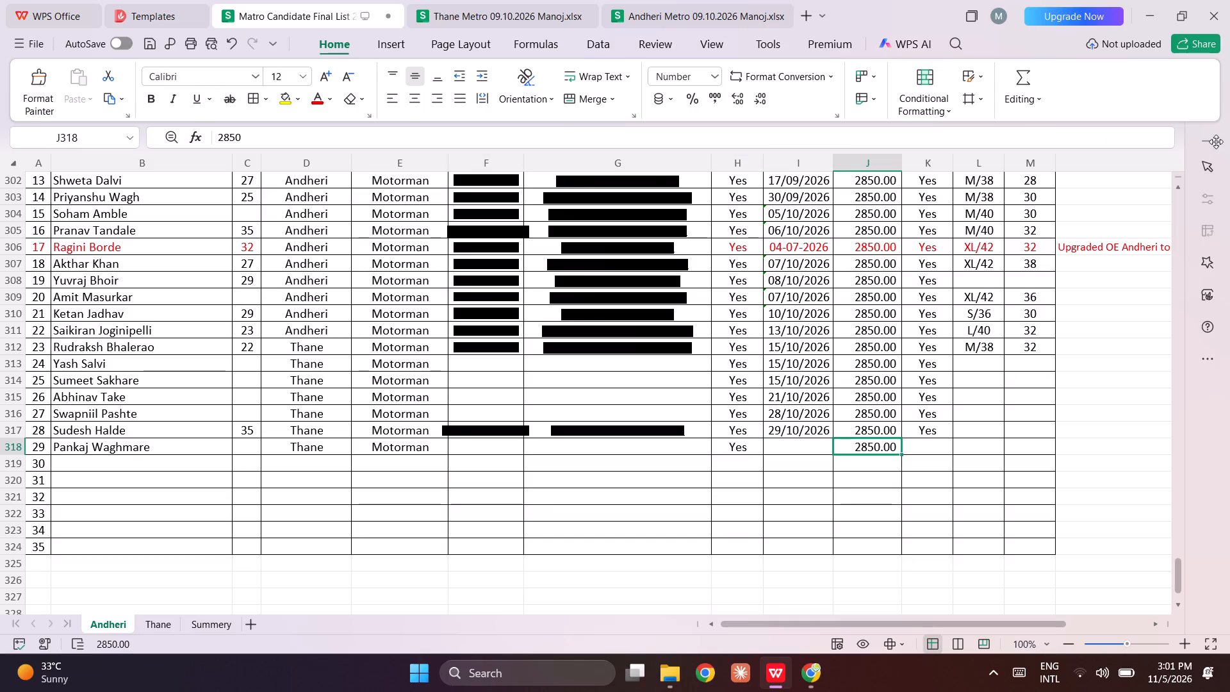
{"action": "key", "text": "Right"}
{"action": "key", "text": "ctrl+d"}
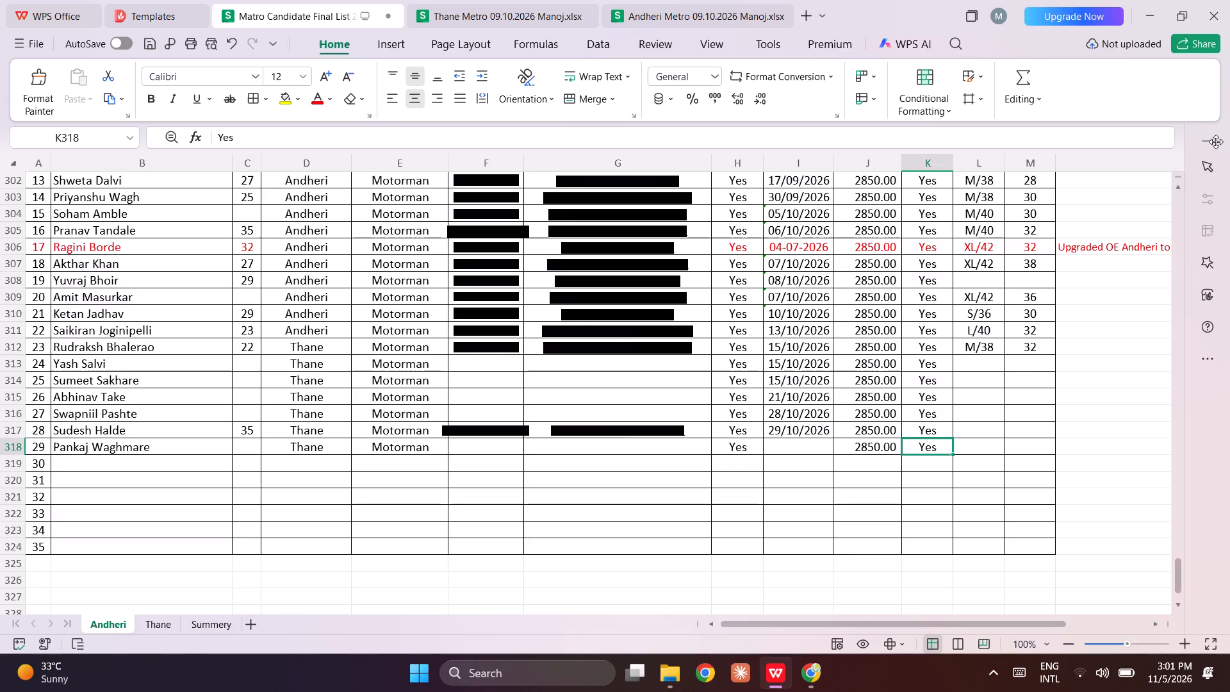
Save the candidate list workbook.
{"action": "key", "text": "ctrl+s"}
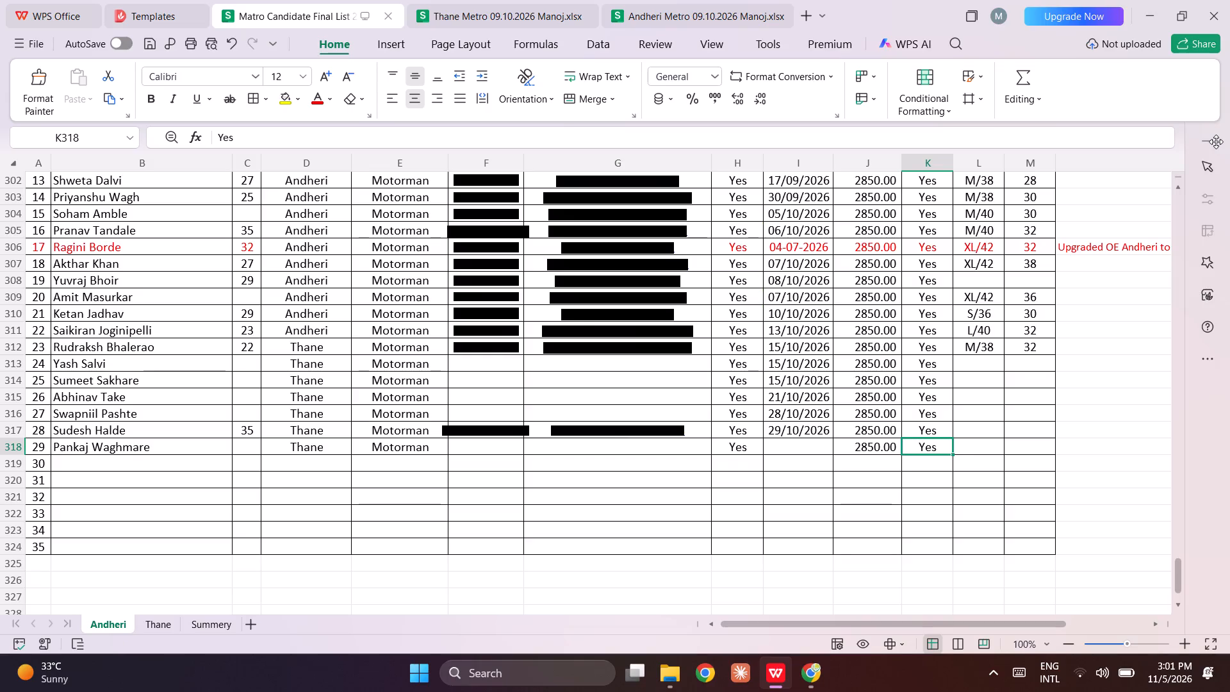
Go to the empty name cell B319 for serial number 30.
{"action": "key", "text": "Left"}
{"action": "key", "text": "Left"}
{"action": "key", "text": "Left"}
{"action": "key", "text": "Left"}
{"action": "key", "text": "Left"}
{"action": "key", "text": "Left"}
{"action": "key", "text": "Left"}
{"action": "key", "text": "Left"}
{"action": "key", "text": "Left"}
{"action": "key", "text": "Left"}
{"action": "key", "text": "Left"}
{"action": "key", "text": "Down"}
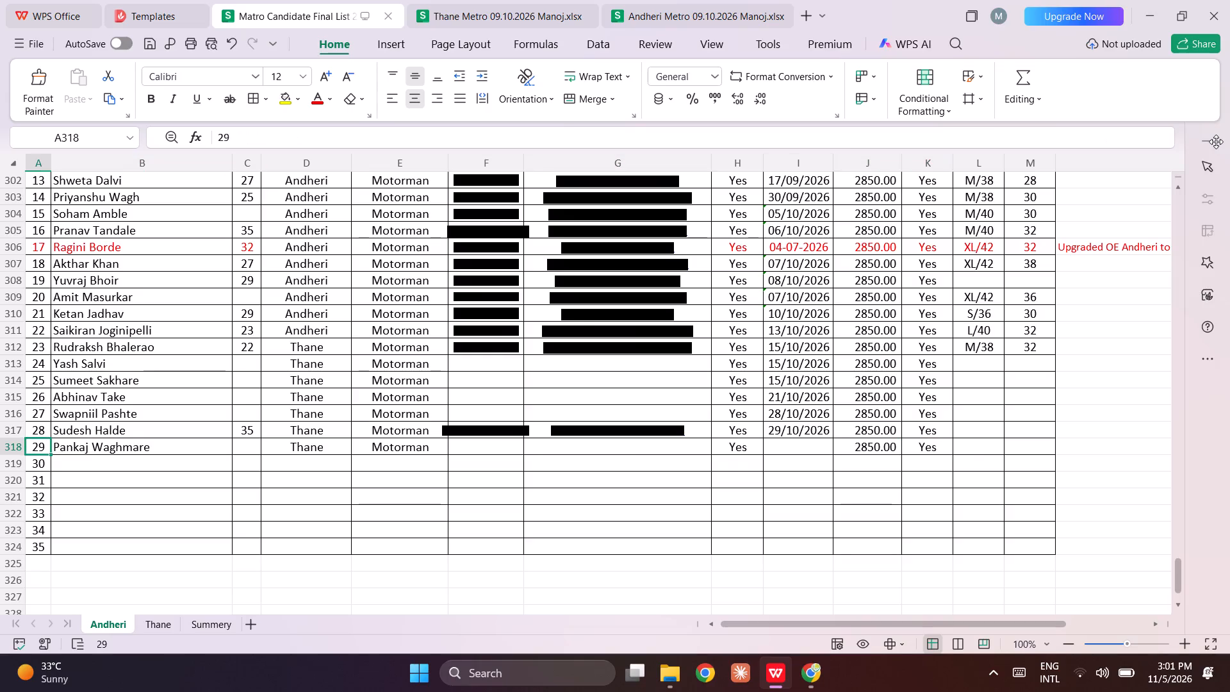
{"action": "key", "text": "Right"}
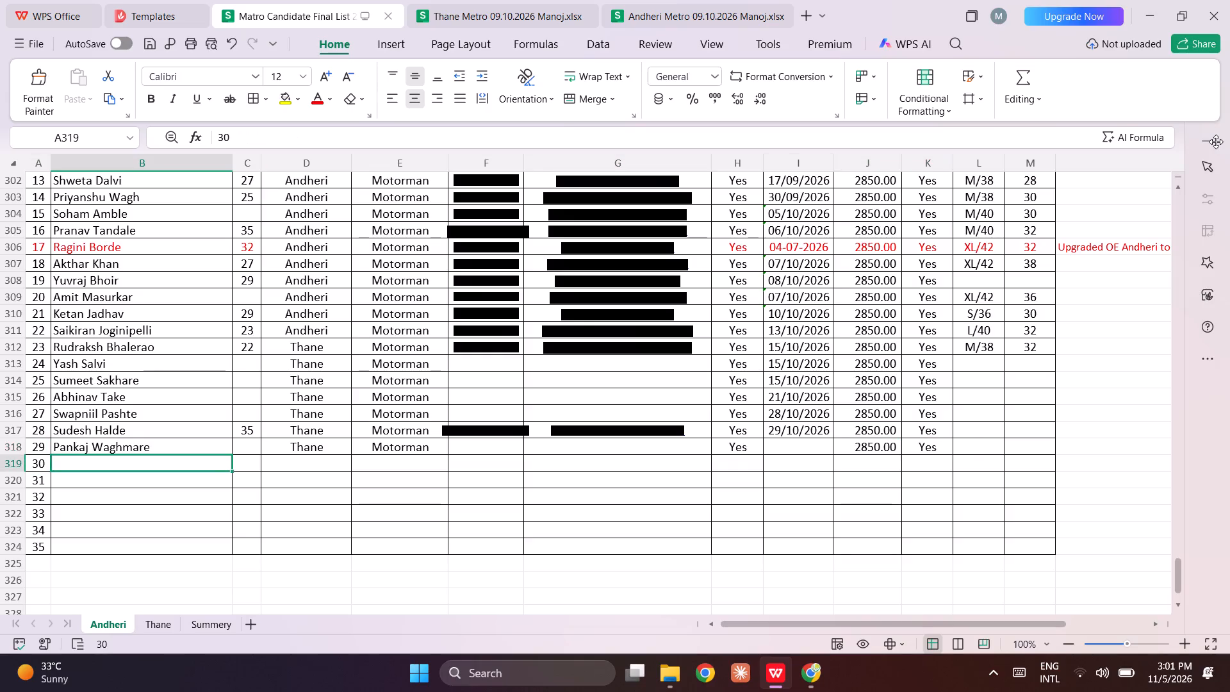
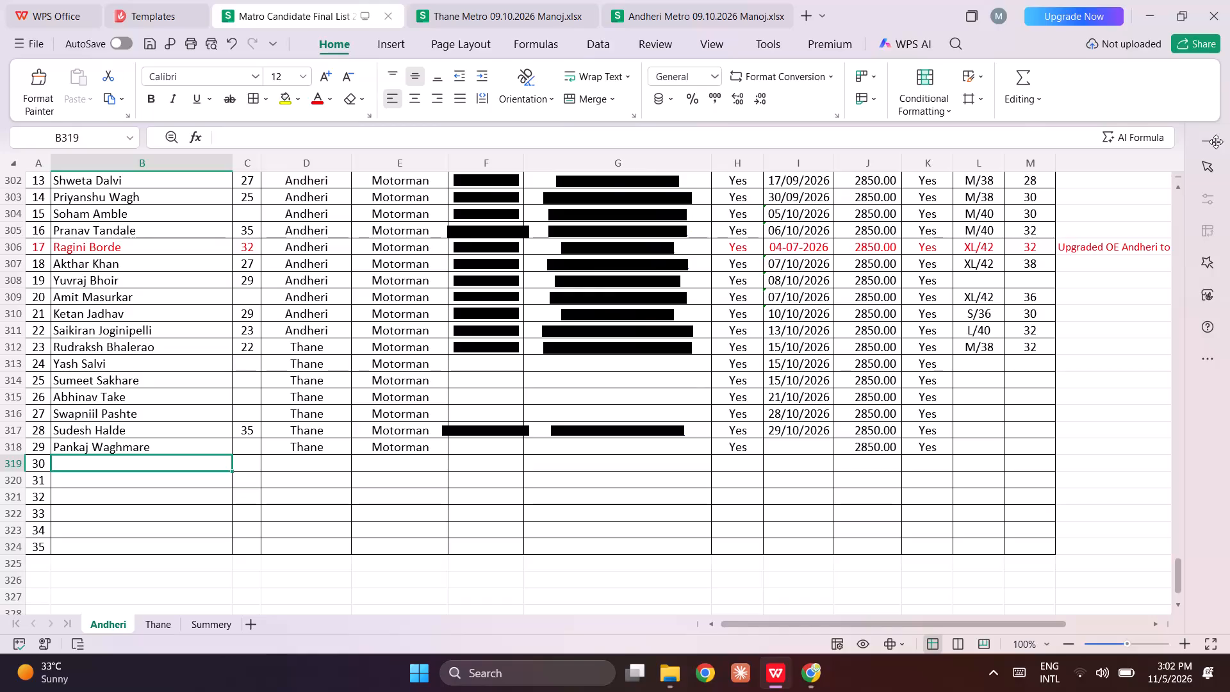
Search the Andheri sheet for "shubham" and go through the matching entries.
{"action": "key", "text": "ctrl+f"}
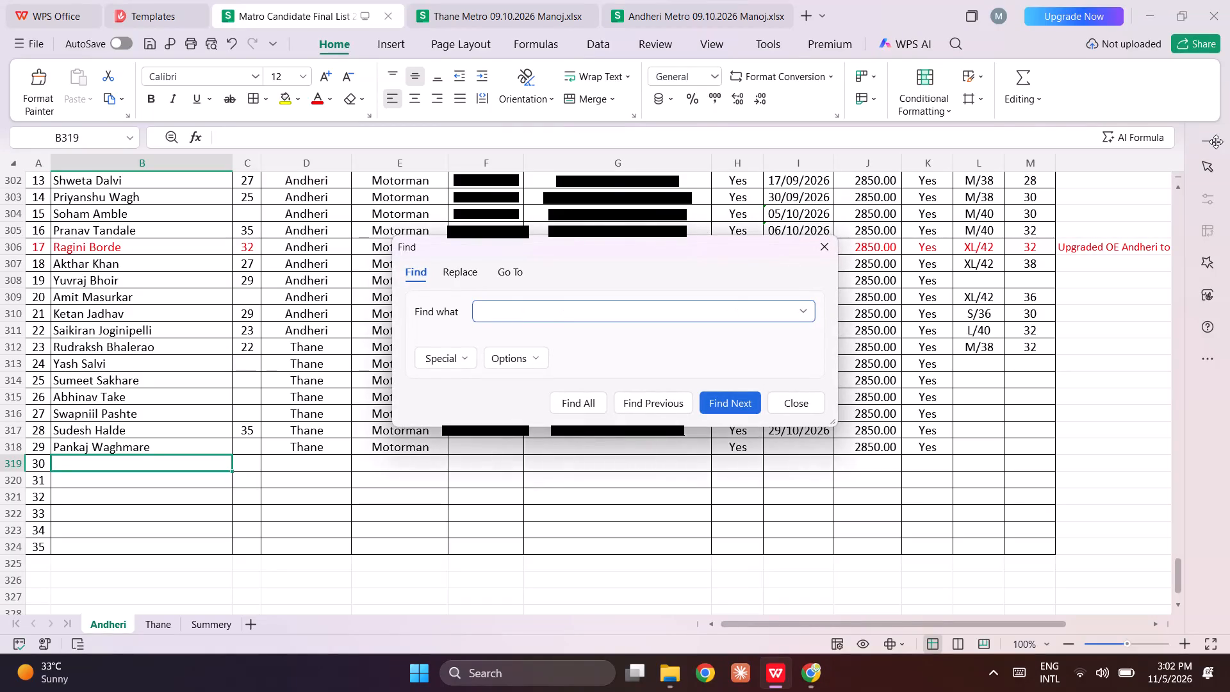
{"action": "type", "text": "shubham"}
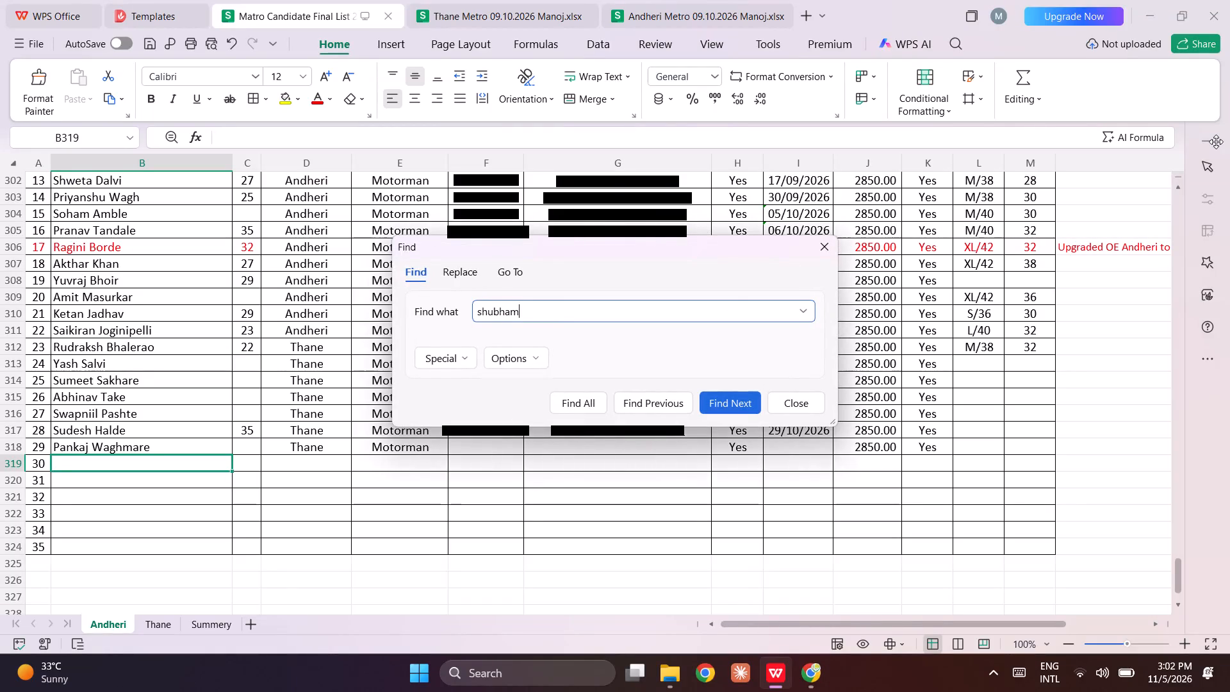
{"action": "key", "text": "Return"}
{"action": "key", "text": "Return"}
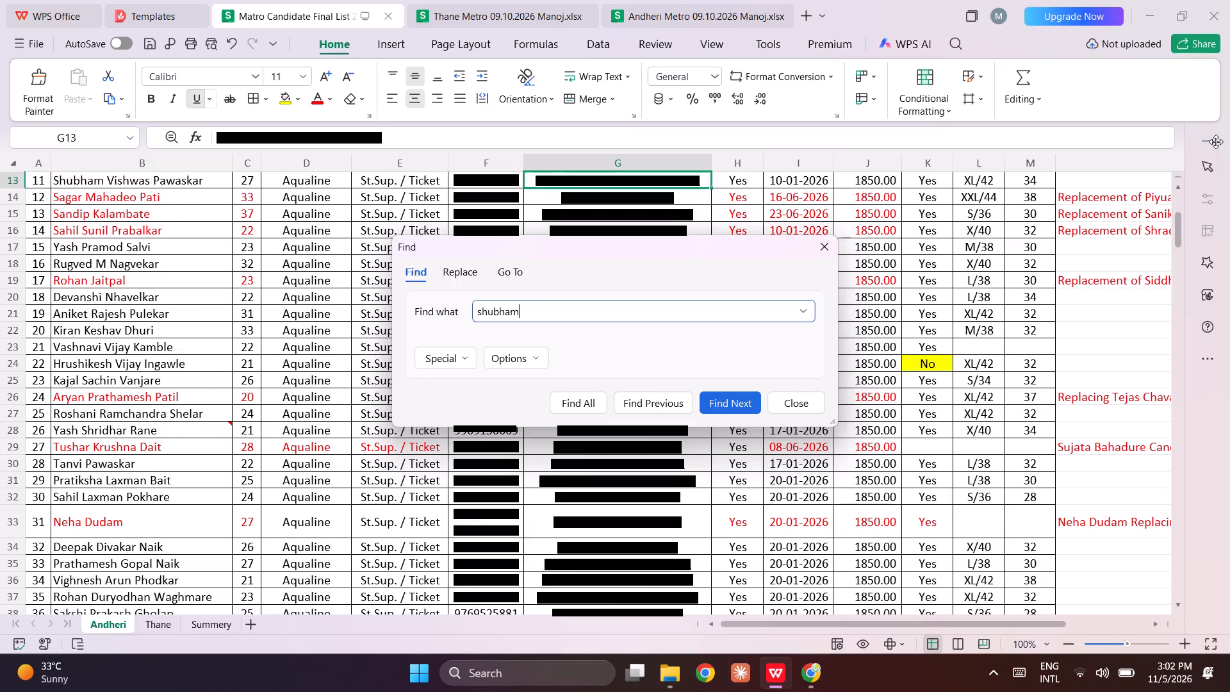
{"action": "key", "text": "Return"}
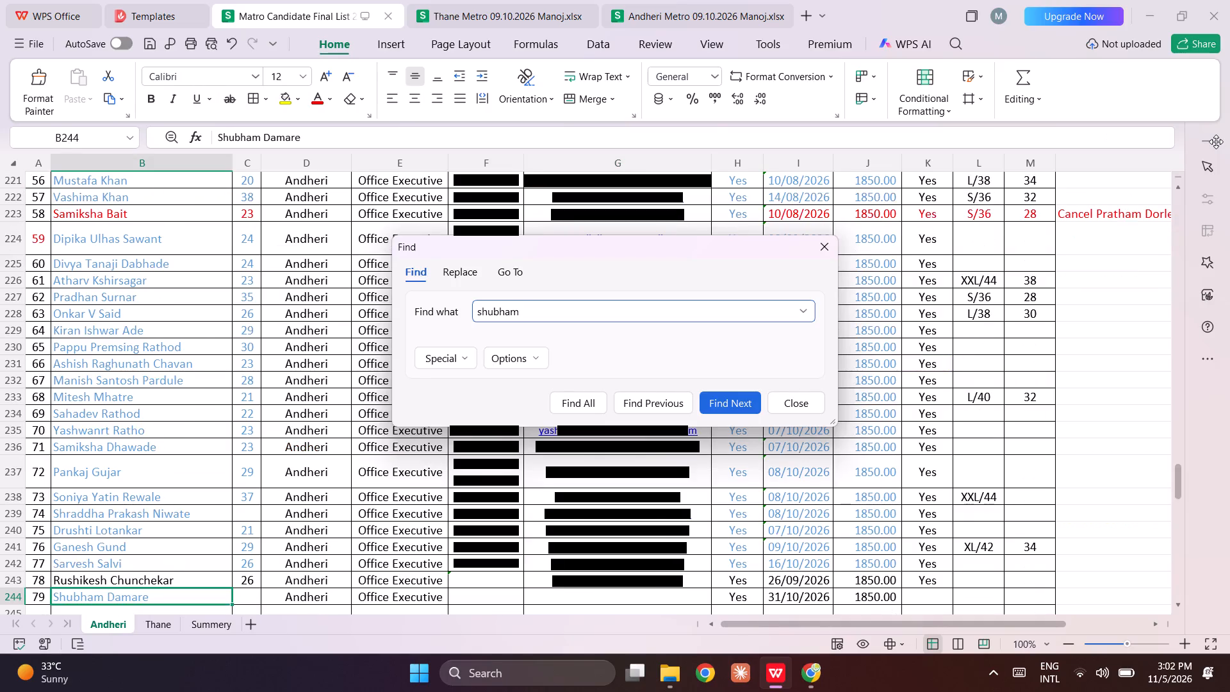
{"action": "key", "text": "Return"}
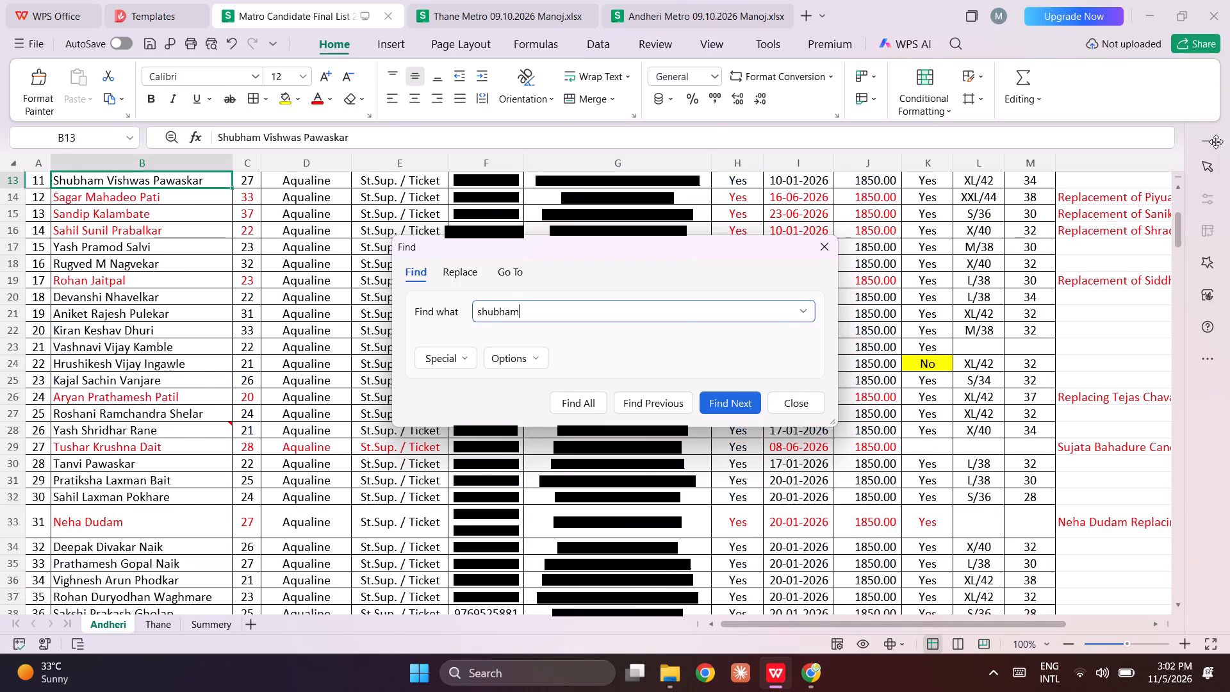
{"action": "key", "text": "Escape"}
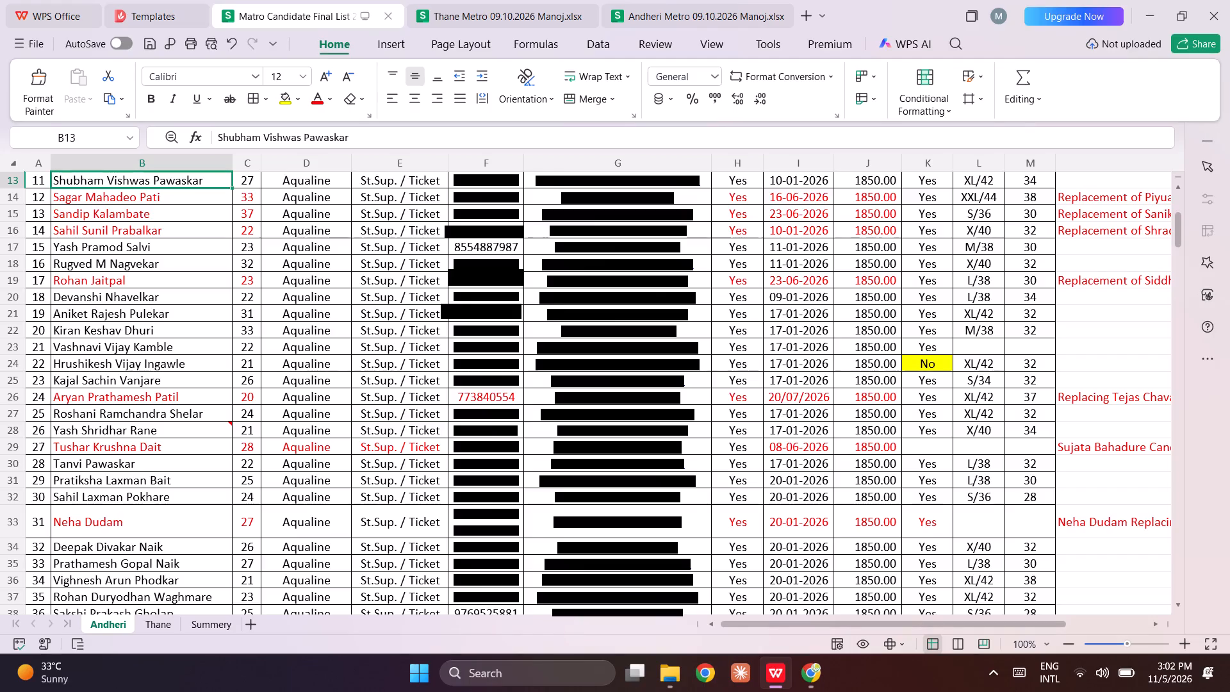
On the Thane sheet, examine the Office Executive entries from the start of the Thane table at row 58 to its end.
{"action": "left_click", "coordinate": [157, 623]}
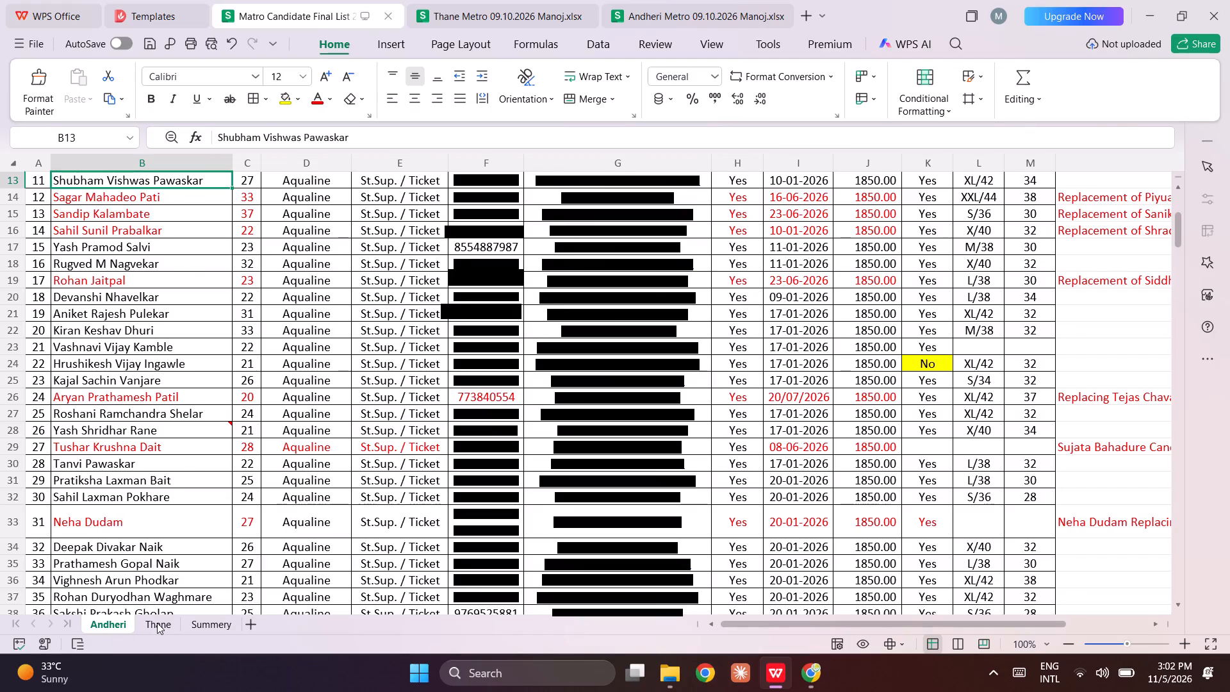
{"action": "key", "text": "Up"}
{"action": "key", "text": "Up"}
{"action": "key", "text": "Up"}
{"action": "key", "text": "Up"}
{"action": "key", "text": "Up"}
{"action": "key", "text": "Up"}
{"action": "key", "text": "Up"}
{"action": "key", "text": "Up"}
{"action": "key", "text": "Up"}
{"action": "key", "text": "Up"}
{"action": "key", "text": "Up"}
{"action": "key", "text": "Up"}
{"action": "key", "text": "Up"}
{"action": "key", "text": "Up"}
{"action": "key", "text": "Up"}
{"action": "key", "text": "Up"}
{"action": "key", "text": "Up"}
{"action": "key", "text": "Up"}
{"action": "key", "text": "Up"}
{"action": "key", "text": "Up"}
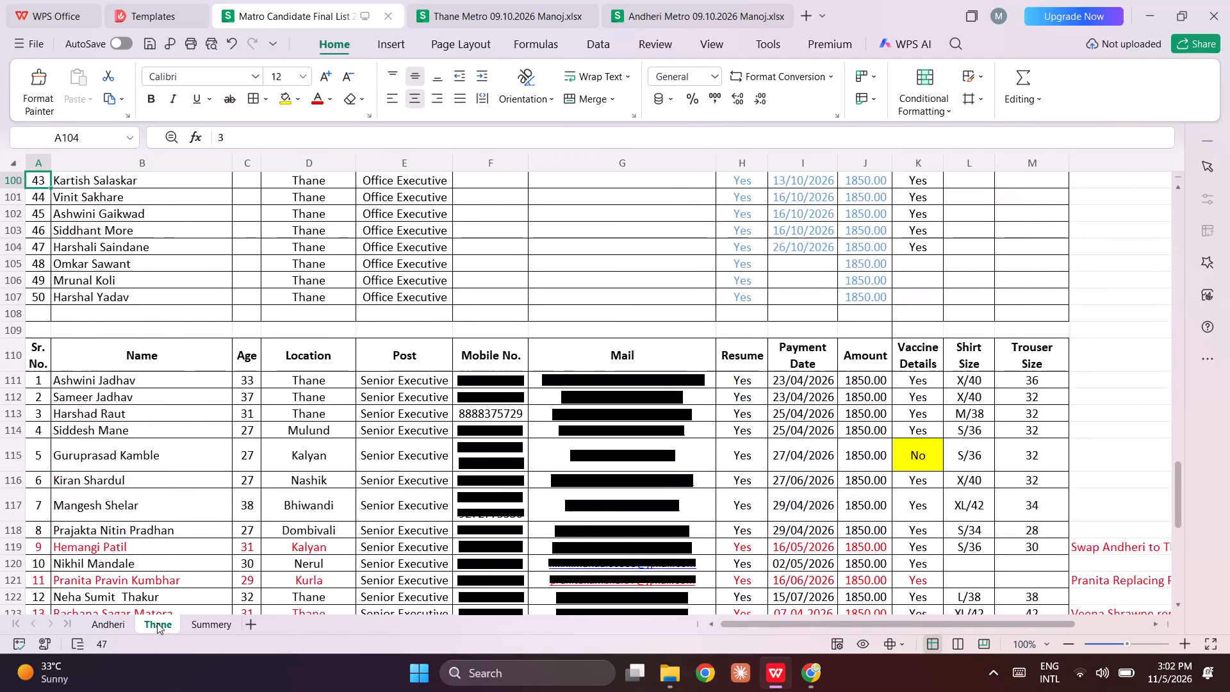
{"action": "key", "text": "Up"}
{"action": "key", "text": "Up"}
{"action": "key", "text": "Up"}
{"action": "key", "text": "Up"}
{"action": "key", "text": "Up"}
{"action": "key", "text": "Up"}
{"action": "key", "text": "Up"}
{"action": "key", "text": "Up"}
{"action": "key", "text": "Up"}
{"action": "key", "text": "Up"}
{"action": "key", "text": "Up"}
{"action": "key", "text": "Up"}
{"action": "key", "text": "Up"}
{"action": "key", "text": "Up"}
{"action": "key", "text": "Up"}
{"action": "key", "text": "Up"}
{"action": "key", "text": "Up"}
{"action": "key", "text": "Up"}
{"action": "key", "text": "Up"}
{"action": "key", "text": "Up"}
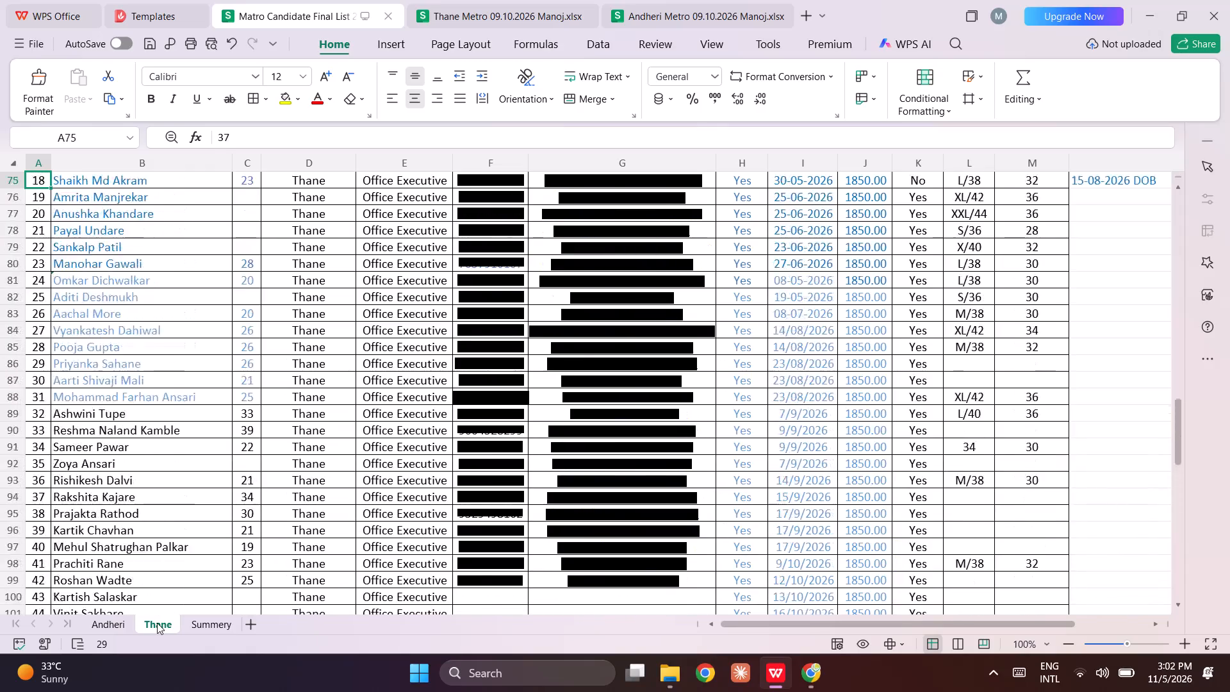
{"action": "key", "text": "Up"}
{"action": "key", "text": "Up"}
{"action": "key", "text": "Up"}
{"action": "key", "text": "Up"}
{"action": "key", "text": "Up"}
{"action": "key", "text": "Up"}
{"action": "key", "text": "Up"}
{"action": "key", "text": "Up"}
{"action": "key", "text": "Up"}
{"action": "key", "text": "Up"}
{"action": "key", "text": "Up"}
{"action": "key", "text": "Up"}
{"action": "key", "text": "Up"}
{"action": "key", "text": "Up"}
{"action": "key", "text": "Up"}
{"action": "key", "text": "Up"}
{"action": "key", "text": "Up"}
{"action": "key", "text": "Up"}
{"action": "key", "text": "Up"}
{"action": "key", "text": "Up"}
{"action": "key", "text": "Up"}
{"action": "key", "text": "Up"}
{"action": "key", "text": "Up"}
{"action": "key", "text": "Up"}
{"action": "key", "text": "Up"}
{"action": "key", "text": "Up"}
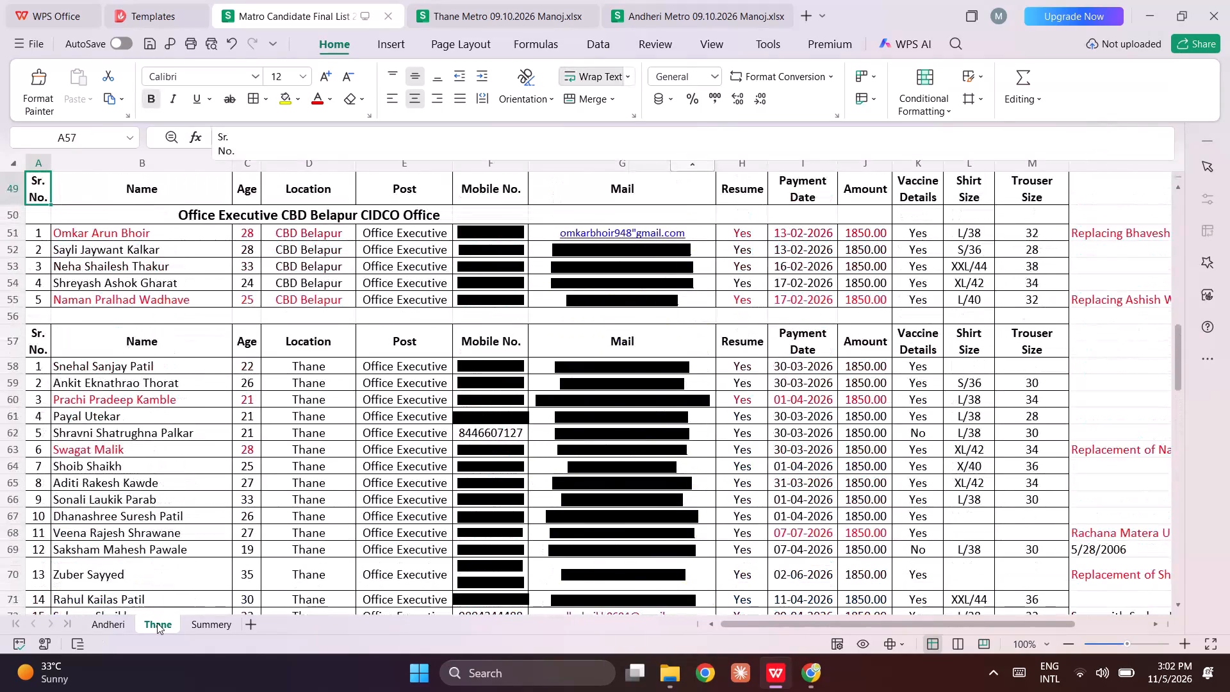
{"action": "key", "text": "Down"}
{"action": "key", "text": "Down"}
{"action": "key", "text": "Down"}
{"action": "key", "text": "Down"}
{"action": "key", "text": "Down"}
{"action": "key", "text": "Down"}
{"action": "key", "text": "Down"}
{"action": "key", "text": "Down"}
{"action": "key", "text": "Down"}
{"action": "key", "text": "Down"}
{"action": "key", "text": "Down"}
{"action": "key", "text": "Up"}
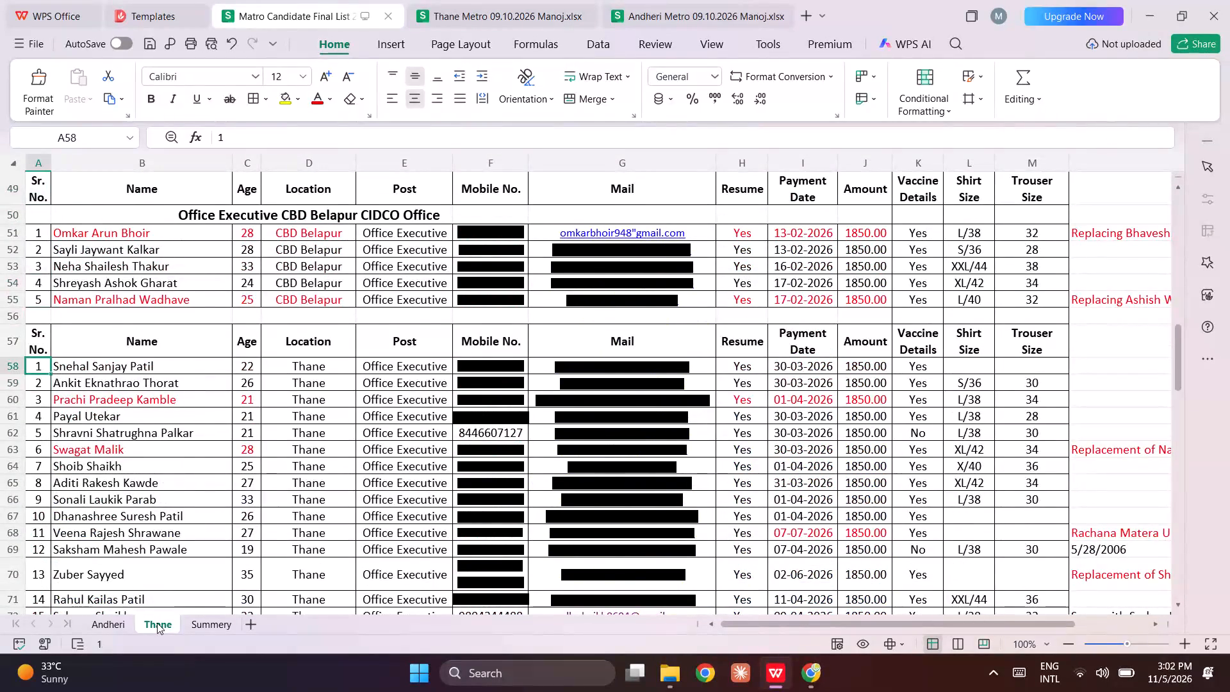
{"action": "key", "text": "Down"}
{"action": "key", "text": "Down"}
{"action": "key", "text": "Down"}
{"action": "key", "text": "Down"}
{"action": "key", "text": "Down"}
{"action": "key", "text": "Down"}
{"action": "key", "text": "Down"}
{"action": "key", "text": "Down"}
{"action": "key", "text": "Down"}
{"action": "key", "text": "Down"}
{"action": "key", "text": "Down"}
{"action": "key", "text": "Down"}
{"action": "key", "text": "Down"}
{"action": "key", "text": "Down"}
{"action": "key", "text": "Down"}
{"action": "key", "text": "Down"}
{"action": "key", "text": "Down"}
{"action": "key", "text": "Down"}
{"action": "key", "text": "Down"}
{"action": "key", "text": "Down"}
{"action": "key", "text": "Down"}
{"action": "key", "text": "Down"}
{"action": "key", "text": "Down"}
{"action": "key", "text": "Down"}
{"action": "key", "text": "Down"}
{"action": "key", "text": "Down"}
{"action": "key", "text": "Down"}
{"action": "key", "text": "Down"}
{"action": "key", "text": "Down"}
{"action": "key", "text": "Down"}
{"action": "key", "text": "Down"}
{"action": "key", "text": "Down"}
{"action": "key", "text": "Down"}
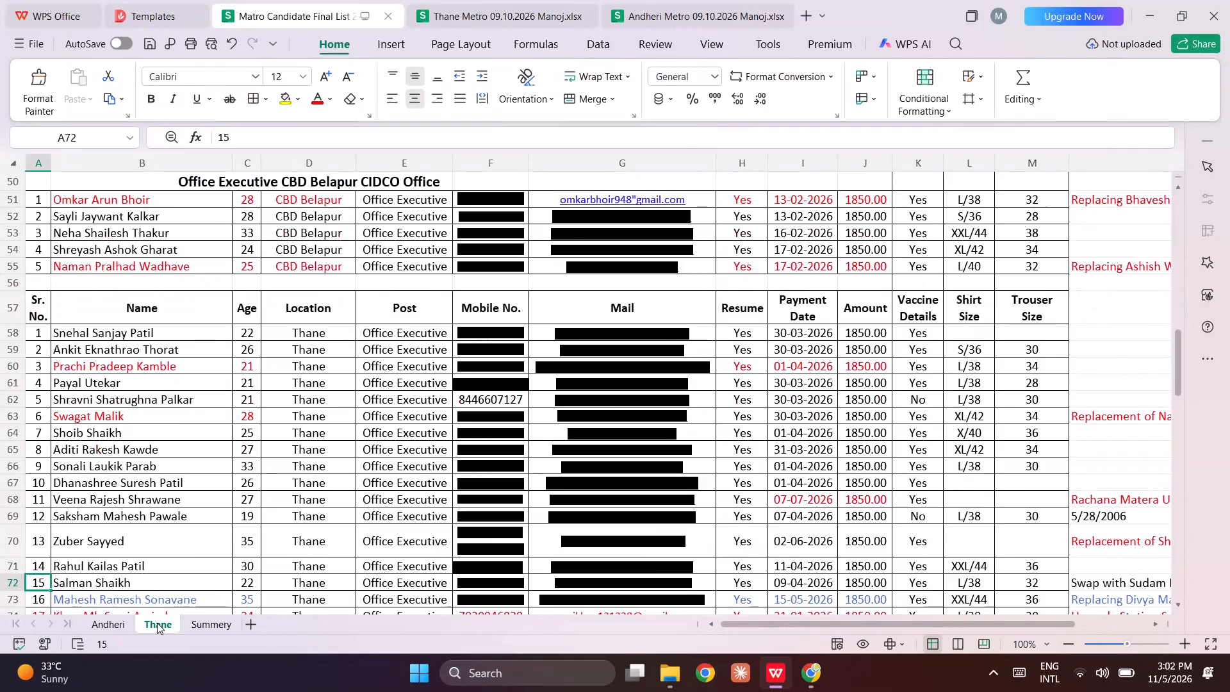
{"action": "key", "text": "Down"}
{"action": "key", "text": "Down"}
{"action": "key", "text": "Down"}
{"action": "key", "text": "Down"}
{"action": "key", "text": "Down"}
{"action": "key", "text": "Down"}
{"action": "key", "text": "Down"}
{"action": "key", "text": "Down"}
{"action": "key", "text": "Down"}
{"action": "key", "text": "Down"}
{"action": "key", "text": "Down"}
{"action": "key", "text": "Down"}
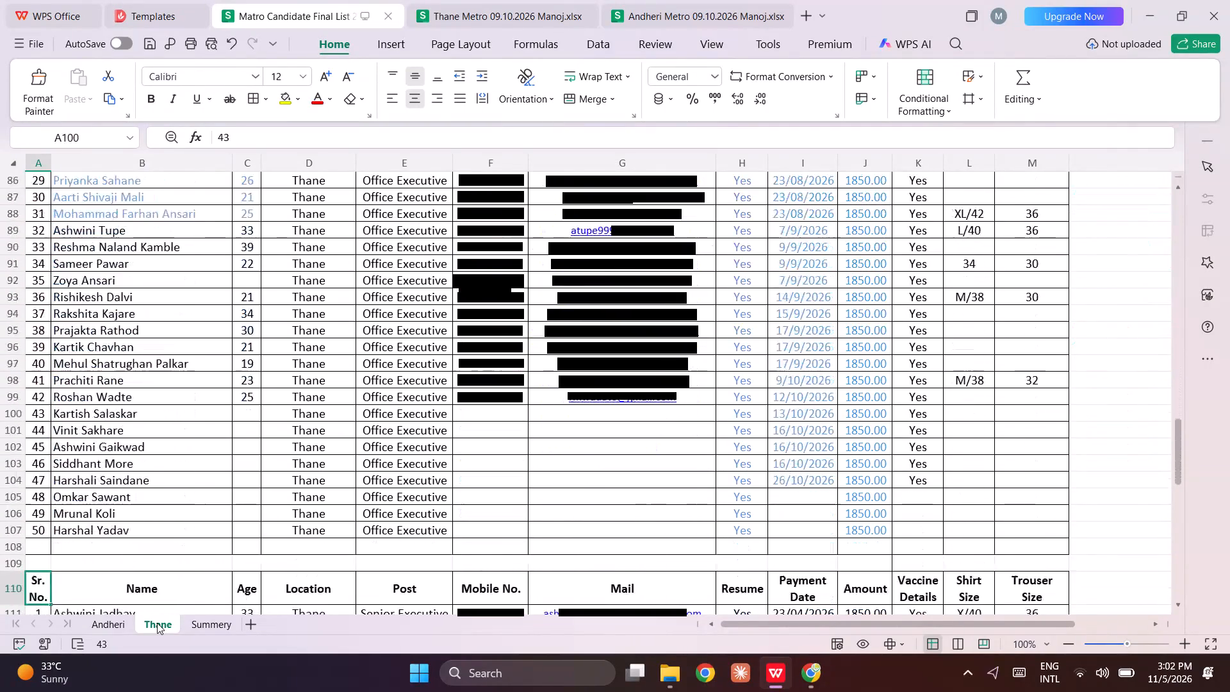
Insert 10 rows above the empty row 108 at the end of the Thane Office Executive list.
{"action": "key", "text": "Up"}
{"action": "key", "text": "Up"}
{"action": "key", "text": "Up"}
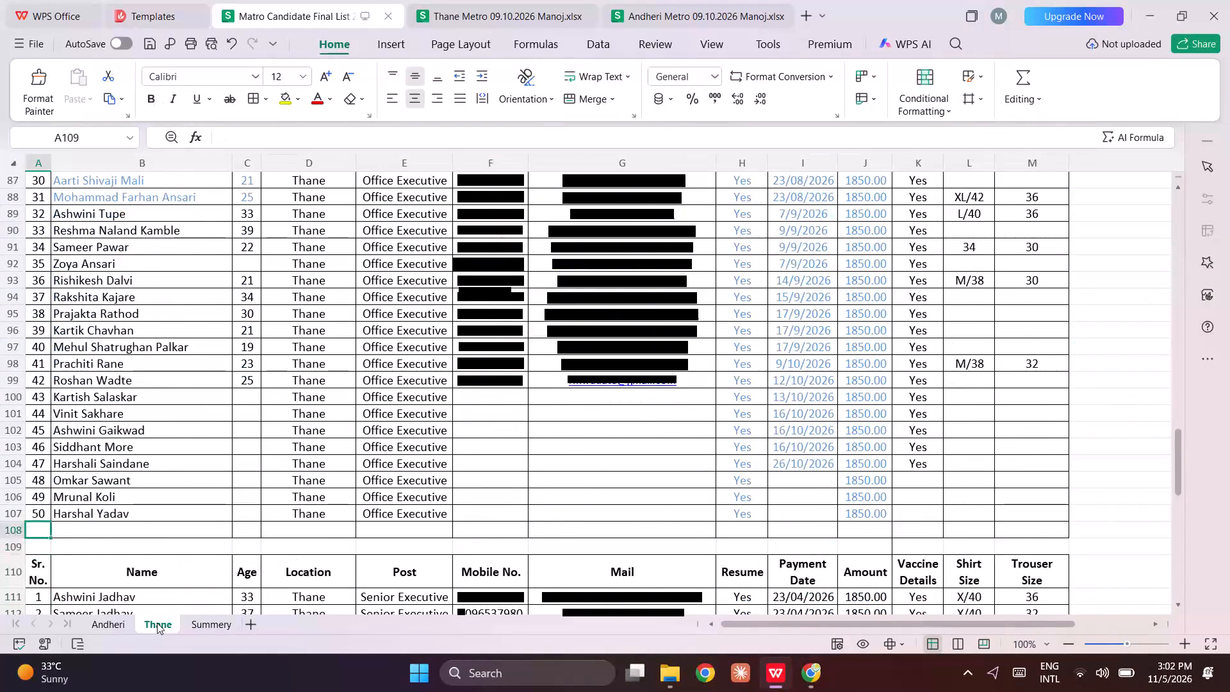
{"action": "scroll", "coordinate": [157, 623], "scroll_direction": "left", "scroll_amount": 2}
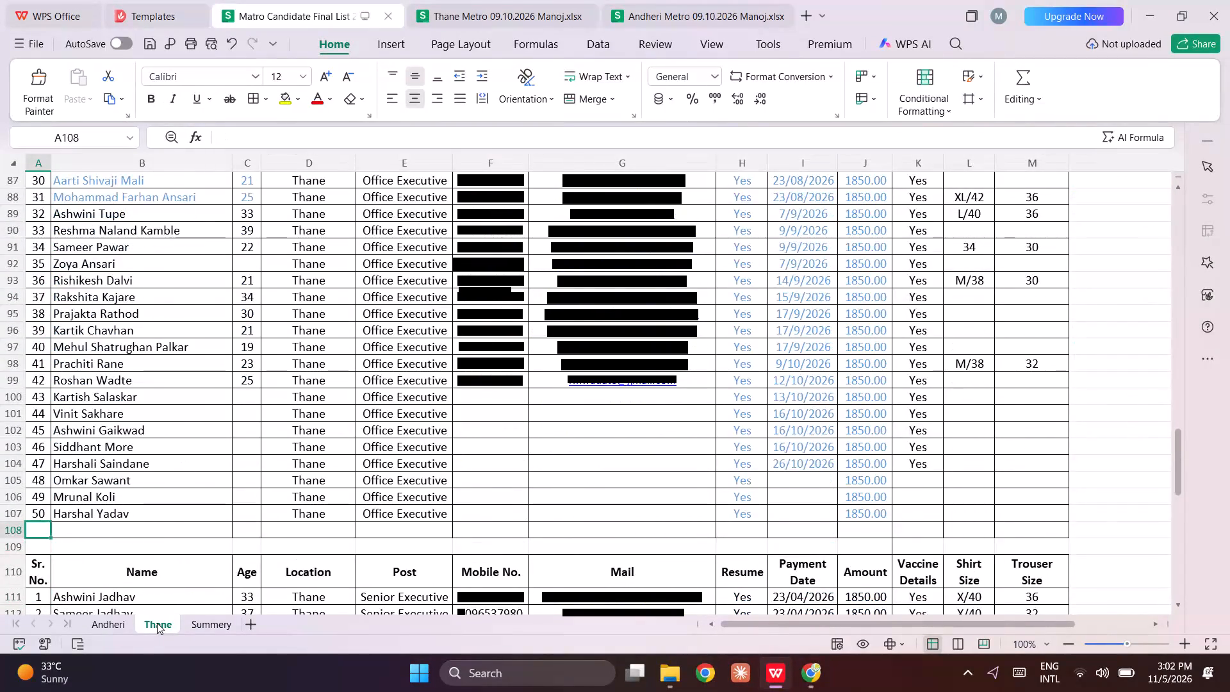
{"action": "scroll", "coordinate": [157, 623], "scroll_direction": "left", "scroll_amount": 3}
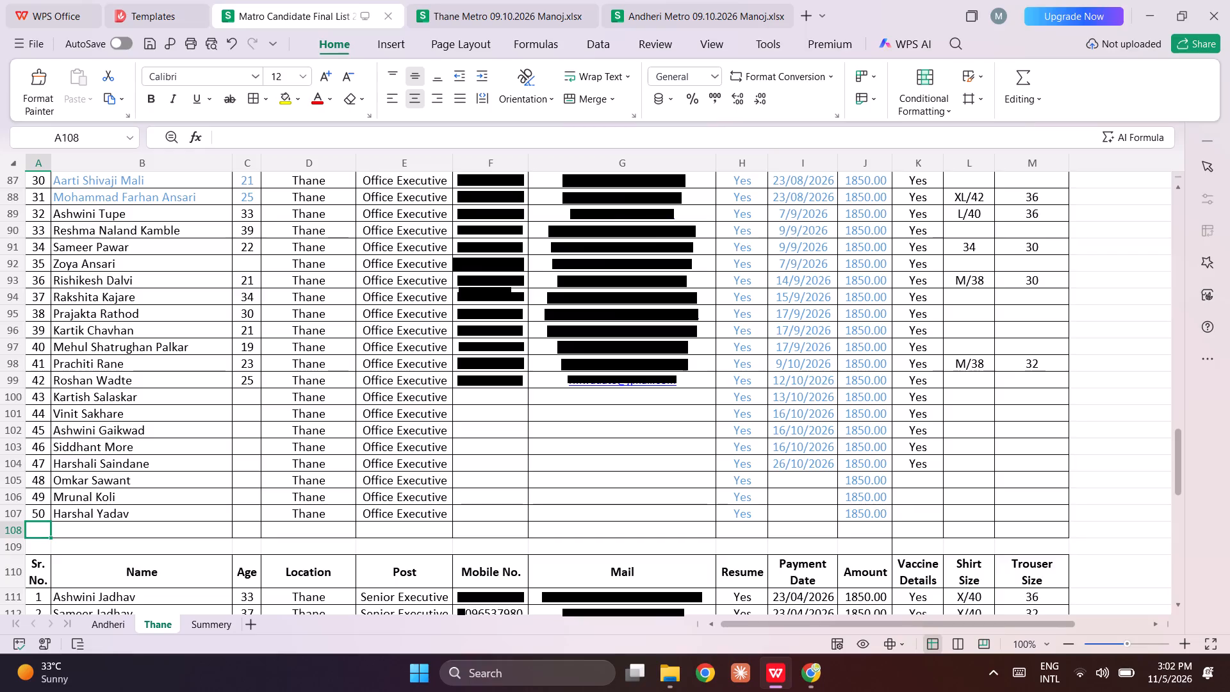
{"action": "right_click", "coordinate": [19, 531]}
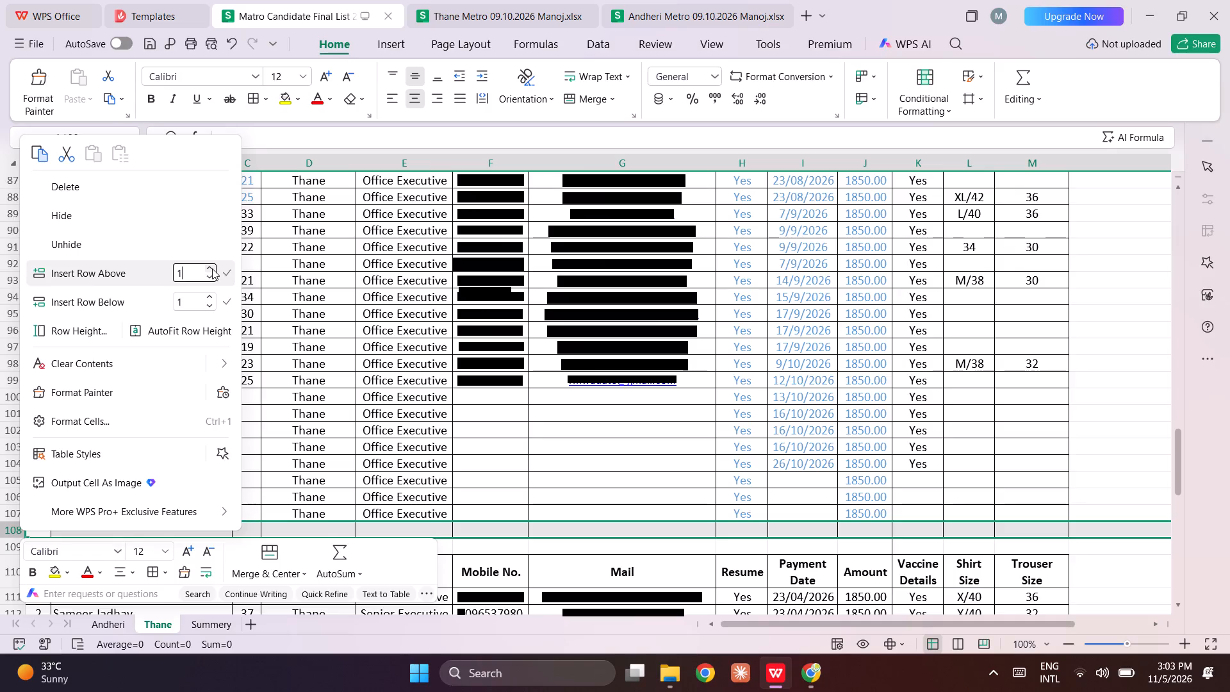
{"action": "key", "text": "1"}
{"action": "key", "text": "BackSpace"}
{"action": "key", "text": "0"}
{"action": "key", "text": "Return"}
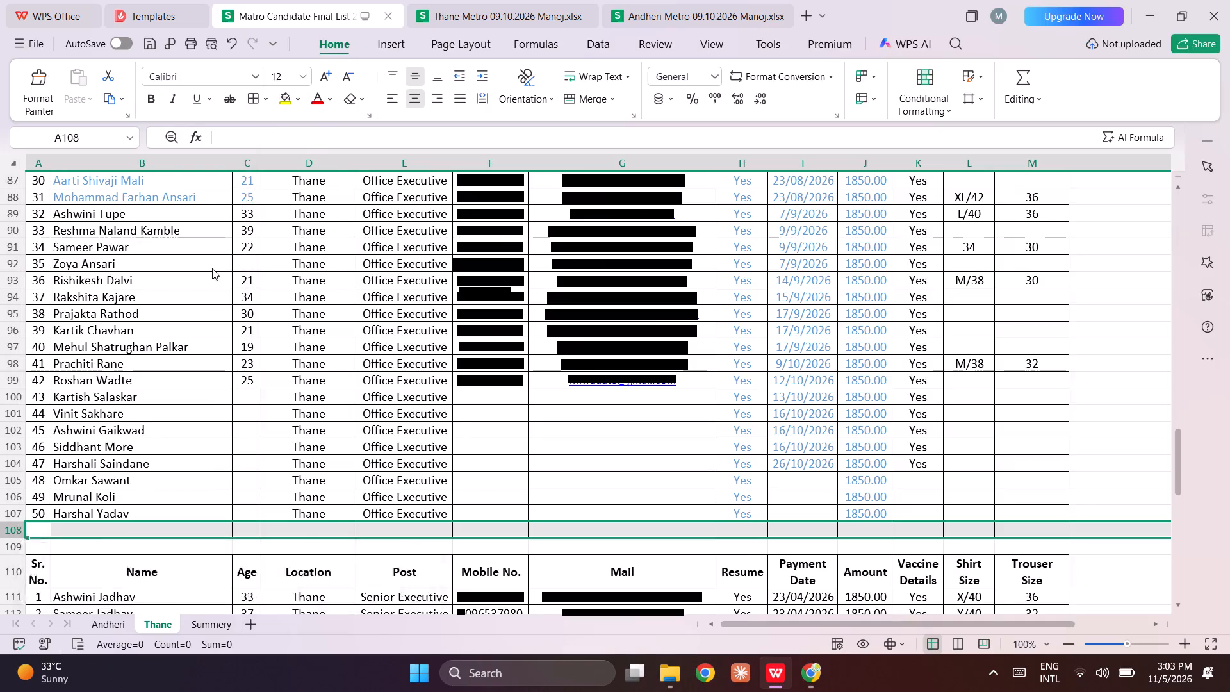
Look over the newly inserted blank rows between the Thane Office Executive and Senior Executive tables, ending at cell A108.
{"action": "key", "text": "Down"}
{"action": "key", "text": "Down"}
{"action": "key", "text": "Down"}
{"action": "key", "text": "Down"}
{"action": "key", "text": "Down"}
{"action": "key", "text": "Down"}
{"action": "key", "text": "Down"}
{"action": "key", "text": "Down"}
{"action": "key", "text": "Down"}
{"action": "key", "text": "Down"}
{"action": "key", "text": "Down"}
{"action": "key", "text": "Down"}
{"action": "key", "text": "Down"}
{"action": "key", "text": "Down"}
{"action": "key", "text": "Down"}
{"action": "key", "text": "Down"}
{"action": "key", "text": "Down"}
{"action": "key", "text": "Down"}
{"action": "key", "text": "Down"}
{"action": "key", "text": "Down"}
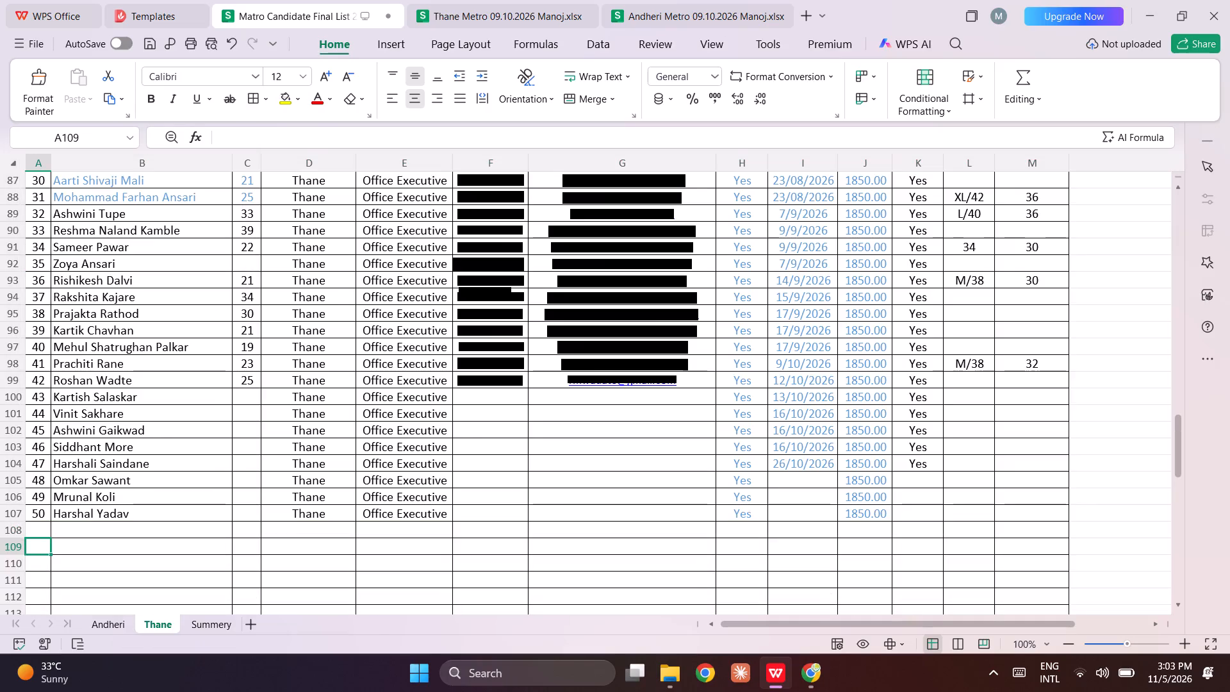
{"action": "key", "text": "Up"}
{"action": "key", "text": "Up"}
{"action": "key", "text": "Up"}
{"action": "key", "text": "Up"}
{"action": "key", "text": "Up"}
{"action": "key", "text": "Up"}
{"action": "key", "text": "Up"}
{"action": "key", "text": "Up"}
{"action": "key", "text": "Up"}
{"action": "key", "text": "Up"}
{"action": "key", "text": "Up"}
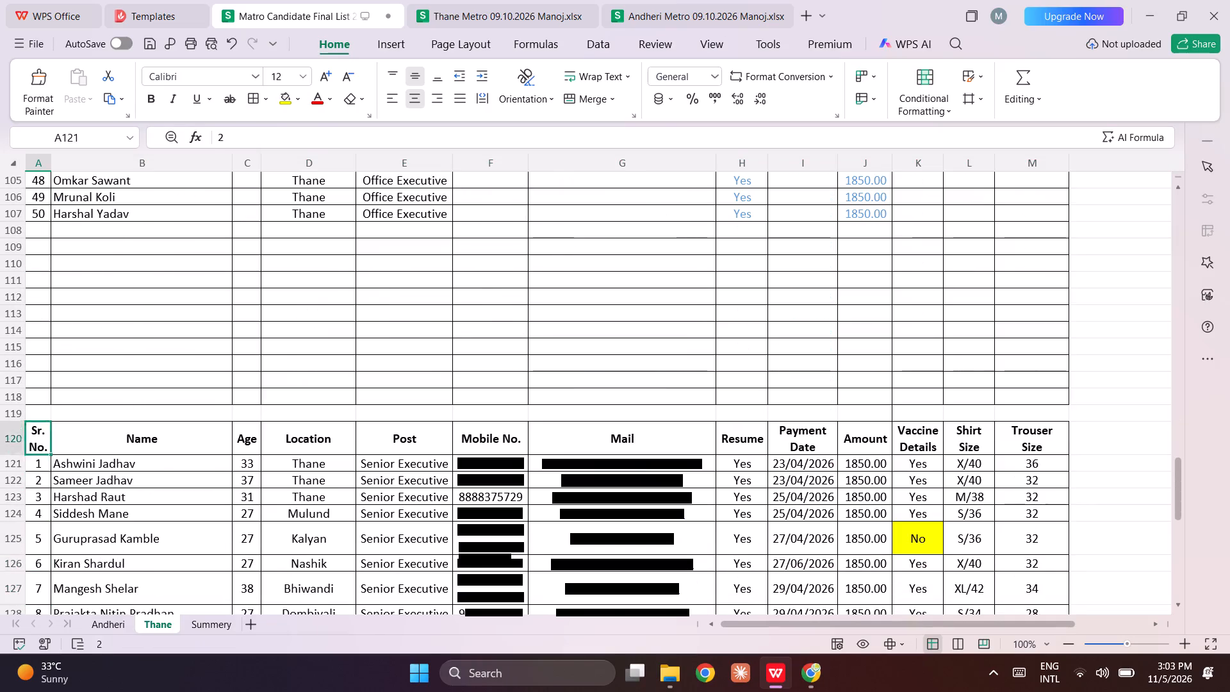
{"action": "key", "text": "Up"}
{"action": "key", "text": "Up"}
{"action": "key", "text": "Up"}
{"action": "key", "text": "Up"}
{"action": "key", "text": "Up"}
{"action": "key", "text": "Up"}
{"action": "key", "text": "Up"}
{"action": "key", "text": "Up"}
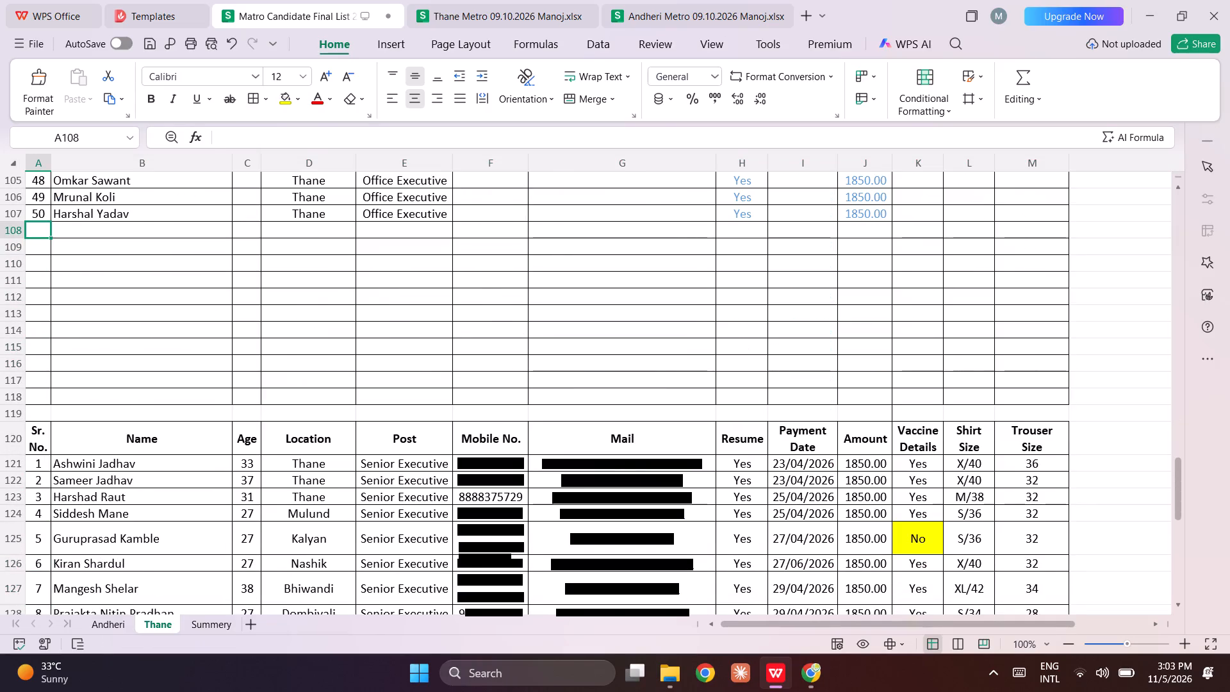
Number the blank Office Executive rows 108 to 117 with serial numbers 51 to 60.
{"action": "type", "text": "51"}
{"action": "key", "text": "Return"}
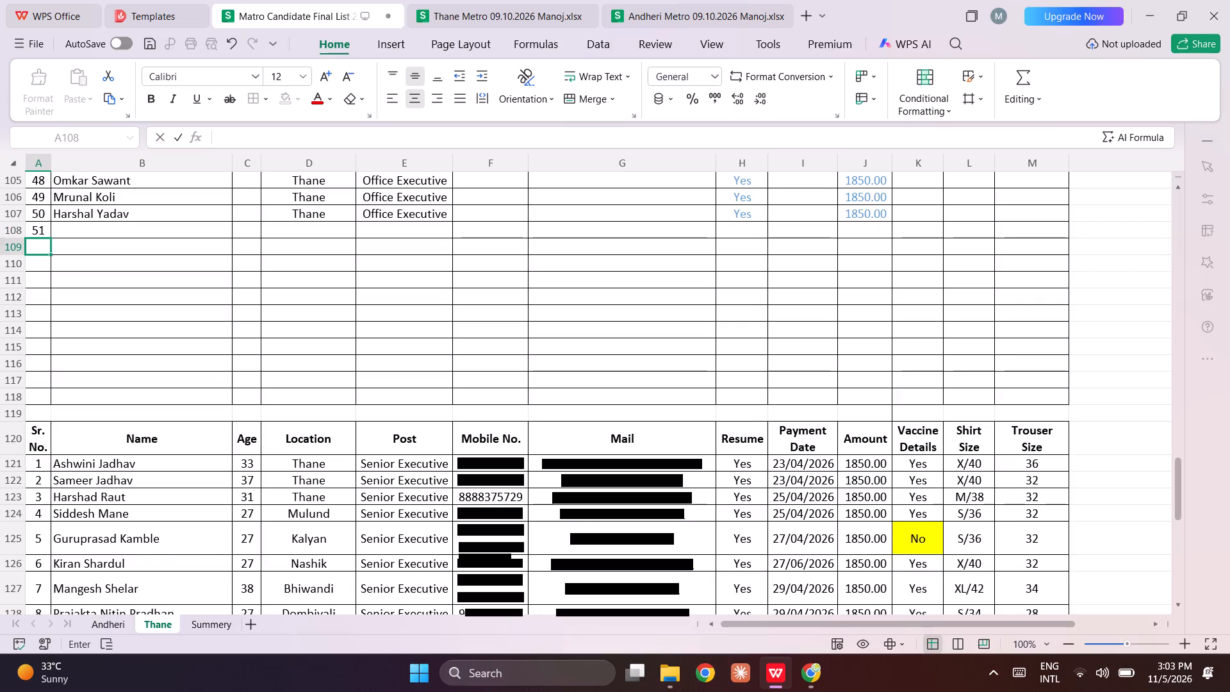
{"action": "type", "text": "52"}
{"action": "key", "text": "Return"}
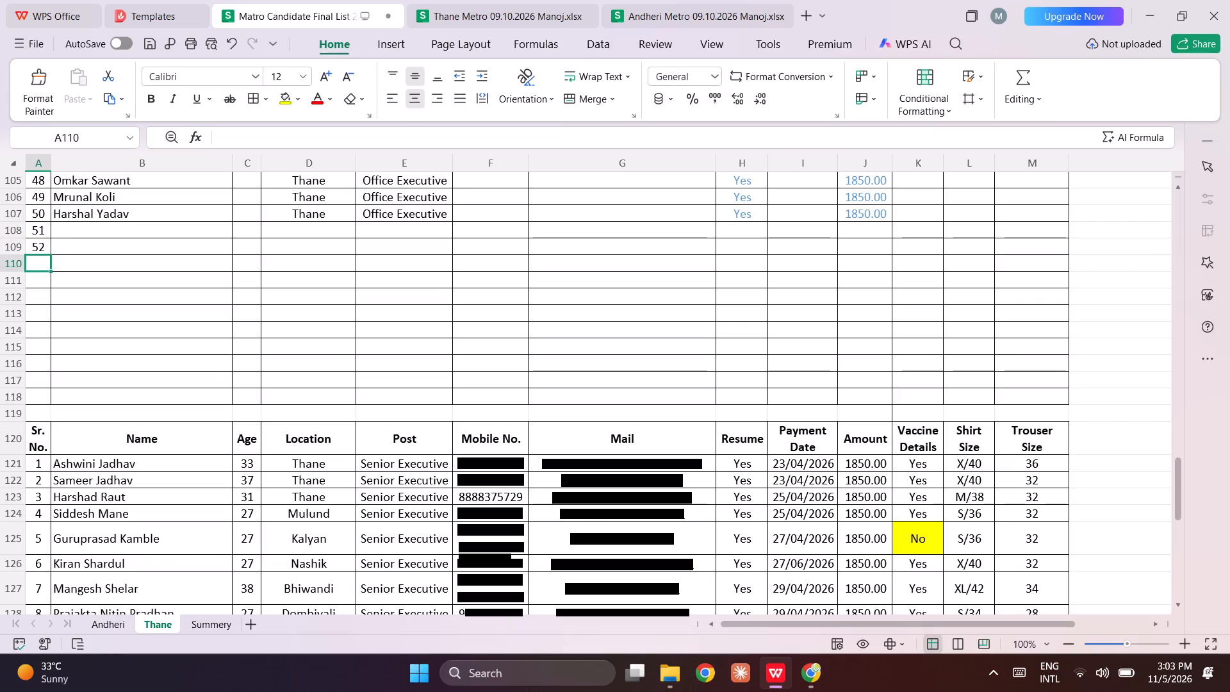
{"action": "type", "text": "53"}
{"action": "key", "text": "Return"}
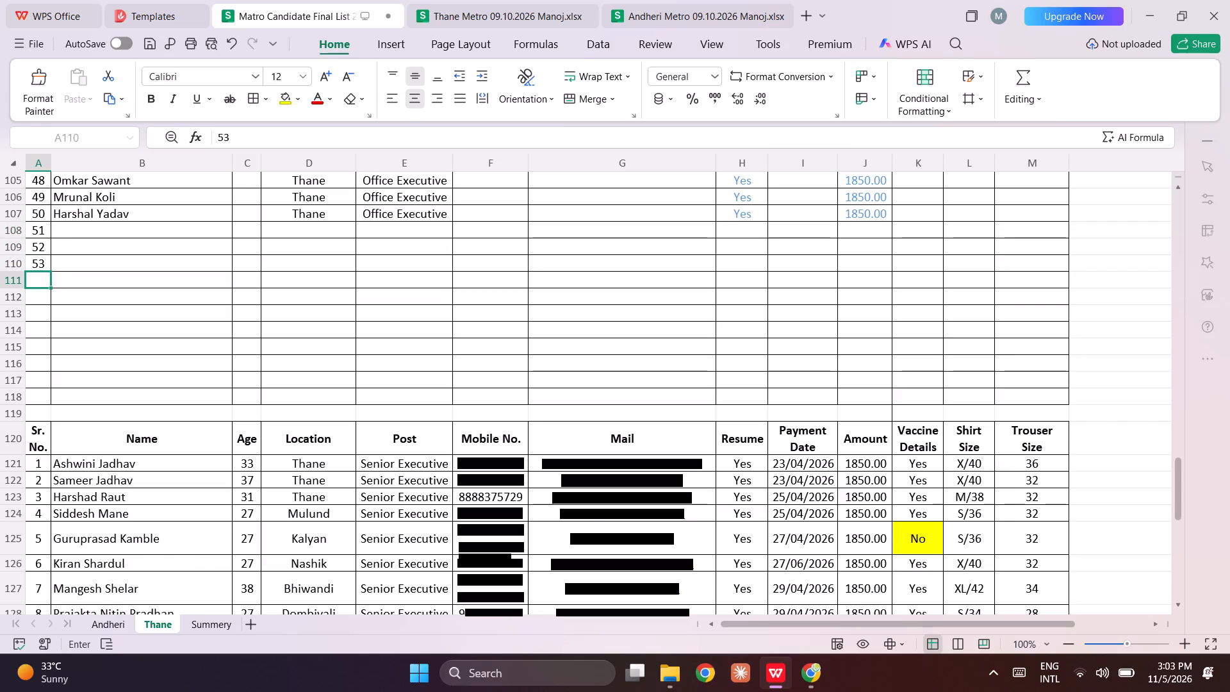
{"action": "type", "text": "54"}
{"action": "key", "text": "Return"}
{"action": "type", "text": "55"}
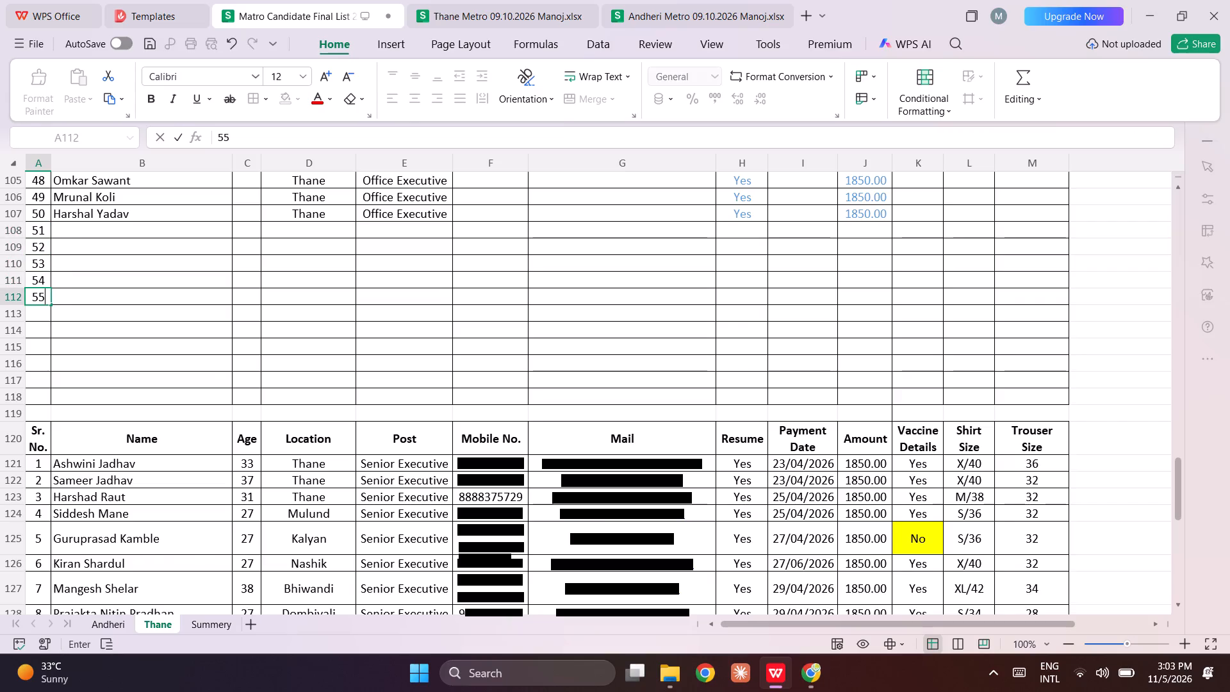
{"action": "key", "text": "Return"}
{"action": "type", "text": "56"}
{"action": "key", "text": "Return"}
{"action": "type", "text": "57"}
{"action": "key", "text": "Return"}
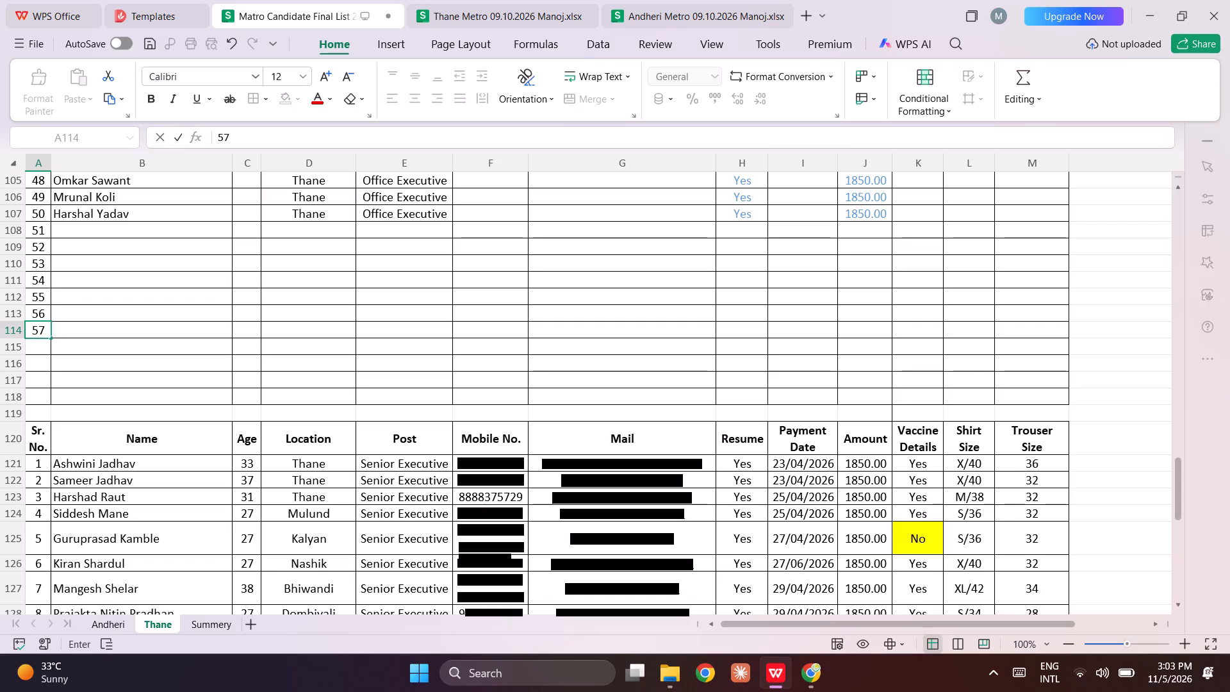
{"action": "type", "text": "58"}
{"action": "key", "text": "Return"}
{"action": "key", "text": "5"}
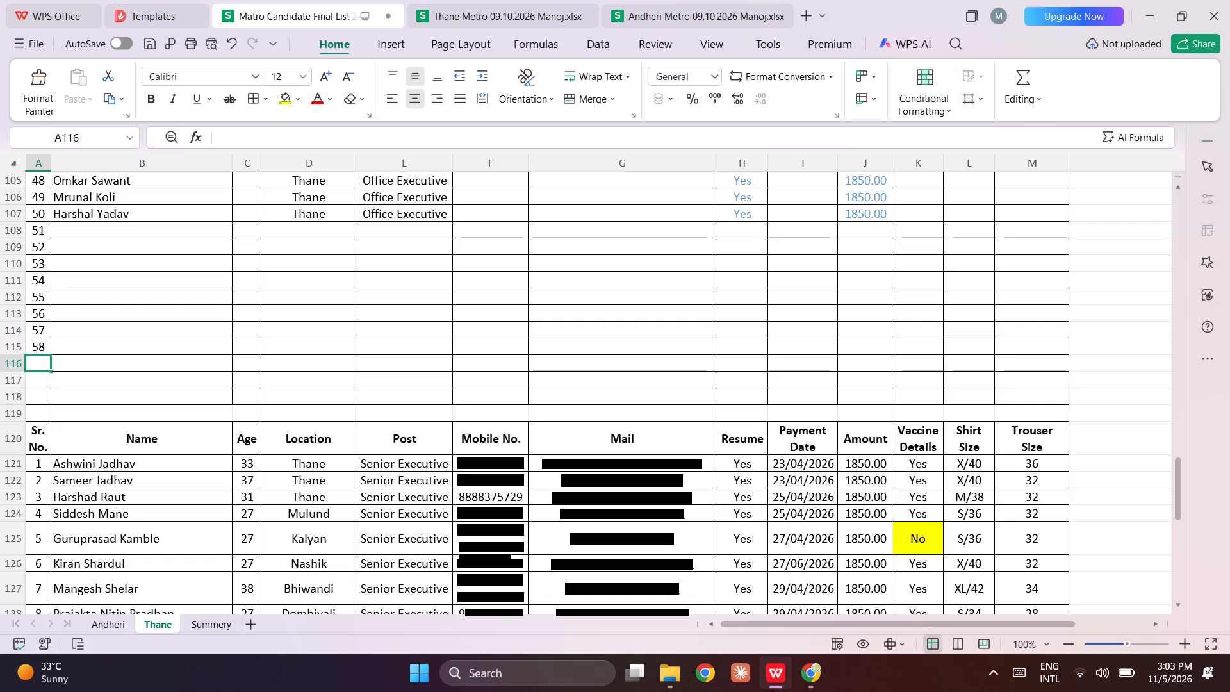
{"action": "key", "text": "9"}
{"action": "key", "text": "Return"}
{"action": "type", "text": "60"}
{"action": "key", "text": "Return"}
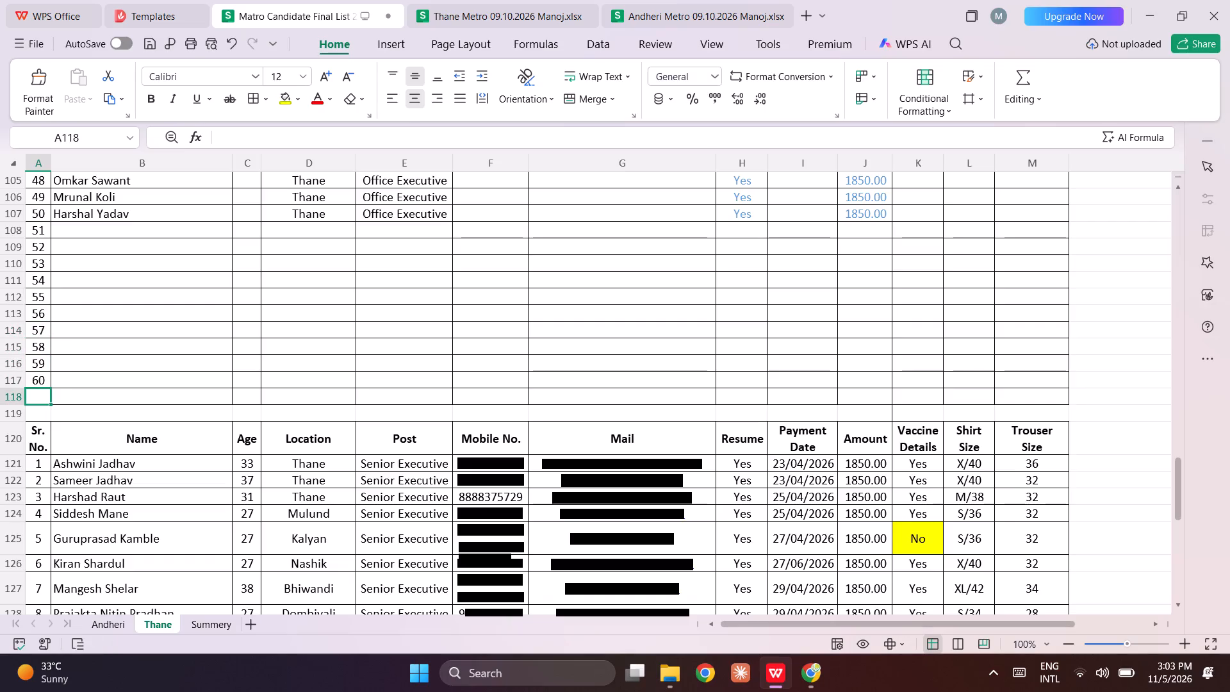
Go to the empty name cell B108 for serial number 51 and save the workbook.
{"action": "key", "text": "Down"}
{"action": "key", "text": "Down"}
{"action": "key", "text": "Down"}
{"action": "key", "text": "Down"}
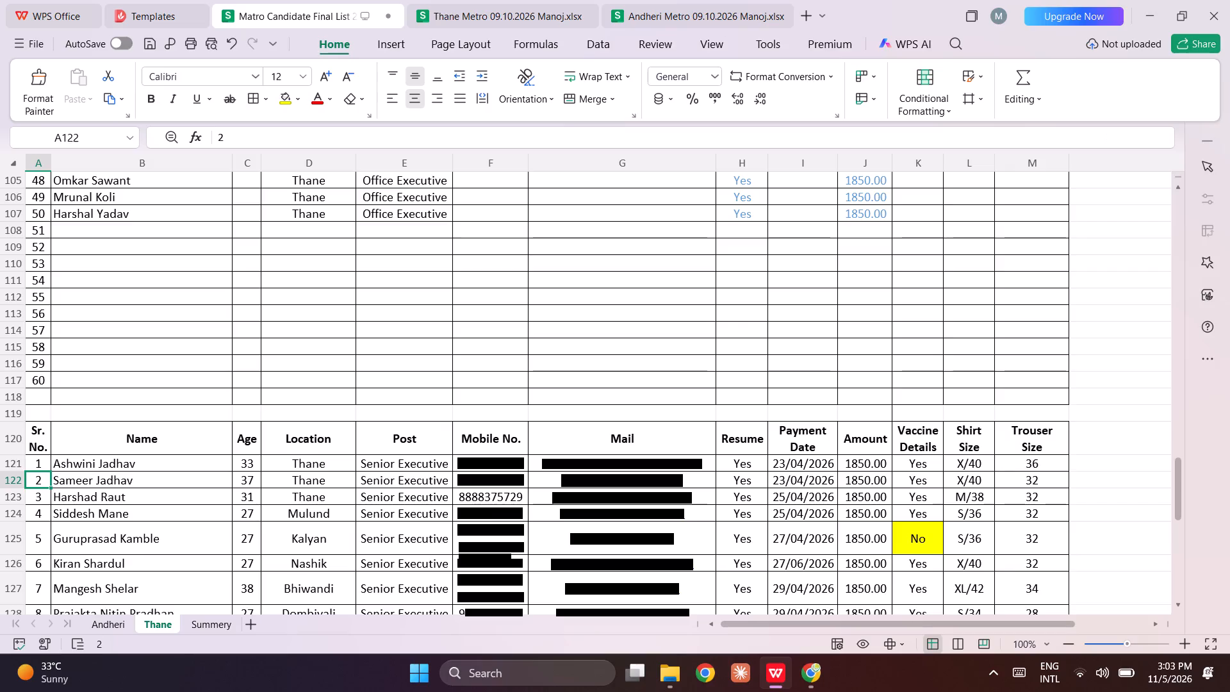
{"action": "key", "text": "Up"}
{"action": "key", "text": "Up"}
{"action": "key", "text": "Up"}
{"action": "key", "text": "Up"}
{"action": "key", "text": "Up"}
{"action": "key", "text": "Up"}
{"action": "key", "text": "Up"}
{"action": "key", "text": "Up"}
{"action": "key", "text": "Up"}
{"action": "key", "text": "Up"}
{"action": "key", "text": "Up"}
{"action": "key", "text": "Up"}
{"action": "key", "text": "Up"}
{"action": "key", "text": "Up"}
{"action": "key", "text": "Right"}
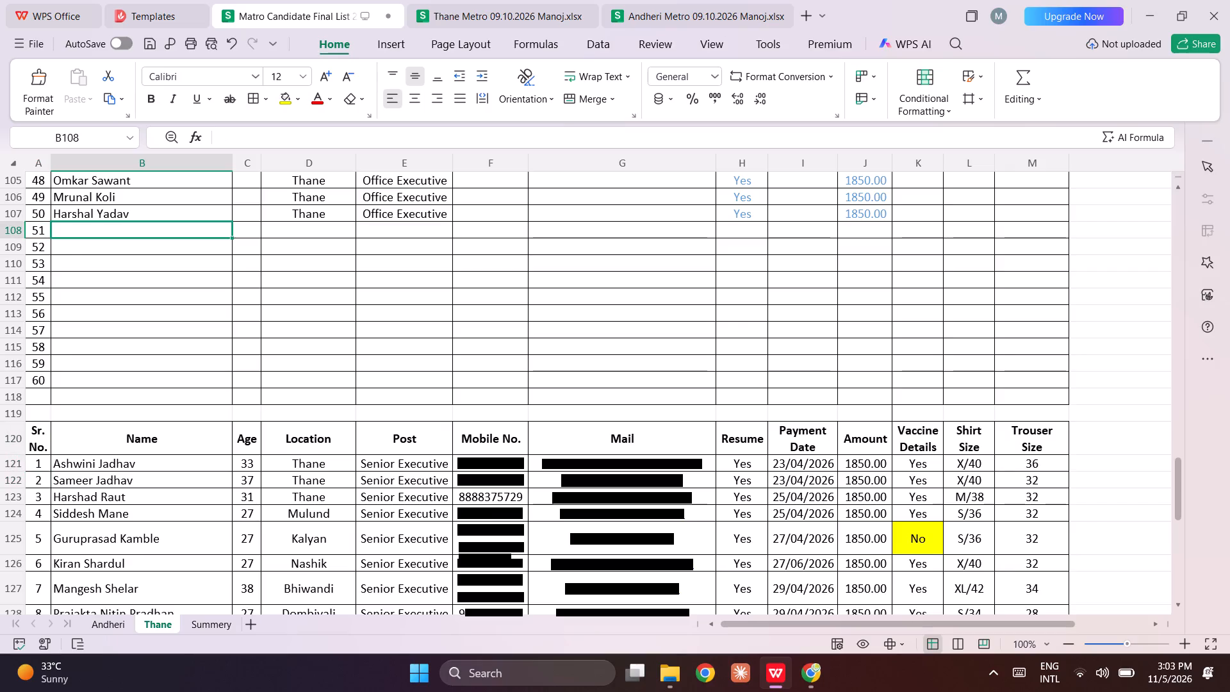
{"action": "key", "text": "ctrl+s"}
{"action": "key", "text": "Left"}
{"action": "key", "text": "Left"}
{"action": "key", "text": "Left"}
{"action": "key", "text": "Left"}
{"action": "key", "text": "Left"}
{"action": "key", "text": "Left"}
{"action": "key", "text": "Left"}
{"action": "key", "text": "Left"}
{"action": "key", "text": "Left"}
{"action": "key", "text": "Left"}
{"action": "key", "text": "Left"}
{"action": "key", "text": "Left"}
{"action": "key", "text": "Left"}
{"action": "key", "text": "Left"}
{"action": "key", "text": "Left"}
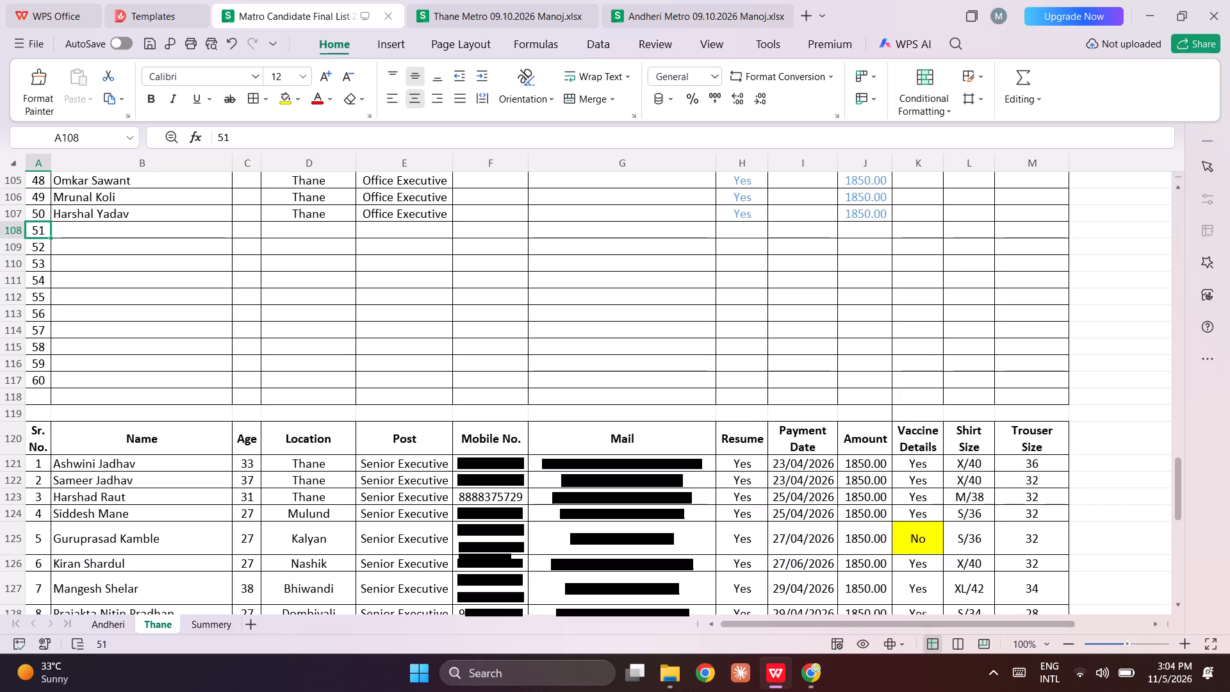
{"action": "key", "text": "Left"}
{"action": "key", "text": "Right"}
Enter the candidates' names for serial numbers 51 and 52 in cells B108 and B109.
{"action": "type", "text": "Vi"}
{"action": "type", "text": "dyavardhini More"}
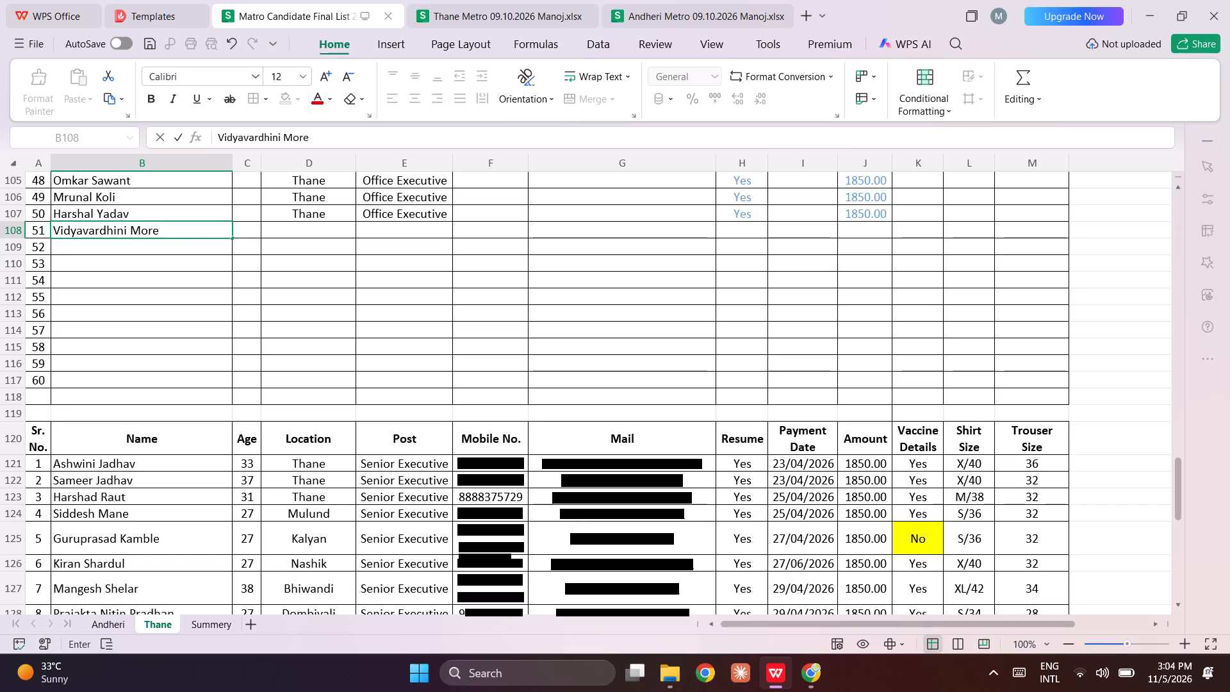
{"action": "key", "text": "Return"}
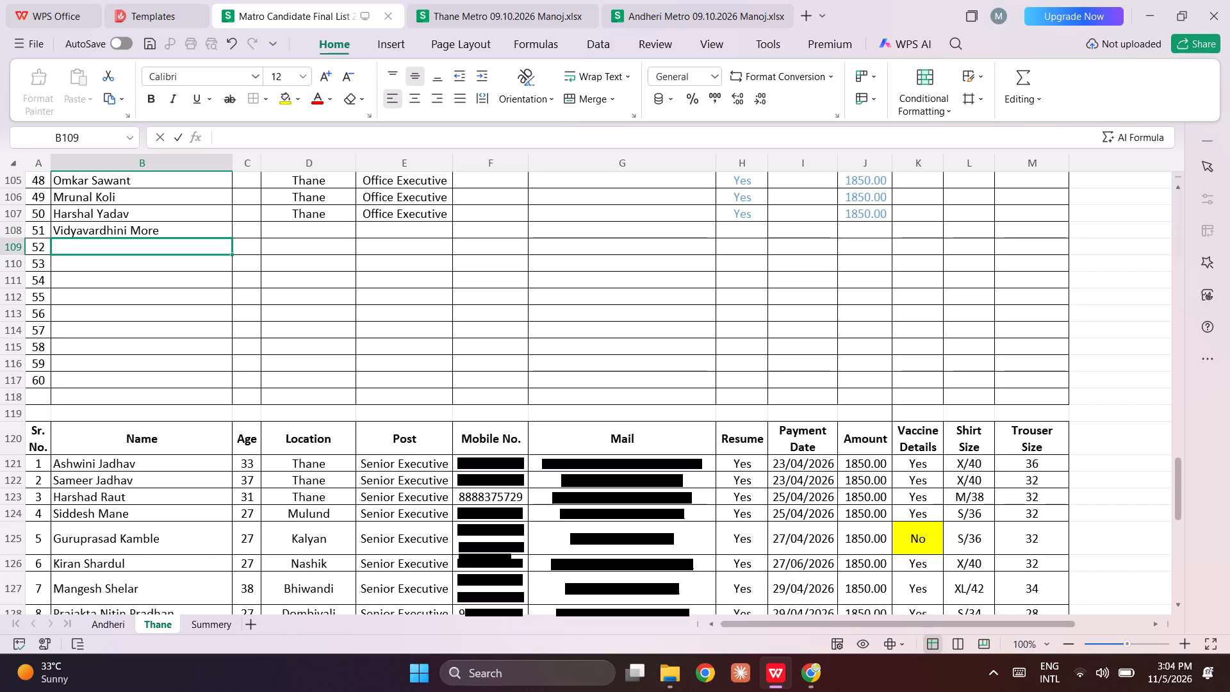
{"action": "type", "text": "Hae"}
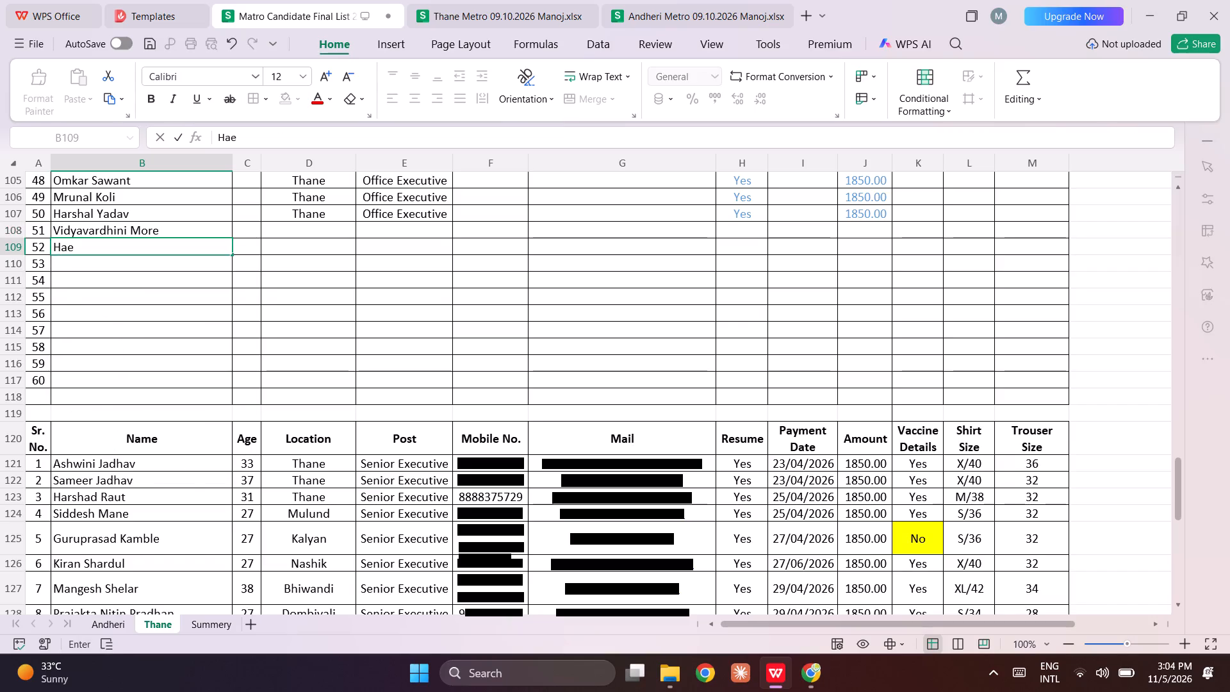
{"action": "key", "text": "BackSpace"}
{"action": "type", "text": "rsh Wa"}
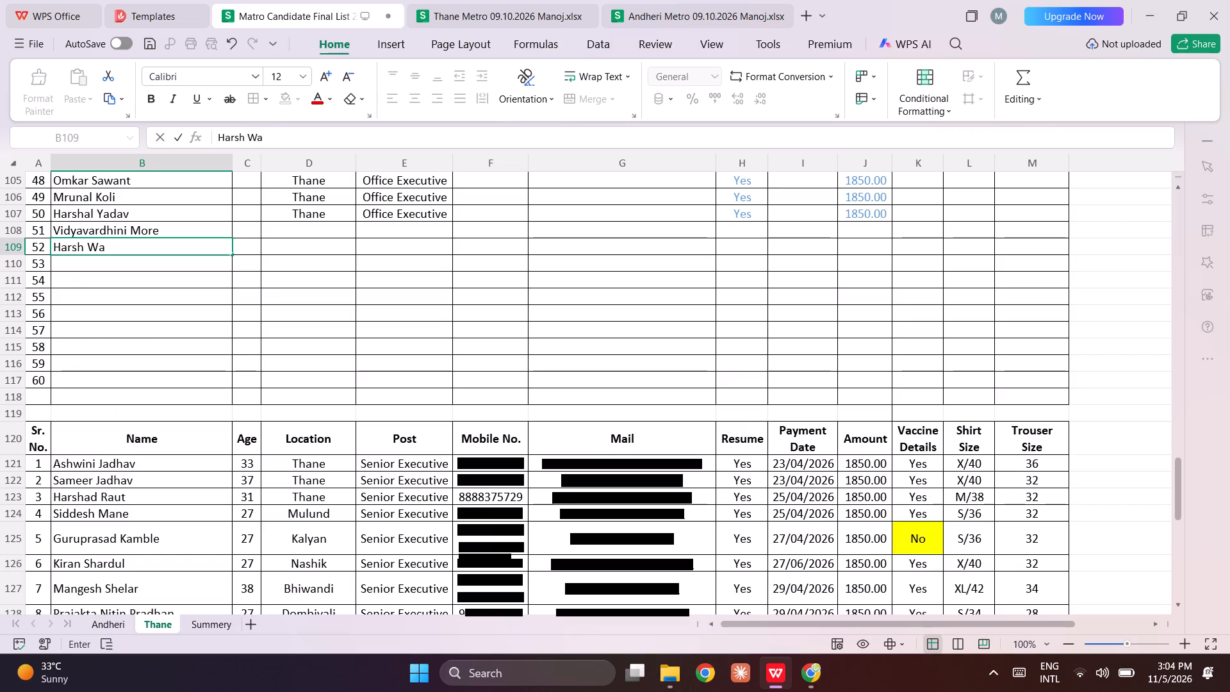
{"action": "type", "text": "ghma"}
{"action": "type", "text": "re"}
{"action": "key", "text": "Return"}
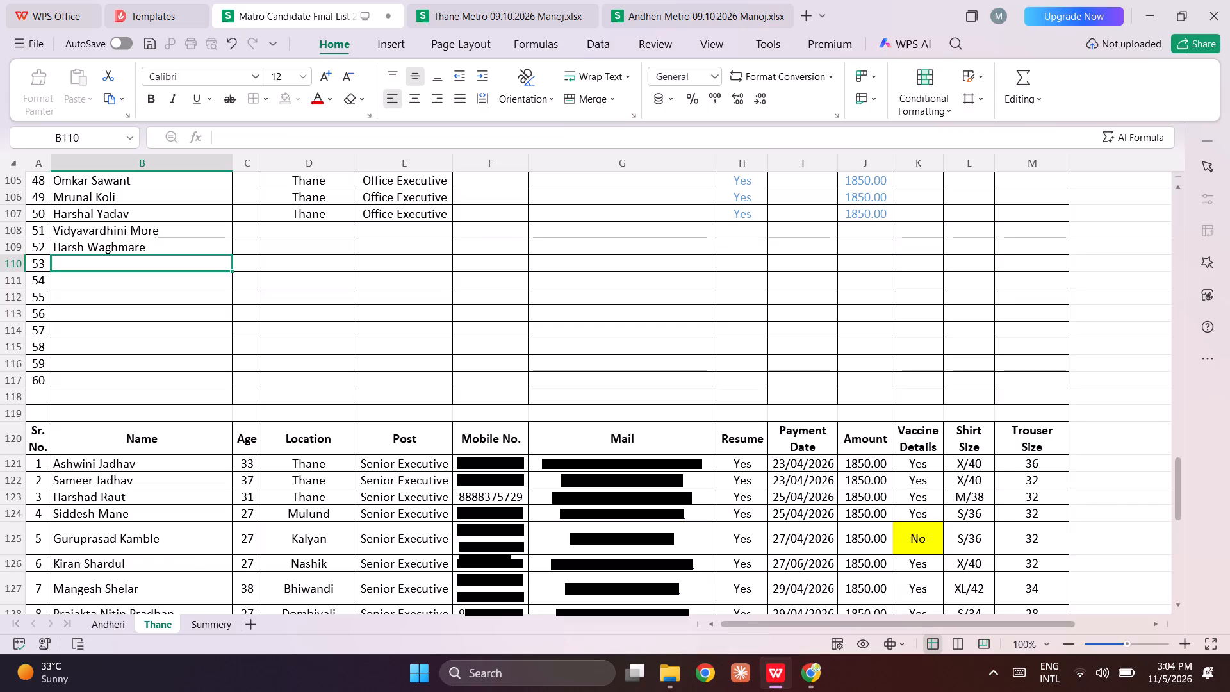
Enter the candidates' names for serial numbers 53 and 54 in cells B110 and B111.
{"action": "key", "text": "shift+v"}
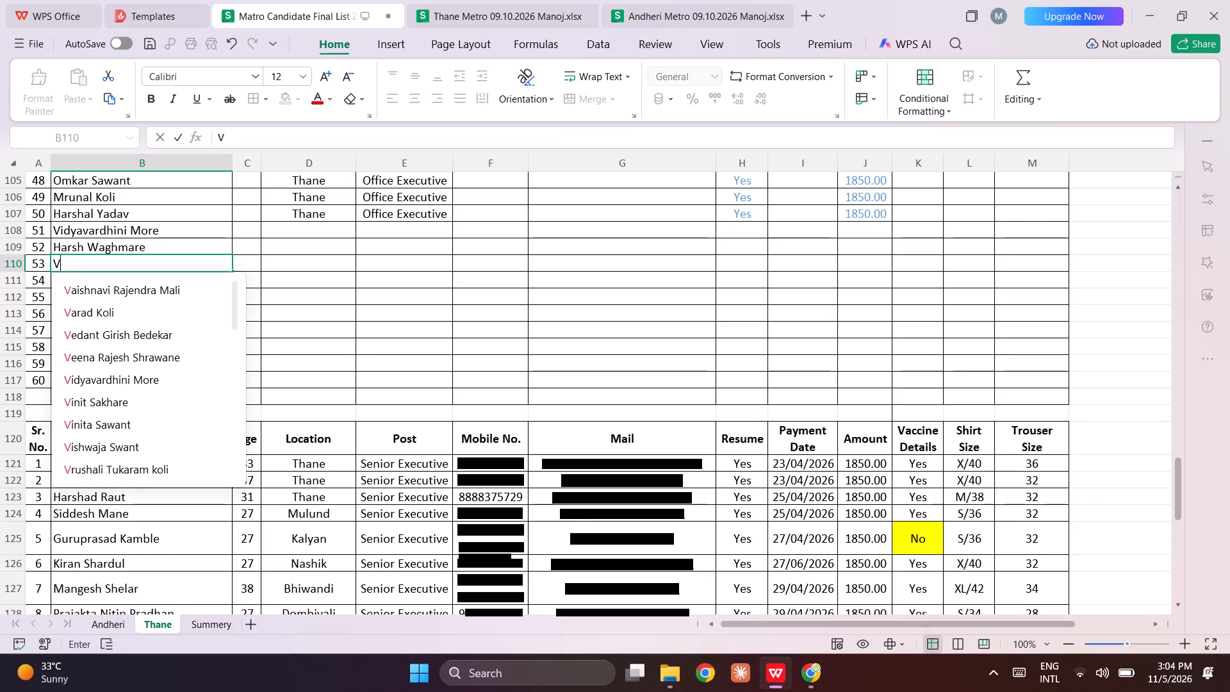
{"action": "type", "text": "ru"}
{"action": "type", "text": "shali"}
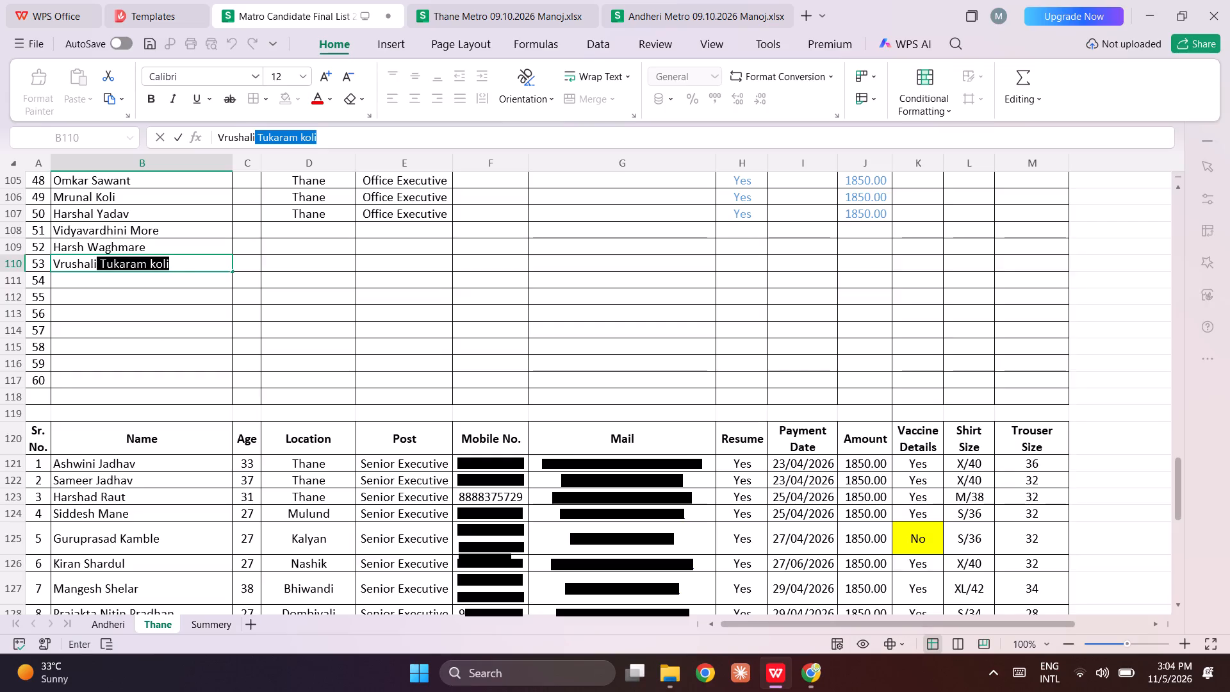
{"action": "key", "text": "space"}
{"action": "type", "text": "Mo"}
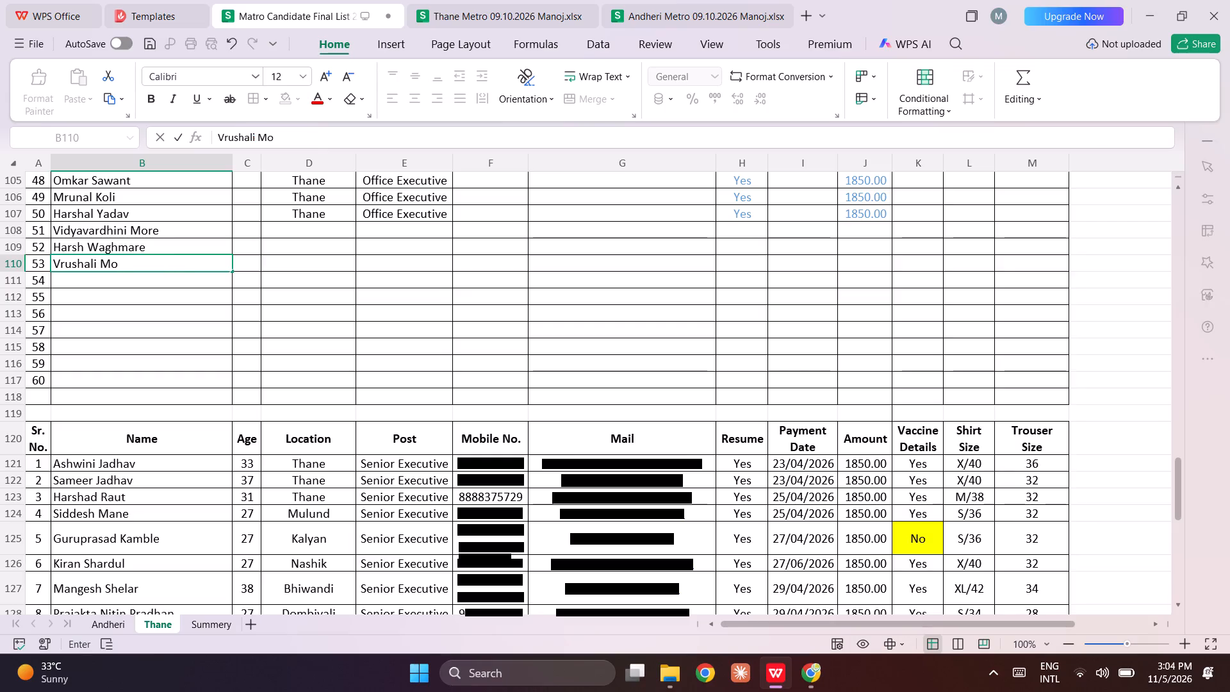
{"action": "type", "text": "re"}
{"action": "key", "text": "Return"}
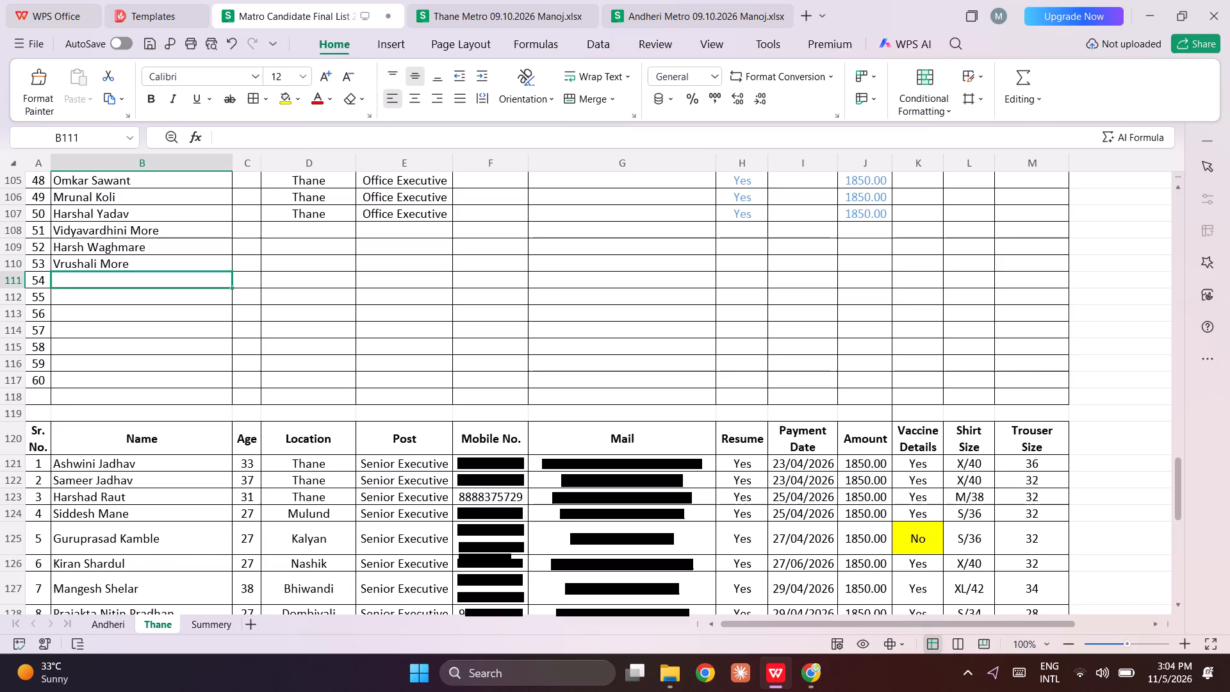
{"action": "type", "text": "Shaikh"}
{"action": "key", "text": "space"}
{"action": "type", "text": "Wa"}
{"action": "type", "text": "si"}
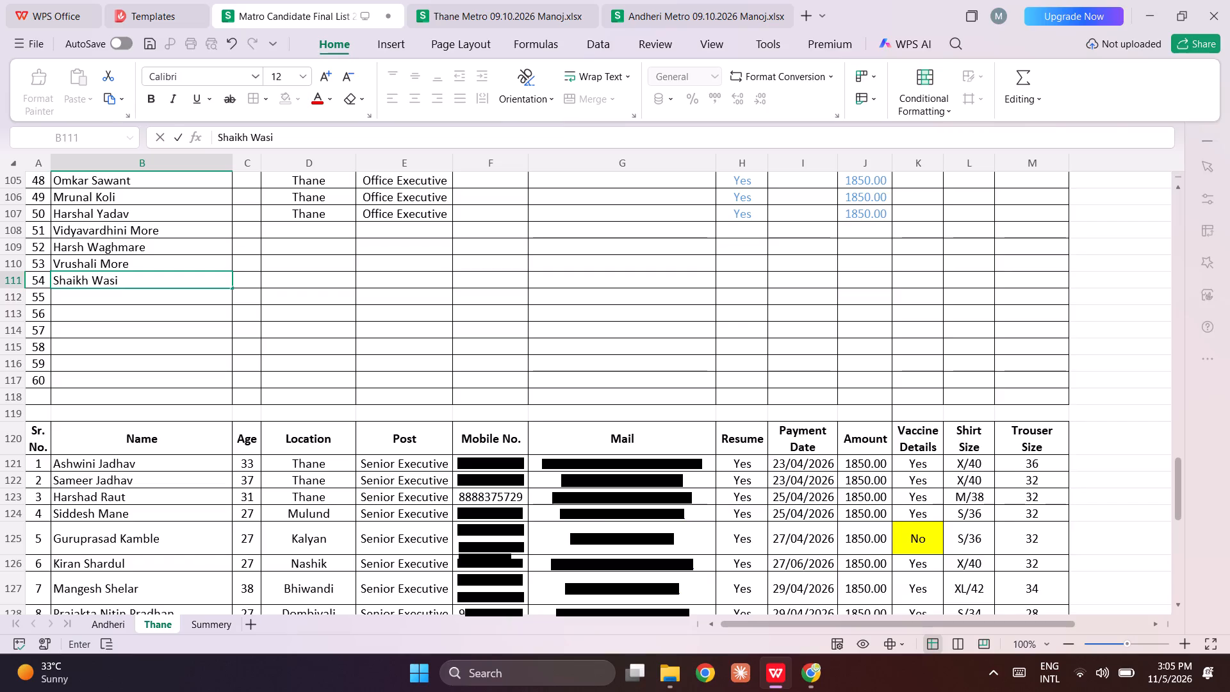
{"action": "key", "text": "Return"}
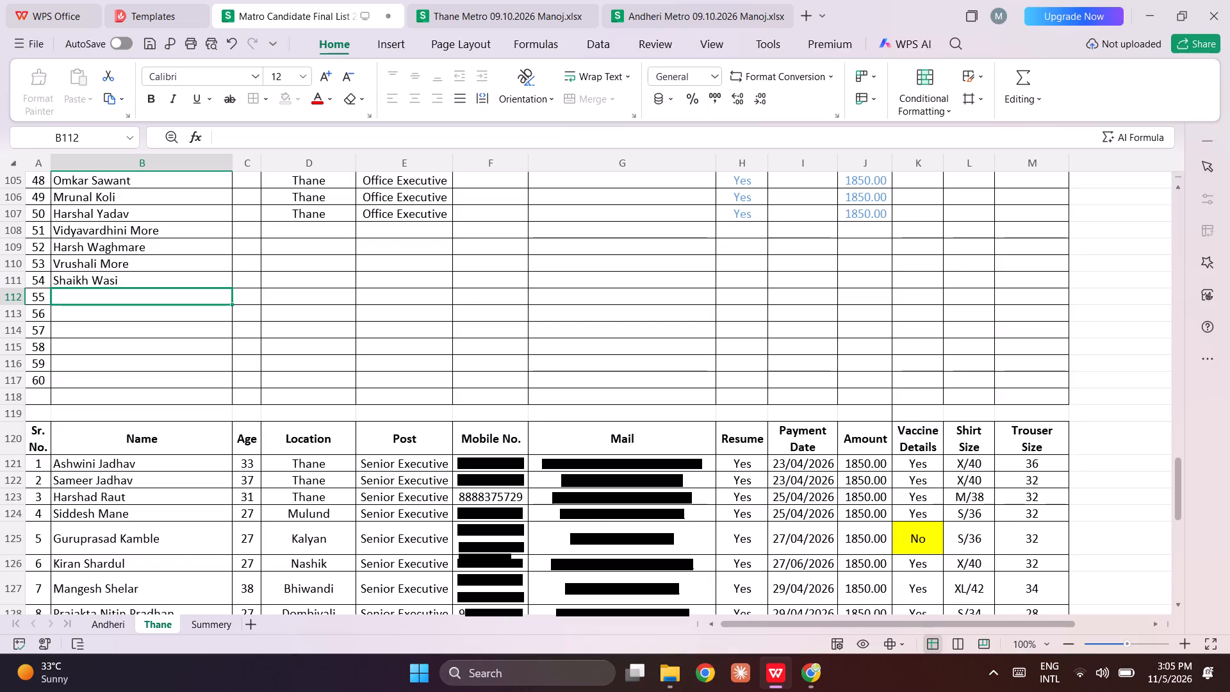
Enter the candidates' names for serial numbers 55 and 56 in cells B112 and B113.
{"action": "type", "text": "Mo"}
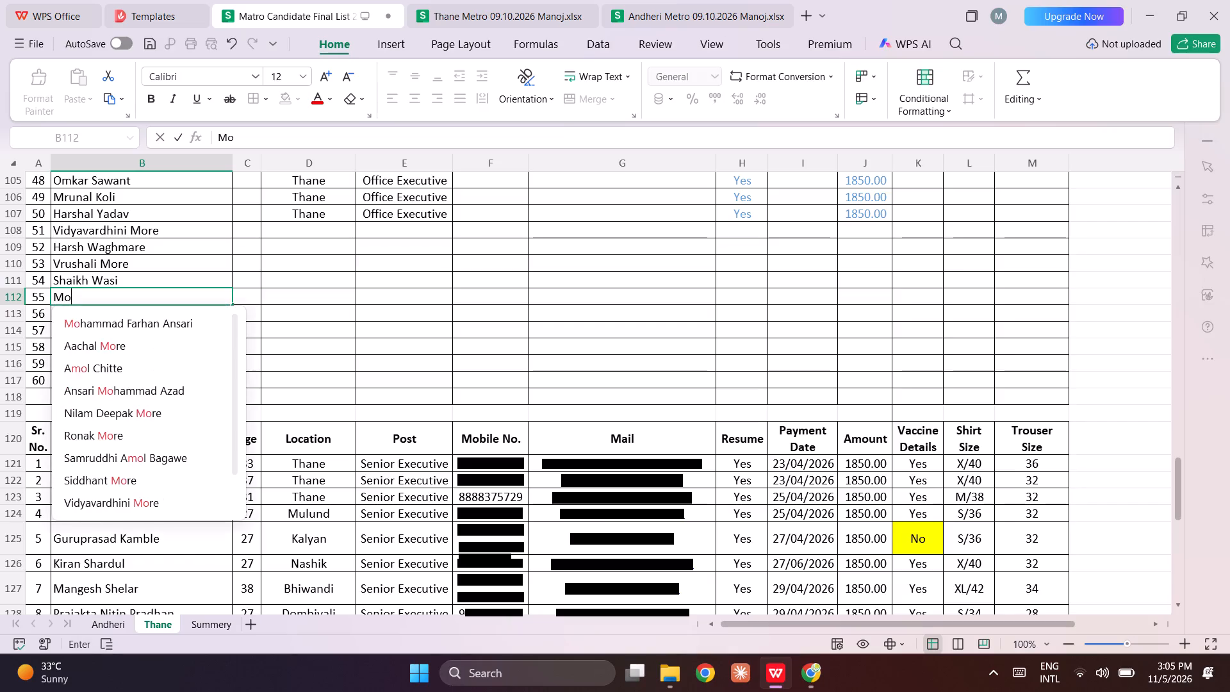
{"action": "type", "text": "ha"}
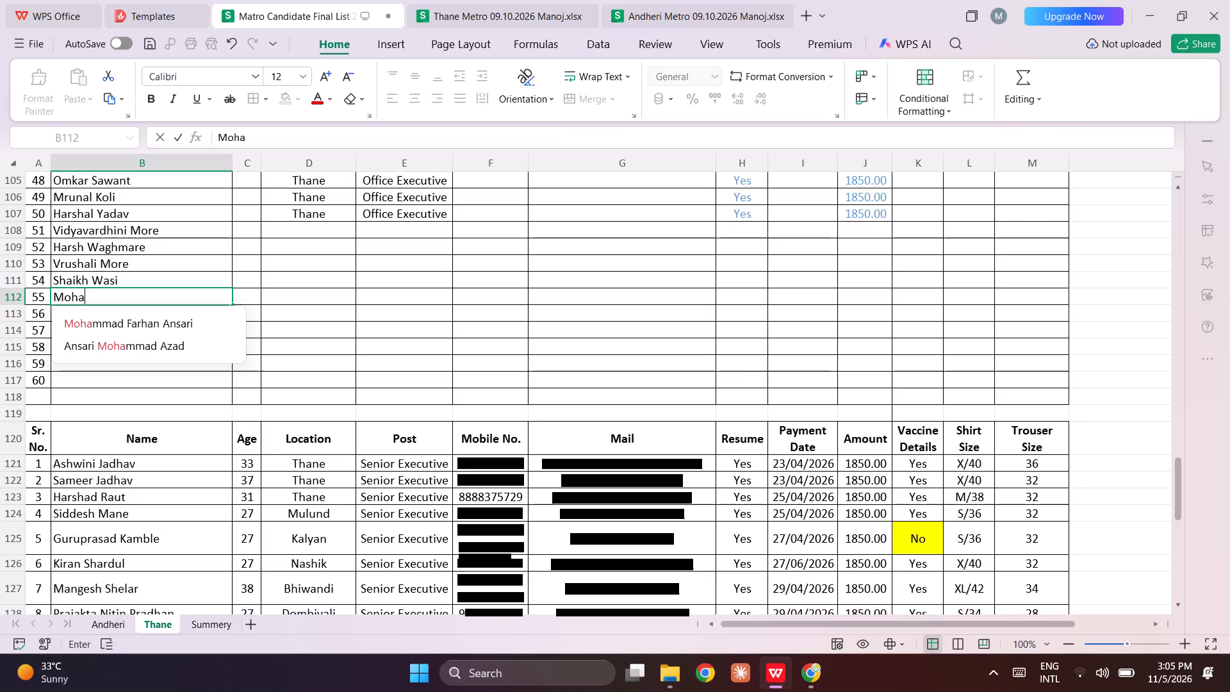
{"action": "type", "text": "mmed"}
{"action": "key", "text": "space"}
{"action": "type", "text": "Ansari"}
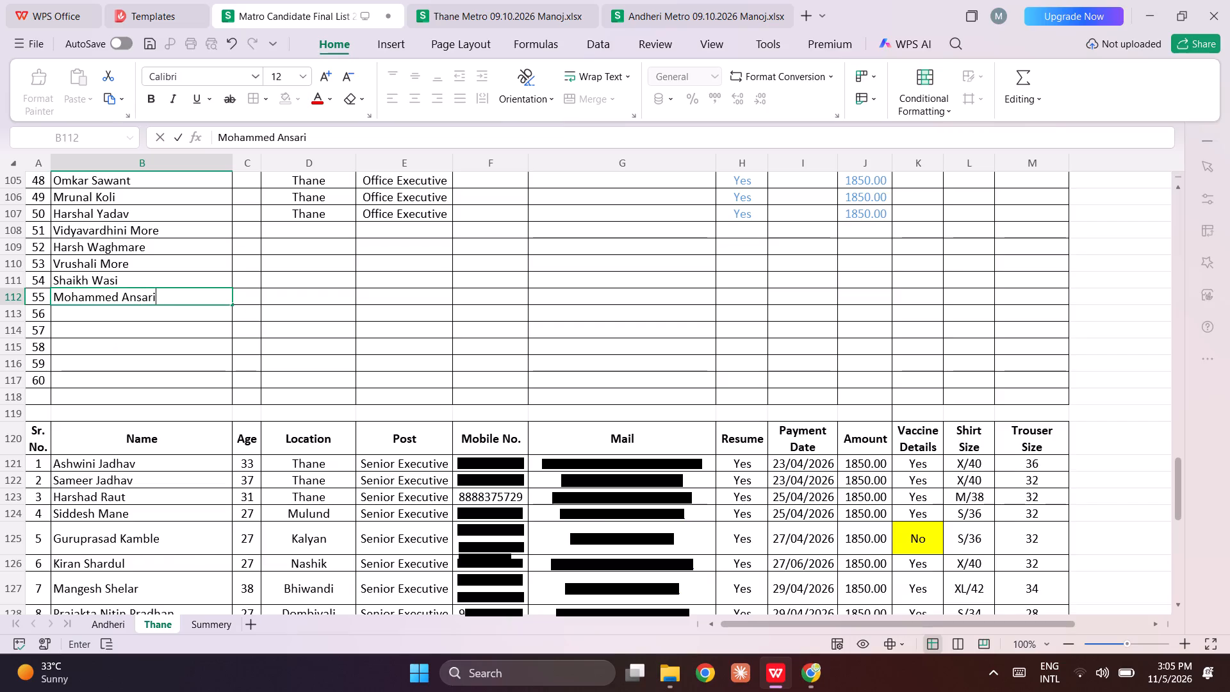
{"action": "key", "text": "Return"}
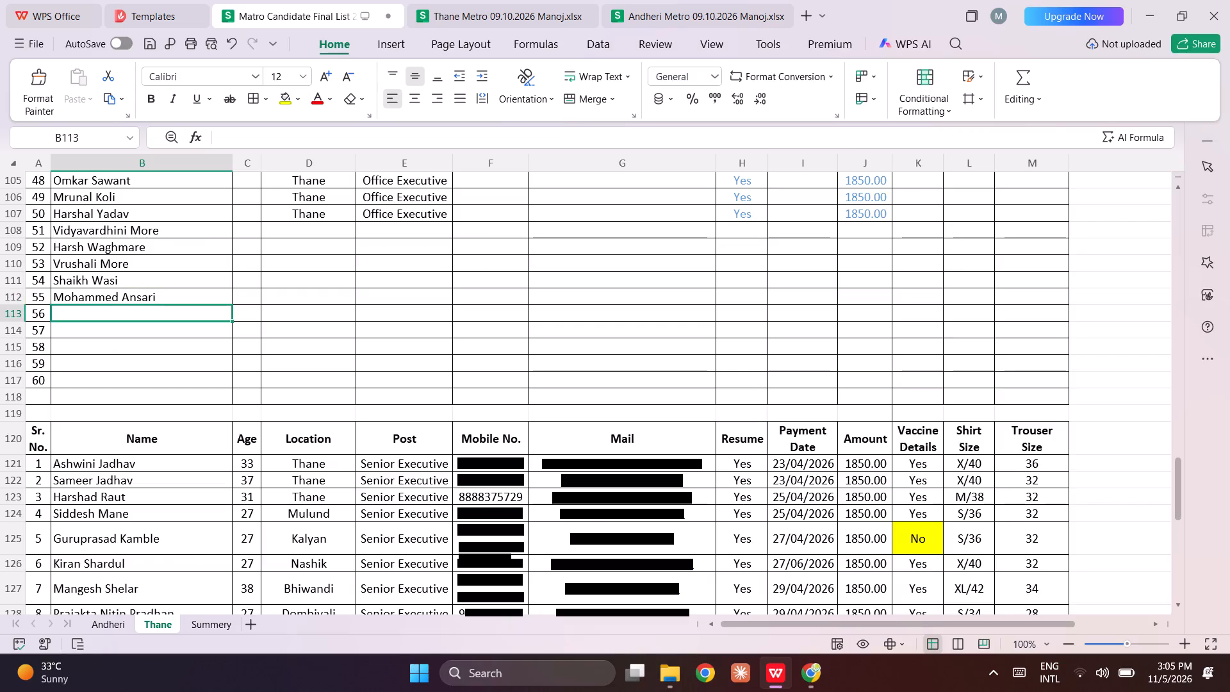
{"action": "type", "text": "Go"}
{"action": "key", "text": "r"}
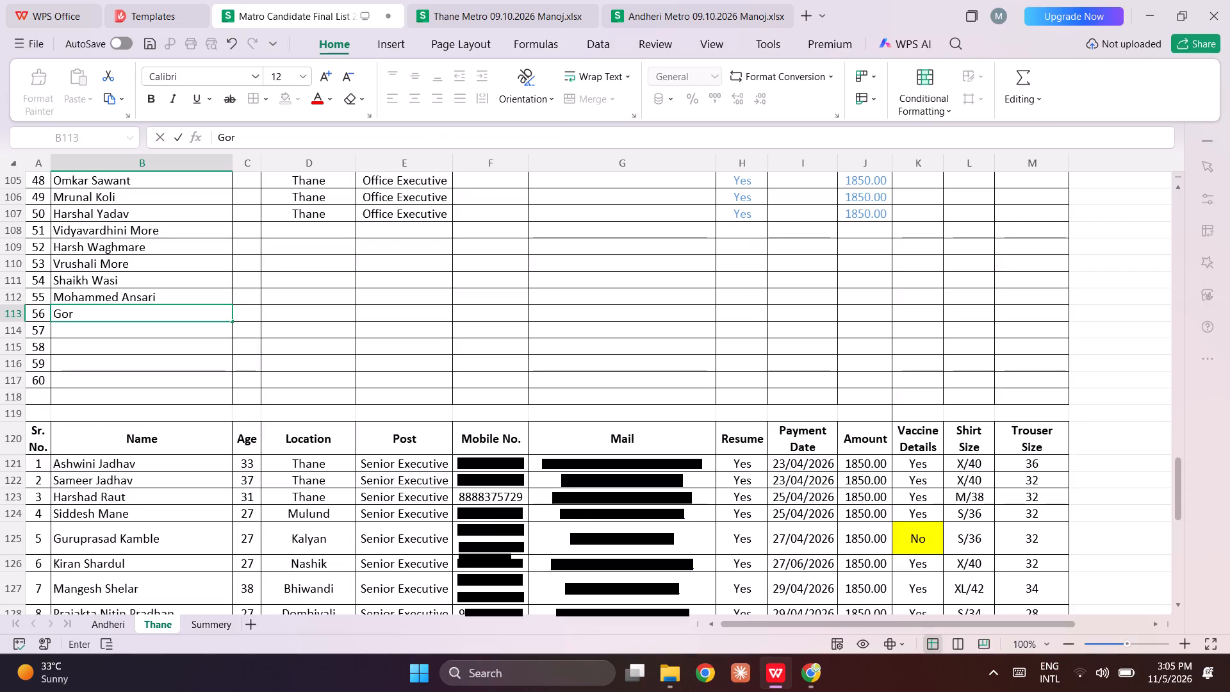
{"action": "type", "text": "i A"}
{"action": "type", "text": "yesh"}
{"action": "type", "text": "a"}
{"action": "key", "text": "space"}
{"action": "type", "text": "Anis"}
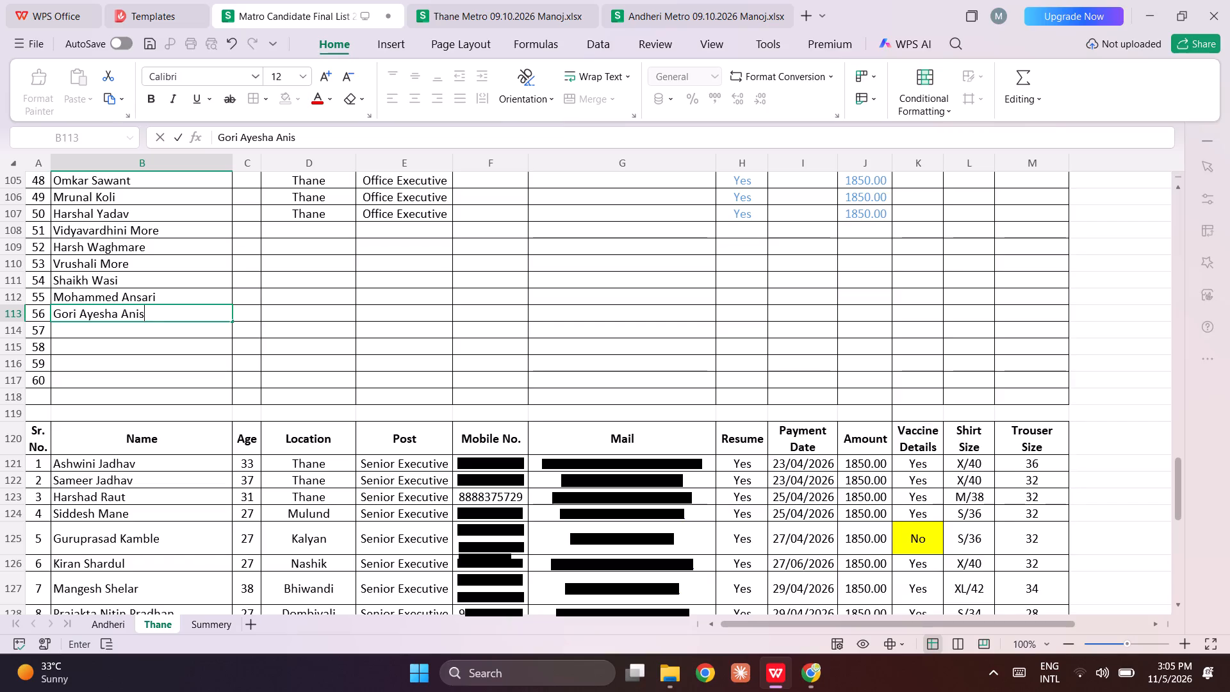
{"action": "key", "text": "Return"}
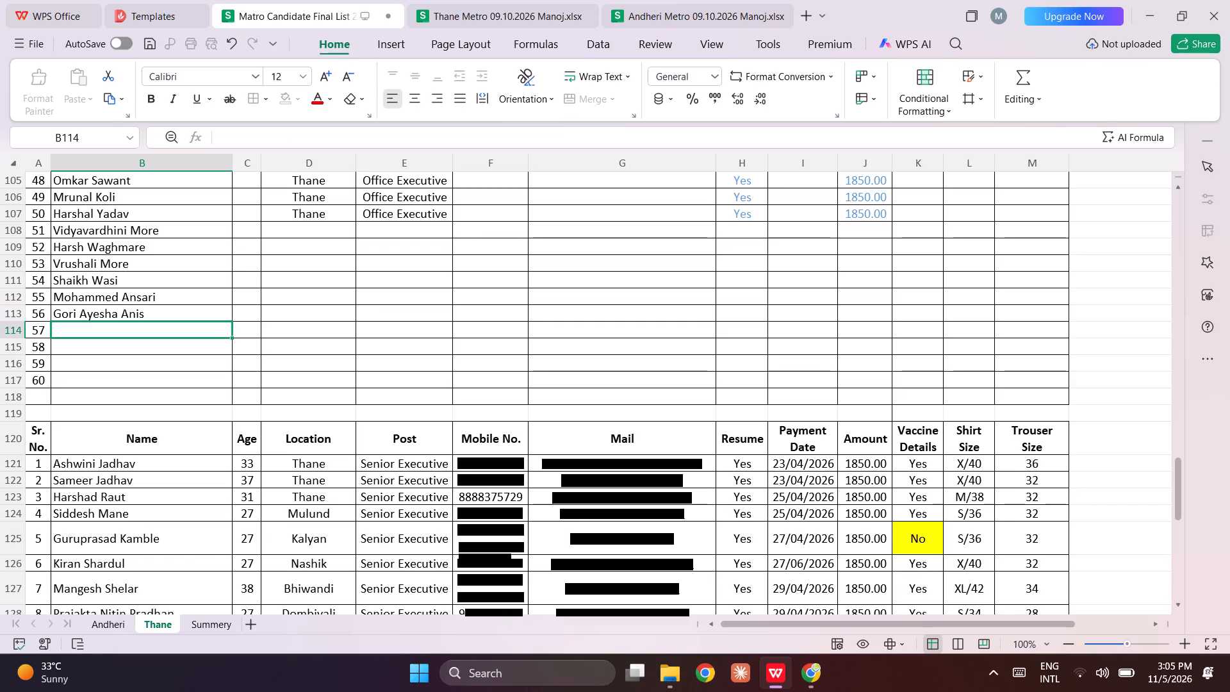
Enter the candidate's name for serial number 57 in cell B114.
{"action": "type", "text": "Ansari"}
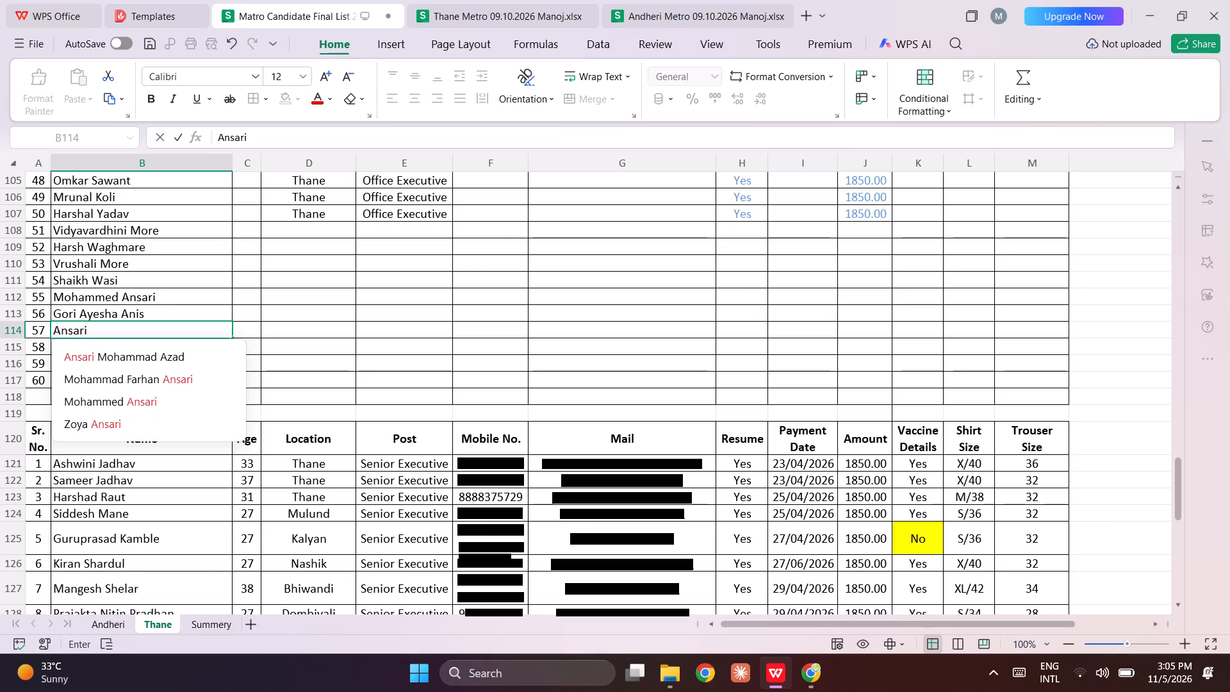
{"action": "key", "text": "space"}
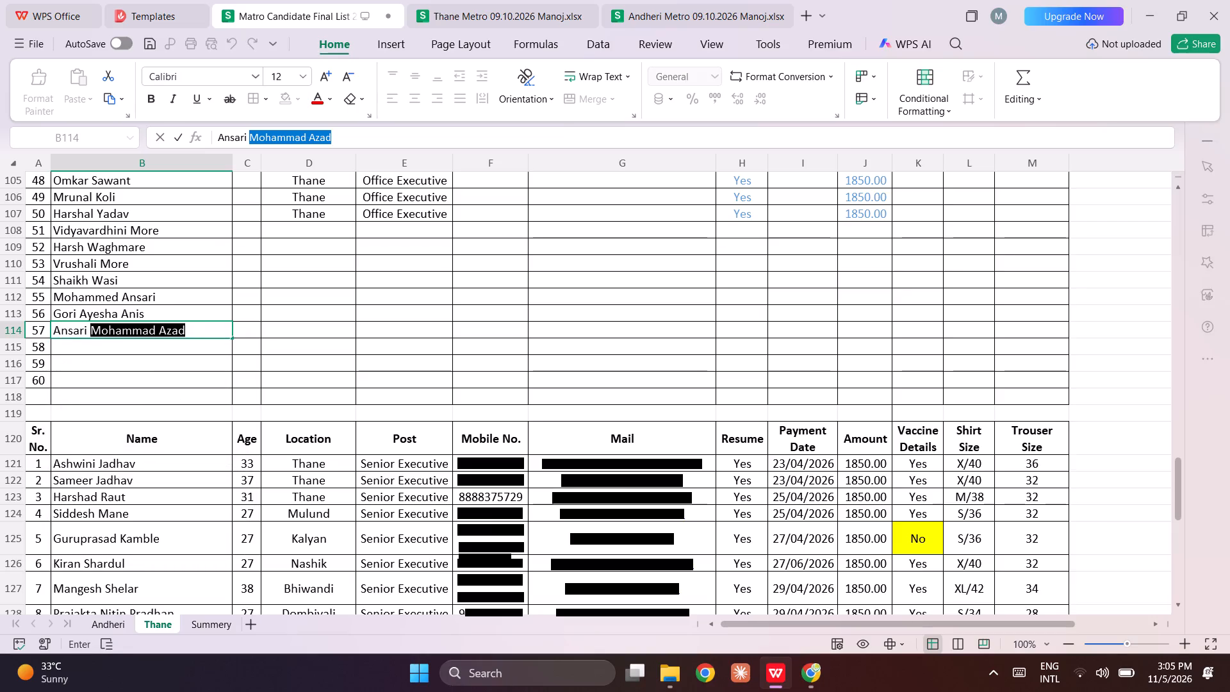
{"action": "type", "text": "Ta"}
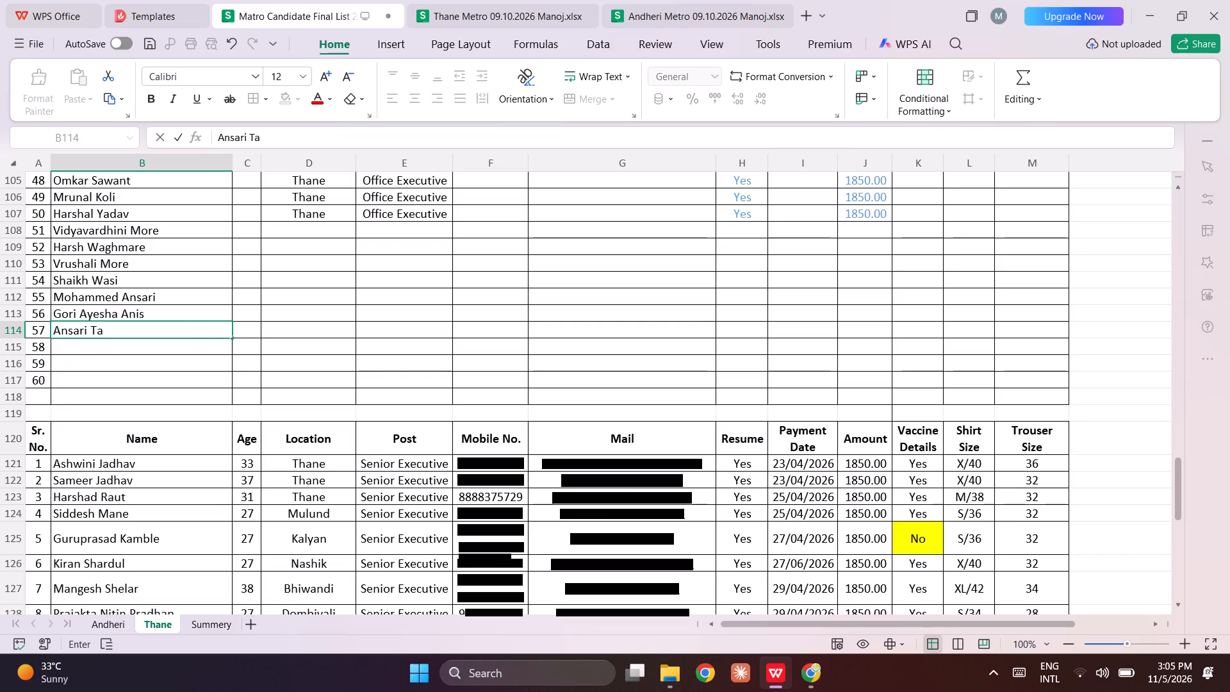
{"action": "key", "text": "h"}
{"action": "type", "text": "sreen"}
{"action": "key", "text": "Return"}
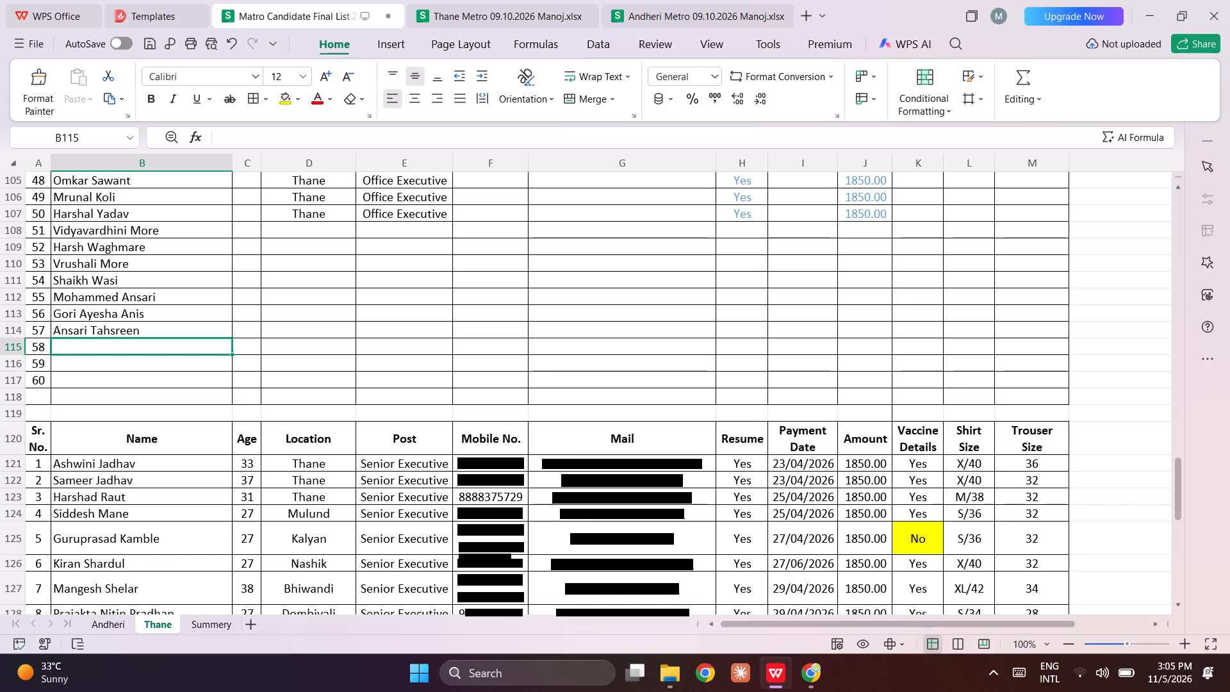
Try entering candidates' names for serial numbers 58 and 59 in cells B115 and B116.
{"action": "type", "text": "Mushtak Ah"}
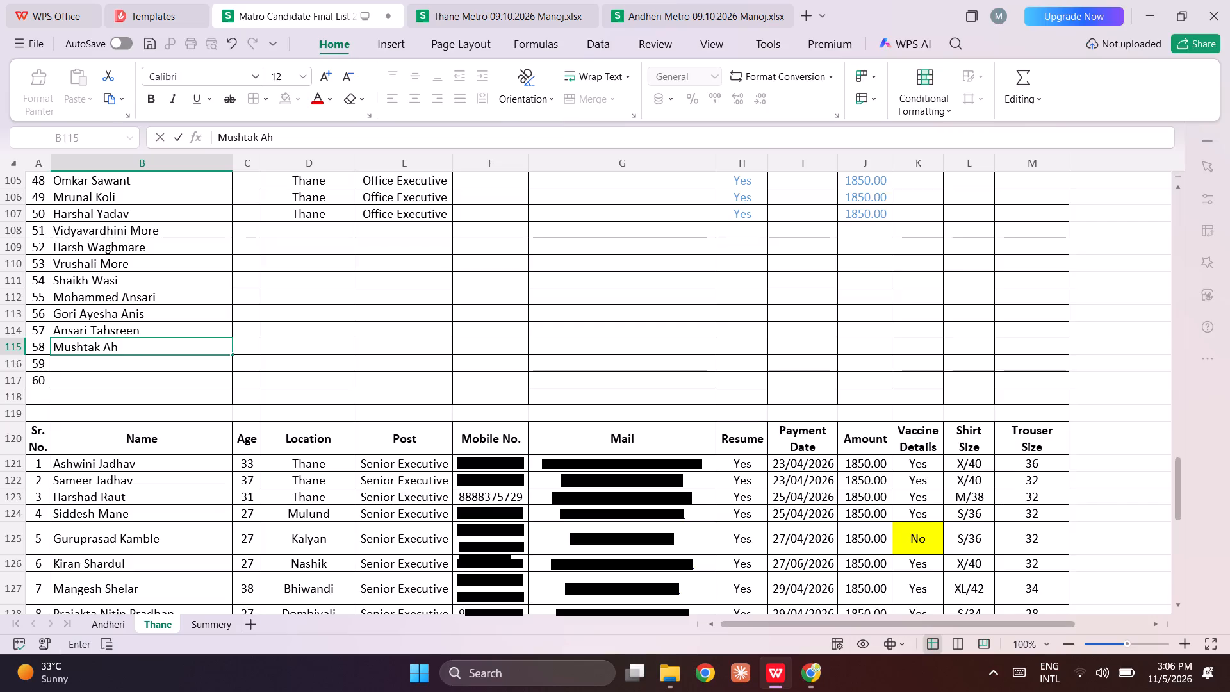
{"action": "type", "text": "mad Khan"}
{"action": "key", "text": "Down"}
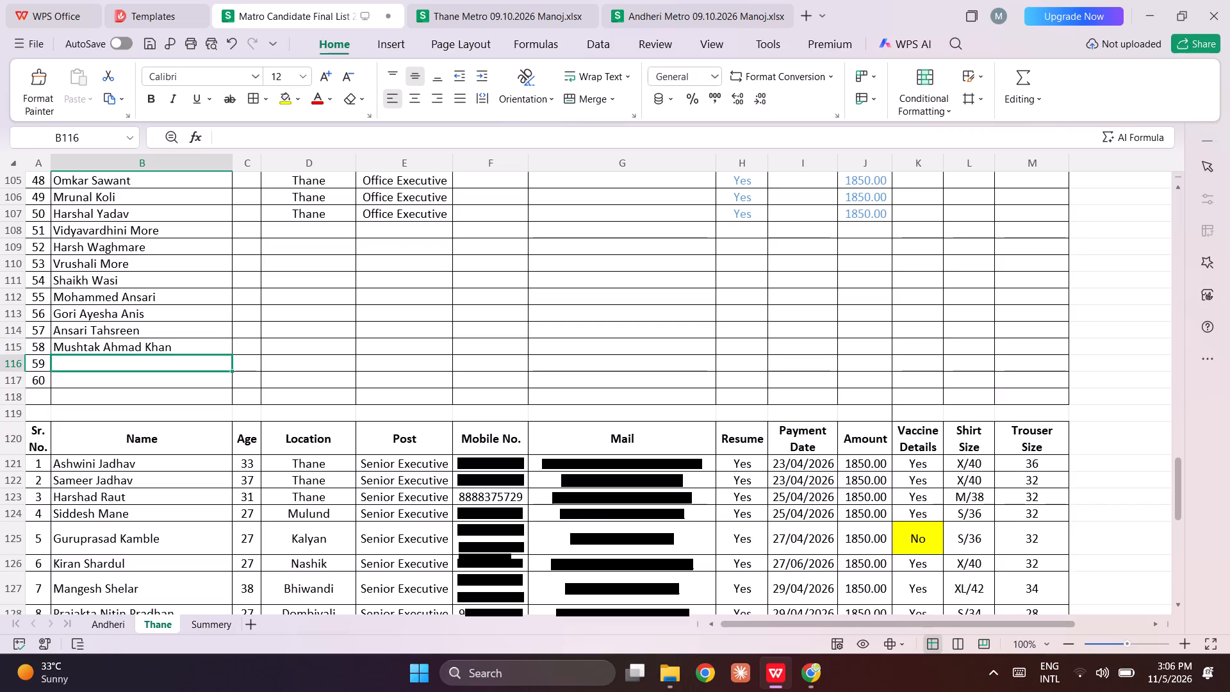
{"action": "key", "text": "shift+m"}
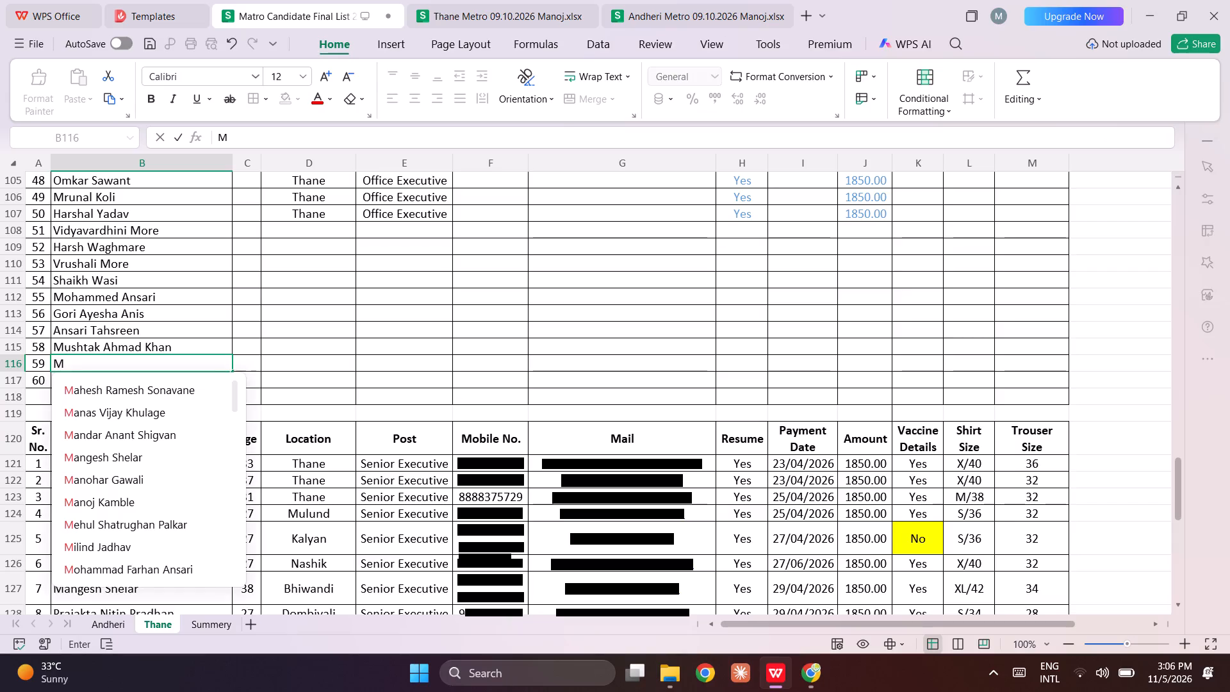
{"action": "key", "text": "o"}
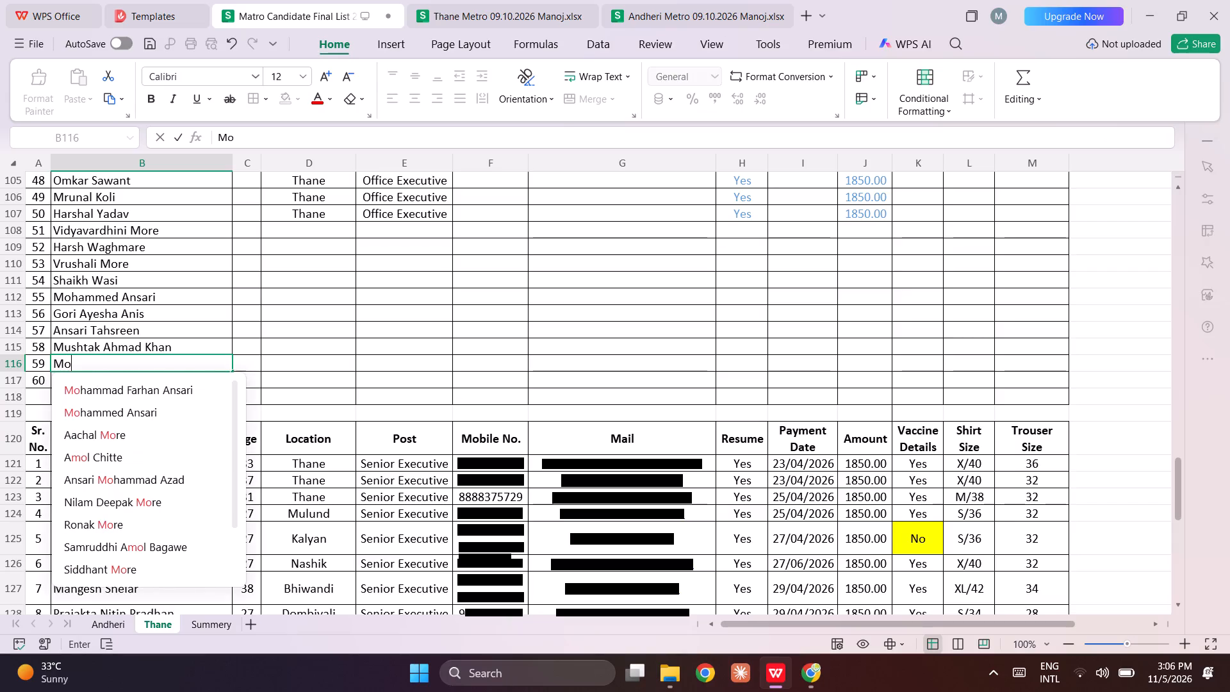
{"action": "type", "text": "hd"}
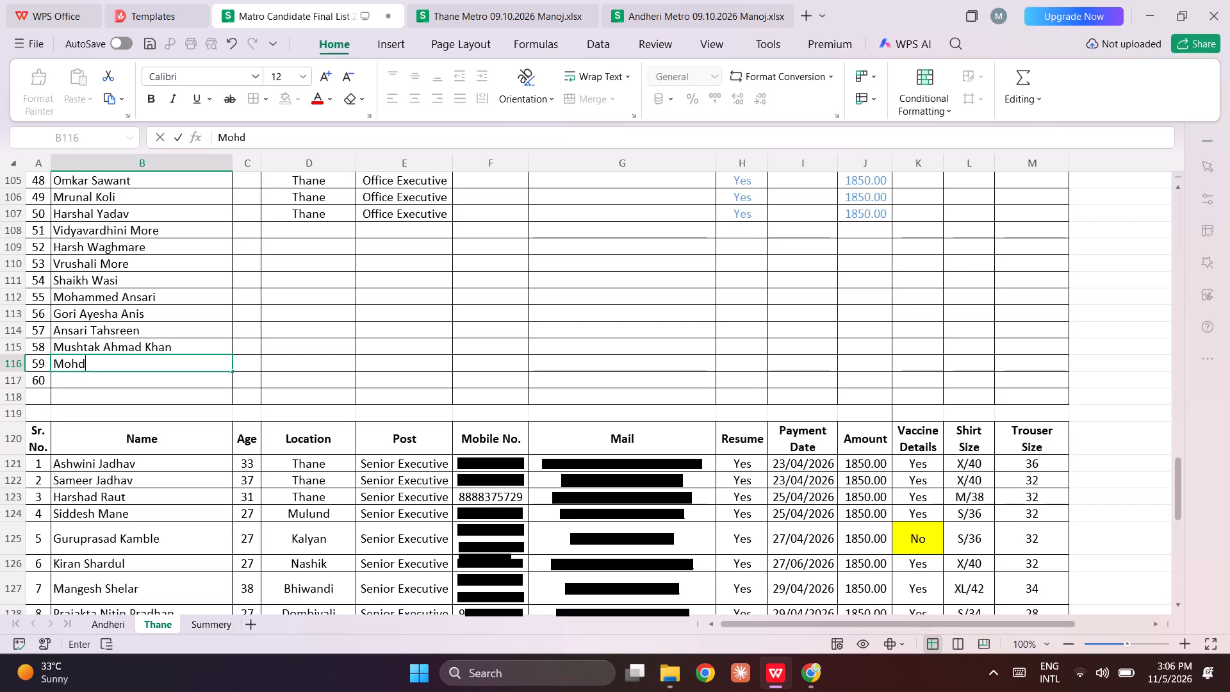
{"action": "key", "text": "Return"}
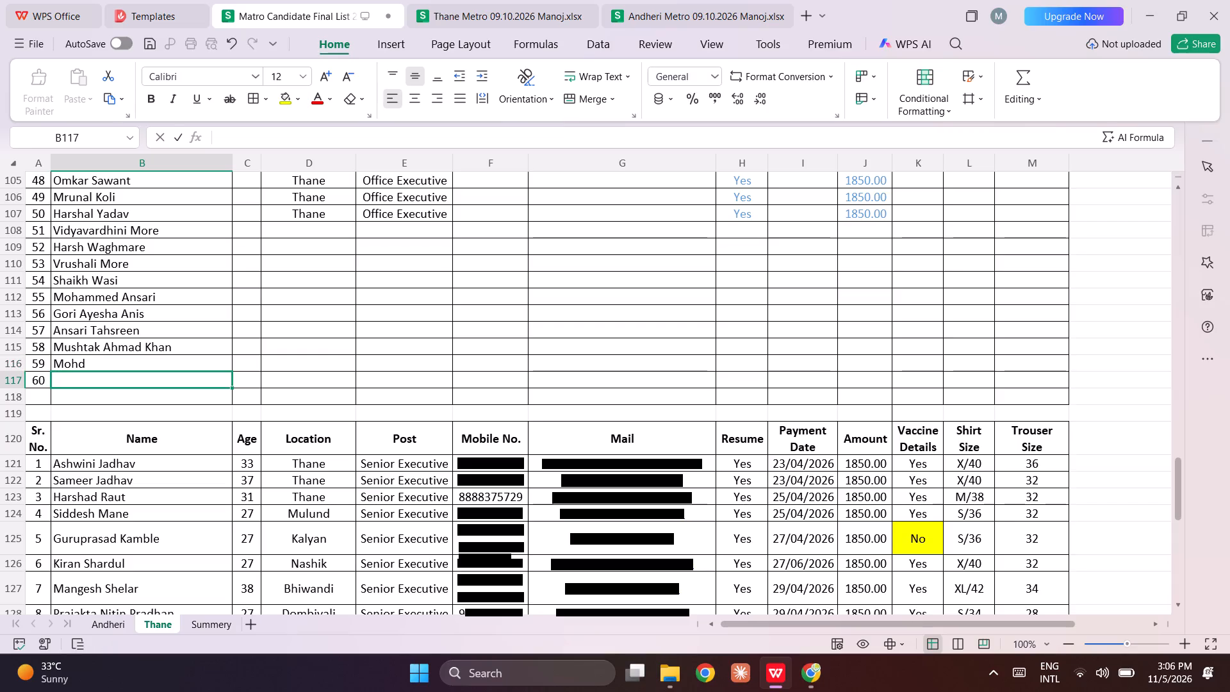
Replace the name for serial number 58 in cell B115 with the correct candidate's name.
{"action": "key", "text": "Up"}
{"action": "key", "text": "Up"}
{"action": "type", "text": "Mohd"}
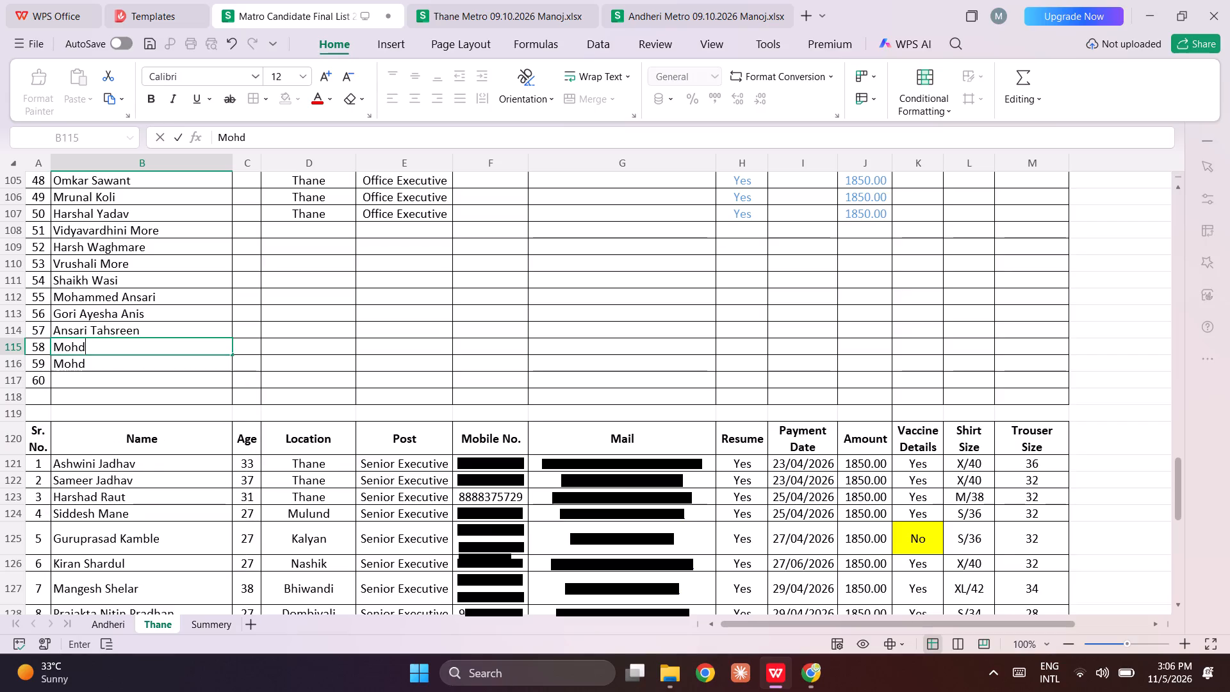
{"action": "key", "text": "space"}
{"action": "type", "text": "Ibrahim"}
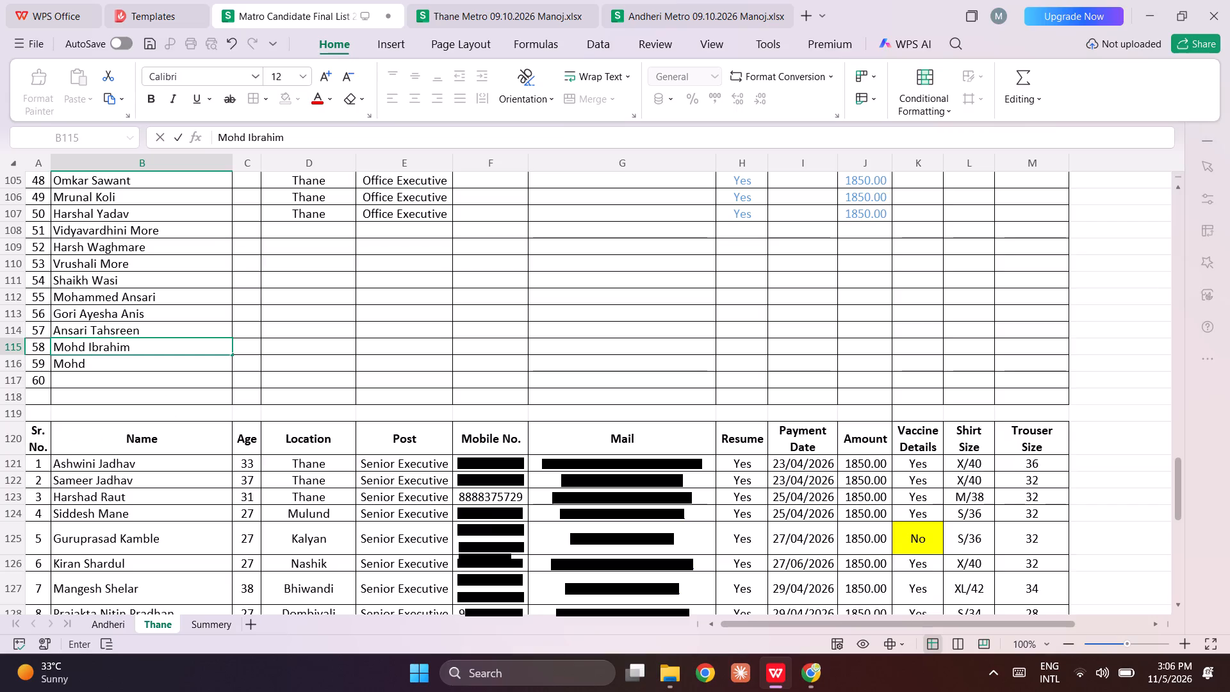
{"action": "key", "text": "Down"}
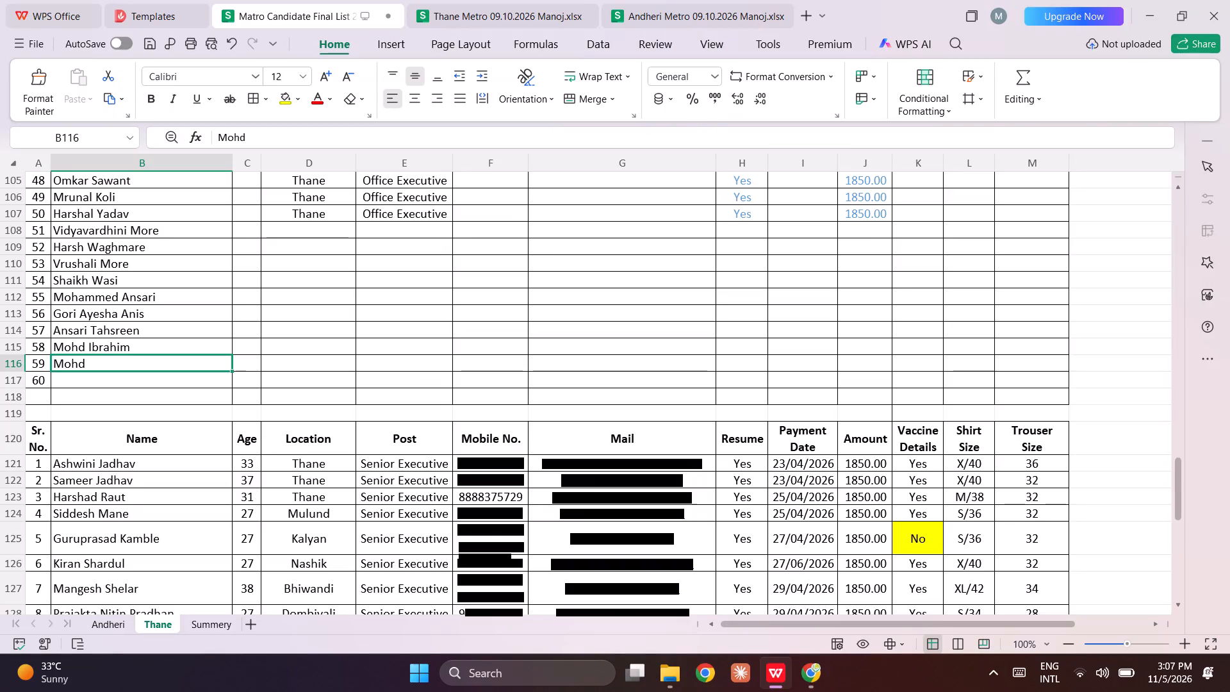
Replace the partial name for serial number 59 in cell B116 with the candidate's full name.
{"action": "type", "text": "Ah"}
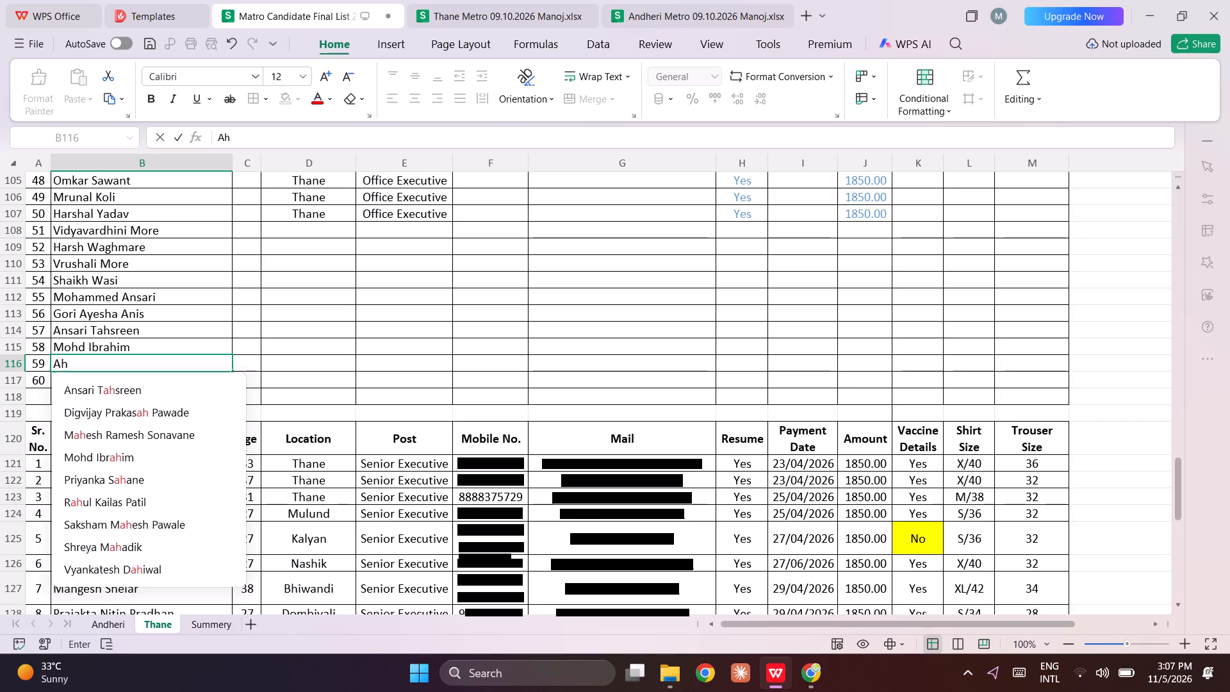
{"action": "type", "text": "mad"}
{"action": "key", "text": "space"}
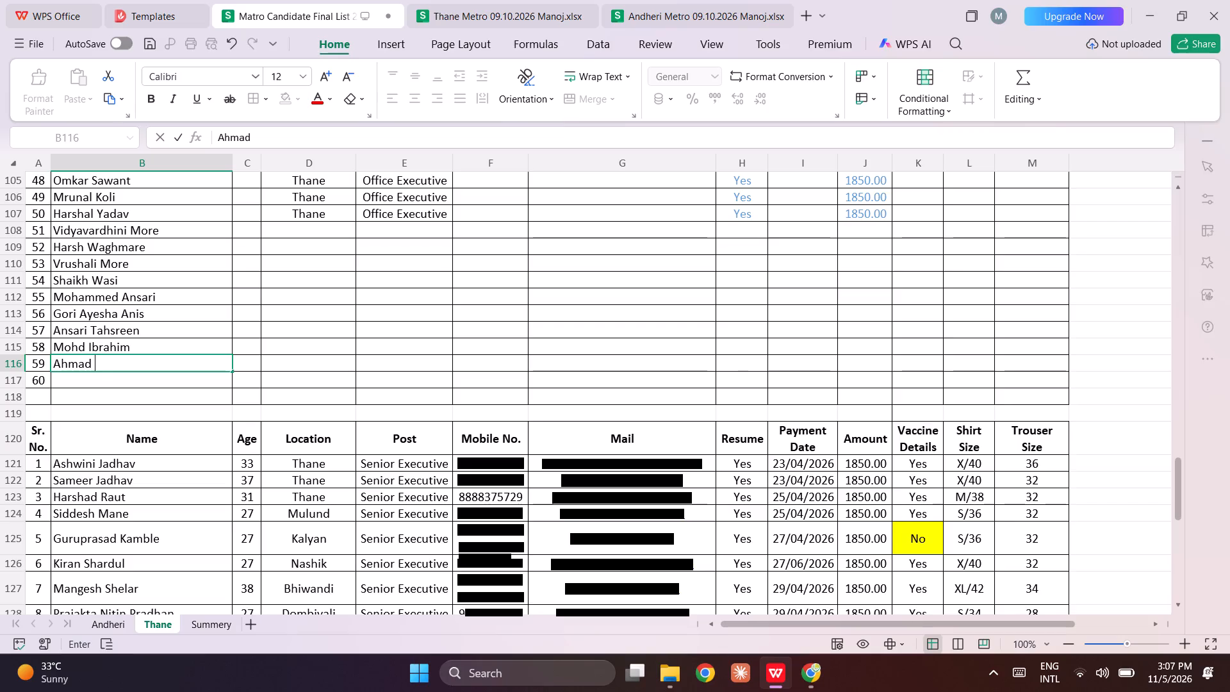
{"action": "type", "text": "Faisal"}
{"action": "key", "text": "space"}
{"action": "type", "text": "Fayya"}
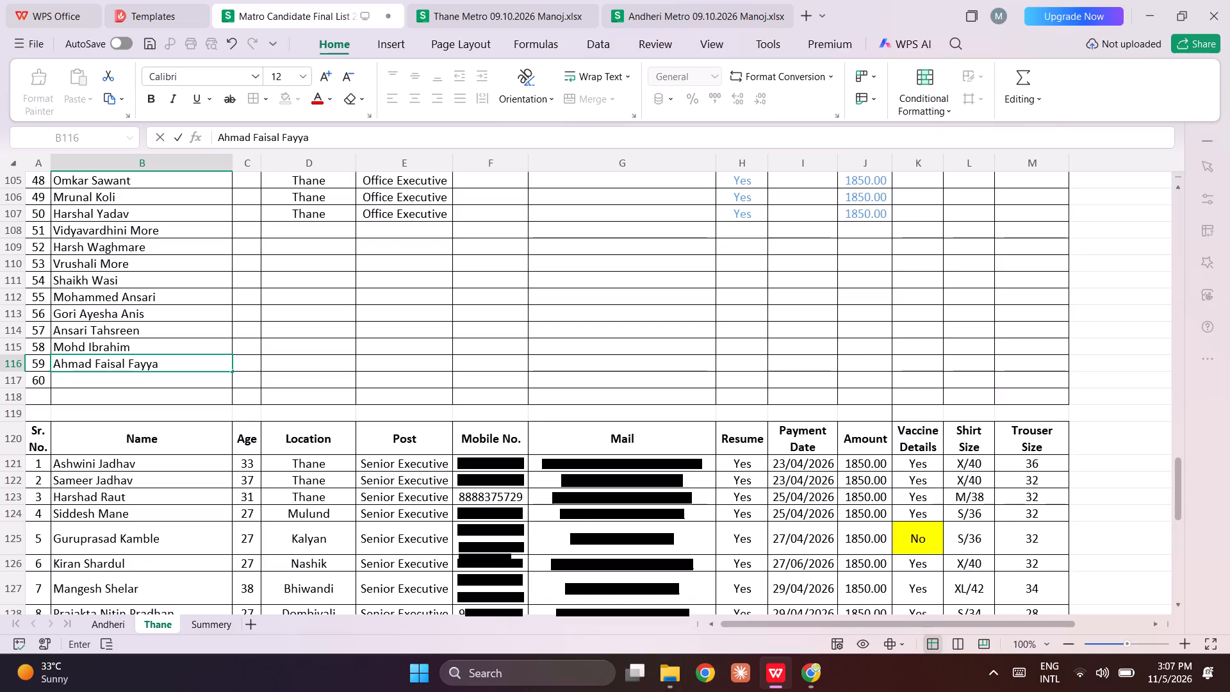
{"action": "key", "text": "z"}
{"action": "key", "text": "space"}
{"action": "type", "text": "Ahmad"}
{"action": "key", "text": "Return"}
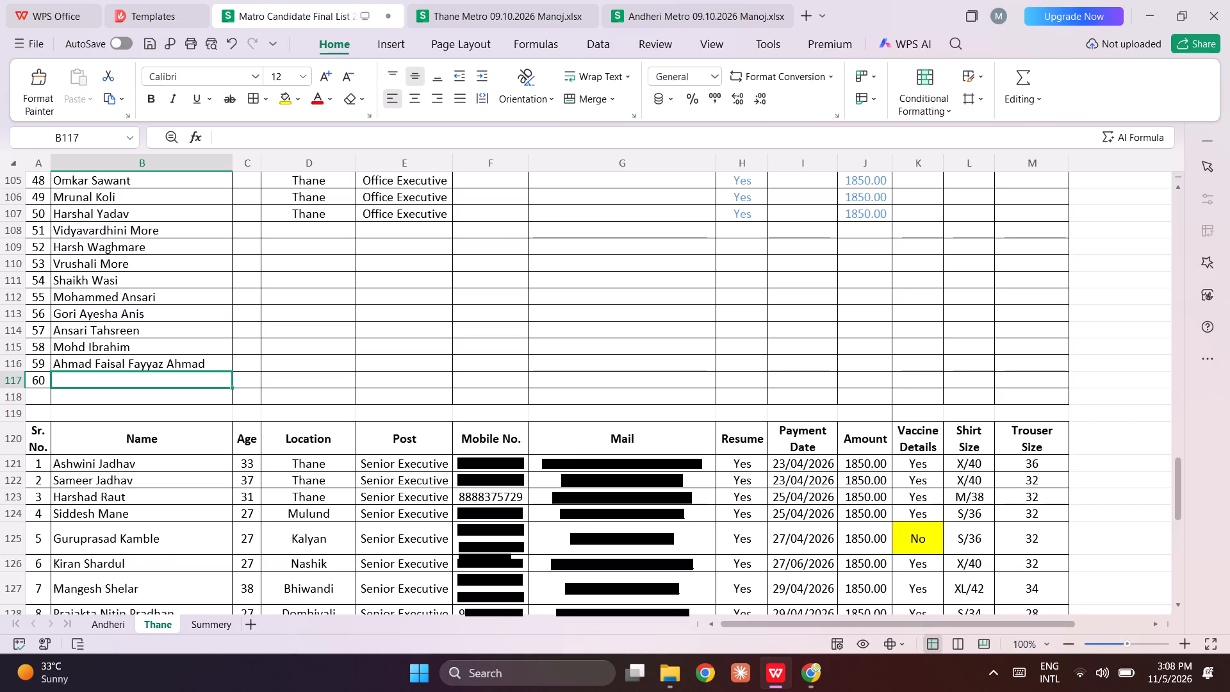
Enter the candidate's name for serial number 60 in cell B117 and save the workbook.
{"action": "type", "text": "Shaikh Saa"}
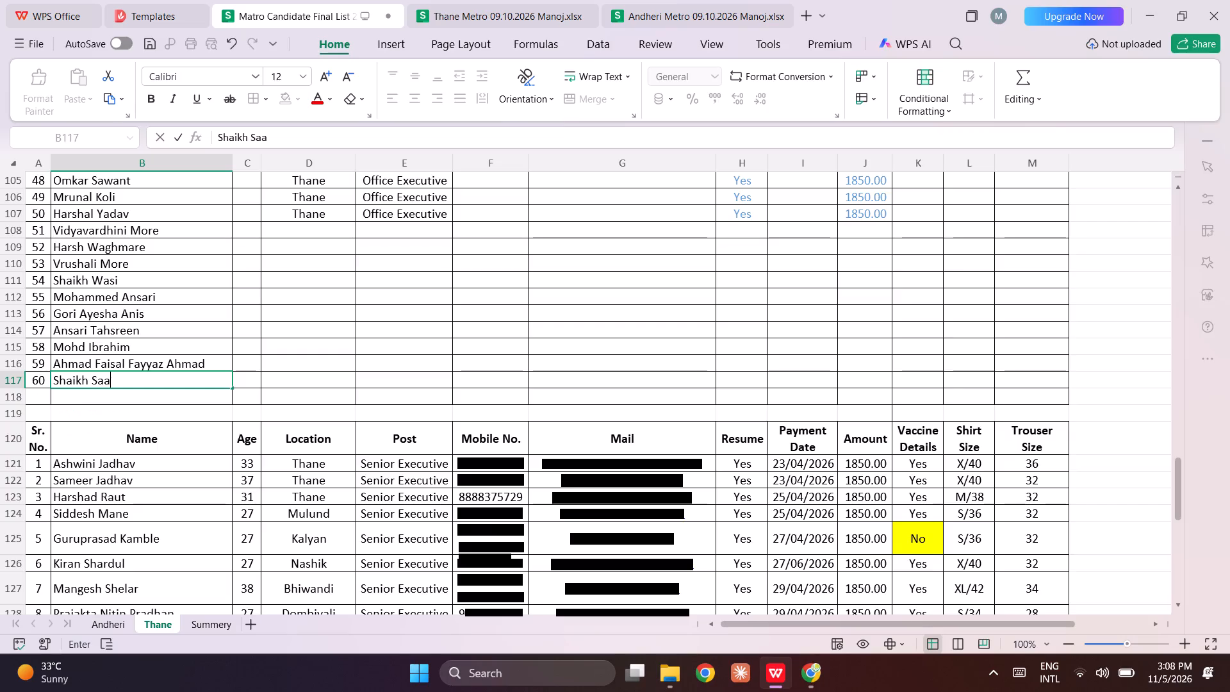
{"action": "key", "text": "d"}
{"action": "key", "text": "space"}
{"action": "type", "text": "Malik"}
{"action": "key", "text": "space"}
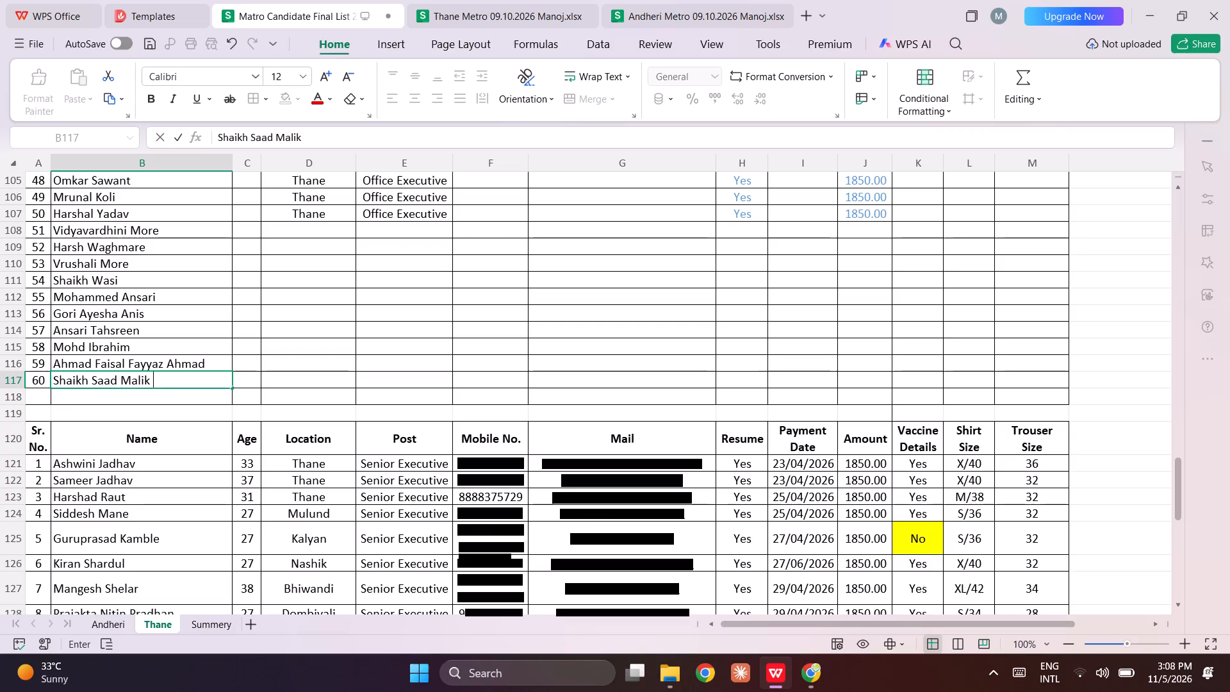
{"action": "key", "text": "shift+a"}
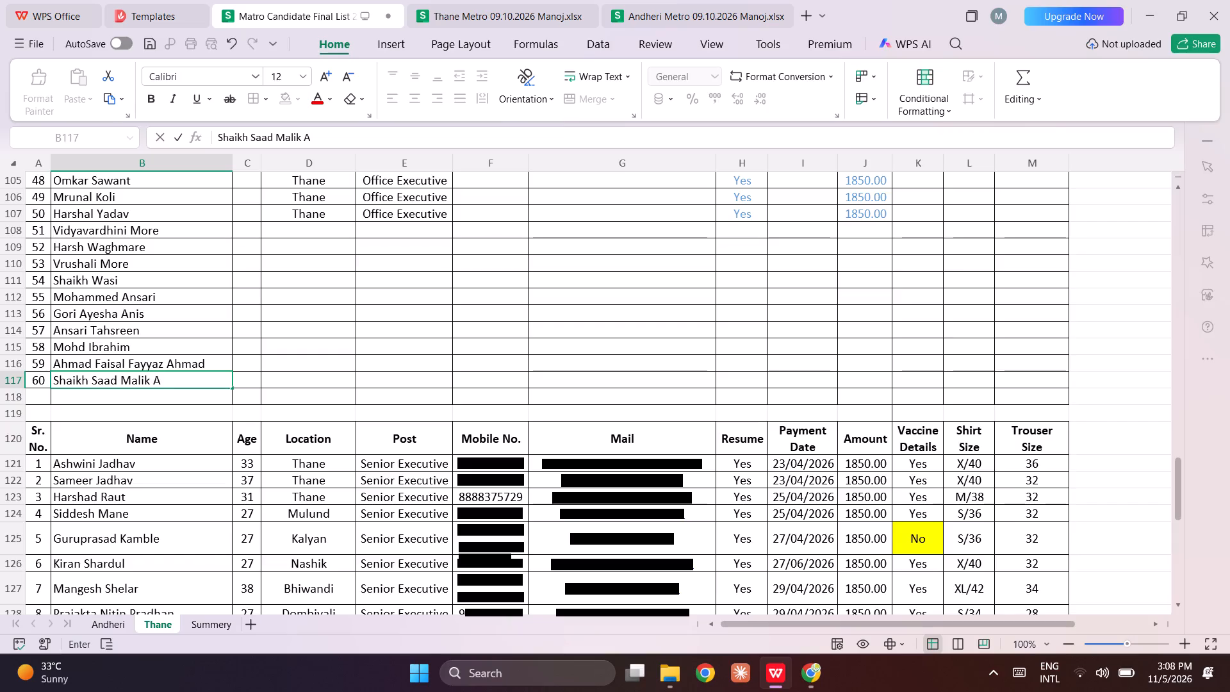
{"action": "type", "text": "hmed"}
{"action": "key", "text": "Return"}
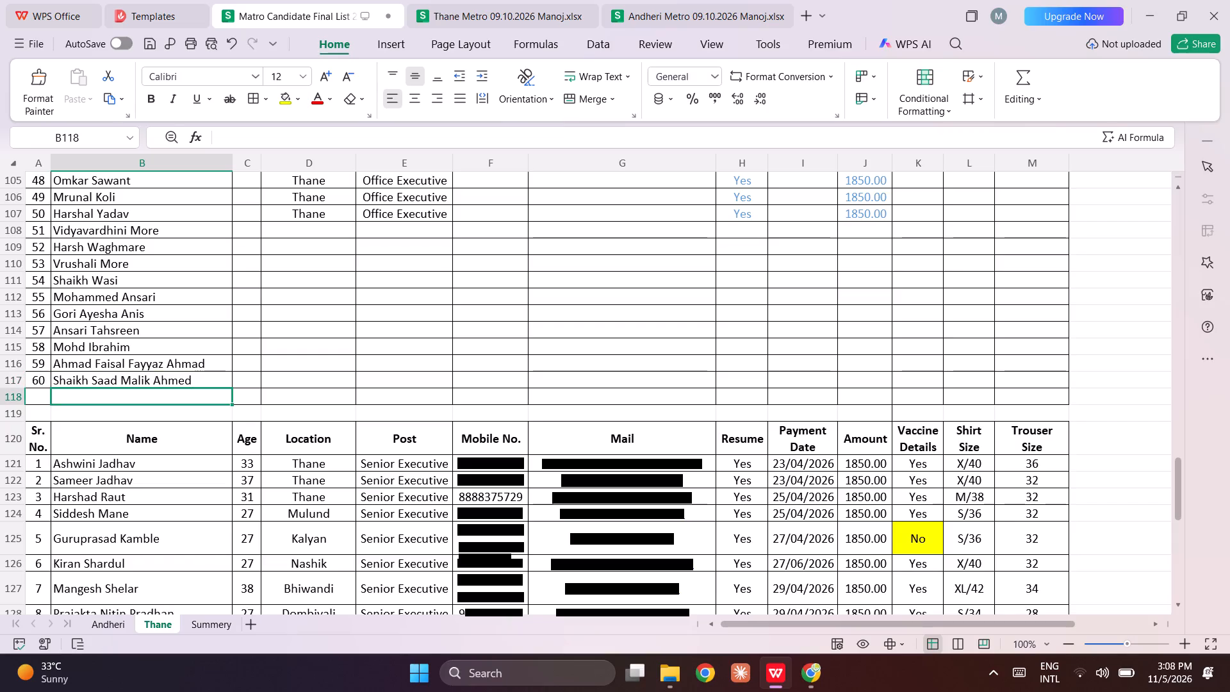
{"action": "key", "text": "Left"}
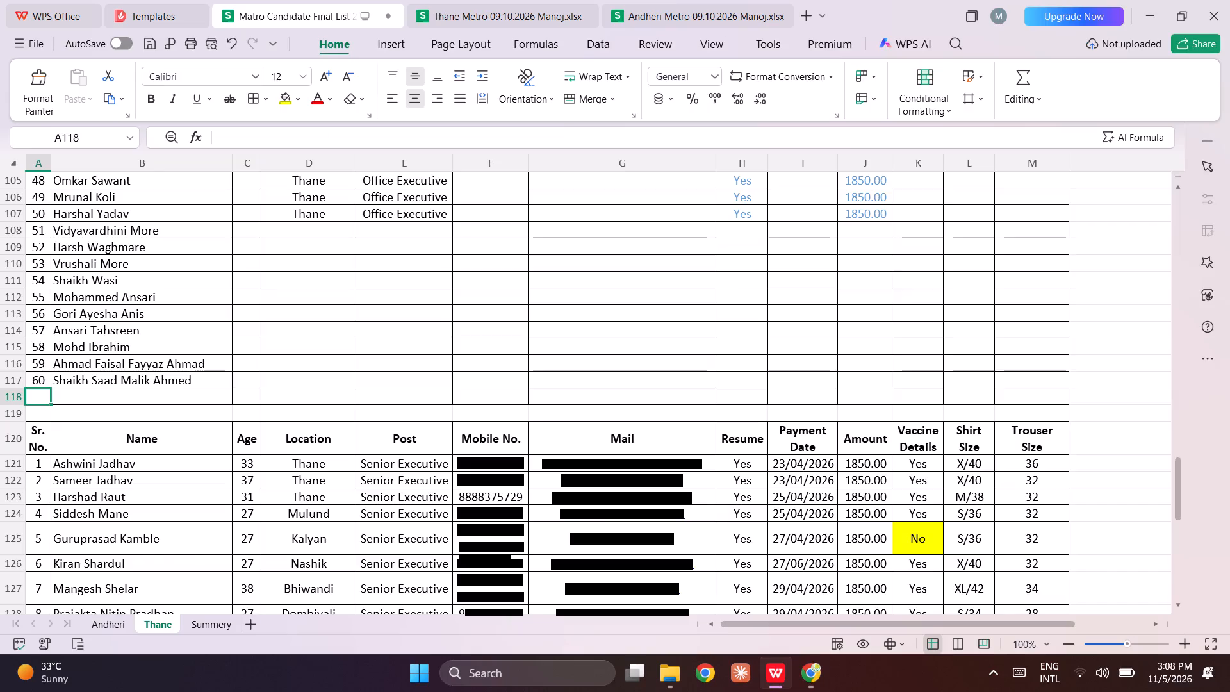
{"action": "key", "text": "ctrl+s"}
Insert five blank rows above row 118, below serial number 60 in the Thane sheet's Office Executive table.
{"action": "left_click", "coordinate": [7, 397]}
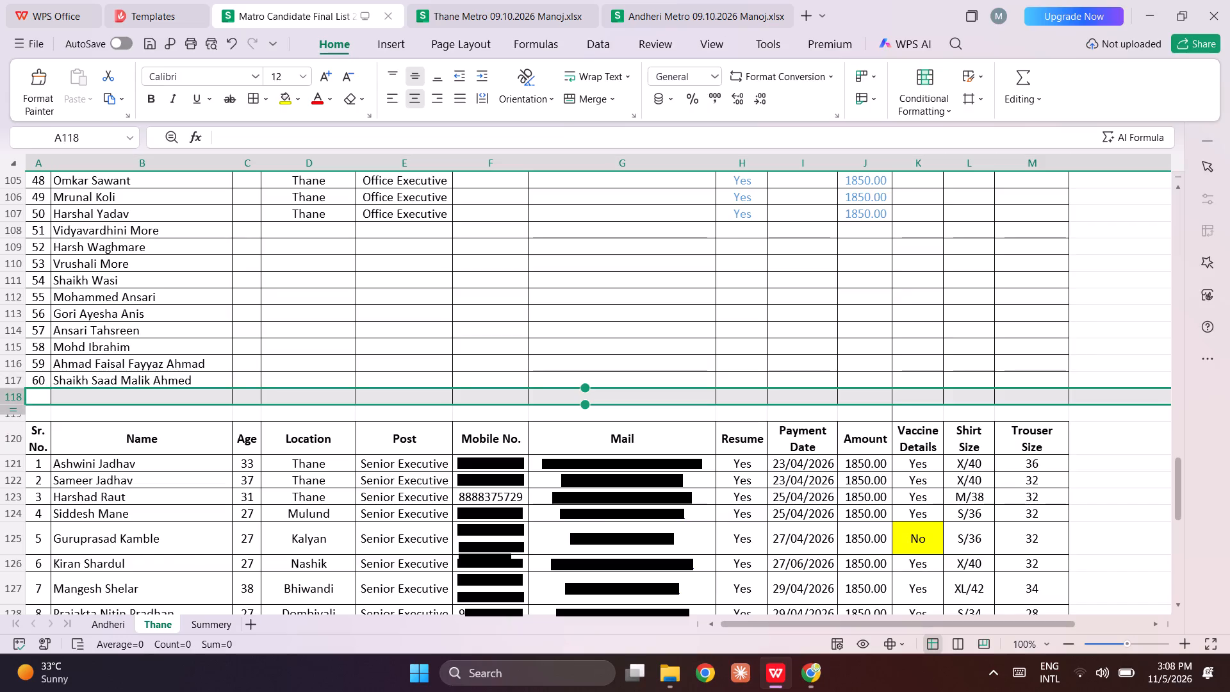
{"action": "scroll", "coordinate": [7, 397], "scroll_direction": "left", "scroll_amount": 2}
{"action": "scroll", "coordinate": [7, 397], "scroll_direction": "right", "scroll_amount": 2}
{"action": "scroll", "coordinate": [7, 397], "scroll_direction": "left", "scroll_amount": 1}
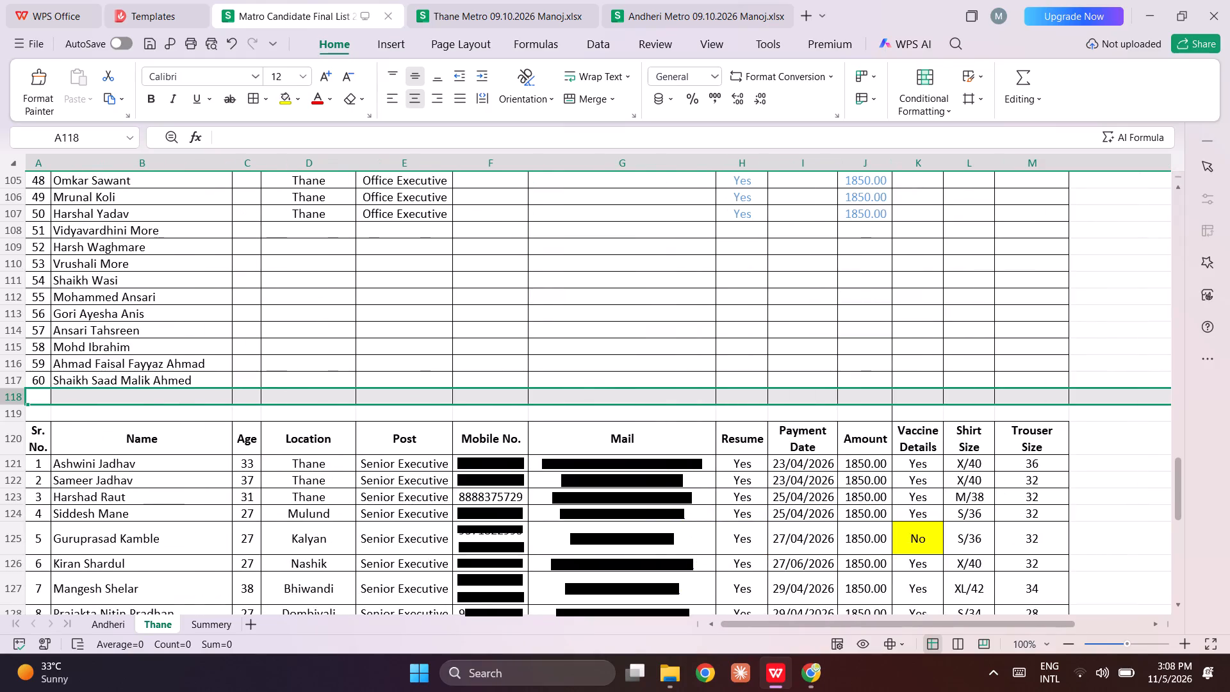
{"action": "right_click", "coordinate": [22, 397]}
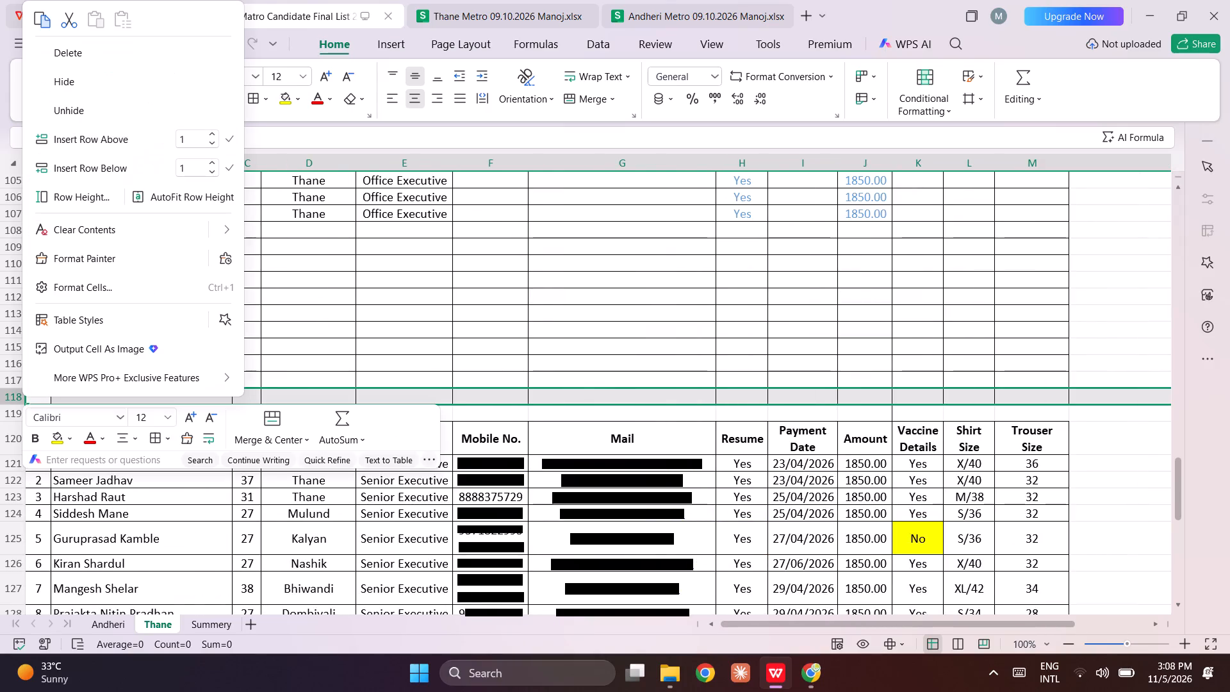
{"action": "triple_click", "coordinate": [212, 135]}
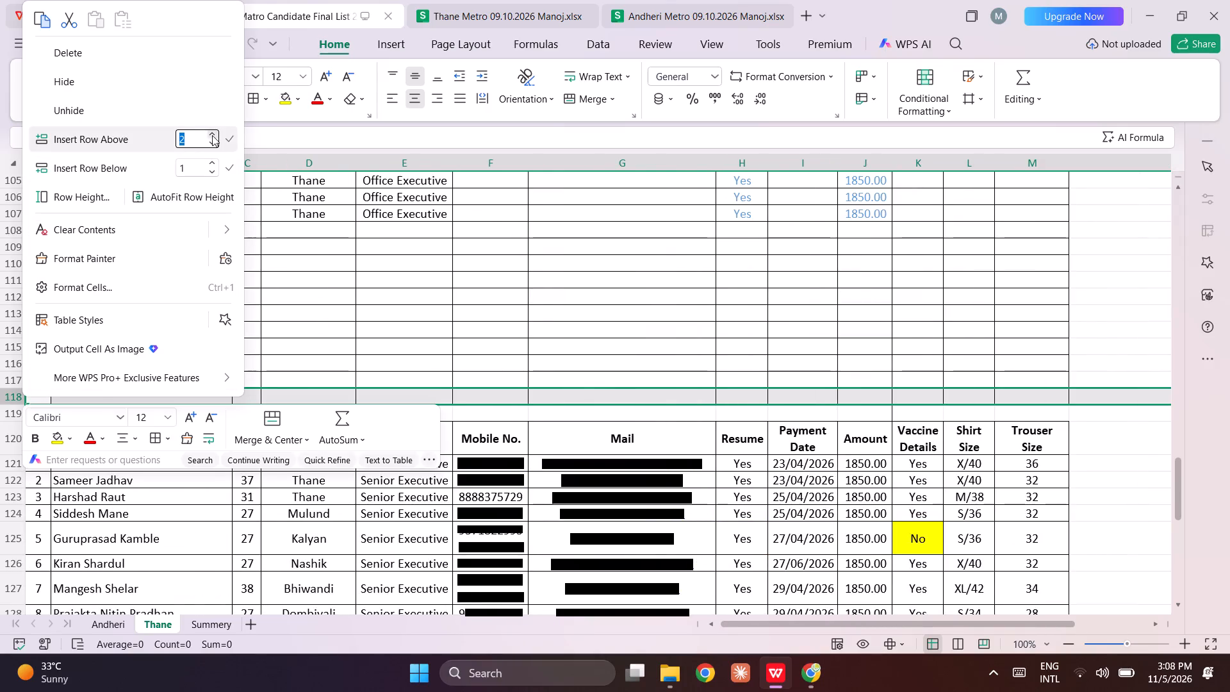
{"action": "double_click", "coordinate": [212, 135]}
{"action": "left_click", "coordinate": [212, 135]}
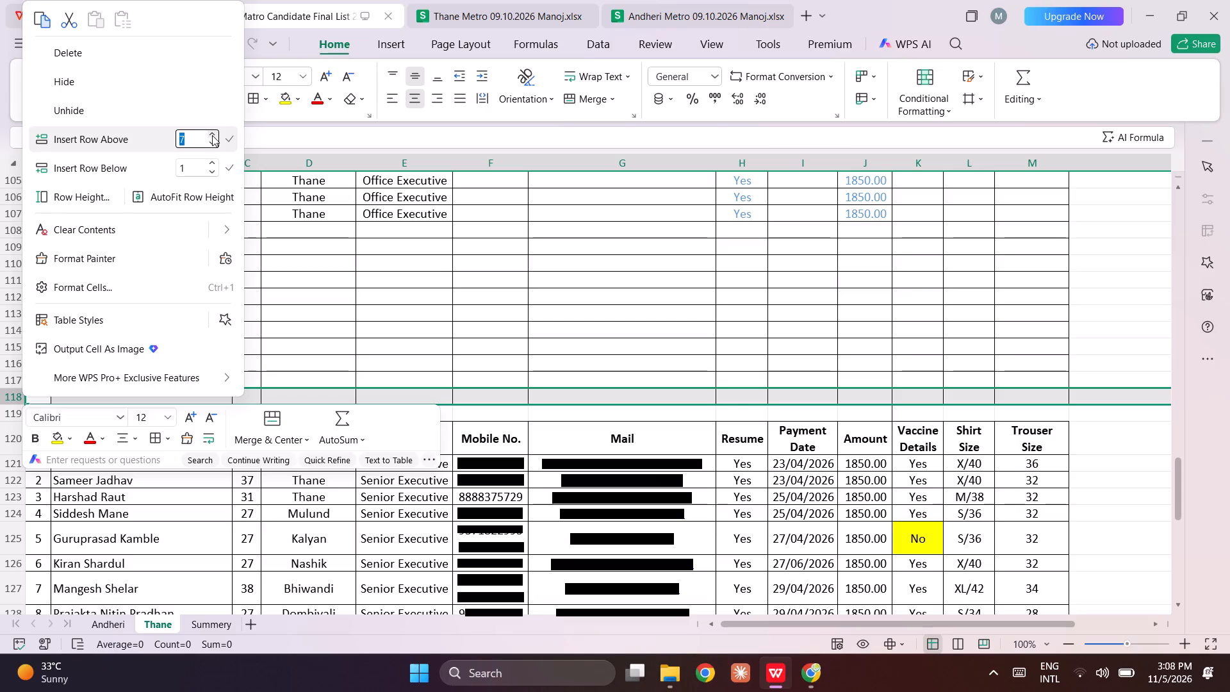
{"action": "left_click", "coordinate": [211, 138]}
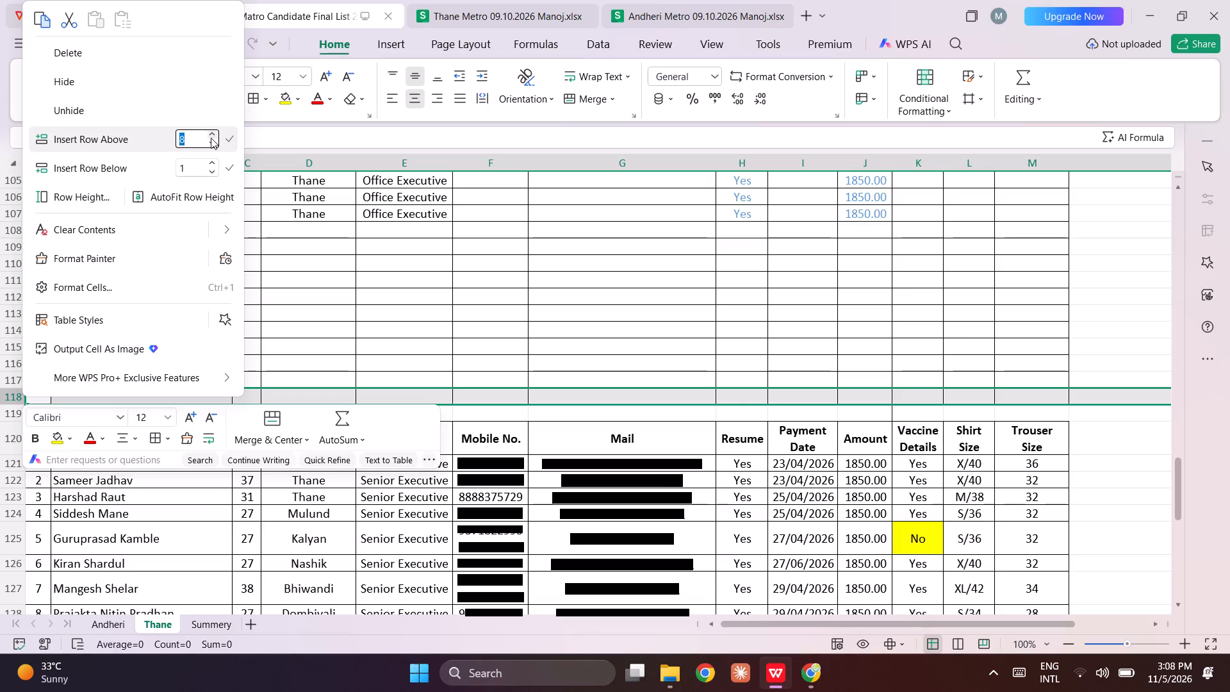
{"action": "left_click", "coordinate": [211, 138]}
{"action": "left_click", "coordinate": [211, 138]}
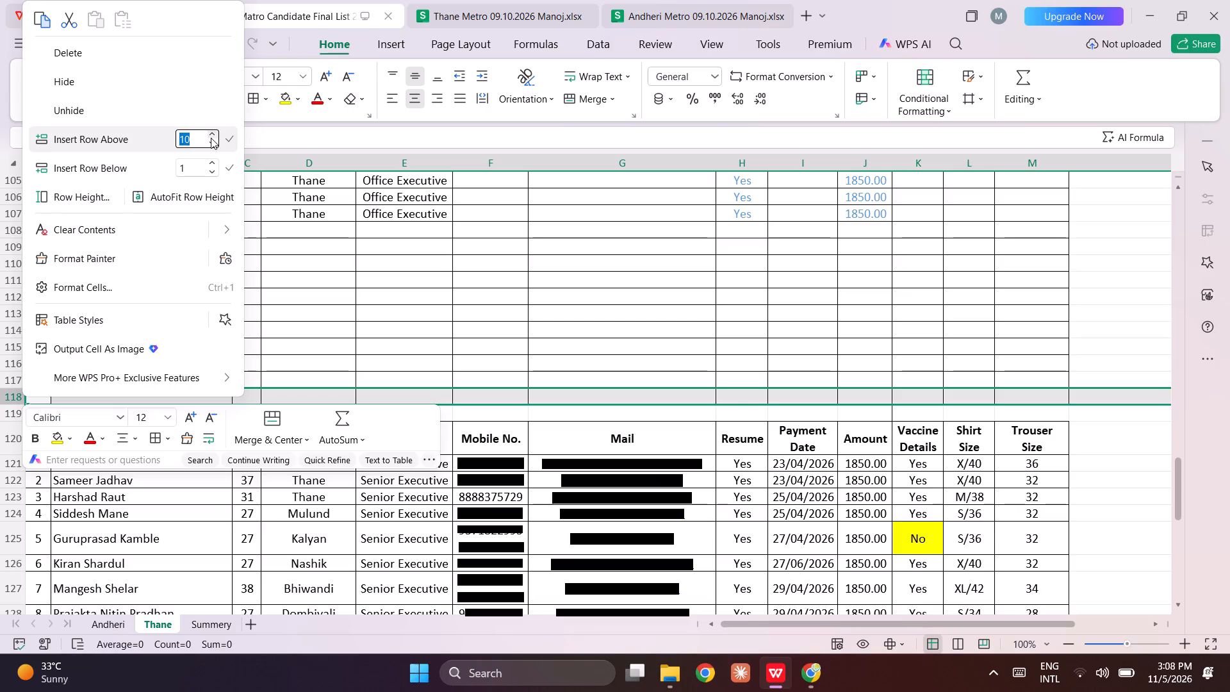
{"action": "triple_click", "coordinate": [212, 140]}
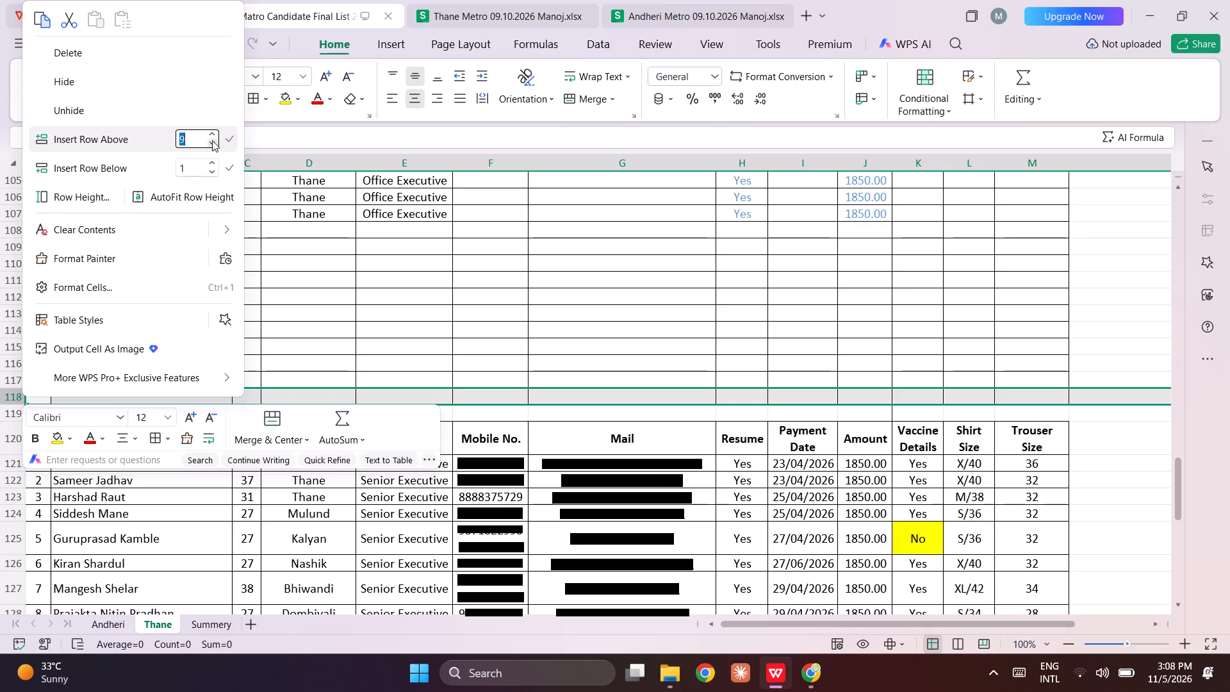
{"action": "double_click", "coordinate": [212, 140]}
{"action": "key", "text": "Return"}
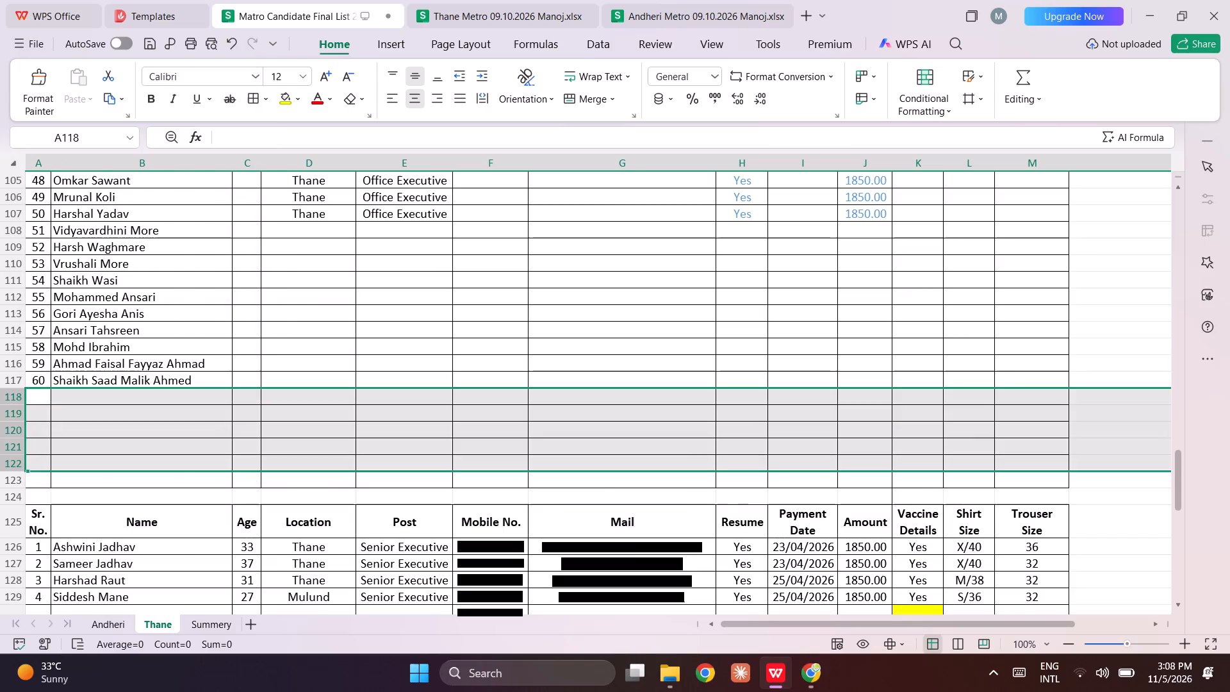
Fill the location Thane down from D107 into cells D108 to D111 for serial numbers 51 to 54.
{"action": "key", "text": "Up"}
{"action": "key", "text": "Down"}
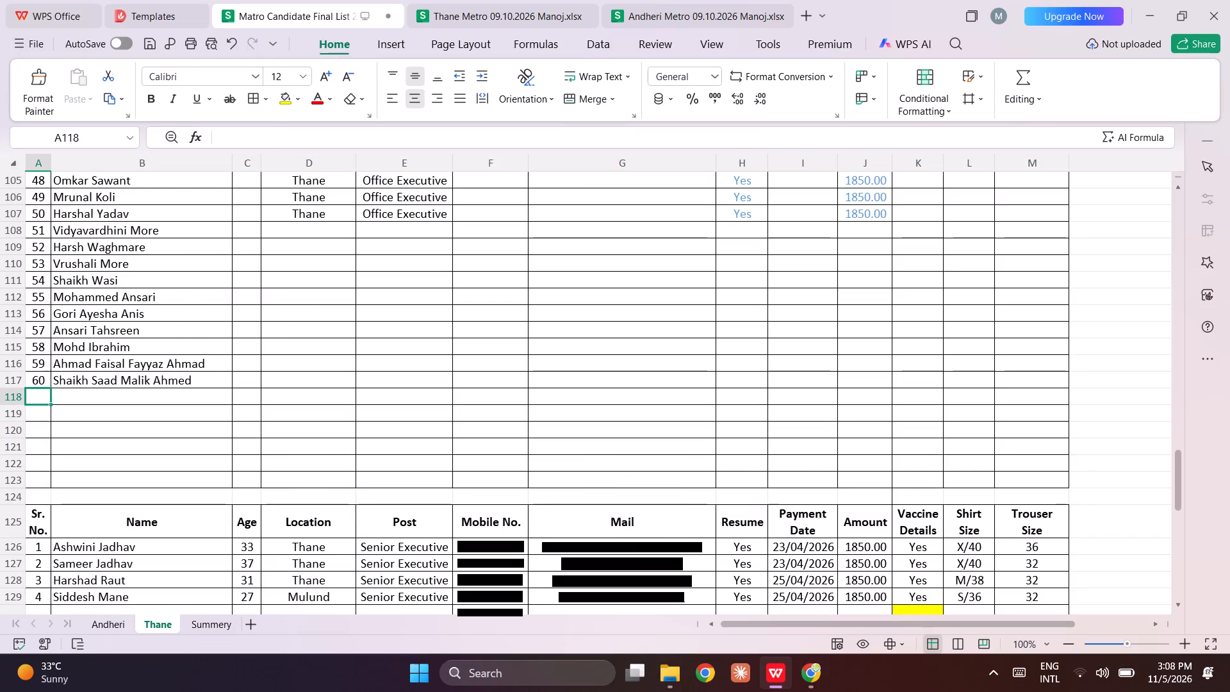
{"action": "key", "text": "Up"}
{"action": "key", "text": "Up"}
{"action": "key", "text": "Up"}
{"action": "key", "text": "Up"}
{"action": "key", "text": "Up"}
{"action": "key", "text": "Up"}
{"action": "key", "text": "Up"}
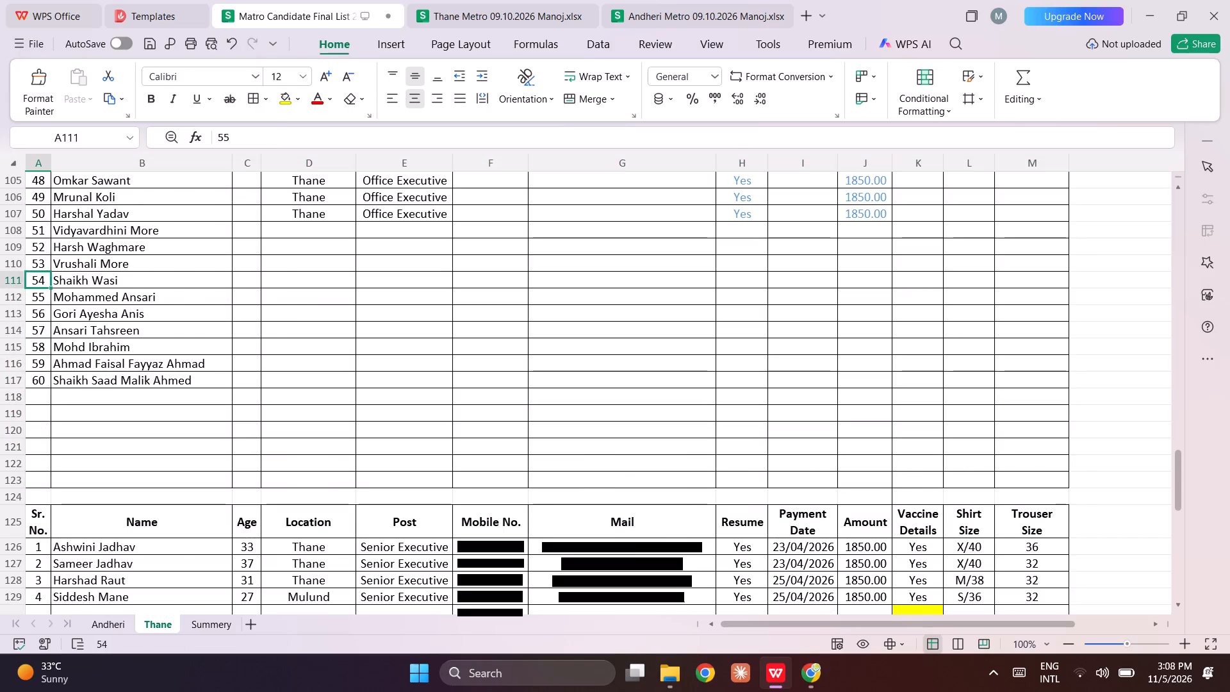
{"action": "key", "text": "Up"}
{"action": "key", "text": "Up"}
{"action": "key", "text": "Right"}
{"action": "key", "text": "Right"}
{"action": "key", "text": "Right"}
{"action": "key", "text": "Up"}
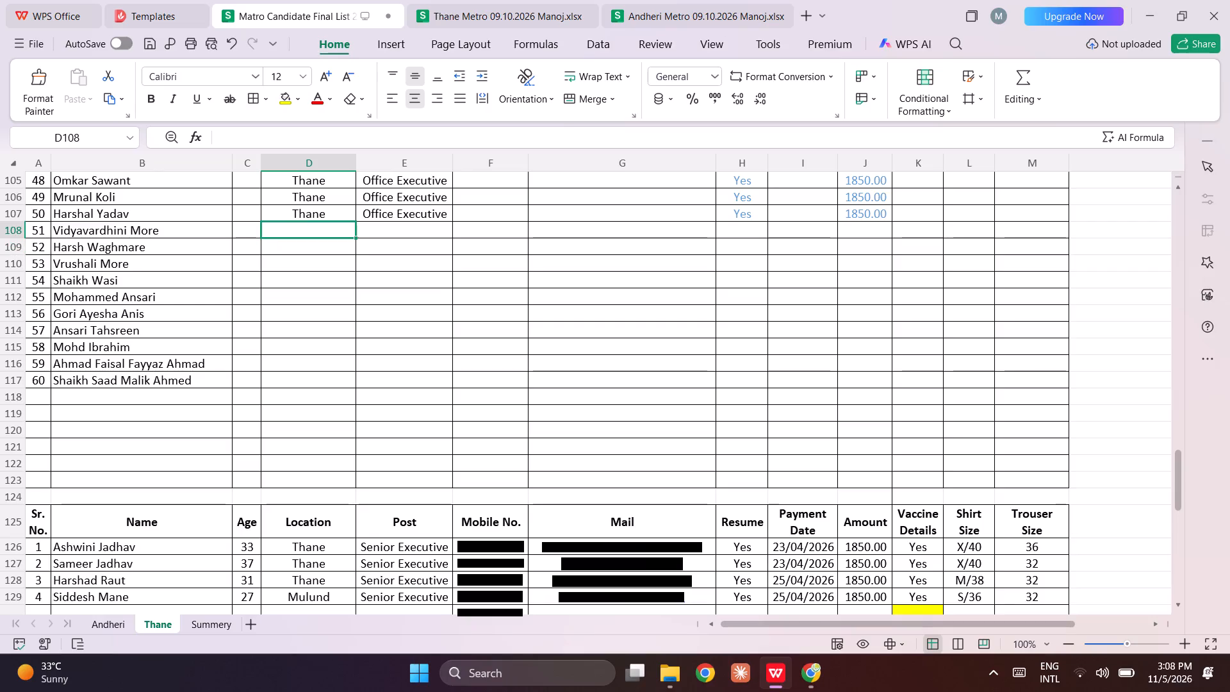
{"action": "key", "text": "ctrl+d"}
{"action": "key", "text": "Down"}
{"action": "key", "text": "ctrl+d"}
{"action": "key", "text": "Down"}
{"action": "key", "text": "ctrl+d"}
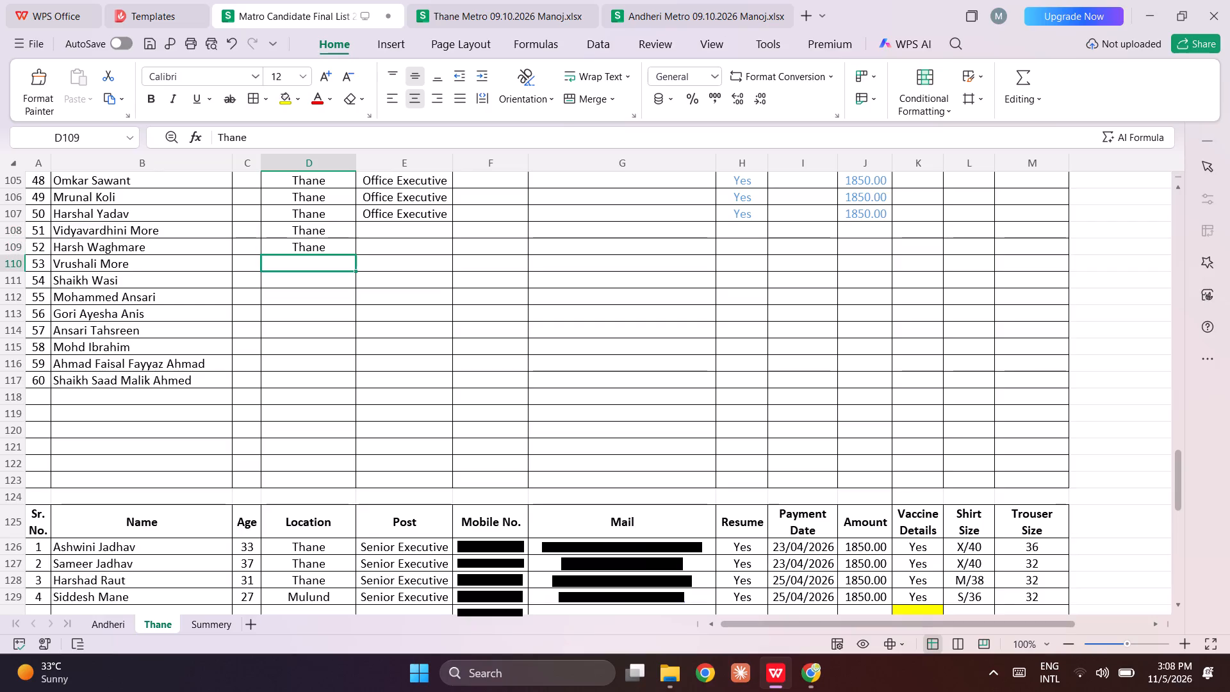
{"action": "key", "text": "Down"}
{"action": "key", "text": "ctrl+d"}
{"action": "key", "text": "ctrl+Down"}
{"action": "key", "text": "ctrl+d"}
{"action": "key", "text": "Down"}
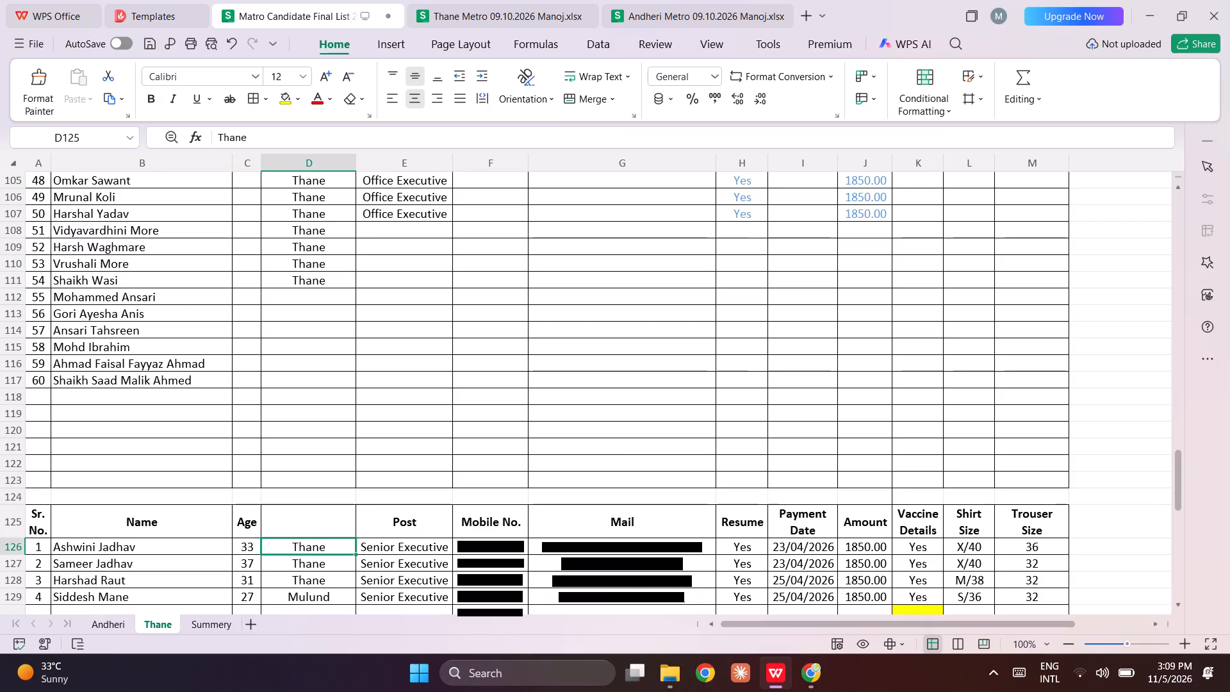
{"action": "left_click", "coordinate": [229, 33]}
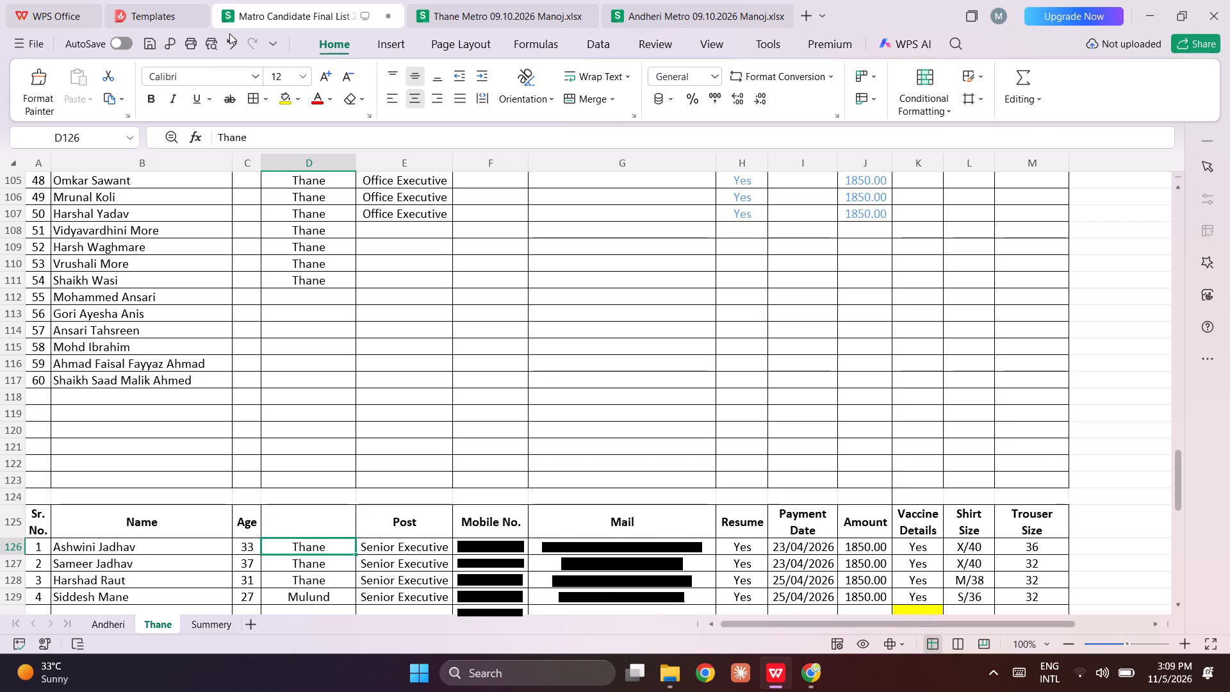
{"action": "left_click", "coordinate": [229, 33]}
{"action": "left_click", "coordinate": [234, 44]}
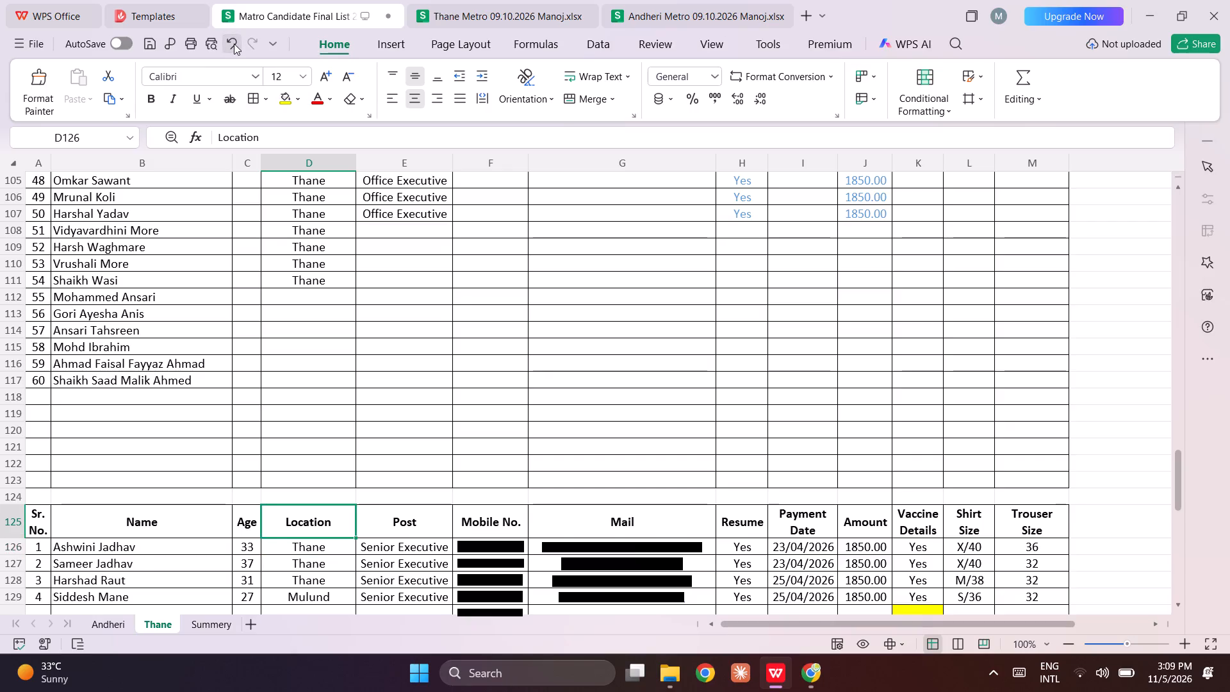
Fill the location Thane down into cells D112 to D117 for serial numbers 55 to 60.
{"action": "key", "text": "Up"}
{"action": "key", "text": "Up"}
{"action": "key", "text": "Up"}
{"action": "key", "text": "Up"}
{"action": "key", "text": "Up"}
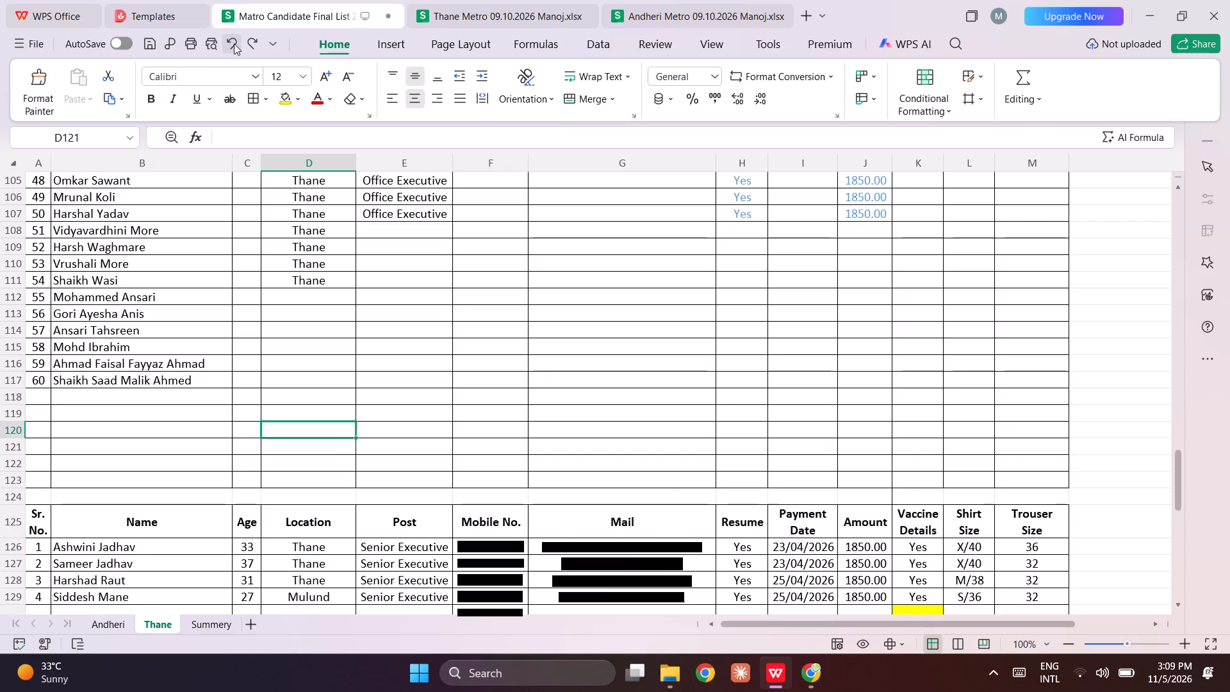
{"action": "key", "text": "Up"}
{"action": "key", "text": "Up"}
{"action": "key", "text": "Up"}
{"action": "key", "text": "Up"}
{"action": "key", "text": "Up"}
{"action": "key", "text": "Up"}
{"action": "key", "text": "Up"}
{"action": "key", "text": "Up"}
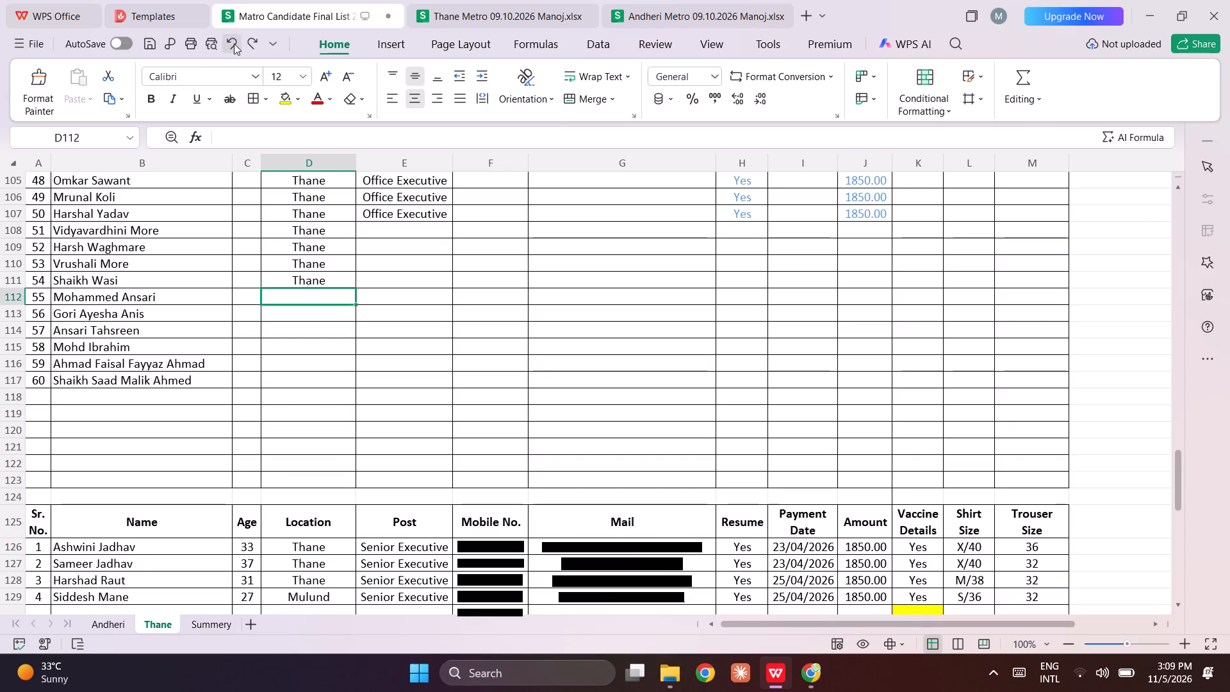
{"action": "key", "text": "ctrl+d"}
{"action": "key", "text": "Down"}
{"action": "key", "text": "ctrl+d"}
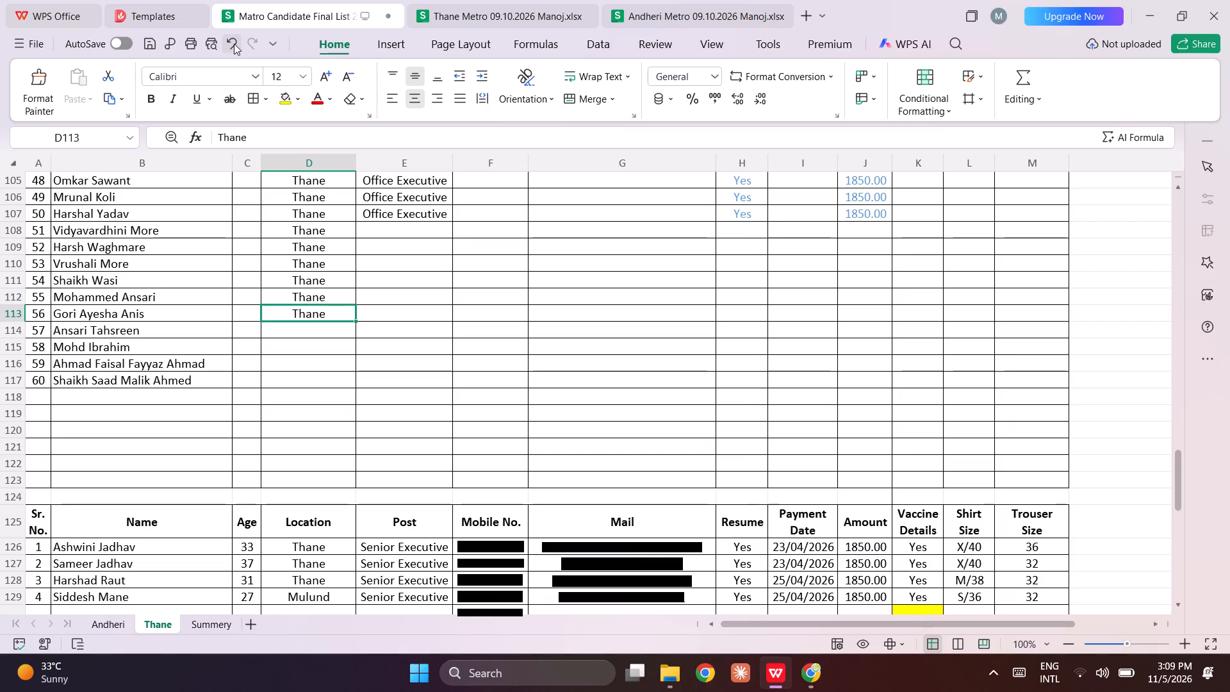
{"action": "key", "text": "Down"}
{"action": "key", "text": "ctrl+d"}
{"action": "key", "text": "Down"}
{"action": "key", "text": "ctrl+d"}
{"action": "key", "text": "Down"}
{"action": "key", "text": "ctrl+d"}
{"action": "key", "text": "Down"}
{"action": "key", "text": "ctrl+d"}
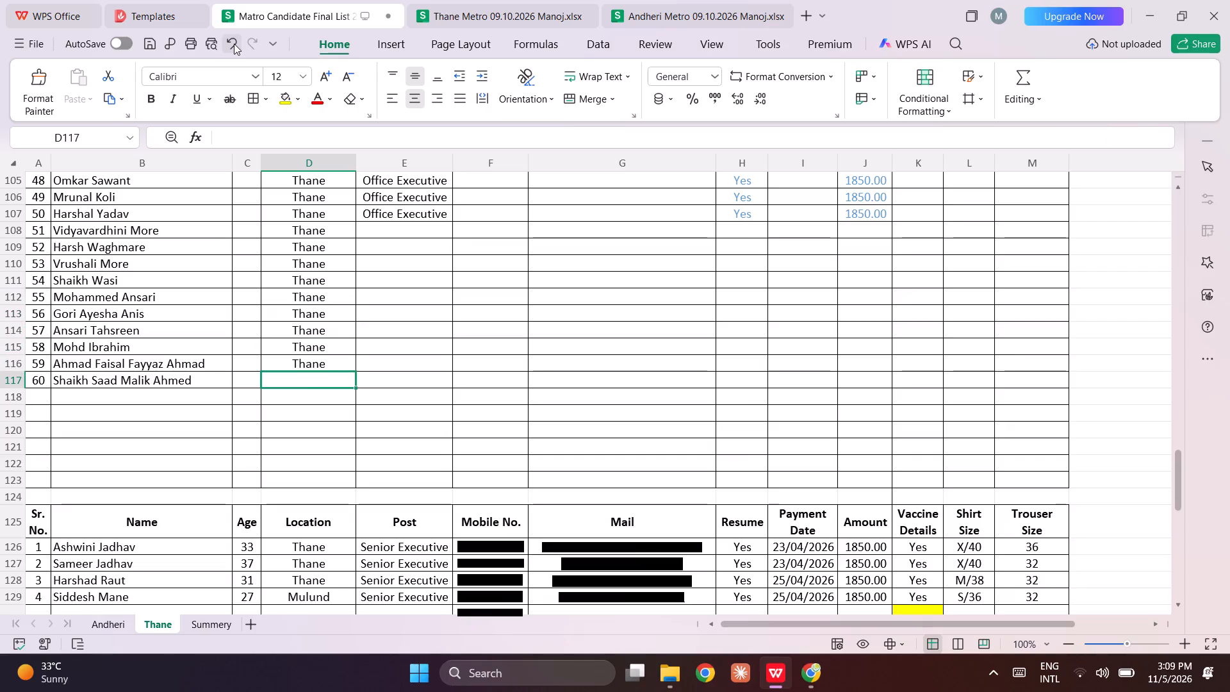
Fill the post Office Executive down from E107 into cells E108 to E117 for serial numbers 51 to 60.
{"action": "key", "text": "Up"}
{"action": "key", "text": "Up"}
{"action": "key", "text": "Up"}
{"action": "key", "text": "Up"}
{"action": "key", "text": "Up"}
{"action": "key", "text": "Up"}
{"action": "key", "text": "Up"}
{"action": "key", "text": "Up"}
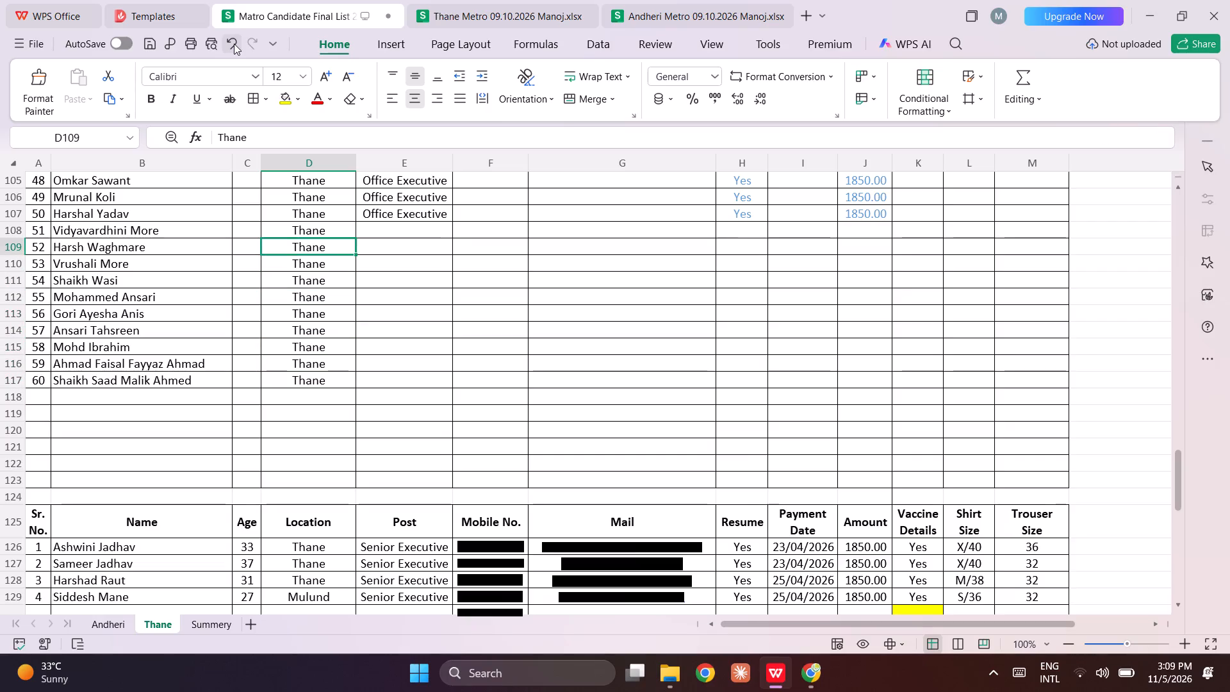
{"action": "key", "text": "Up"}
{"action": "key", "text": "Right"}
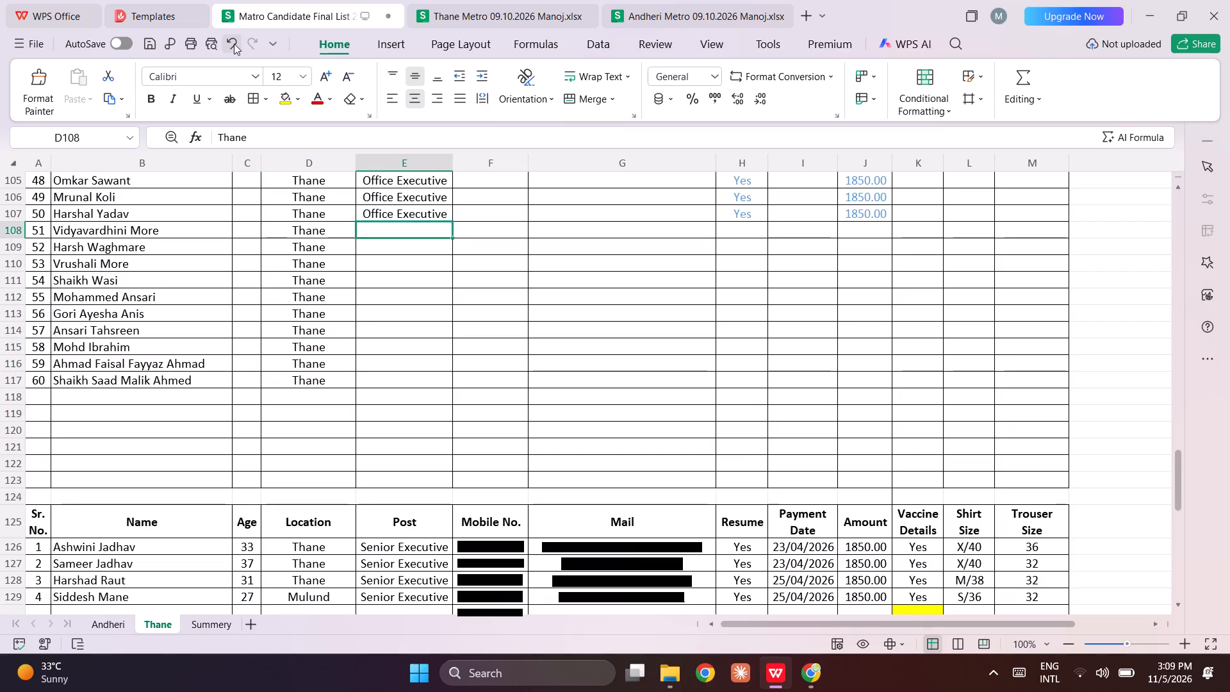
{"action": "key", "text": "ctrl+d"}
{"action": "key", "text": "Down"}
{"action": "key", "text": "ctrl+d"}
{"action": "key", "text": "Down"}
{"action": "key", "text": "ctrl+d"}
{"action": "key", "text": "Down"}
{"action": "key", "text": "ctrl+d"}
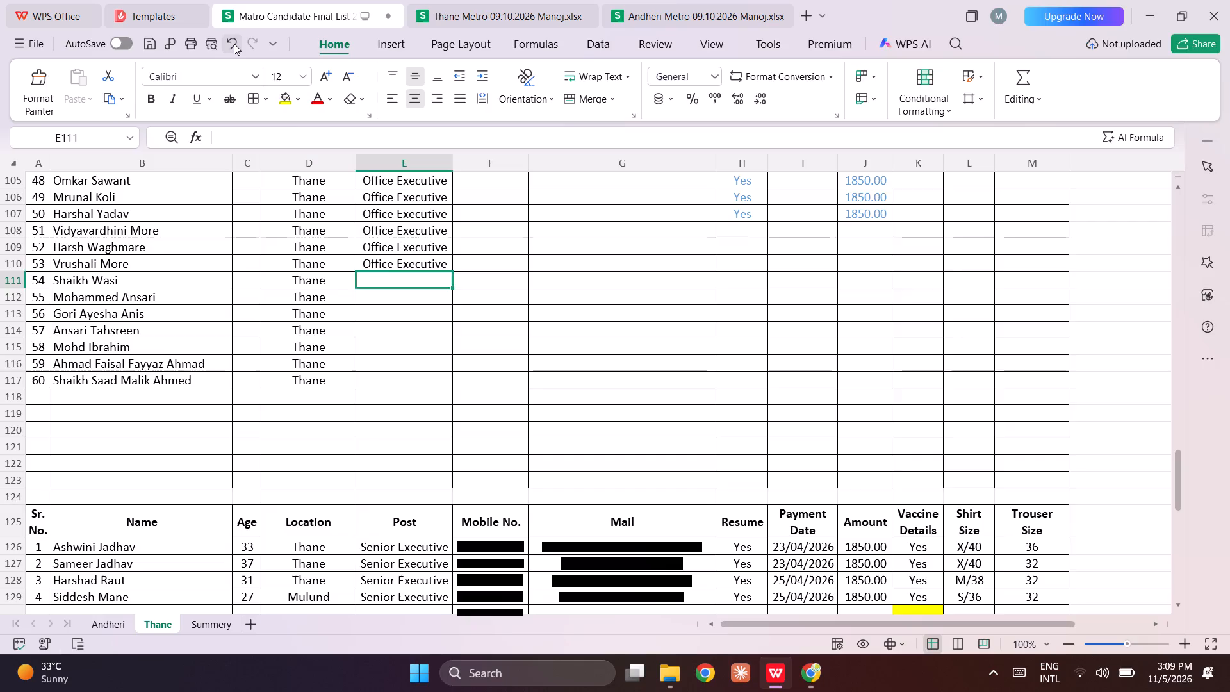
{"action": "key", "text": "Down"}
{"action": "key", "text": "ctrl+d"}
{"action": "key", "text": "Down"}
{"action": "key", "text": "ctrl+d"}
{"action": "key", "text": "Down"}
{"action": "key", "text": "ctrl+d"}
{"action": "key", "text": "Down"}
{"action": "key", "text": "ctrl+d"}
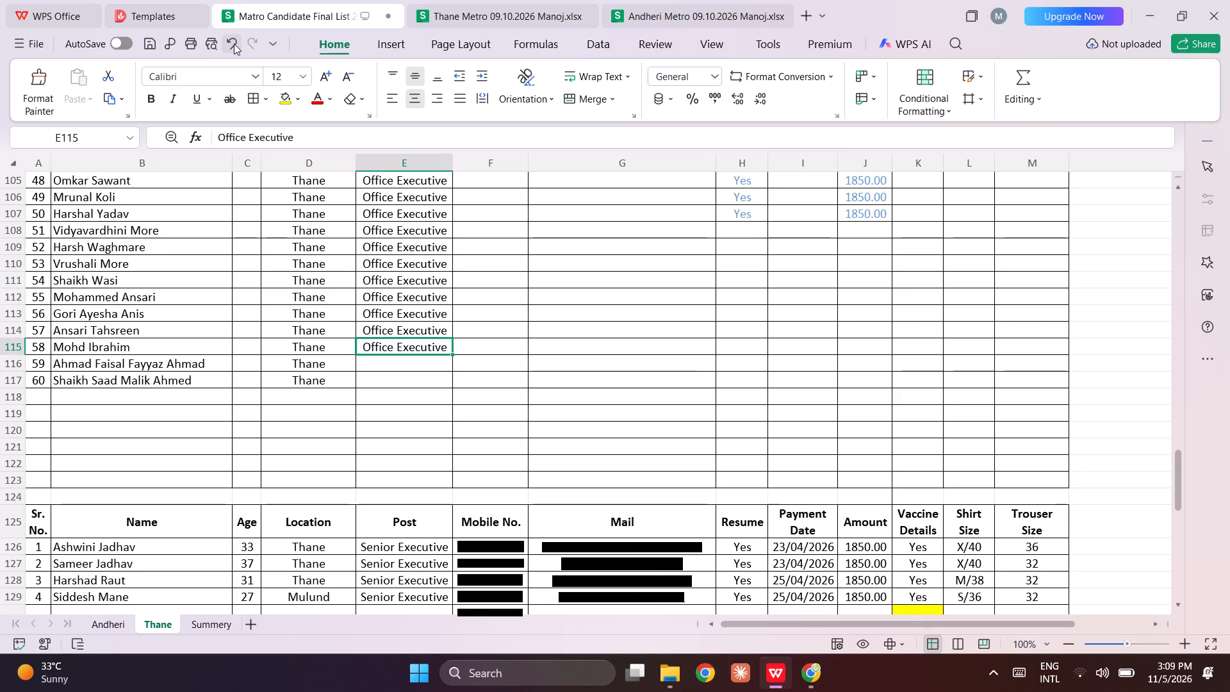
{"action": "key", "text": "Down"}
{"action": "key", "text": "ctrl+d"}
{"action": "key", "text": "Down"}
{"action": "key", "text": "ctrl+d"}
Fill the resume entry Yes down from H107 into cells H108 to H111 for serial numbers 51 to 54.
{"action": "key", "text": "Up"}
{"action": "key", "text": "Up"}
{"action": "key", "text": "Up"}
{"action": "key", "text": "Up"}
{"action": "key", "text": "Up"}
{"action": "key", "text": "Up"}
{"action": "key", "text": "Up"}
{"action": "key", "text": "Up"}
{"action": "key", "text": "Up"}
{"action": "key", "text": "Up"}
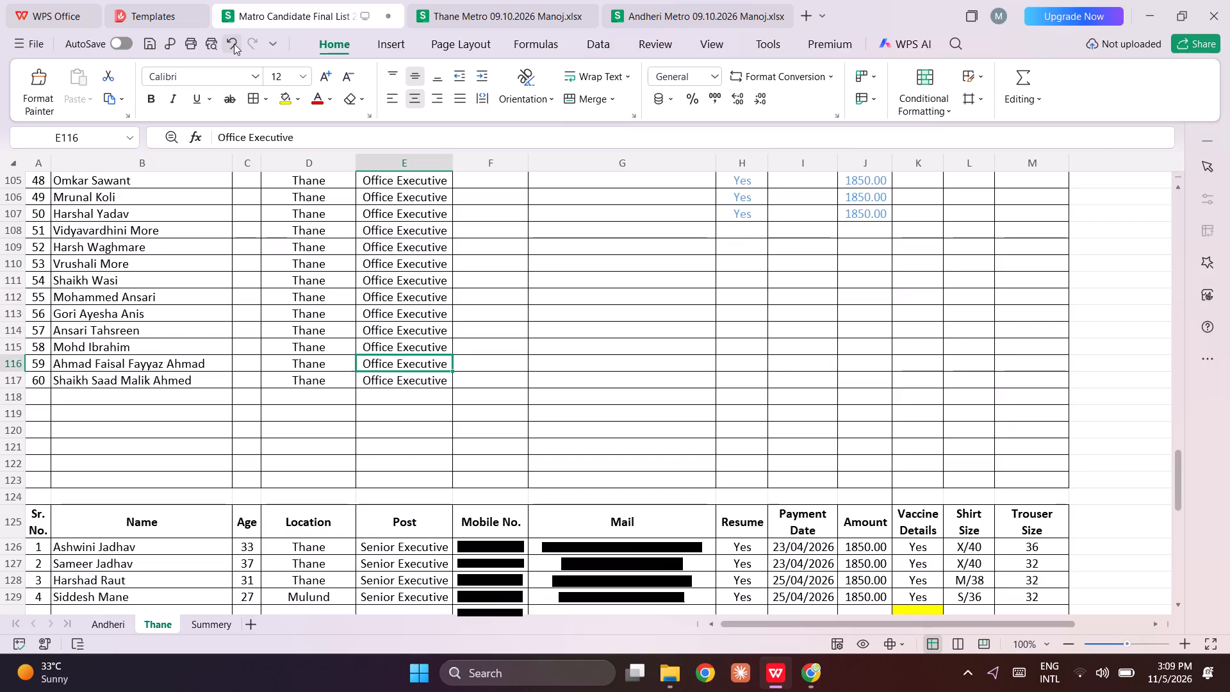
{"action": "key", "text": "Right"}
{"action": "key", "text": "Right"}
{"action": "key", "text": "Right"}
{"action": "key", "text": "Right"}
{"action": "key", "text": "Up"}
{"action": "key", "text": "Up"}
{"action": "key", "text": "Up"}
{"action": "key", "text": "Up"}
{"action": "key", "text": "Up"}
{"action": "key", "text": "Up"}
{"action": "key", "text": "Up"}
{"action": "key", "text": "Up"}
{"action": "key", "text": "Up"}
{"action": "key", "text": "Up"}
{"action": "key", "text": "Up"}
{"action": "key", "text": "Up"}
{"action": "key", "text": "Up"}
{"action": "key", "text": "Up"}
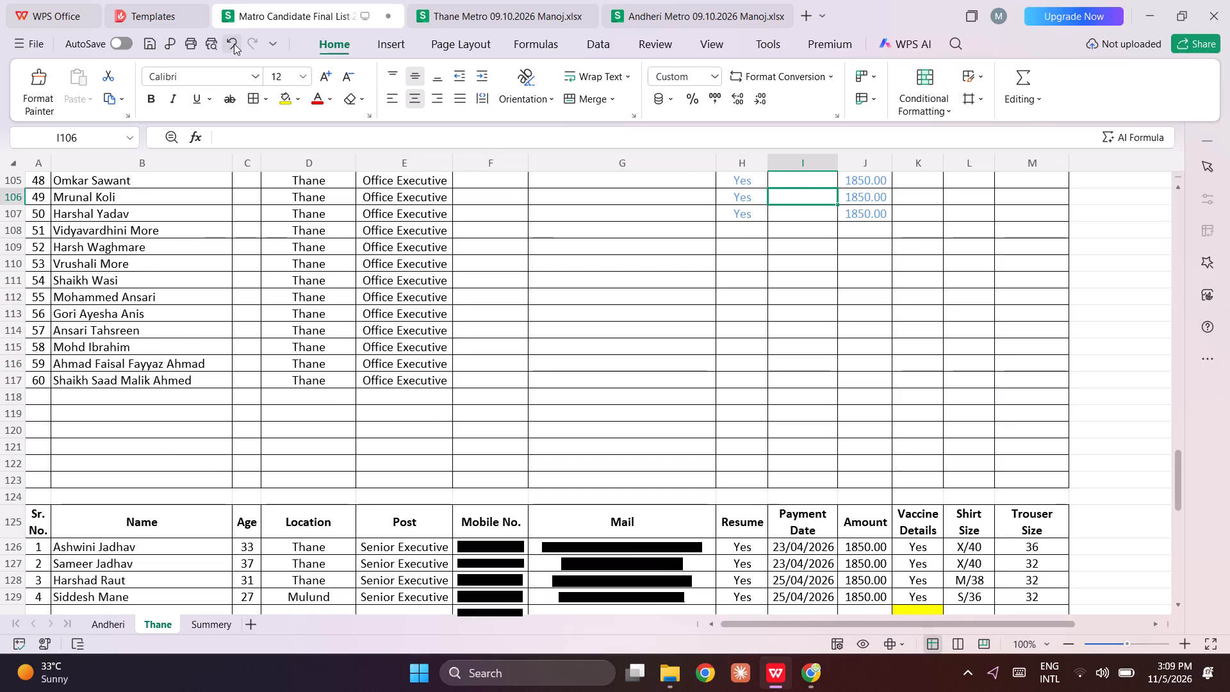
{"action": "key", "text": "Down"}
{"action": "key", "text": "Down"}
{"action": "key", "text": "Down"}
{"action": "key", "text": "Down"}
{"action": "key", "text": "Down"}
{"action": "key", "text": "Down"}
{"action": "key", "text": "Down"}
{"action": "key", "text": "Down"}
{"action": "key", "text": "Down"}
{"action": "key", "text": "Down"}
{"action": "key", "text": "Down"}
{"action": "key", "text": "Down"}
{"action": "key", "text": "Down"}
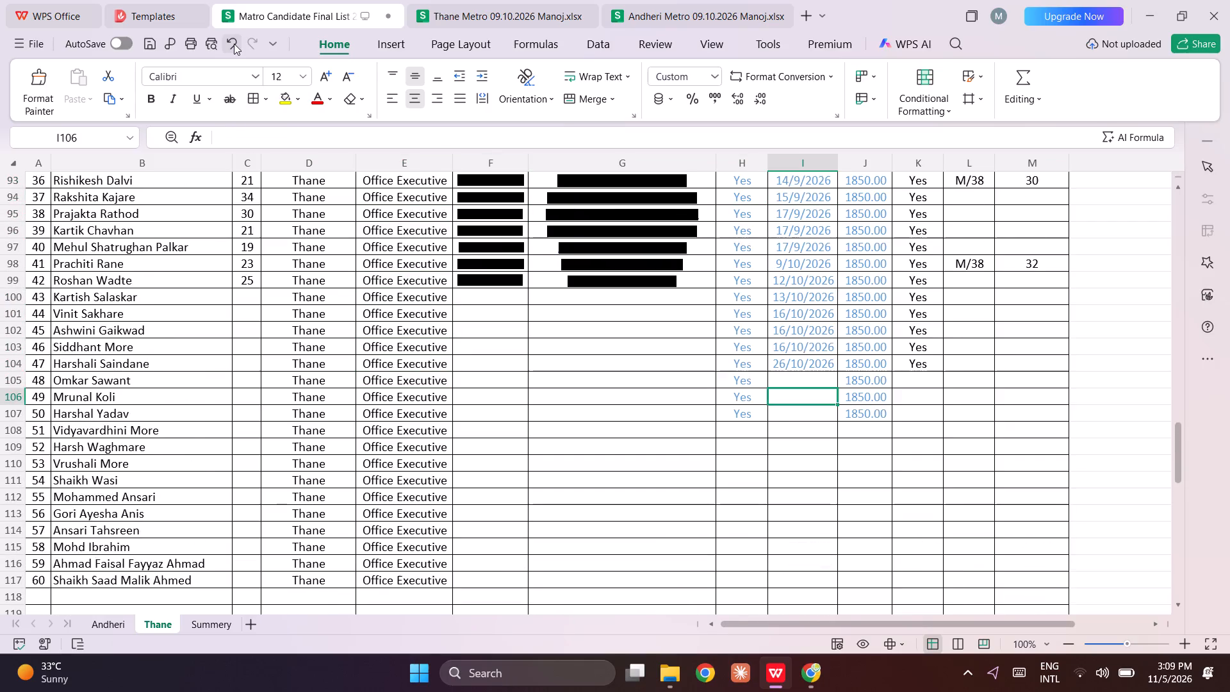
{"action": "key", "text": "Down"}
{"action": "key", "text": "Down"}
{"action": "key", "text": "Left"}
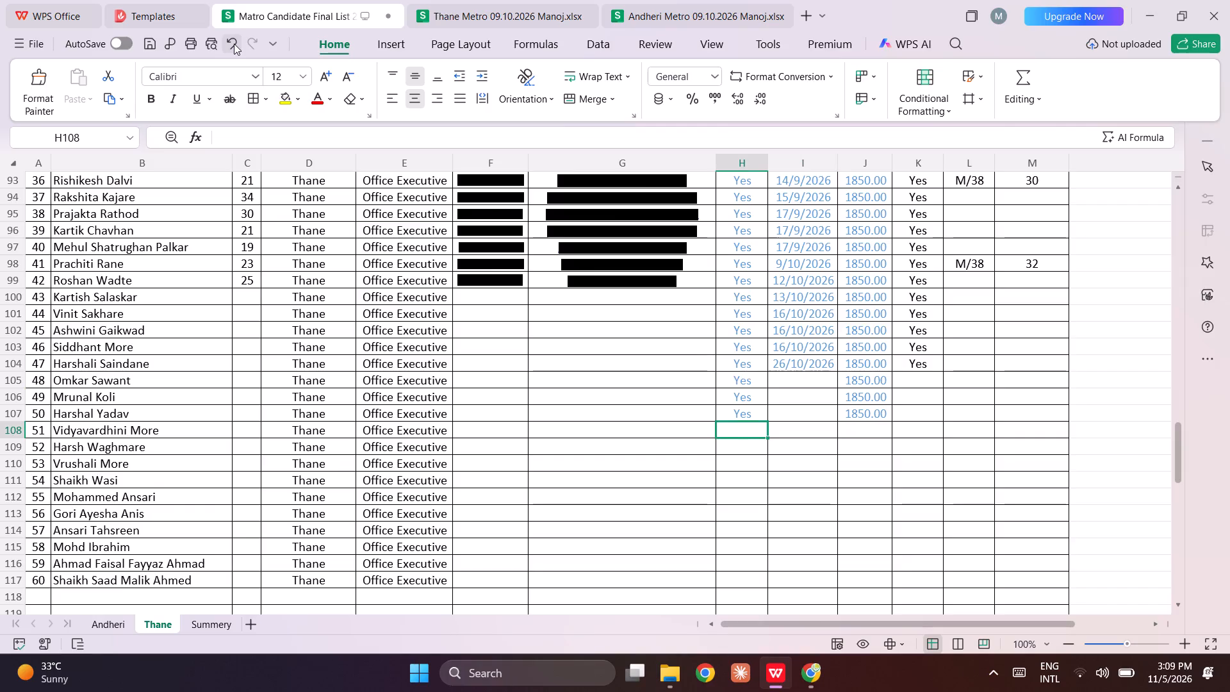
{"action": "key", "text": "ctrl+d"}
{"action": "key", "text": "Down"}
{"action": "key", "text": "ctrl+d"}
{"action": "key", "text": "Down"}
{"action": "key", "text": "ctrl+d"}
{"action": "key", "text": "Down"}
{"action": "key", "text": "ctrl+d"}
Fill the resume entry Yes down into cells H112 to H117 for serial numbers 55 to 60.
{"action": "key", "text": "Down"}
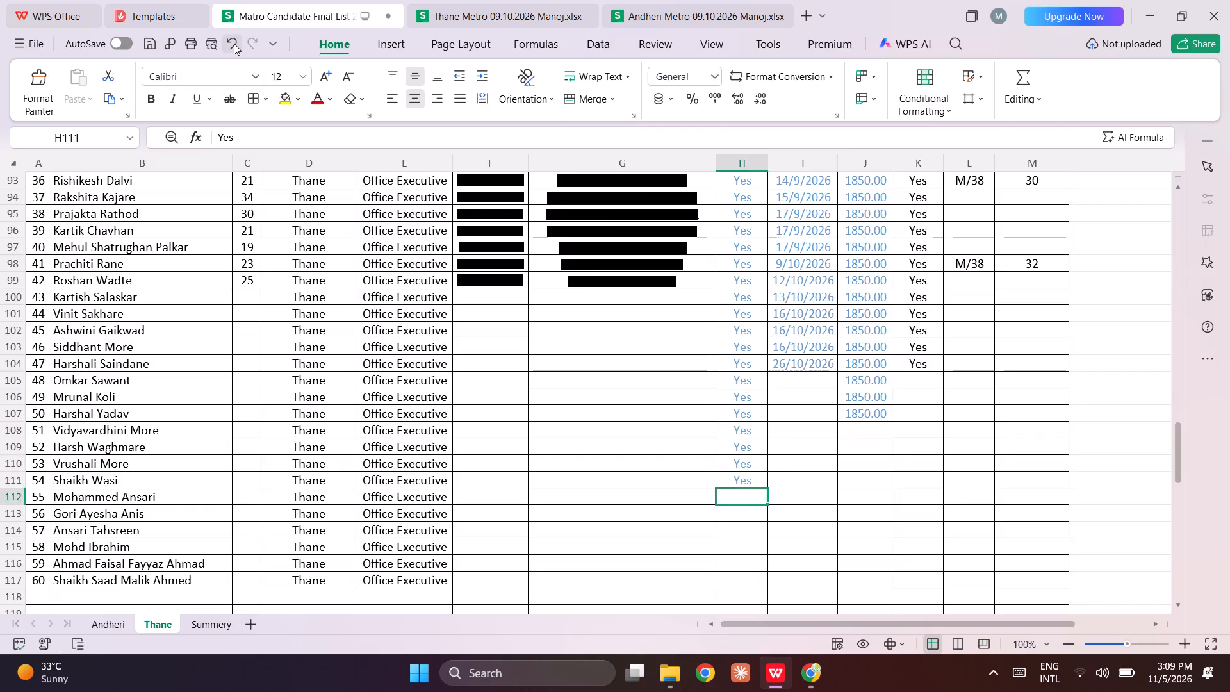
{"action": "key", "text": "ctrl+d"}
{"action": "key", "text": "Down"}
{"action": "key", "text": "ctrl+d"}
{"action": "key", "text": "Down"}
{"action": "key", "text": "ctrl+d"}
{"action": "key", "text": "Down"}
{"action": "key", "text": "ctrl+d"}
{"action": "key", "text": "Down"}
{"action": "key", "text": "ctrl+d"}
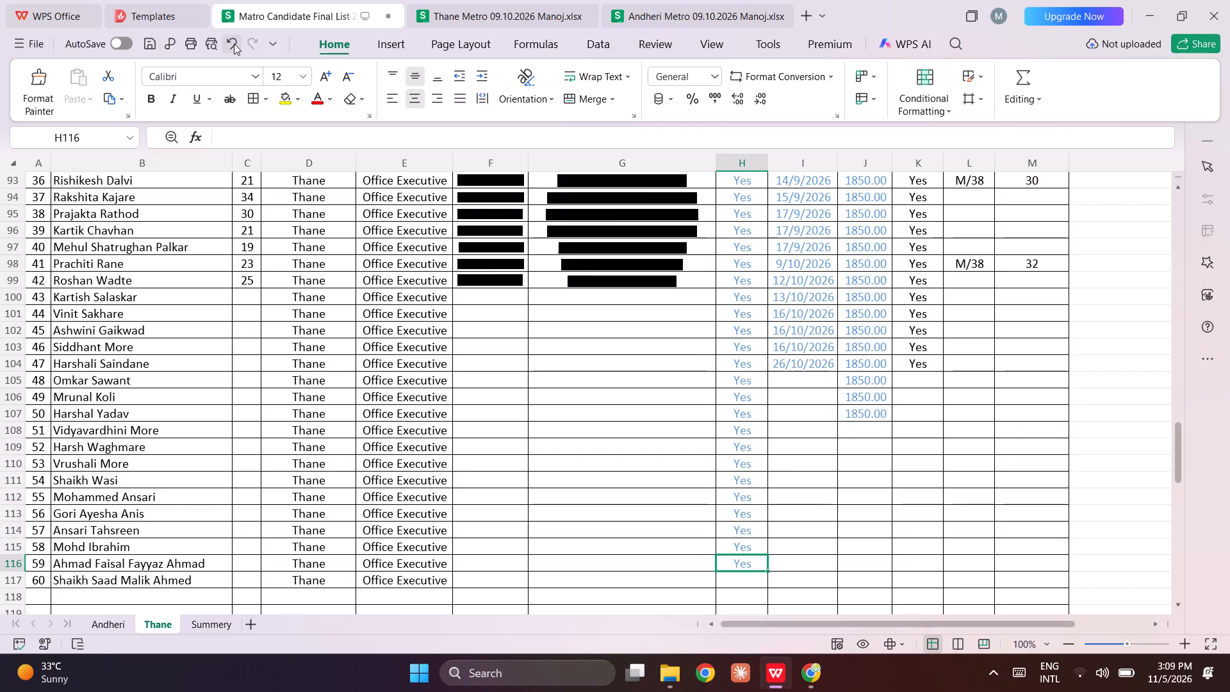
{"action": "key", "text": "Down"}
{"action": "key", "text": "ctrl+d"}
Fill the amount 1850.00 down from J107 into cells J108 to J111 for serial numbers 51 to 54.
{"action": "key", "text": "Up"}
{"action": "key", "text": "Up"}
{"action": "key", "text": "Up"}
{"action": "key", "text": "Up"}
{"action": "key", "text": "Up"}
{"action": "key", "text": "Up"}
{"action": "key", "text": "Up"}
{"action": "key", "text": "Up"}
{"action": "key", "text": "Up"}
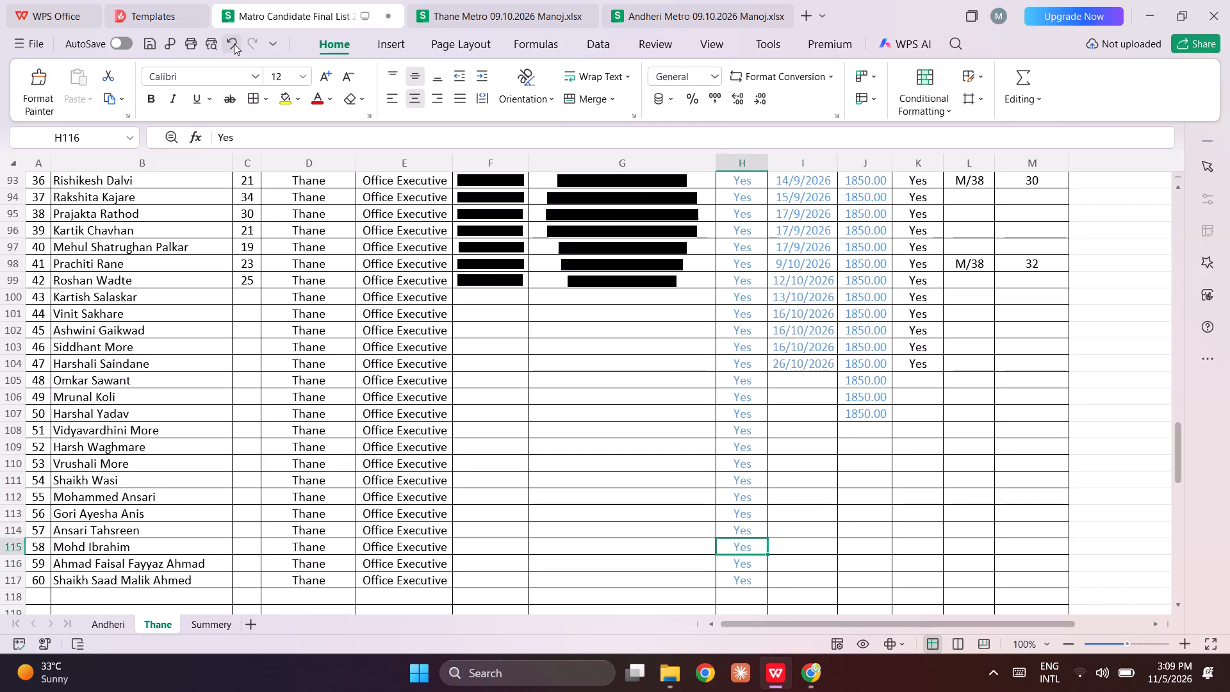
{"action": "key", "text": "Up"}
{"action": "key", "text": "Up"}
{"action": "key", "text": "Up"}
{"action": "key", "text": "Right"}
{"action": "key", "text": "Right"}
{"action": "key", "text": "Down"}
{"action": "key", "text": "Down"}
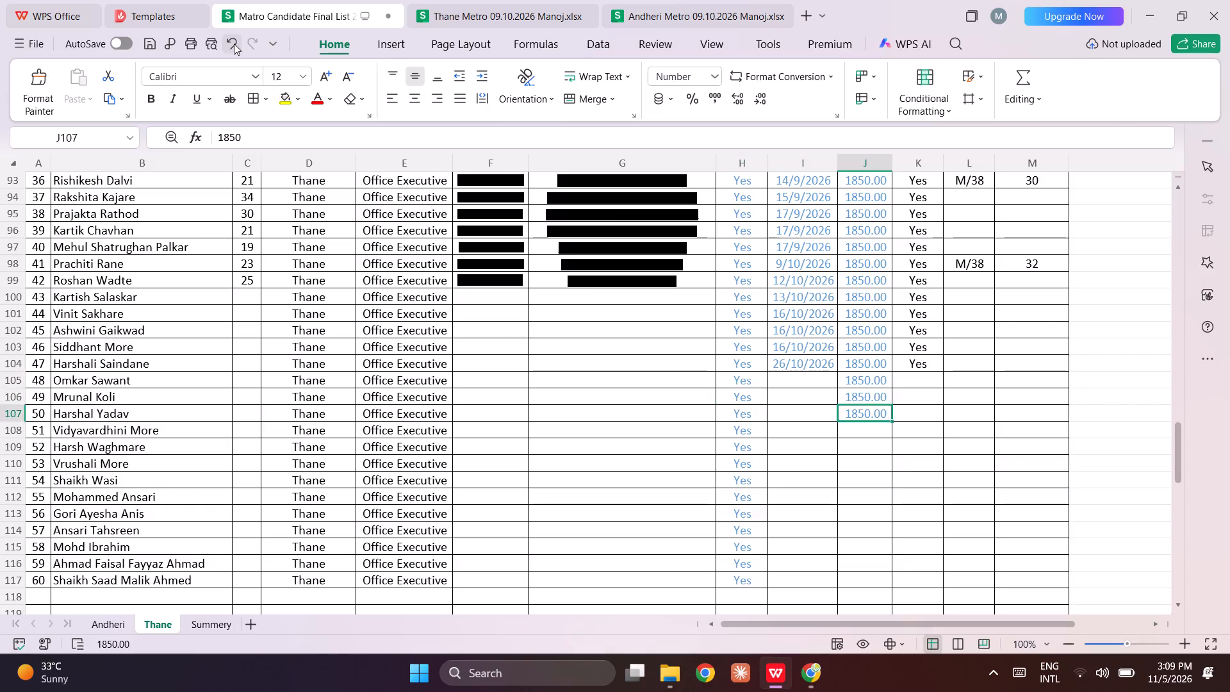
{"action": "key", "text": "Down"}
{"action": "key", "text": "ctrl+d"}
{"action": "key", "text": "Down"}
{"action": "key", "text": "ctrl+d"}
{"action": "key", "text": "Down"}
{"action": "key", "text": "ctrl+d"}
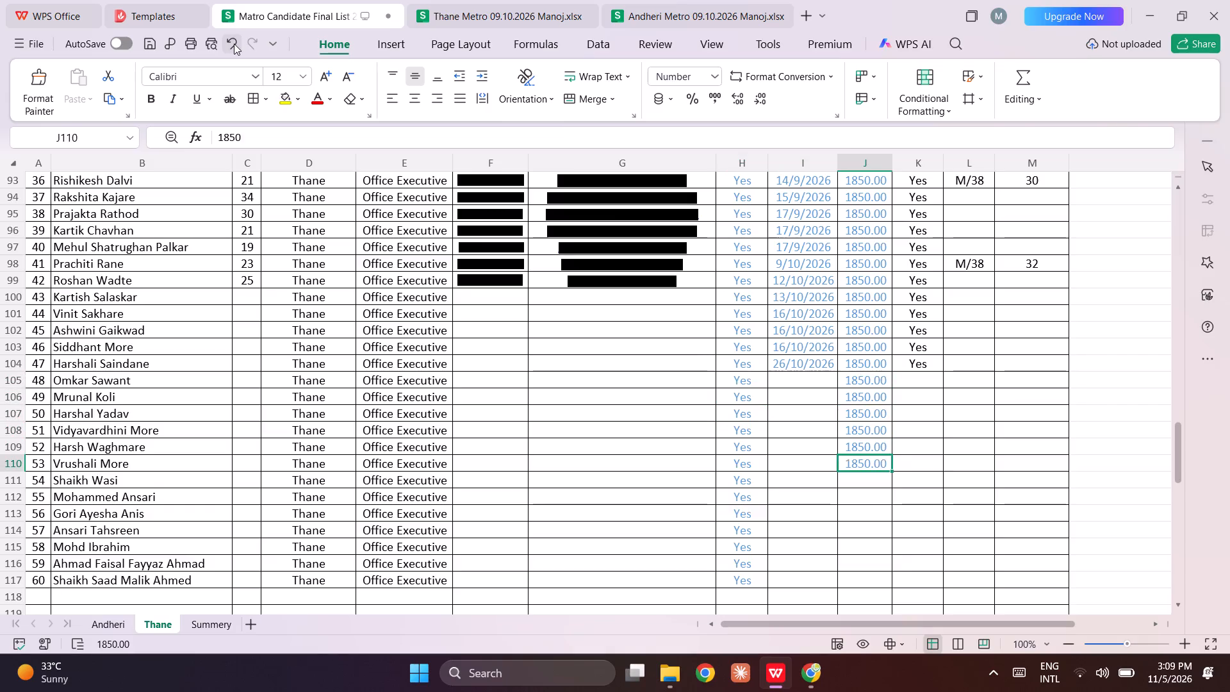
{"action": "key", "text": "Down"}
{"action": "key", "text": "ctrl+d"}
Fill the amount 1850.00 down into cells J112 to J117 for serial numbers 55 to 60.
{"action": "key", "text": "Down"}
{"action": "key", "text": "ctrl+d"}
{"action": "key", "text": "Down"}
{"action": "key", "text": "ctrl+d"}
{"action": "key", "text": "Down"}
{"action": "key", "text": "ctrl+d"}
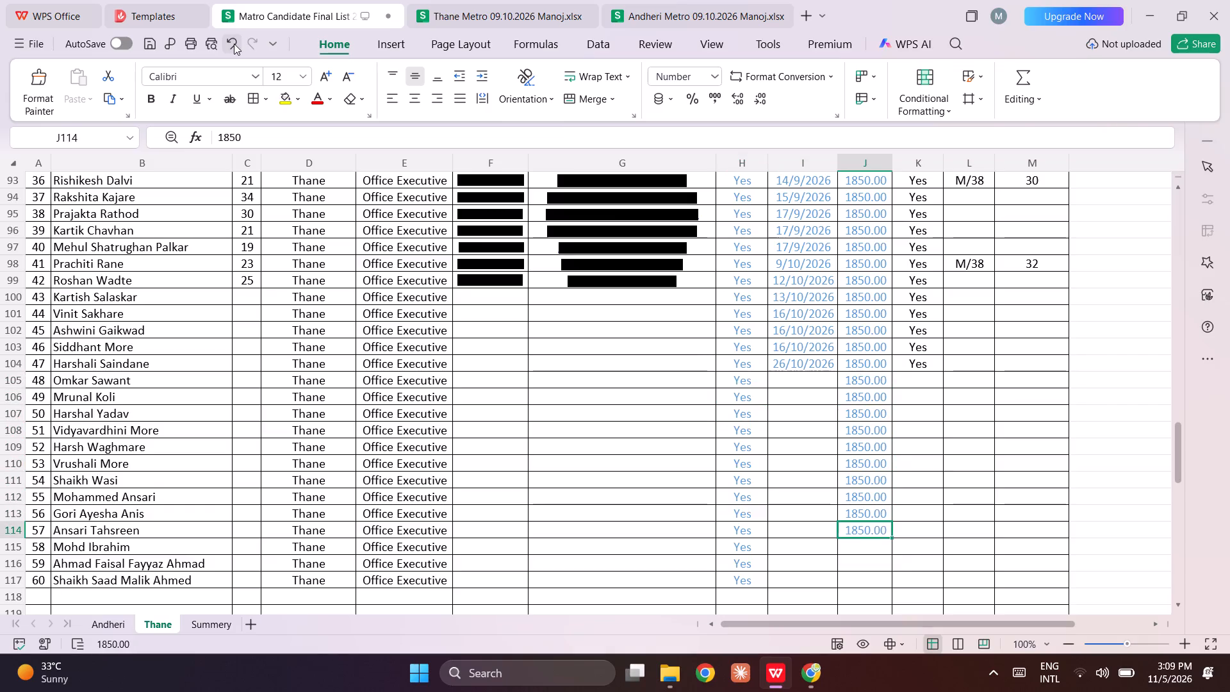
{"action": "key", "text": "Down"}
{"action": "key", "text": "ctrl+d"}
{"action": "key", "text": "Down"}
{"action": "key", "text": "ctrl+d"}
{"action": "key", "text": "Down"}
{"action": "key", "text": "ctrl+d"}
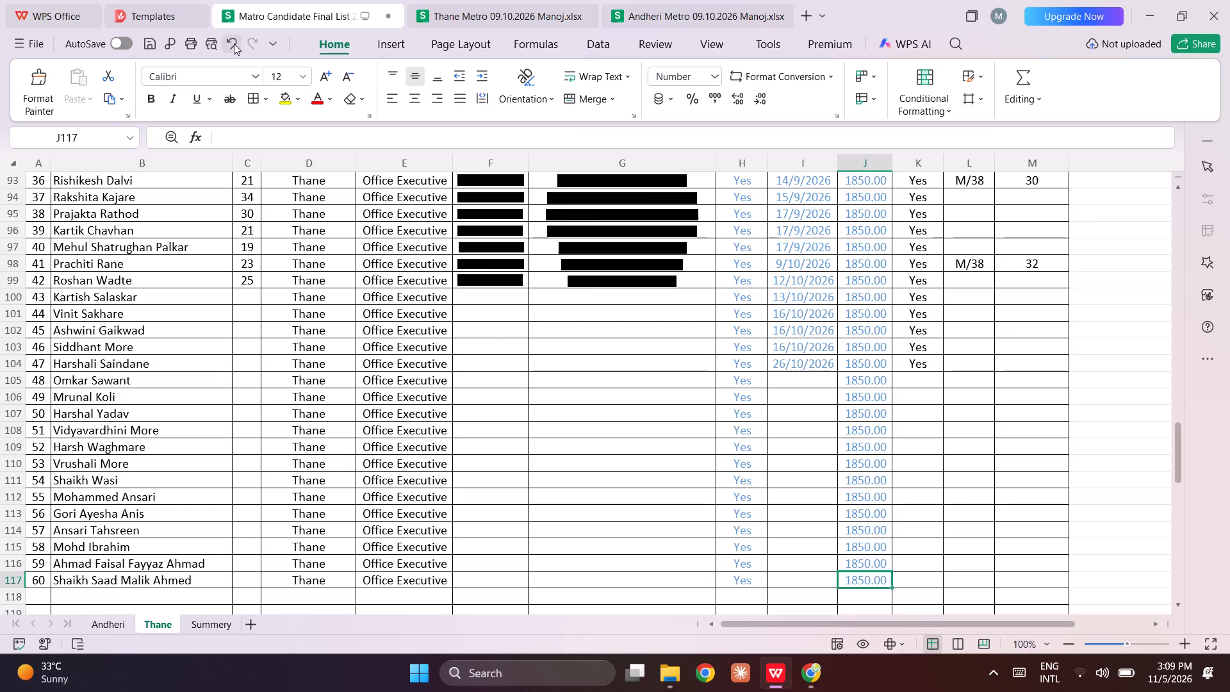
Save the metro candidate final list workbook.
{"action": "key", "text": "ctrl+s"}
Check the Payment Date column of the Office Executive table from serial number 48 onward.
{"action": "key", "text": "Up"}
{"action": "key", "text": "Up"}
{"action": "key", "text": "Up"}
{"action": "key", "text": "Up"}
{"action": "key", "text": "Up"}
{"action": "key", "text": "Up"}
{"action": "key", "text": "Up"}
{"action": "key", "text": "Up"}
{"action": "key", "text": "Up"}
{"action": "key", "text": "Up"}
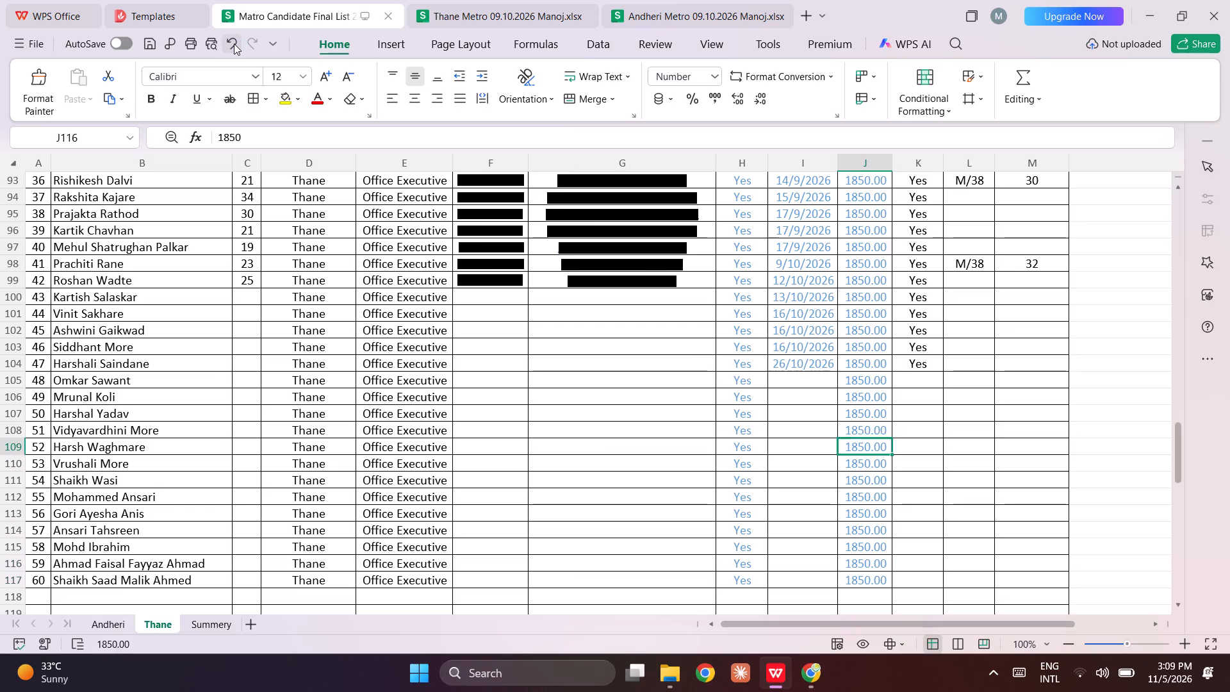
{"action": "key", "text": "Up"}
{"action": "key", "text": "Up"}
{"action": "key", "text": "Left"}
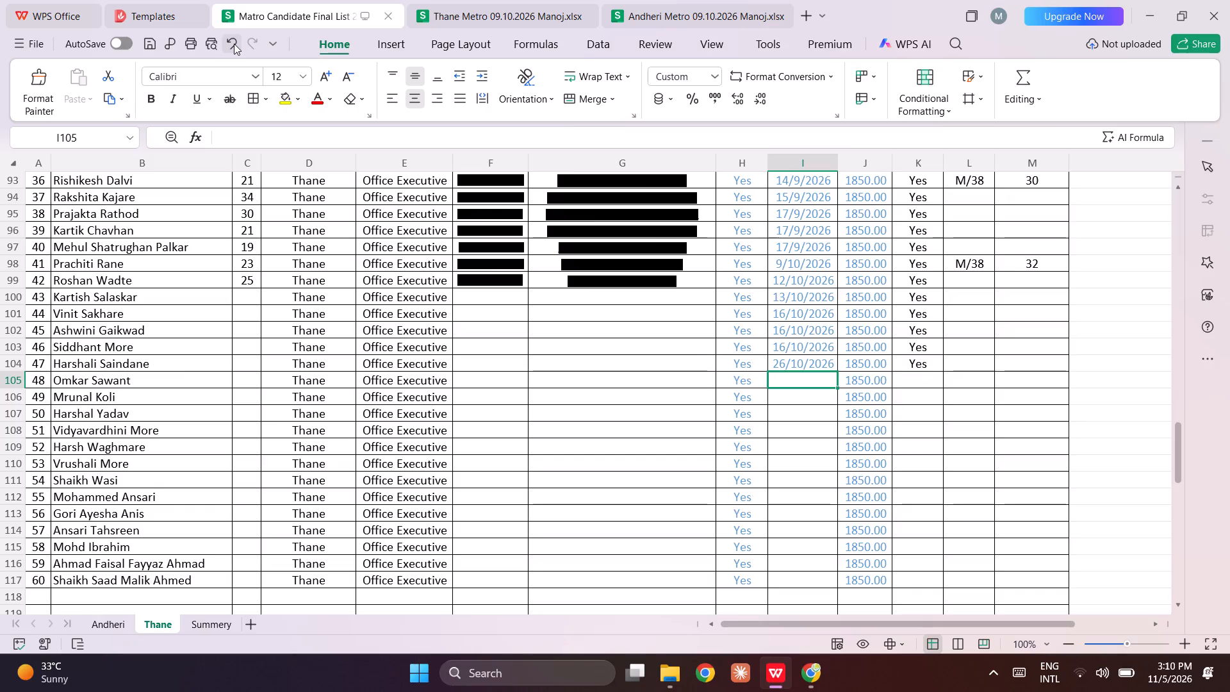
Examine the serial numbers in column A of the Office Executive table around rows 100 to 106.
{"action": "key", "text": "Left"}
{"action": "key", "text": "Left"}
{"action": "key", "text": "Left"}
{"action": "key", "text": "Left"}
{"action": "key", "text": "Left"}
{"action": "key", "text": "Left"}
{"action": "key", "text": "Left"}
{"action": "key", "text": "Left"}
{"action": "key", "text": "Left"}
{"action": "key", "text": "Left"}
{"action": "key", "text": "Left"}
{"action": "key", "text": "Left"}
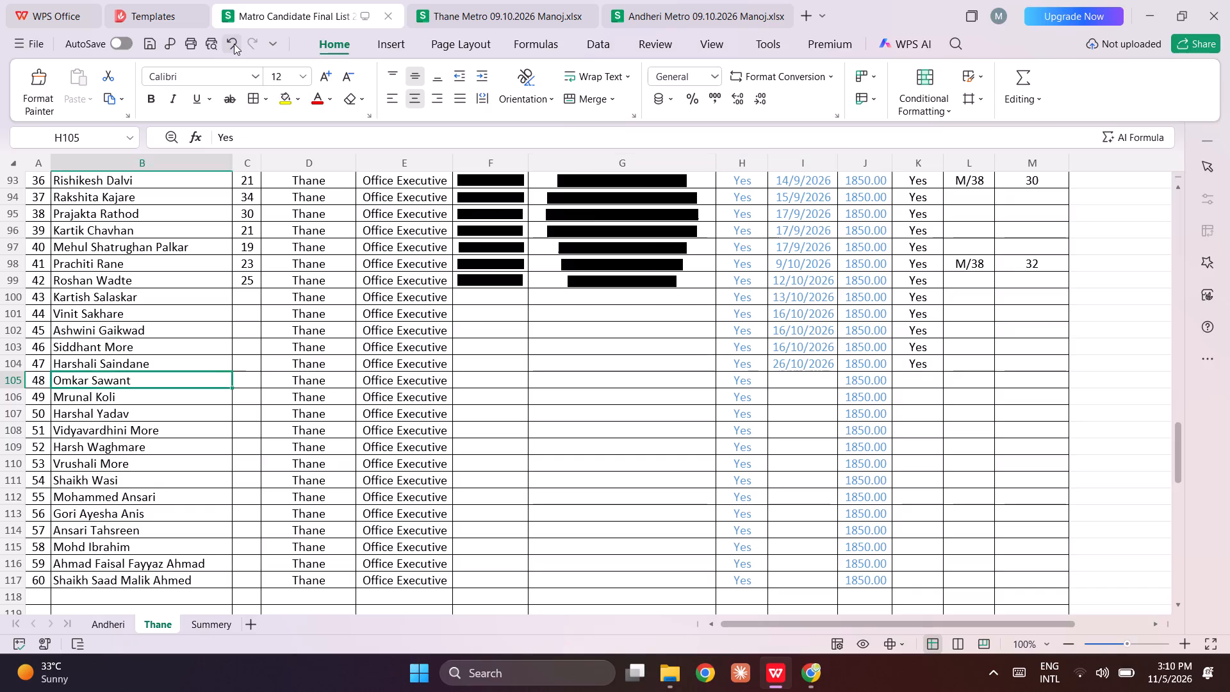
{"action": "key", "text": "Down"}
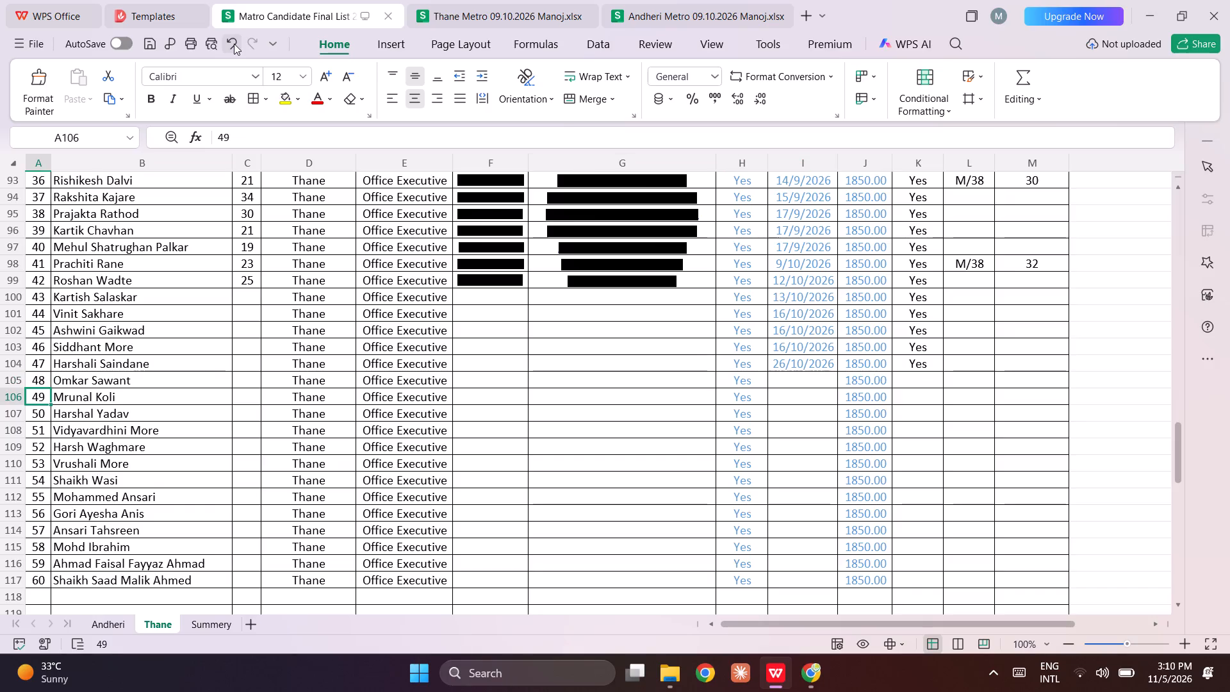
{"action": "key", "text": "Up"}
{"action": "key", "text": "Up"}
{"action": "key", "text": "Up"}
{"action": "key", "text": "Up"}
{"action": "key", "text": "Up"}
{"action": "key", "text": "Up"}
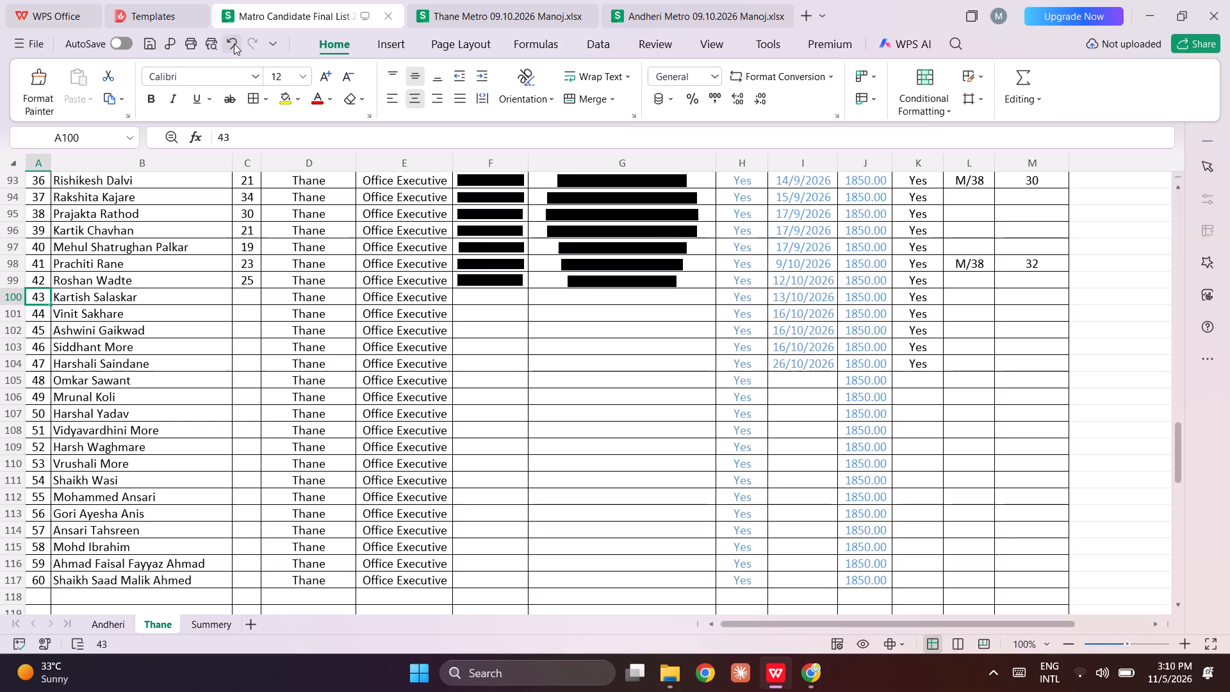
{"action": "key", "text": "Down"}
{"action": "key", "text": "Down"}
{"action": "key", "text": "Down"}
{"action": "key", "text": "Down"}
{"action": "key", "text": "Down"}
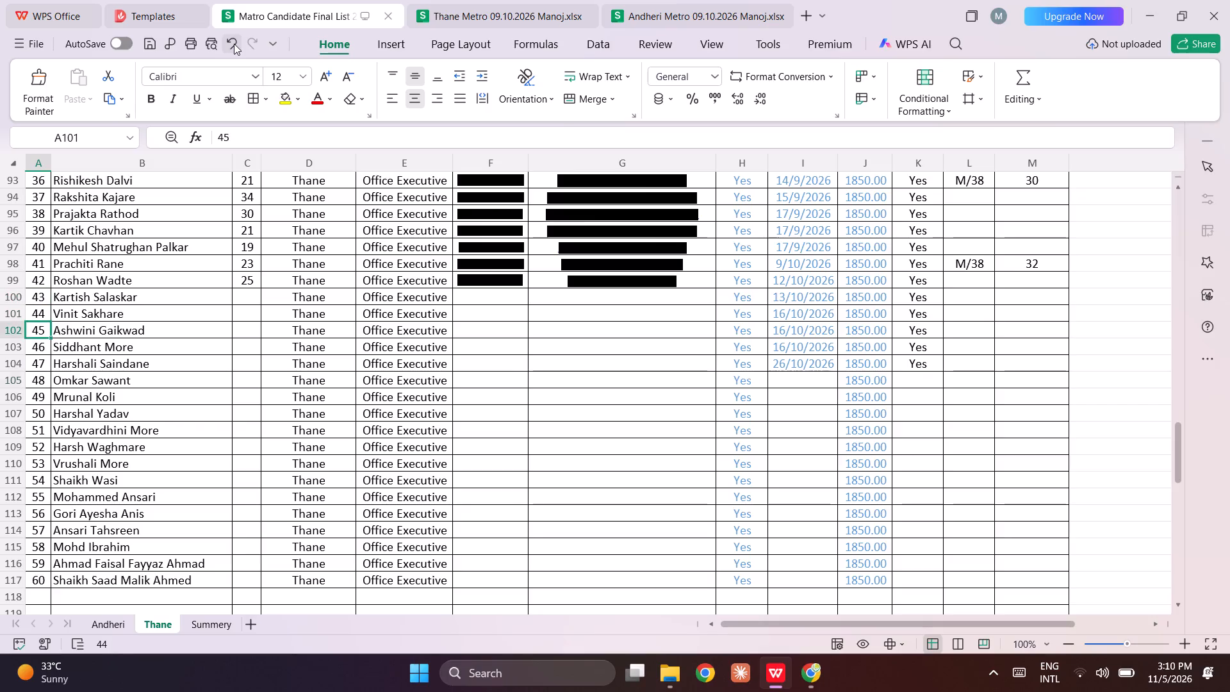
Examine the candidate names in column B of the Office Executive table around rows 105 to 111.
{"action": "key", "text": "Right"}
{"action": "key", "text": "Down"}
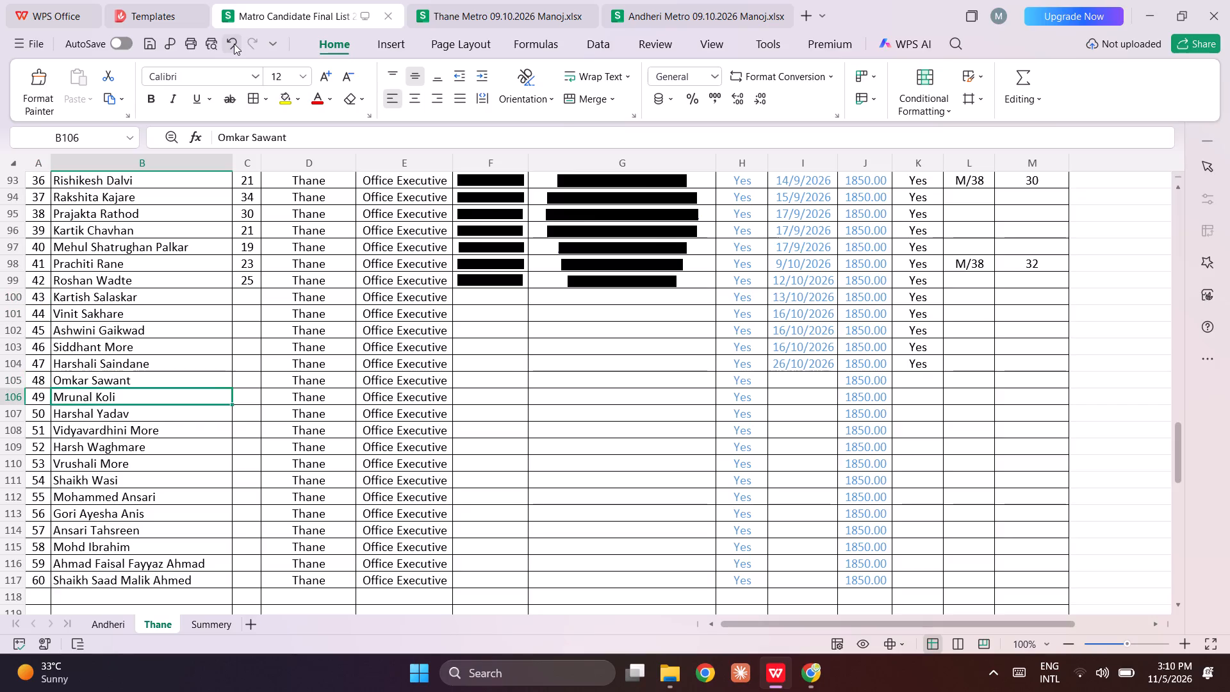
{"action": "key", "text": "Down"}
{"action": "key", "text": "Down"}
{"action": "key", "text": "Down"}
{"action": "key", "text": "Down"}
{"action": "key", "text": "Down"}
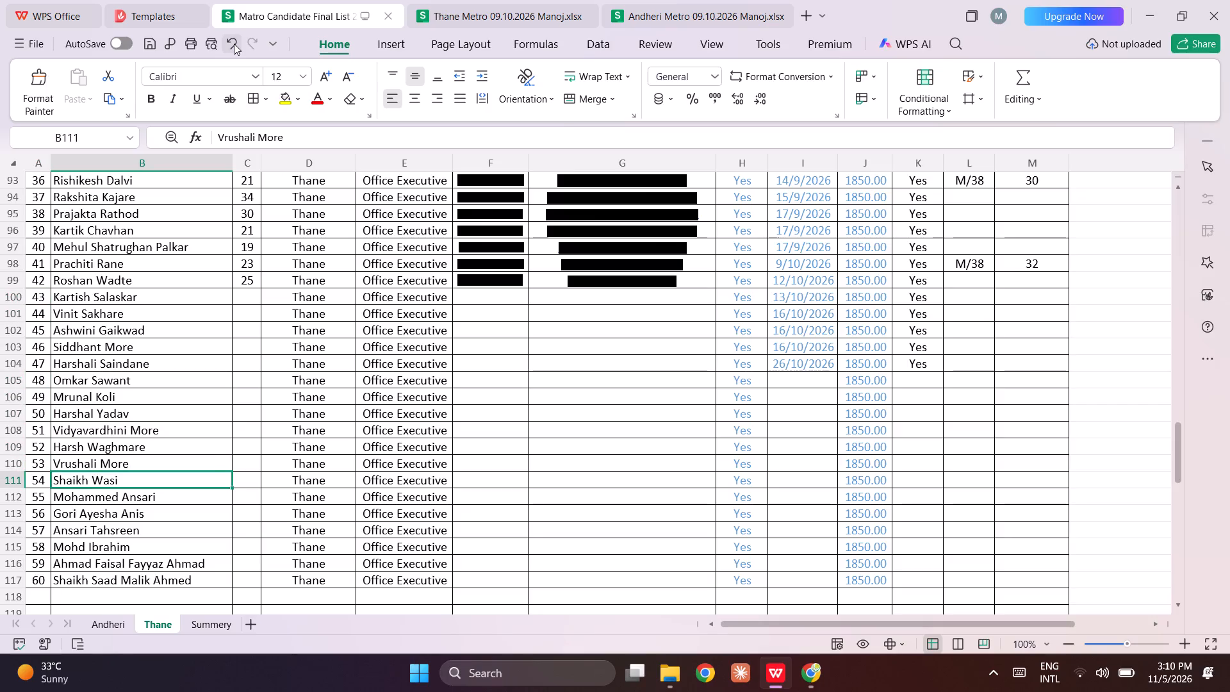
{"action": "key", "text": "Up"}
{"action": "key", "text": "Up"}
{"action": "key", "text": "Up"}
{"action": "key", "text": "Up"}
{"action": "key", "text": "Up"}
{"action": "key", "text": "Down"}
{"action": "key", "text": "Down"}
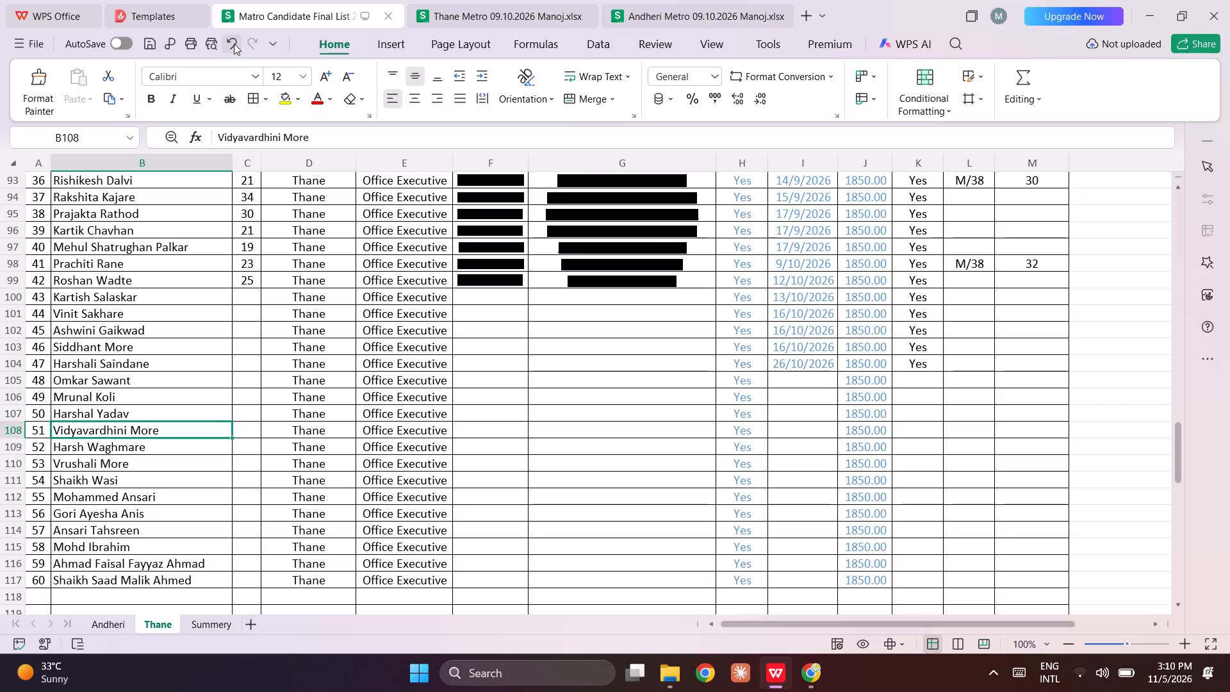
{"action": "key", "text": "Down"}
{"action": "key", "text": "Up"}
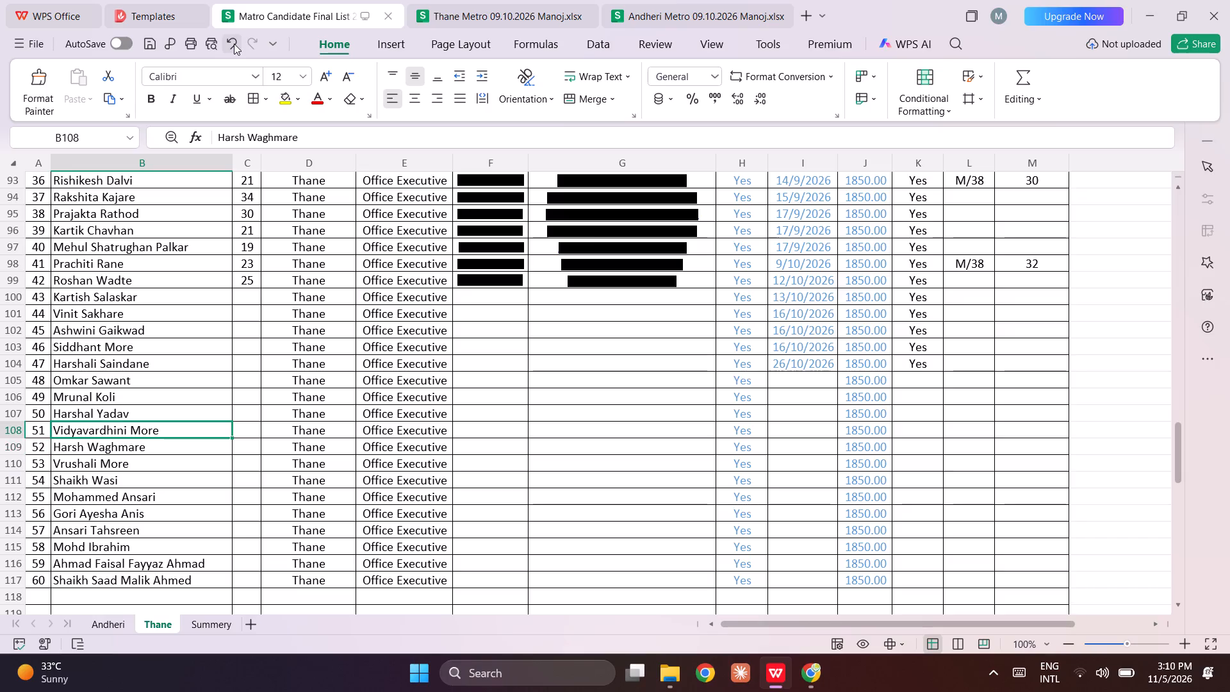
{"action": "key", "text": "Up"}
{"action": "key", "text": "Down"}
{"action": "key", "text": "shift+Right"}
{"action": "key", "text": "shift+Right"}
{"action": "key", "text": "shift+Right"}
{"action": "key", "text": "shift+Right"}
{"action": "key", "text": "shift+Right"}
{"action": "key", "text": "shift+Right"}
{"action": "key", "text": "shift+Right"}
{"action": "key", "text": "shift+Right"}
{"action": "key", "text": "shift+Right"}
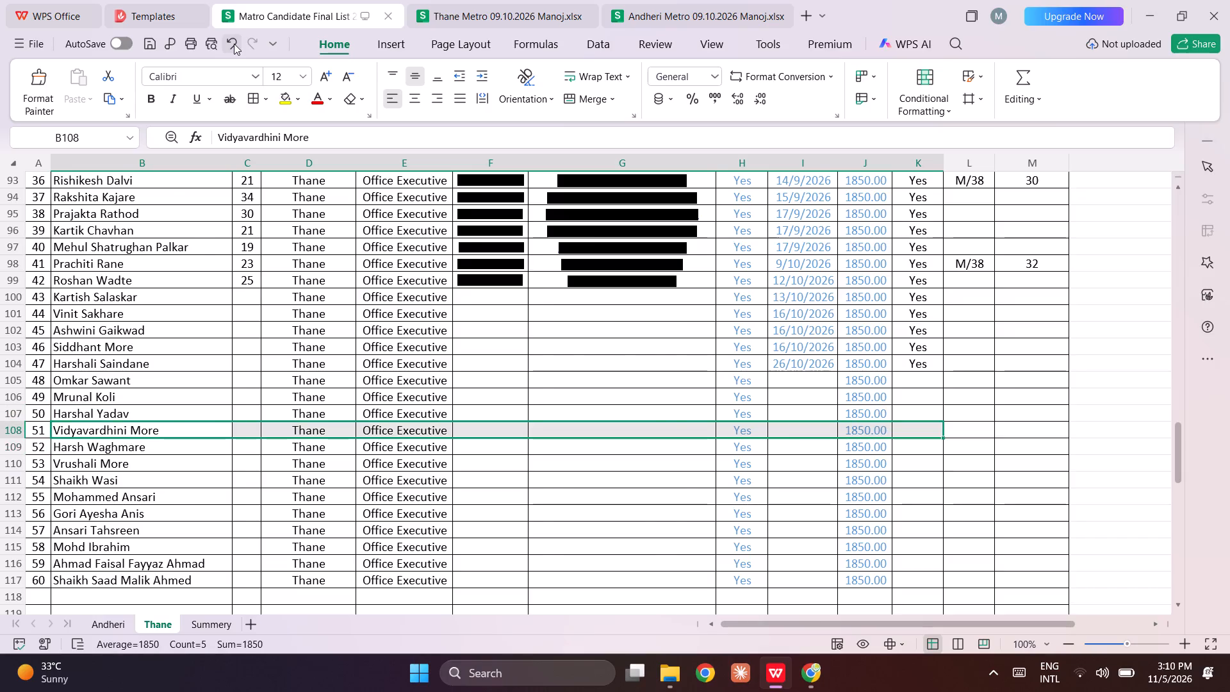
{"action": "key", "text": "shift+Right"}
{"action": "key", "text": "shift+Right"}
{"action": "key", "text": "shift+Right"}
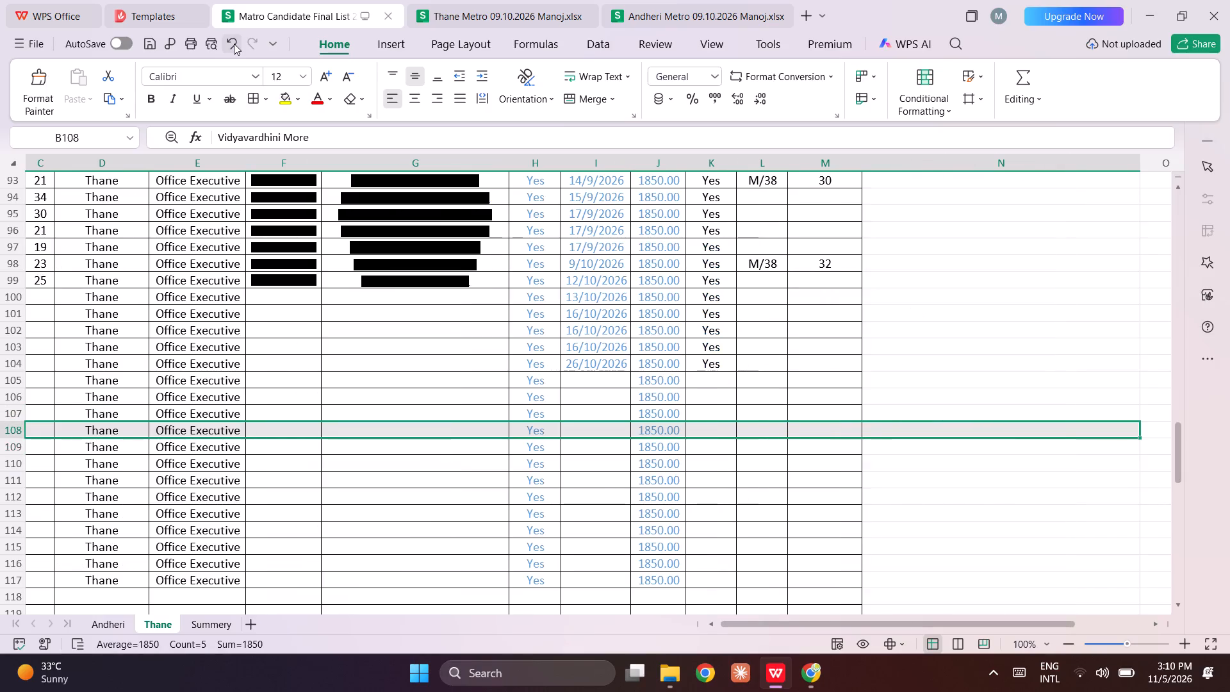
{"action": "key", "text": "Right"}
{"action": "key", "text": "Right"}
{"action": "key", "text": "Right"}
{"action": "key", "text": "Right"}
Fill the Office Executive rows for serial numbers 51 to 60, columns A to M, with yellow.
{"action": "key", "text": "Left"}
{"action": "key", "text": "Left"}
{"action": "key", "text": "Left"}
{"action": "key", "text": "Left"}
{"action": "key", "text": "Left"}
{"action": "key", "text": "Left"}
{"action": "key", "text": "Left"}
{"action": "key", "text": "Left"}
{"action": "key", "text": "Left"}
{"action": "key", "text": "Left"}
{"action": "key", "text": "Left"}
{"action": "key", "text": "Left"}
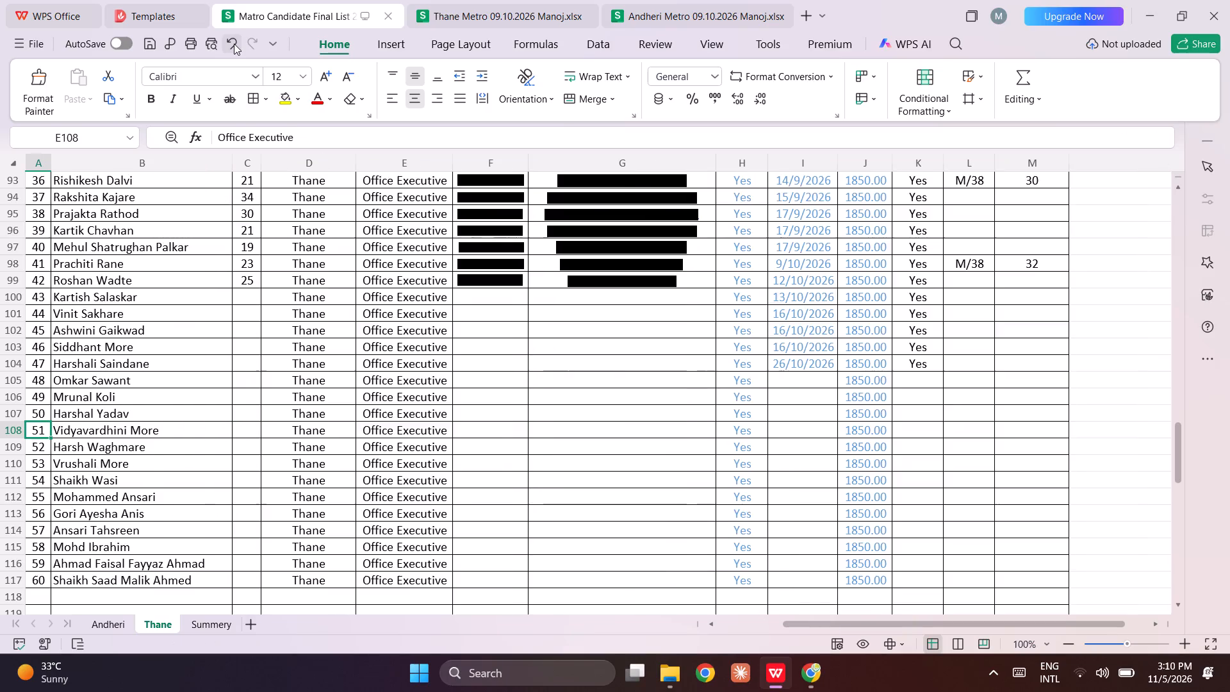
{"action": "key", "text": "shift+Right"}
{"action": "key", "text": "shift+Right"}
{"action": "key", "text": "shift+Right"}
{"action": "key", "text": "shift+Right"}
{"action": "key", "text": "shift+Right"}
{"action": "key", "text": "shift+Right"}
{"action": "key", "text": "shift+Right"}
{"action": "key", "text": "shift+Right"}
{"action": "key", "text": "shift+Right"}
{"action": "key", "text": "shift+Right"}
{"action": "key", "text": "shift+Right"}
{"action": "key", "text": "shift+Right"}
{"action": "key", "text": "shift+Right"}
{"action": "key", "text": "shift+Right"}
{"action": "key", "text": "shift+Right"}
{"action": "key", "text": "shift+Right"}
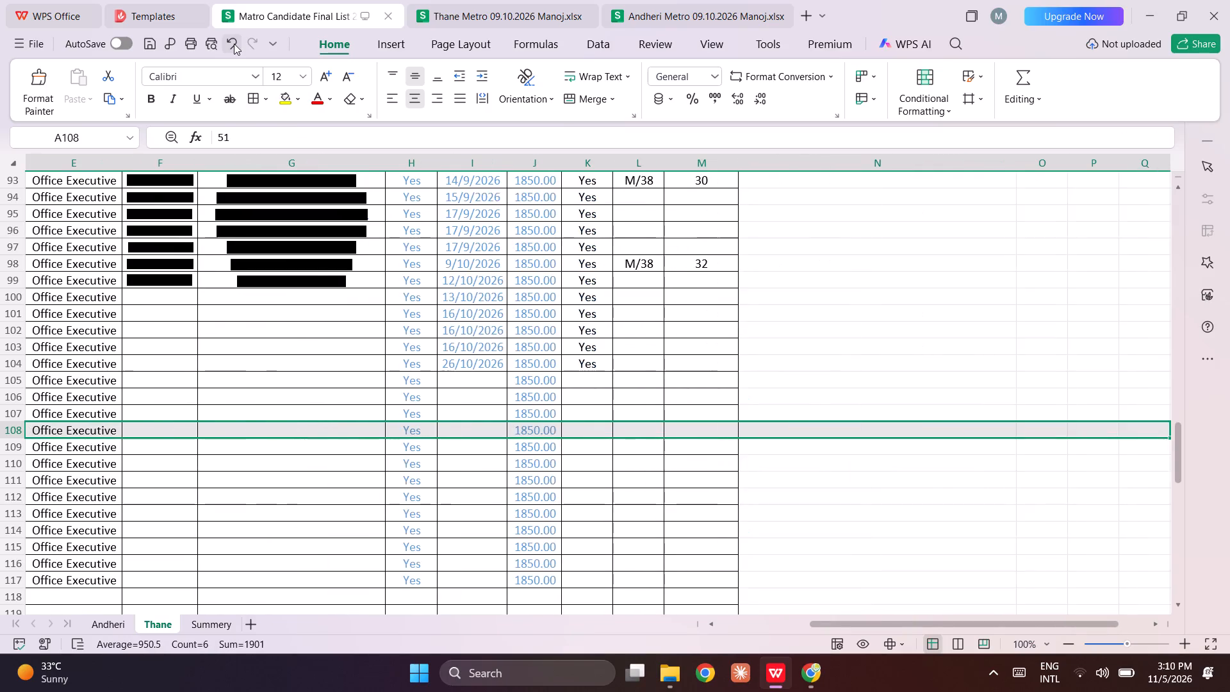
{"action": "key", "text": "shift+Left"}
{"action": "key", "text": "shift+Left"}
{"action": "key", "text": "shift+Left"}
{"action": "key", "text": "shift+Left"}
{"action": "key", "text": "shift+Left"}
{"action": "key", "text": "shift+Left"}
{"action": "key", "text": "shift+Left"}
{"action": "key", "text": "shift+Left"}
{"action": "key", "text": "shift+Left"}
{"action": "key", "text": "shift+Left"}
{"action": "key", "text": "shift+Right"}
{"action": "key", "text": "shift+Right"}
{"action": "key", "text": "shift+Right"}
{"action": "key", "text": "shift+Right"}
{"action": "key", "text": "shift+Right"}
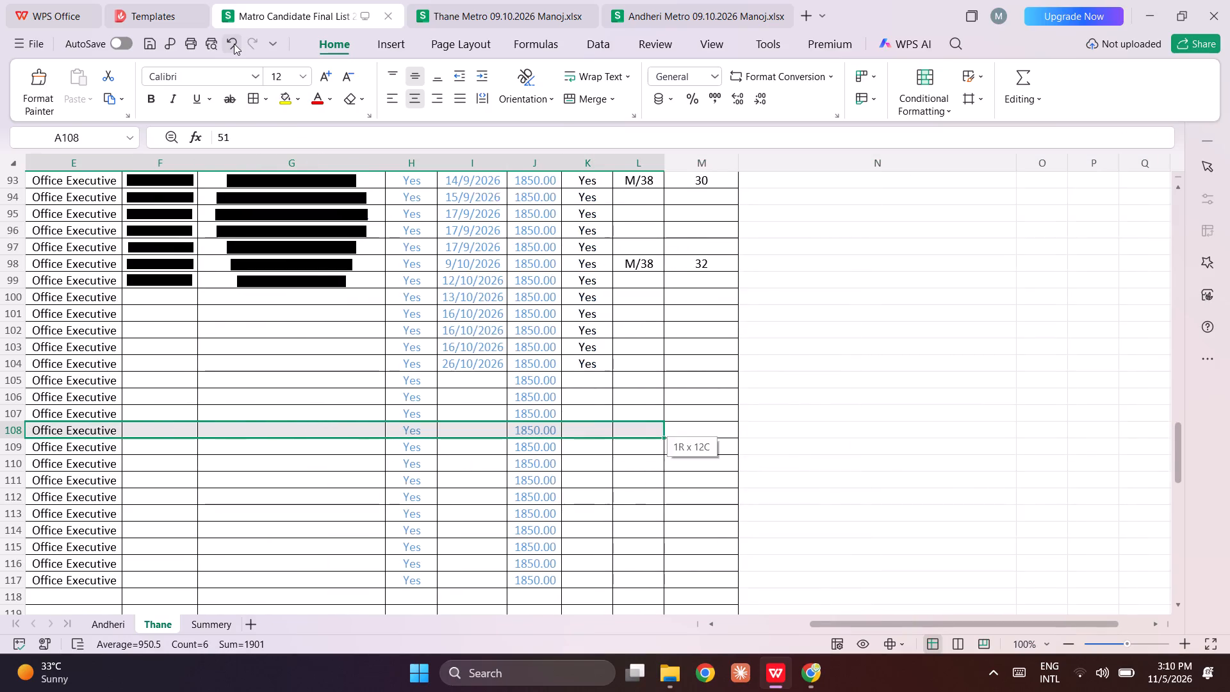
{"action": "key", "text": "shift+Right"}
{"action": "key", "text": "shift+Down"}
{"action": "key", "text": "shift+Down"}
{"action": "key", "text": "shift+Down"}
{"action": "key", "text": "shift+Down"}
{"action": "key", "text": "shift+Down"}
{"action": "key", "text": "shift+Down"}
{"action": "key", "text": "shift+Down"}
{"action": "key", "text": "shift+Down"}
{"action": "key", "text": "shift+Down"}
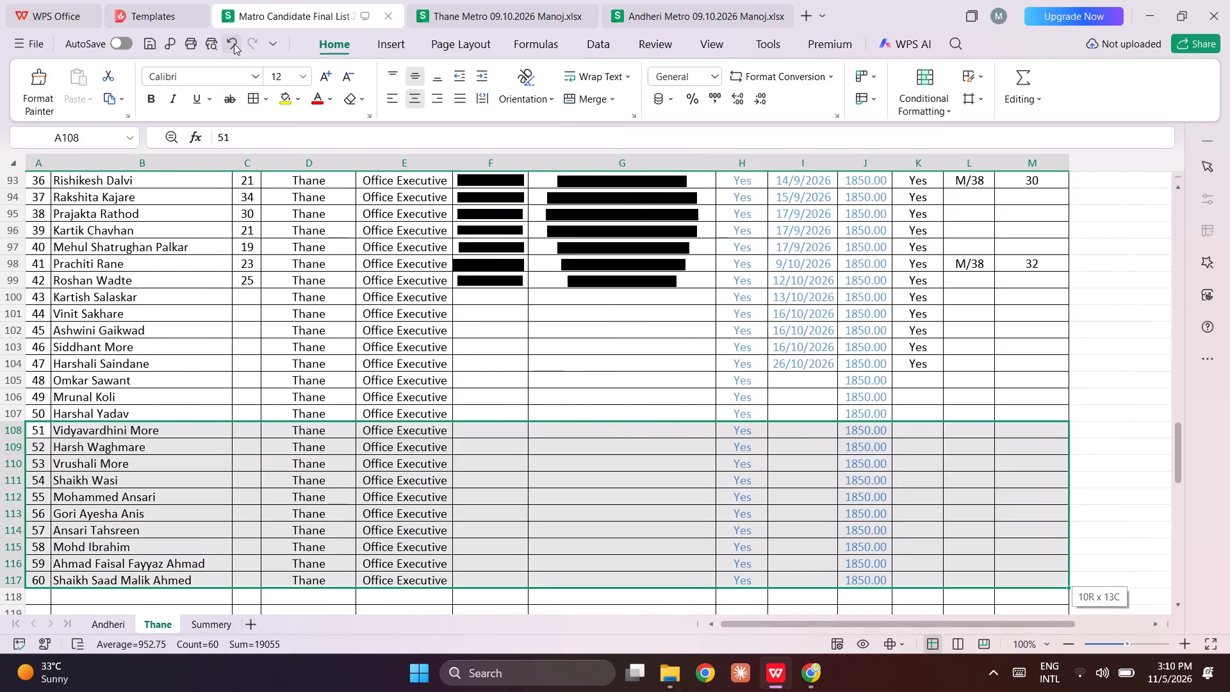
{"action": "left_click", "coordinate": [282, 99]}
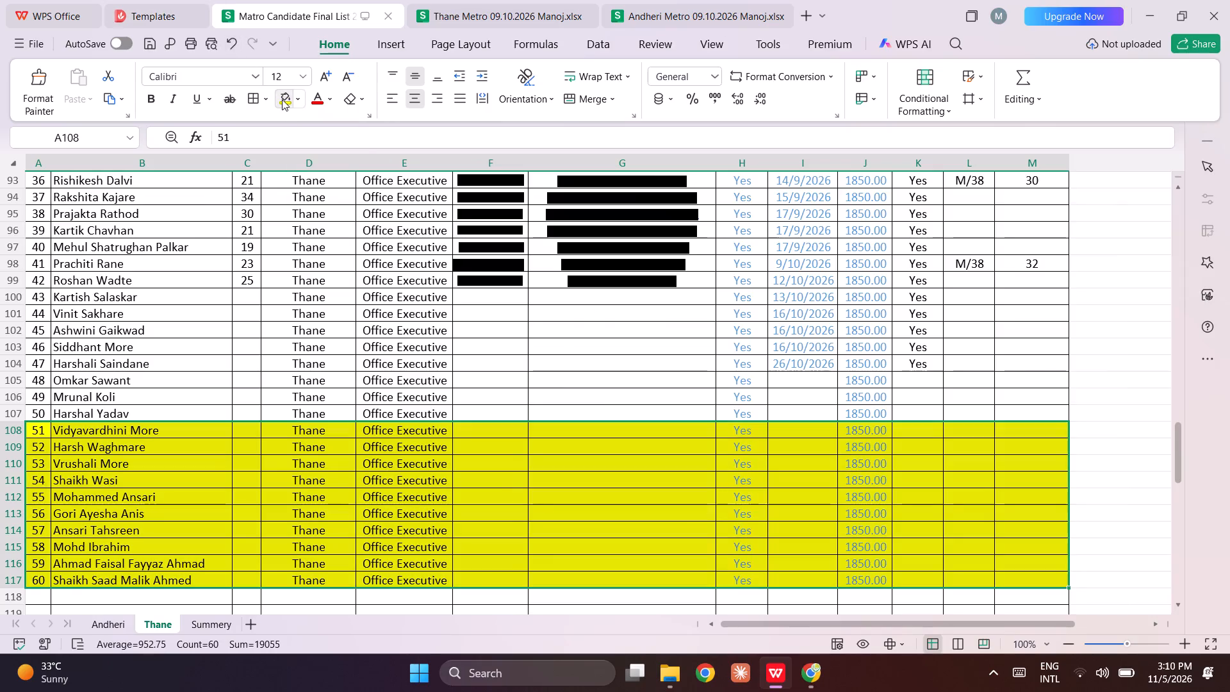
Extend the yellow fill to column N beside serial numbers 51 to 60, cells N108 to N117.
{"action": "key", "text": "Right"}
{"action": "key", "text": "Right"}
{"action": "key", "text": "Right"}
{"action": "key", "text": "Right"}
{"action": "key", "text": "Right"}
{"action": "key", "text": "Right"}
{"action": "key", "text": "Right"}
{"action": "key", "text": "Right"}
{"action": "key", "text": "Right"}
{"action": "key", "text": "Right"}
{"action": "key", "text": "Right"}
{"action": "key", "text": "Right"}
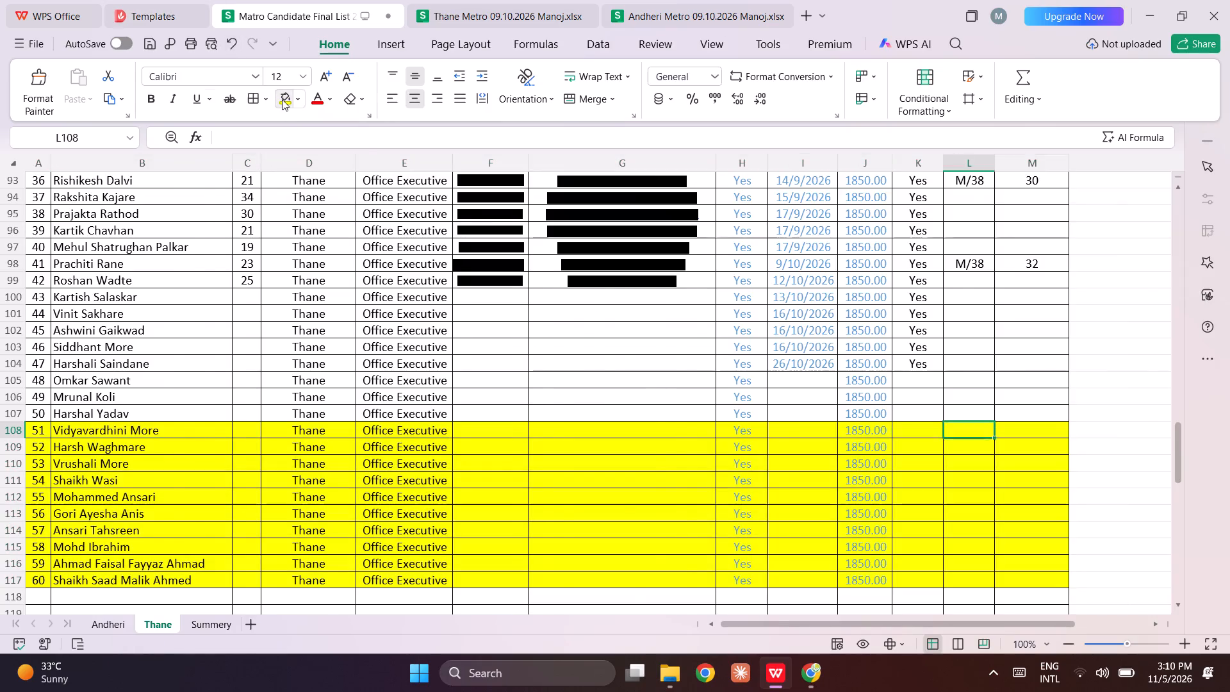
{"action": "key", "text": "Right"}
{"action": "key", "text": "shift+Down"}
{"action": "key", "text": "shift+Down"}
{"action": "key", "text": "shift+Down"}
{"action": "key", "text": "shift+Down"}
{"action": "key", "text": "shift+Down"}
{"action": "key", "text": "shift+Down"}
{"action": "key", "text": "shift+Down"}
{"action": "key", "text": "shift+Down"}
{"action": "key", "text": "shift+Down"}
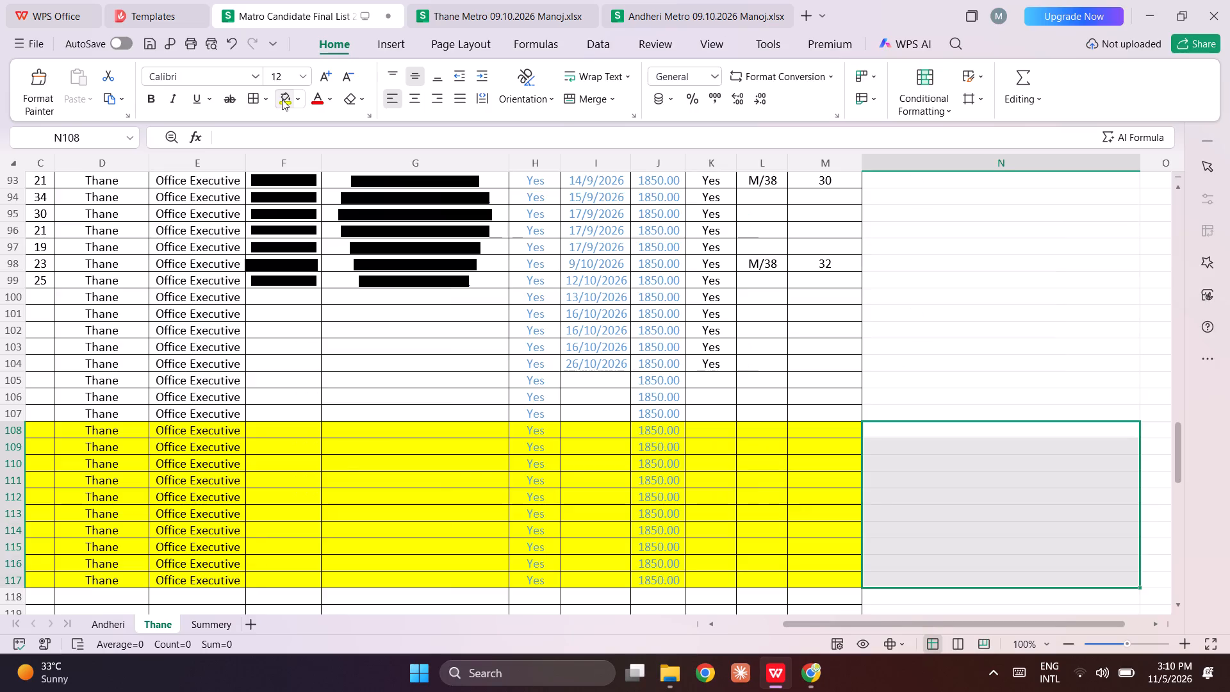
{"action": "left_click", "coordinate": [282, 99]}
Enter the note New in column N of row 113, within the yellow block.
{"action": "key", "text": "Right"}
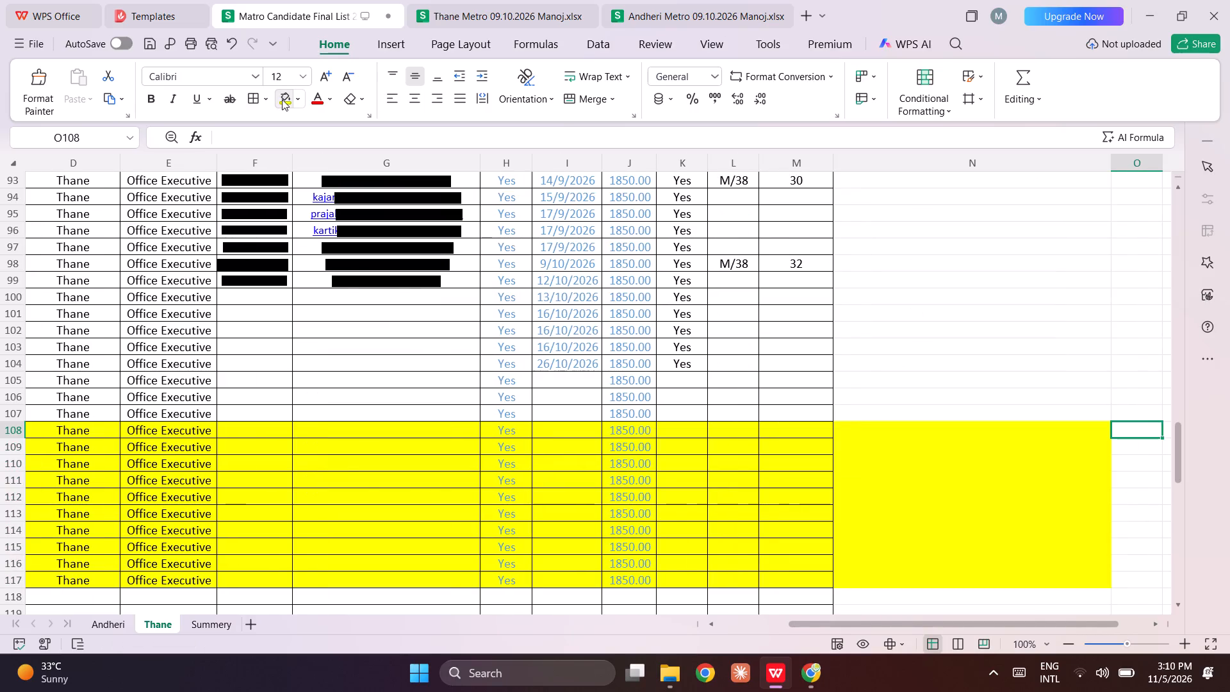
{"action": "key", "text": "Down"}
{"action": "key", "text": "Down"}
{"action": "key", "text": "Left"}
{"action": "key", "text": "Up"}
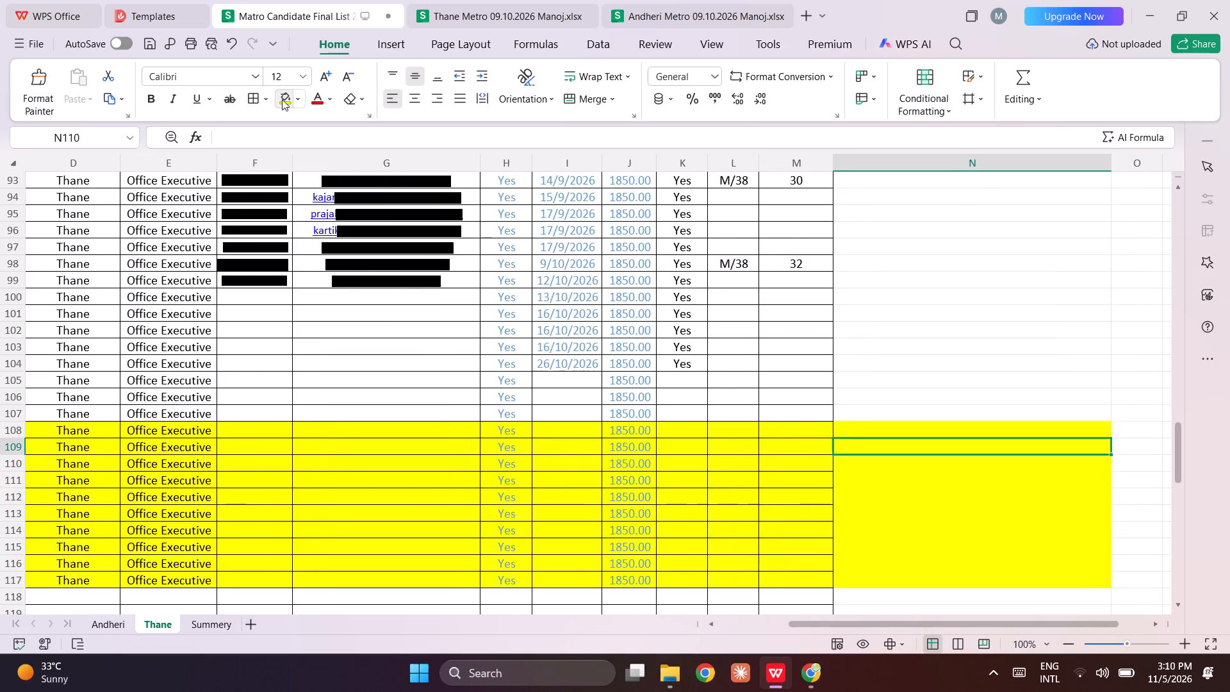
{"action": "key", "text": "Up"}
{"action": "key", "text": "Down"}
{"action": "key", "text": "Down"}
{"action": "key", "text": "Down"}
{"action": "key", "text": "Down"}
{"action": "key", "text": "Down"}
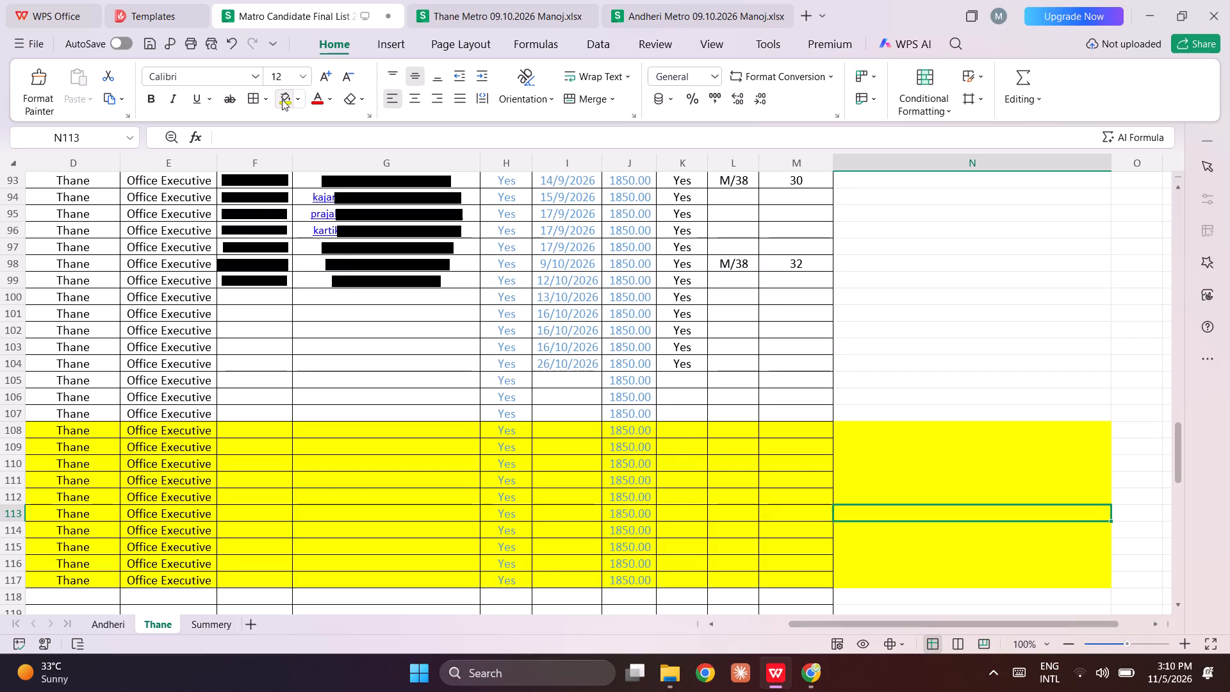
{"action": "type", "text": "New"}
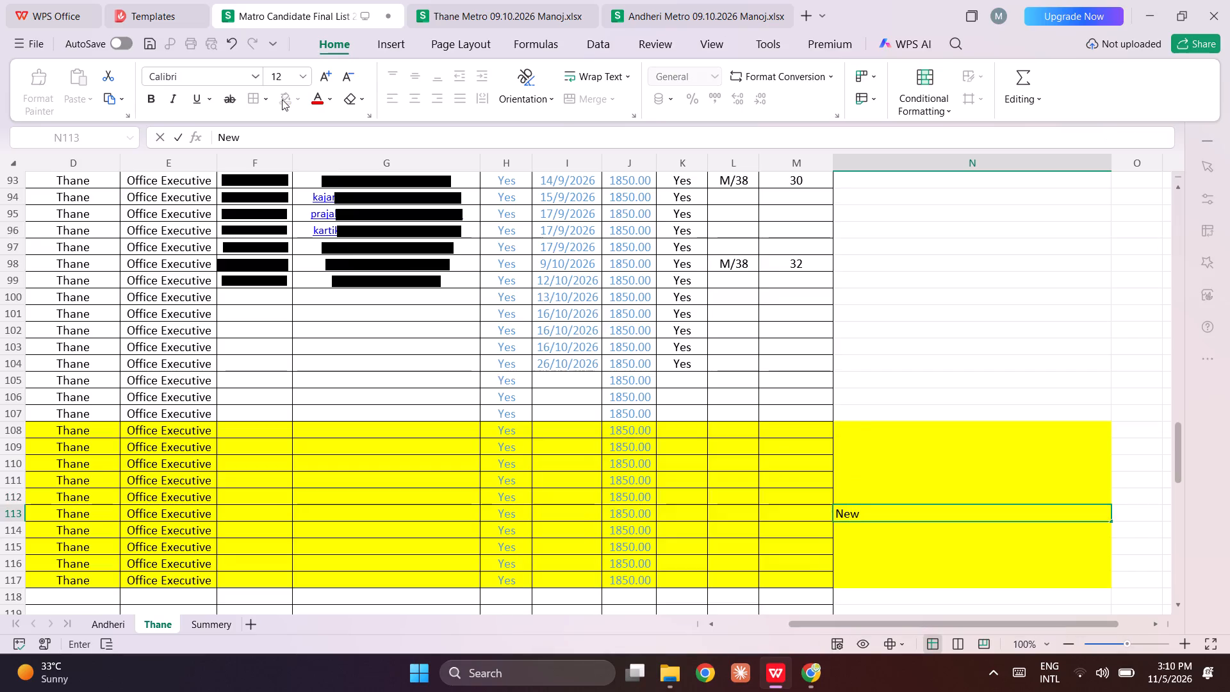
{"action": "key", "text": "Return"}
Review the Office Executive rows on the Thane sheet, from the earlier candidates down to the yellow-highlighted entries.
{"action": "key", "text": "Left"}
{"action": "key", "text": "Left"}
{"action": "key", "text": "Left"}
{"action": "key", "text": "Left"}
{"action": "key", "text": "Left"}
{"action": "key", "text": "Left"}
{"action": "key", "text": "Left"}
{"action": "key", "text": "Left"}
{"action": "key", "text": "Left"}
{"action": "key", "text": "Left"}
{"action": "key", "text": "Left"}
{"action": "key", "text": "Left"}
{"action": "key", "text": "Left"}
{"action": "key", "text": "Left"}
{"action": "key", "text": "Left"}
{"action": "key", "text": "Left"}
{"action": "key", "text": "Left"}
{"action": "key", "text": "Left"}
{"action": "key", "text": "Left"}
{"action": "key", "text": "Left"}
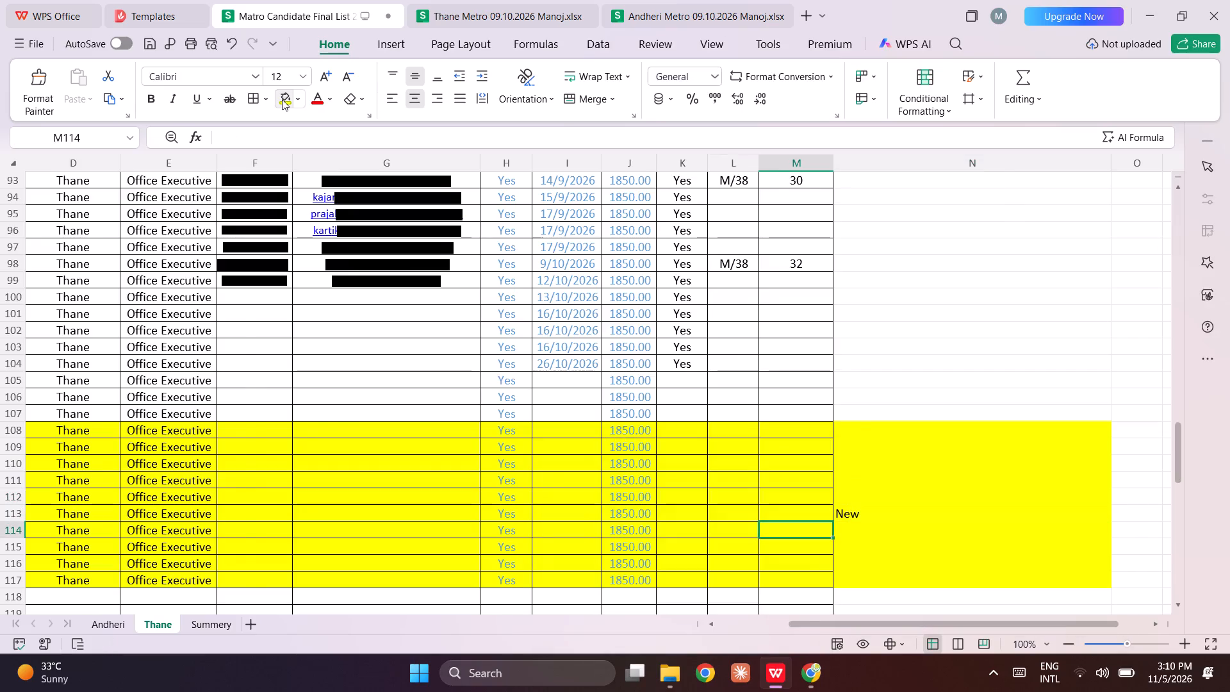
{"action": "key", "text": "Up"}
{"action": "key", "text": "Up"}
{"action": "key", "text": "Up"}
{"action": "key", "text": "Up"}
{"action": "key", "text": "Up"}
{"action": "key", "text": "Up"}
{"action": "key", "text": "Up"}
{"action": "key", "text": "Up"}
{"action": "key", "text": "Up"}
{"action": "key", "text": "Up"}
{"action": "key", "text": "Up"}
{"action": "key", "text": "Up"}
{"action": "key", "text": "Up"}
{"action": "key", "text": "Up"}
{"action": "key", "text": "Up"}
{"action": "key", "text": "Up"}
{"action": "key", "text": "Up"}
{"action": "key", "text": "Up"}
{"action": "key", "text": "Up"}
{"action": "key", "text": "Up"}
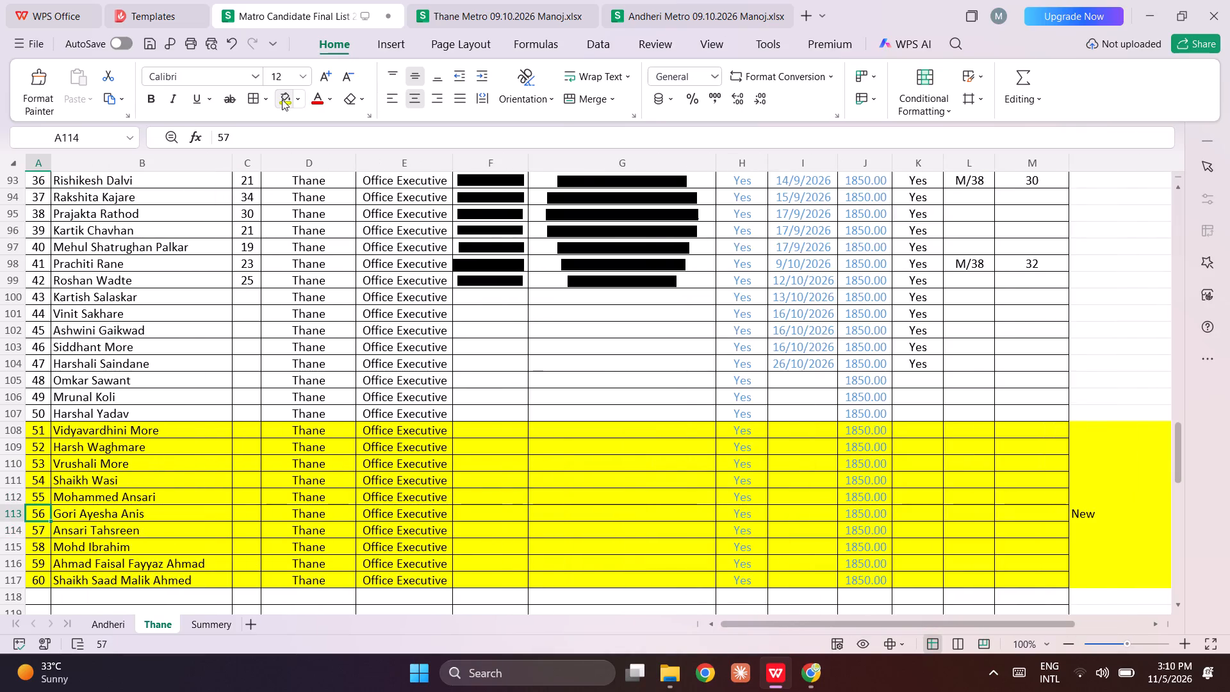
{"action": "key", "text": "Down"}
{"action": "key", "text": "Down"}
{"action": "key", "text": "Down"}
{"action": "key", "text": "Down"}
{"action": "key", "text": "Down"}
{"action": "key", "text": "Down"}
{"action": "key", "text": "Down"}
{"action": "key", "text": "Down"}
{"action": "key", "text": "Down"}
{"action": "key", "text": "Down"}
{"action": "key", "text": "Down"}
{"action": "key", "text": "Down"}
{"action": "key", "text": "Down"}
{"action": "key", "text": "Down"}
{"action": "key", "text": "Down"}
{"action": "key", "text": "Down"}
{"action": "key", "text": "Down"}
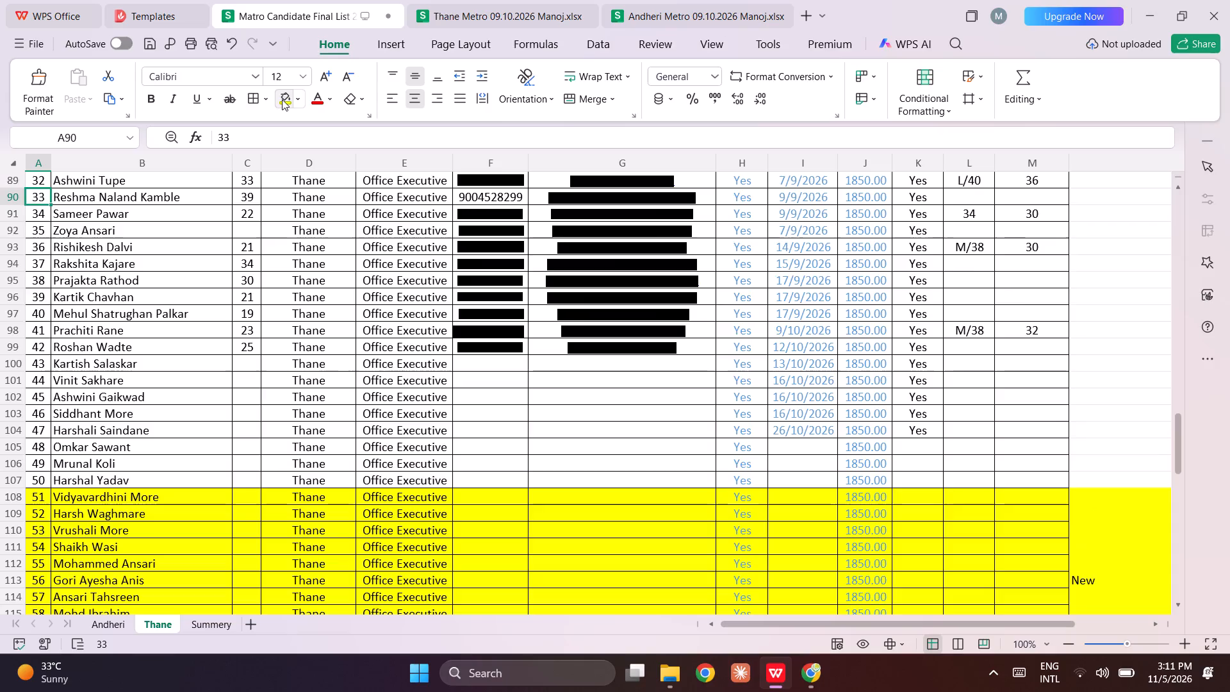
Copy the New note from N113 into cells N108 to N112, beside serial numbers 51 to 55.
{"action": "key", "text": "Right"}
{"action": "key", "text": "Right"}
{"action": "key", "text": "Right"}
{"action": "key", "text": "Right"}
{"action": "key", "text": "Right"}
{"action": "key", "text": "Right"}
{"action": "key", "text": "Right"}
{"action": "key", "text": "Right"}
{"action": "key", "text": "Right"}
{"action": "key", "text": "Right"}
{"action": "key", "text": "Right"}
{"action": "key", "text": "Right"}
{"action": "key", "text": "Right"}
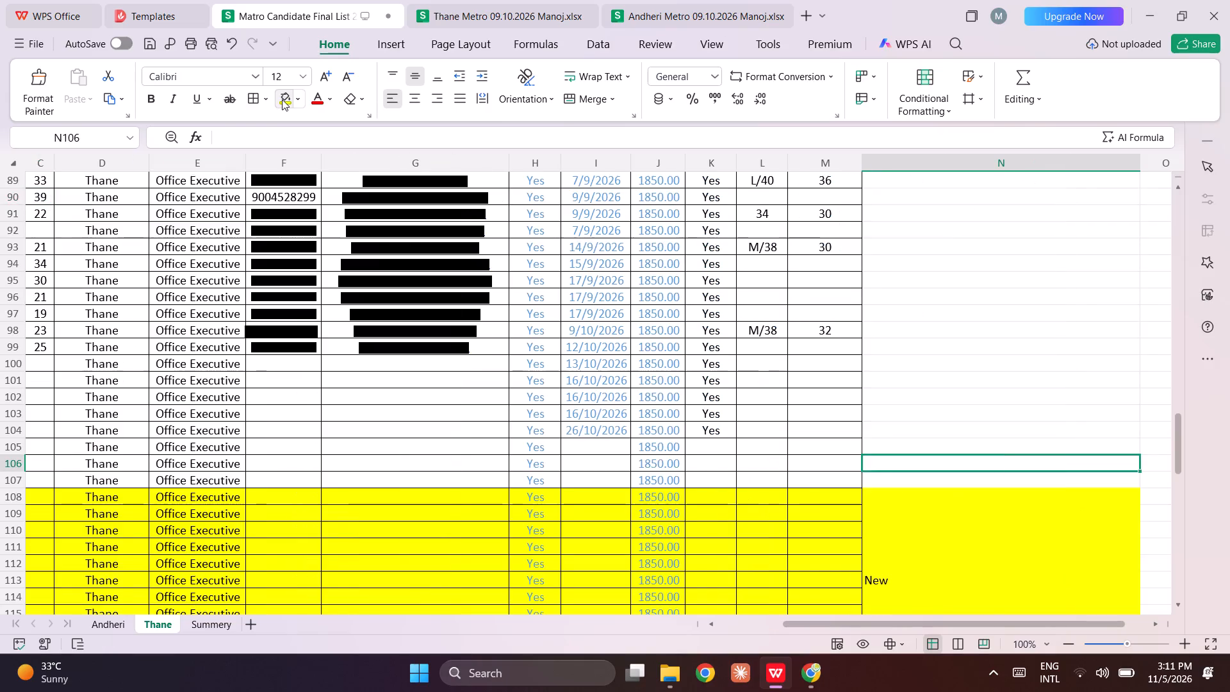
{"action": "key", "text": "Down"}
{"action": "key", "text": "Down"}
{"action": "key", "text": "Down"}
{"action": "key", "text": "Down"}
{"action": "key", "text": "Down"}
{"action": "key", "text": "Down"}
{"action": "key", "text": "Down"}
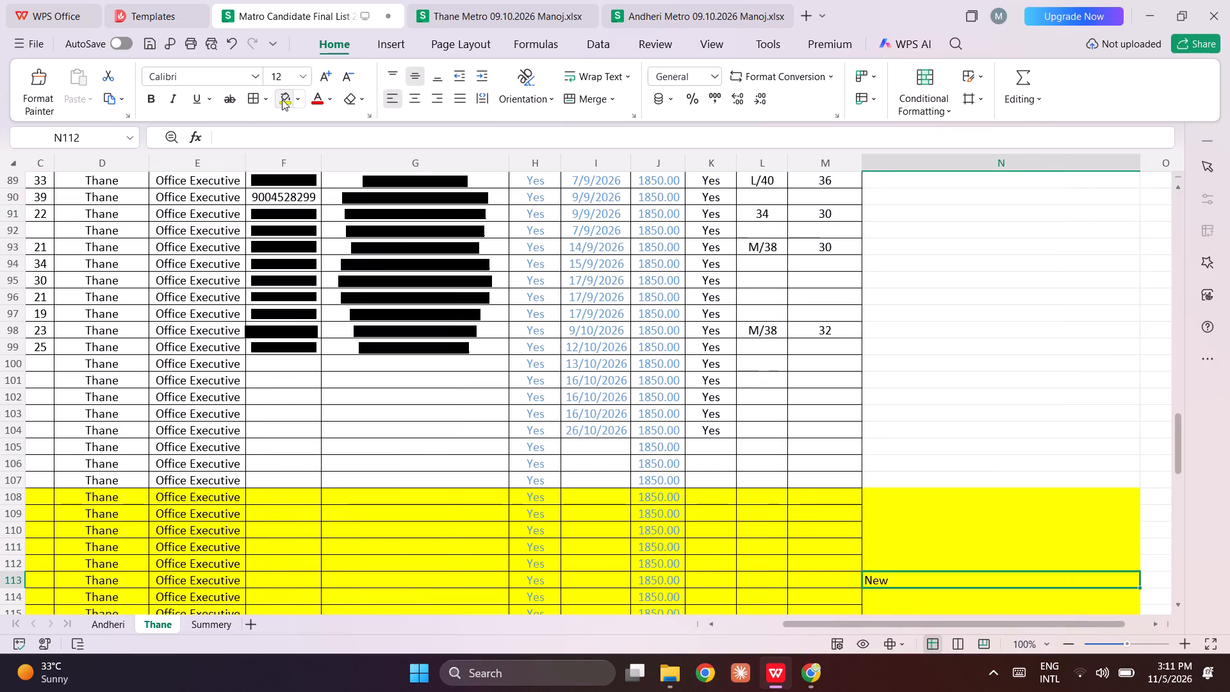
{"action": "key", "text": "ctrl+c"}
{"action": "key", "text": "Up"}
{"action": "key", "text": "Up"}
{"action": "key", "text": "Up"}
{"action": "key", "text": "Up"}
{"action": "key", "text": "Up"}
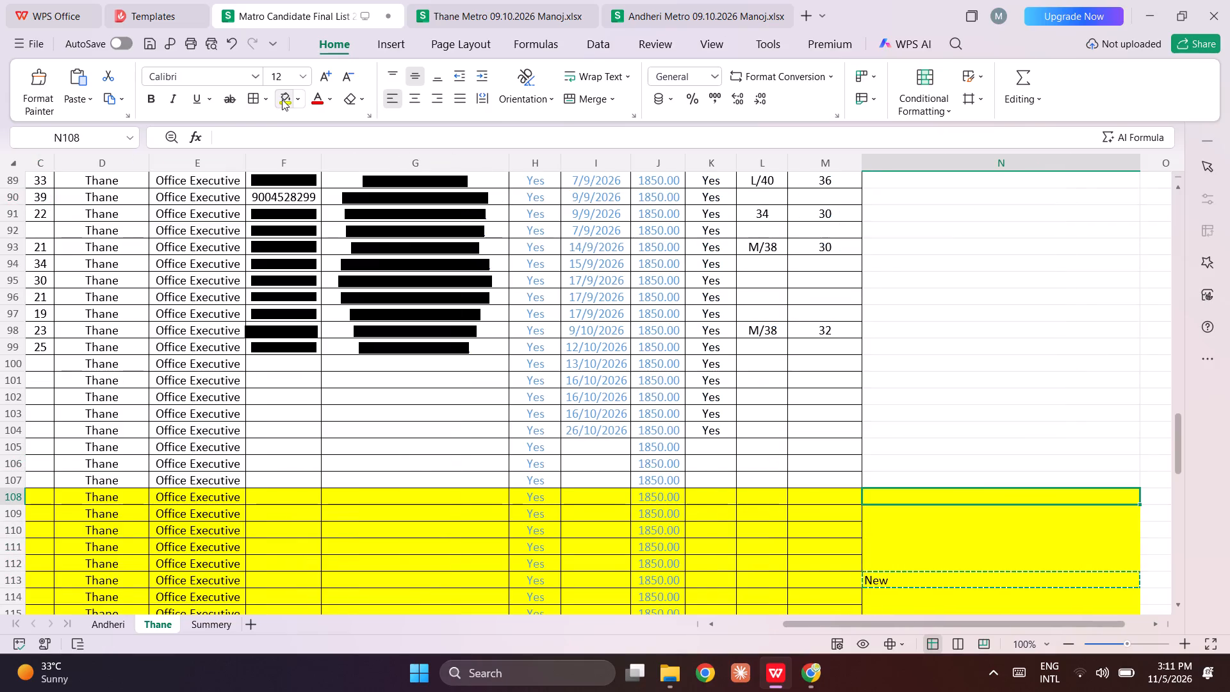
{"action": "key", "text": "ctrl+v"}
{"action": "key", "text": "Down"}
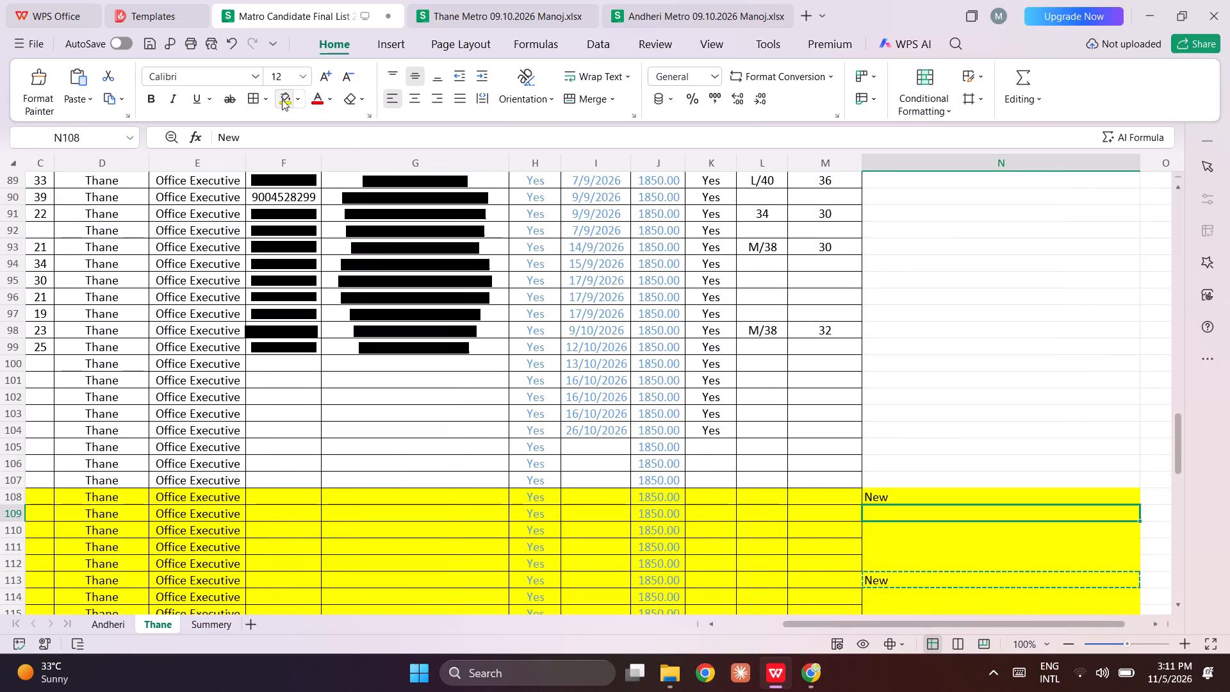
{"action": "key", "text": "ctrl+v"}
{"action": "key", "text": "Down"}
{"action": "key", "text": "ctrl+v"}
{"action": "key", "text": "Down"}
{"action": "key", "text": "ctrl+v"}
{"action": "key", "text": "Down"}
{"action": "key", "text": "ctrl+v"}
Paste the copied New note down column N through row 117, covering serial numbers 57 to 60.
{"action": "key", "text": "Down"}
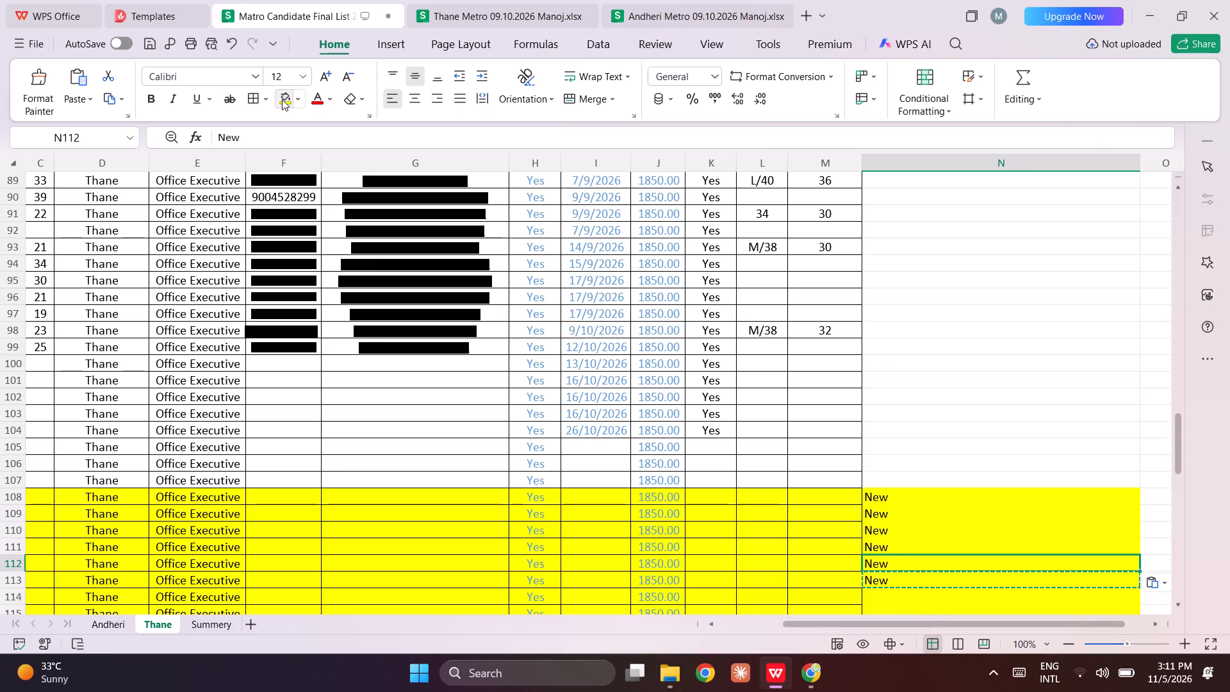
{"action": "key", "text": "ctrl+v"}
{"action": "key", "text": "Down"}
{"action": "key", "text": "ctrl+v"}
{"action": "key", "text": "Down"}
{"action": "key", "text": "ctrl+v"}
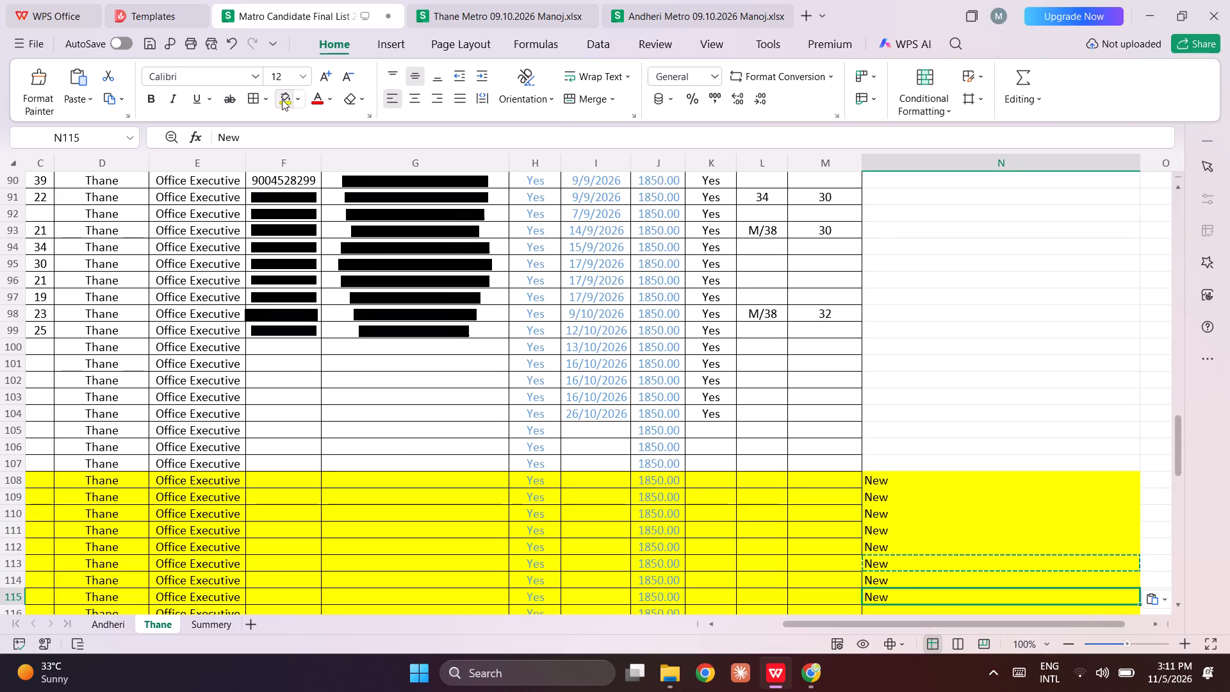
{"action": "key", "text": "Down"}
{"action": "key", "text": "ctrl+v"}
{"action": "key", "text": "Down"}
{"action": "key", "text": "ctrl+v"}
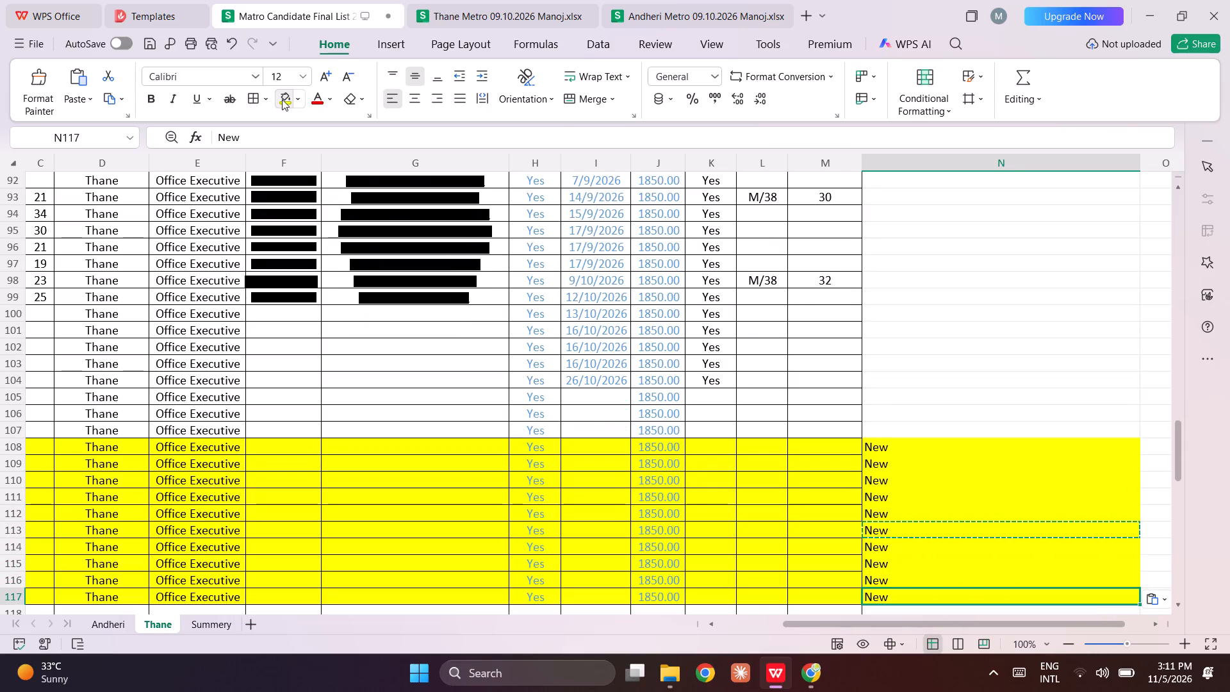
Check the end of the highlighted Office Executive block, from the column N notes back to the serial numbers.
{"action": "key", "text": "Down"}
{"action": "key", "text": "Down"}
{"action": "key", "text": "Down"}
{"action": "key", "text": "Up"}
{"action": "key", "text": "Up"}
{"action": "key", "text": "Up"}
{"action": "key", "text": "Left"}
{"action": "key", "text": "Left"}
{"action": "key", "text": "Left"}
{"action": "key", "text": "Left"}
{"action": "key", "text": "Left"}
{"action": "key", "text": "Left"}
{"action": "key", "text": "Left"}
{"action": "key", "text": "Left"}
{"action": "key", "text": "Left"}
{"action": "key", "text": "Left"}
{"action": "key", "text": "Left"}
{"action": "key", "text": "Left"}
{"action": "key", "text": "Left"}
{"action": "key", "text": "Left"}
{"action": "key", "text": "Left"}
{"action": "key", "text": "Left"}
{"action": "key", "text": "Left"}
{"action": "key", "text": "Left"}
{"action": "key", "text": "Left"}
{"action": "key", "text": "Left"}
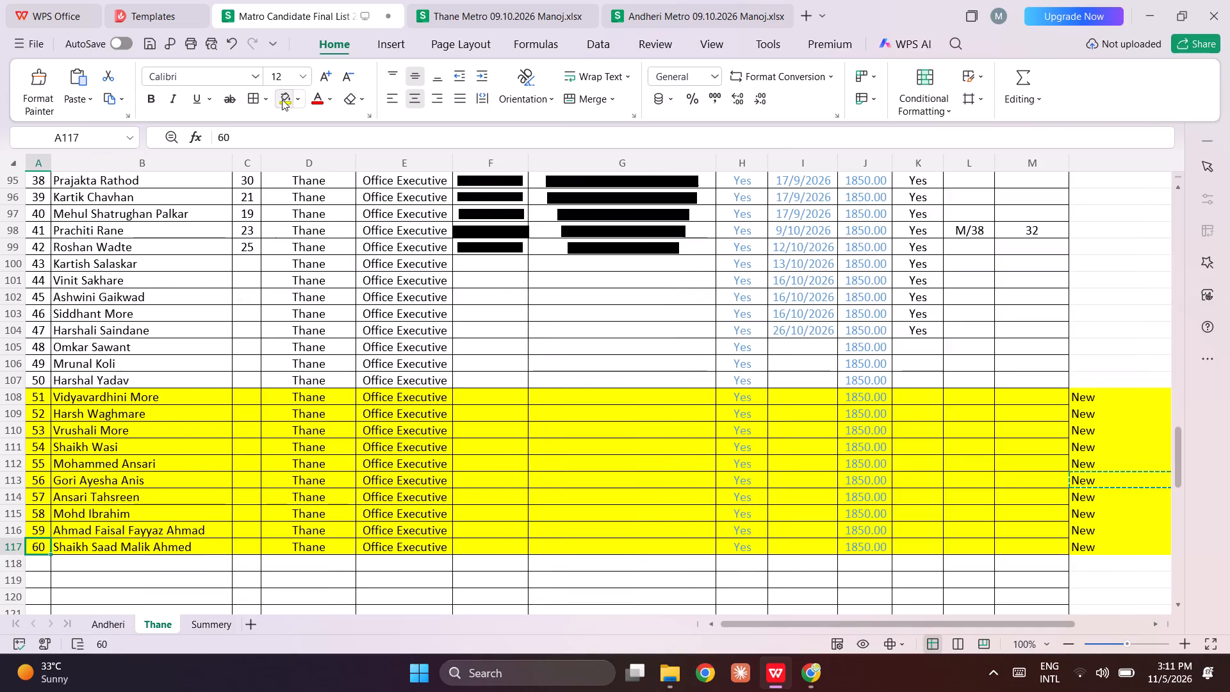
Save the metro candidate final list workbook.
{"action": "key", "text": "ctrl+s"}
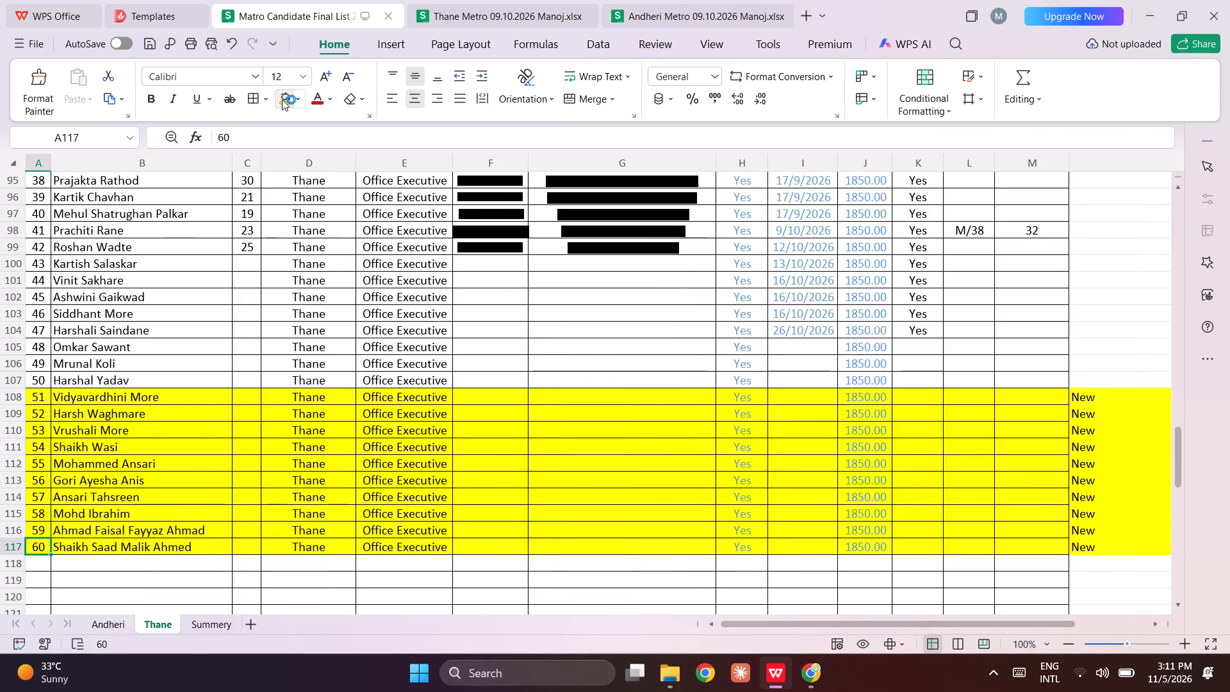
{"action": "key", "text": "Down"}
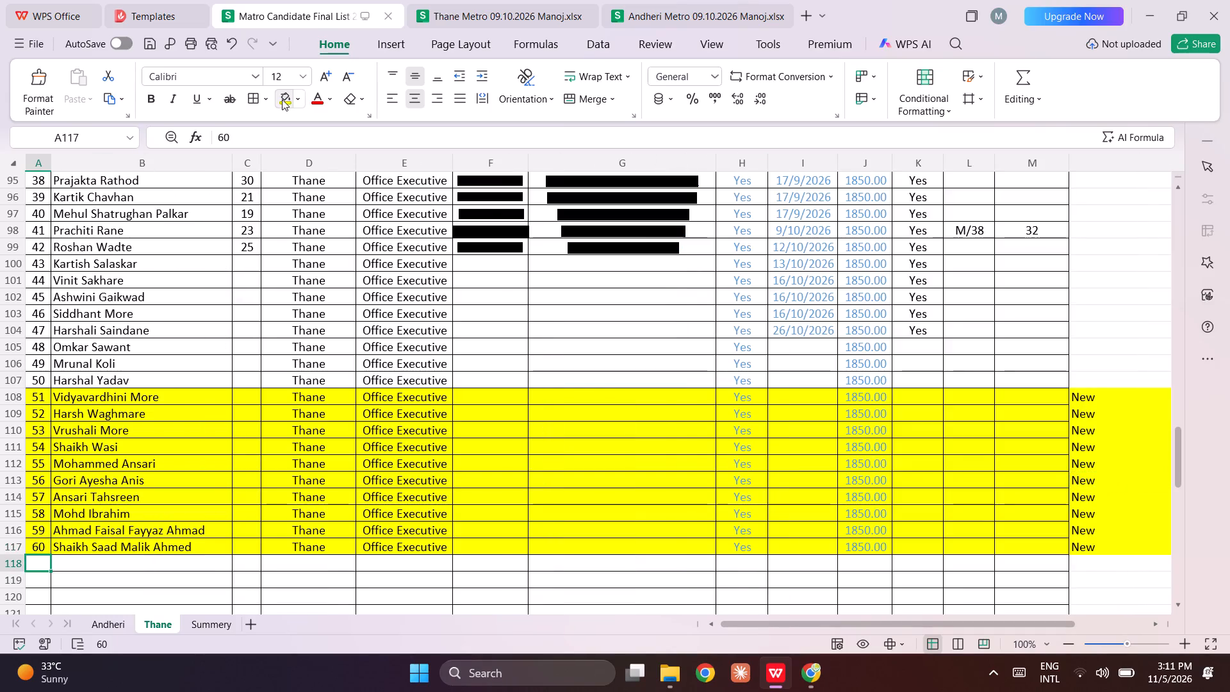
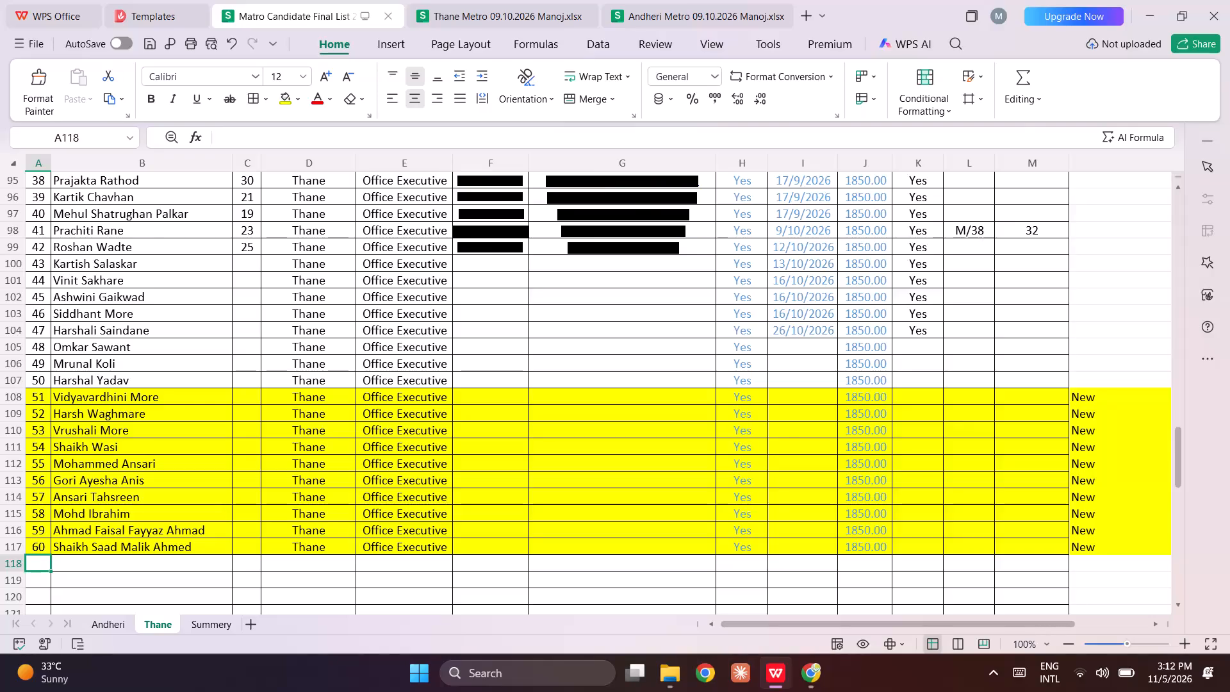
Open the Andheri sheet of the metro candidate final list and check the start of its Aqualine table.
{"action": "left_click", "coordinate": [101, 627]}
{"action": "key", "text": "Left"}
{"action": "key", "text": "Left"}
{"action": "key", "text": "Left"}
{"action": "key", "text": "Left"}
{"action": "key", "text": "Left"}
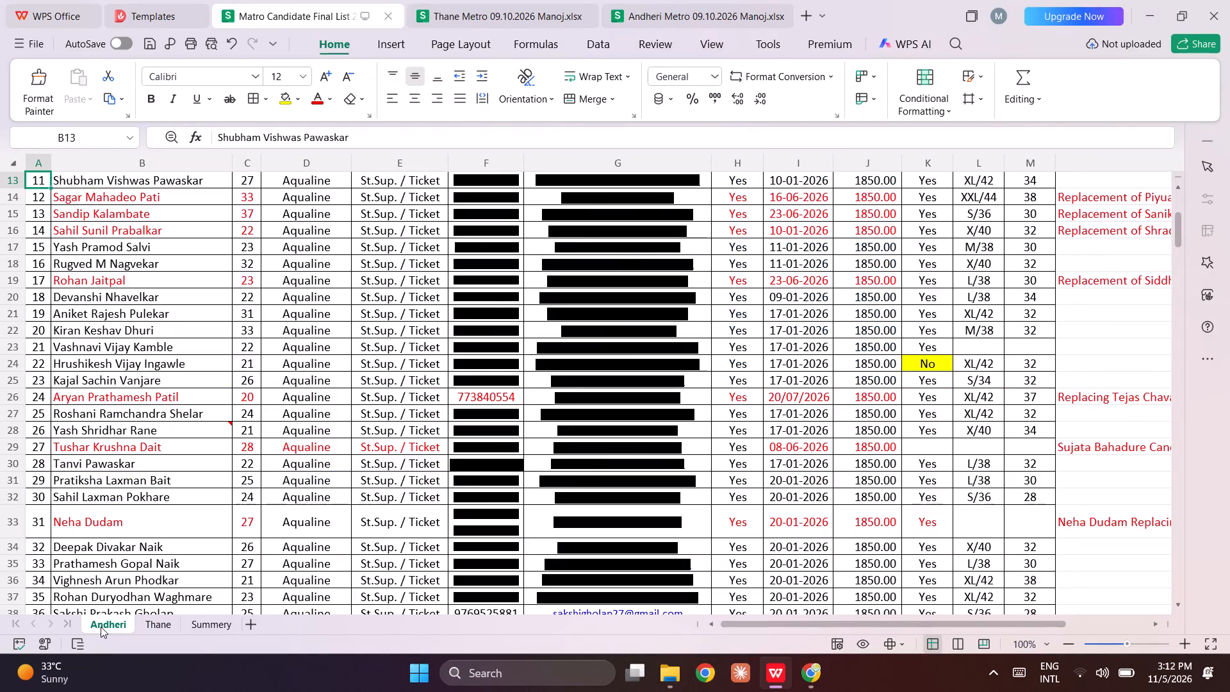
{"action": "key", "text": "Up"}
{"action": "key", "text": "Up"}
{"action": "key", "text": "Up"}
{"action": "key", "text": "Up"}
{"action": "key", "text": "Up"}
{"action": "key", "text": "Up"}
{"action": "key", "text": "Up"}
{"action": "key", "text": "Up"}
{"action": "key", "text": "Up"}
{"action": "key", "text": "Up"}
{"action": "key", "text": "Up"}
{"action": "key", "text": "Up"}
{"action": "key", "text": "Up"}
{"action": "key", "text": "Up"}
{"action": "key", "text": "Up"}
{"action": "key", "text": "Up"}
{"action": "key", "text": "Up"}
{"action": "key", "text": "Up"}
{"action": "key", "text": "Up"}
{"action": "key", "text": "Up"}
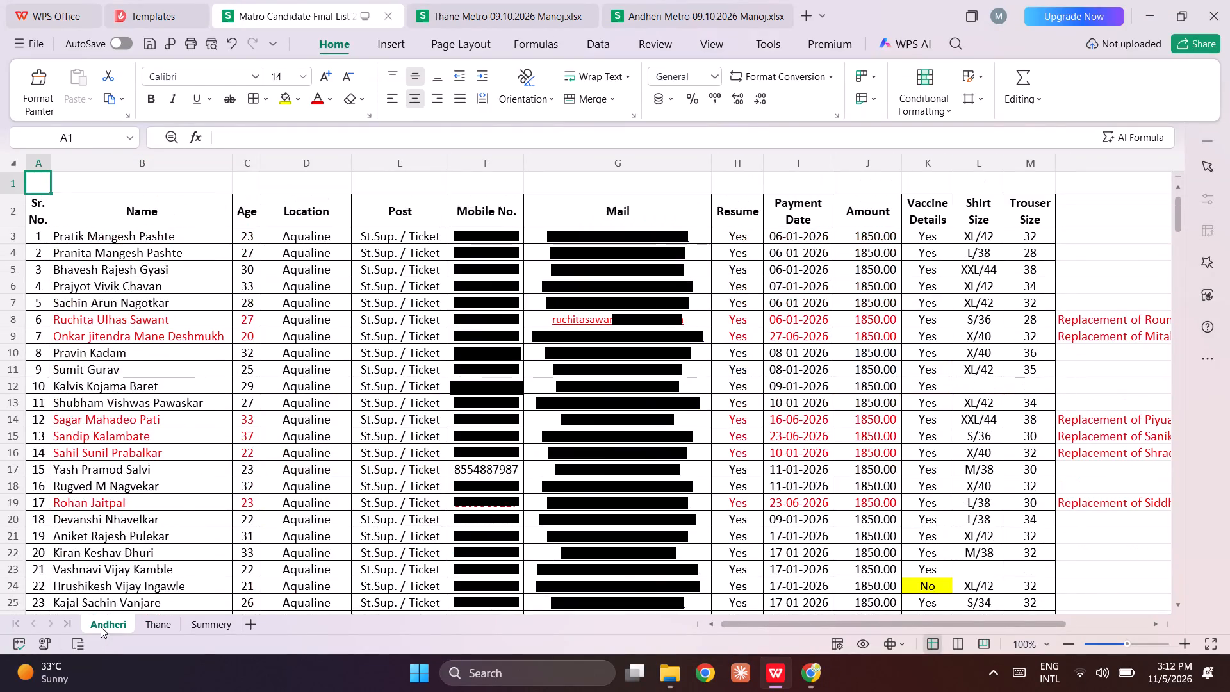
Number the three empty rows below serial number 97 in the Andheri sheet's Aqualine table as 98, 99 and 100.
{"action": "key", "text": "Down"}
{"action": "key", "text": "Down"}
{"action": "key", "text": "Down"}
{"action": "key", "text": "Down"}
{"action": "key", "text": "Down"}
{"action": "key", "text": "Down"}
{"action": "key", "text": "Down"}
{"action": "key", "text": "Down"}
{"action": "key", "text": "Down"}
{"action": "key", "text": "Down"}
{"action": "key", "text": "Down"}
{"action": "key", "text": "Down"}
{"action": "key", "text": "Down"}
{"action": "key", "text": "Down"}
{"action": "key", "text": "Down"}
{"action": "key", "text": "Down"}
{"action": "key", "text": "Down"}
{"action": "key", "text": "Down"}
{"action": "key", "text": "Down"}
{"action": "key", "text": "Down"}
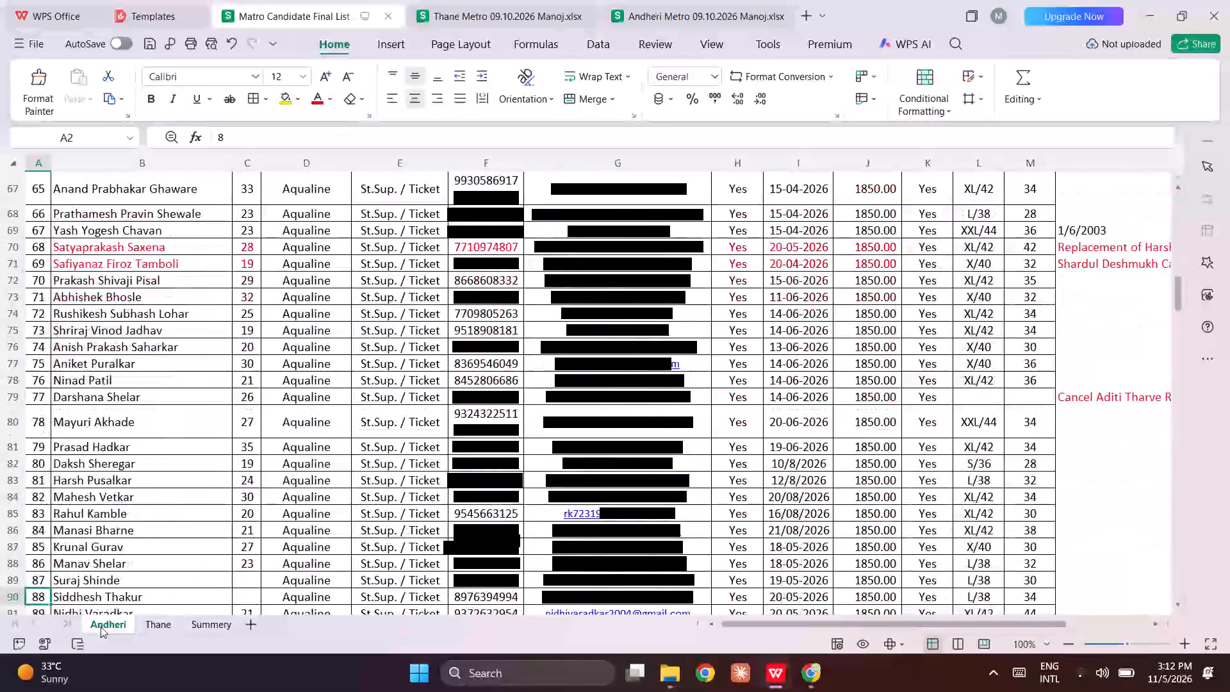
{"action": "key", "text": "Up"}
{"action": "key", "text": "Up"}
{"action": "key", "text": "Up"}
{"action": "key", "text": "Up"}
{"action": "key", "text": "Up"}
{"action": "key", "text": "Up"}
{"action": "key", "text": "Up"}
{"action": "key", "text": "Up"}
{"action": "key", "text": "Up"}
{"action": "key", "text": "Up"}
{"action": "key", "text": "Up"}
{"action": "key", "text": "Up"}
{"action": "key", "text": "Up"}
{"action": "key", "text": "Up"}
{"action": "key", "text": "Up"}
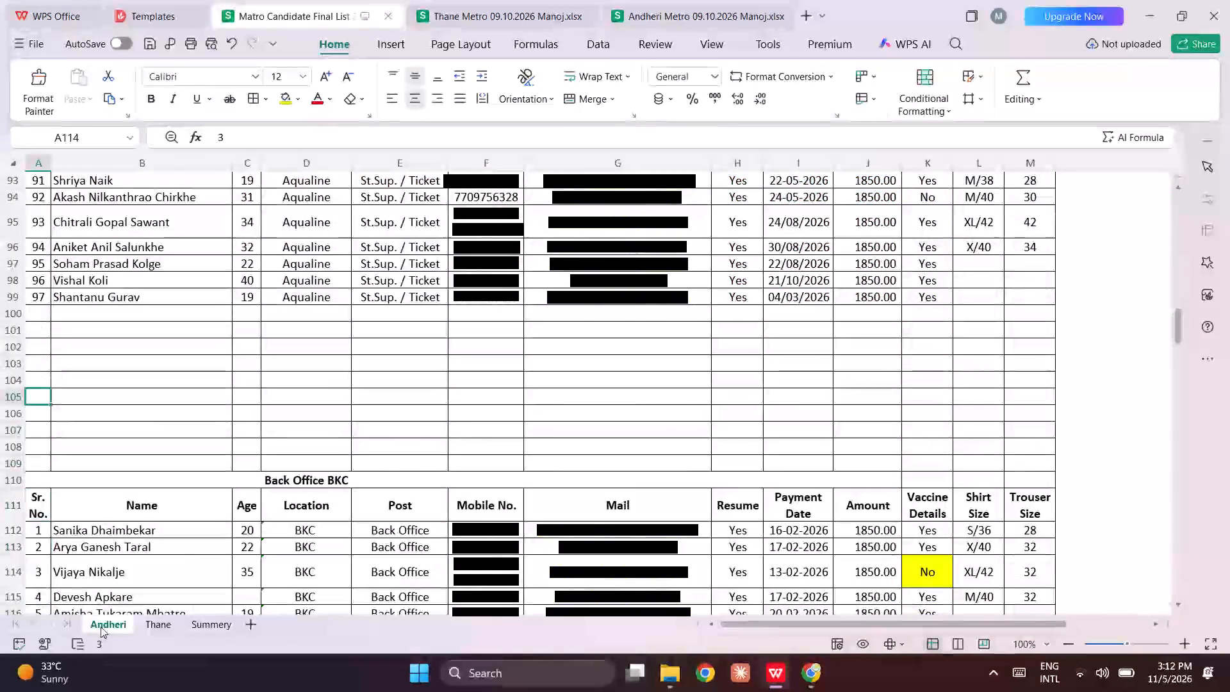
{"action": "key", "text": "Up"}
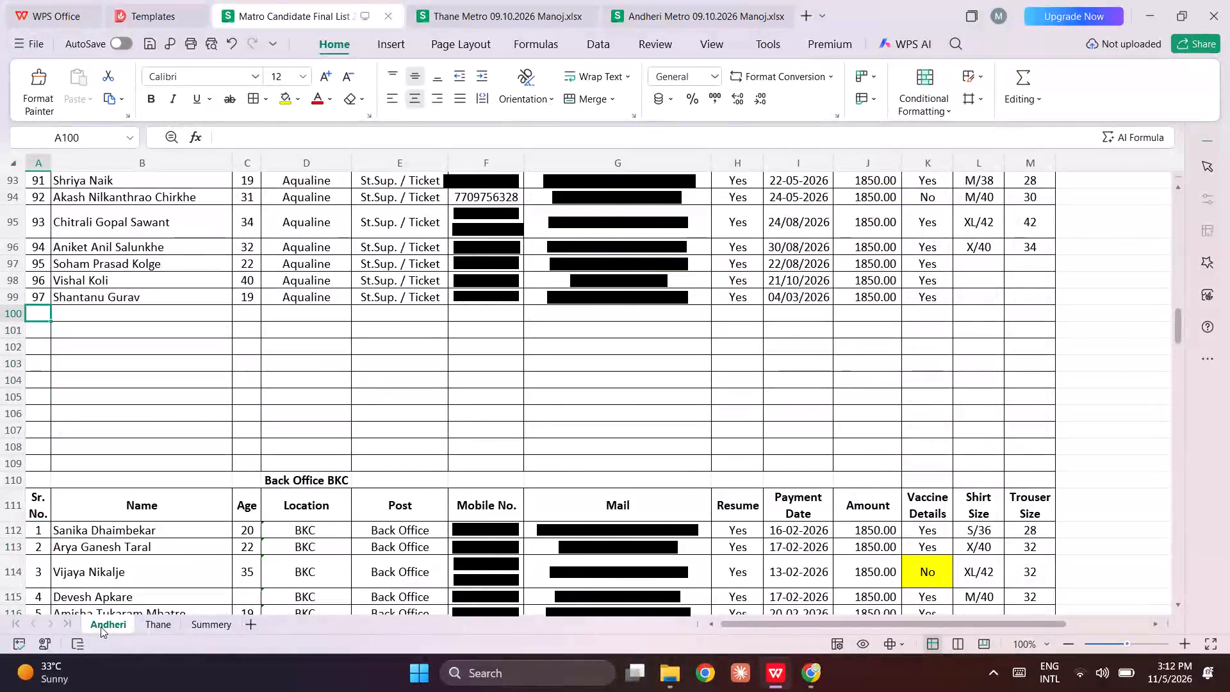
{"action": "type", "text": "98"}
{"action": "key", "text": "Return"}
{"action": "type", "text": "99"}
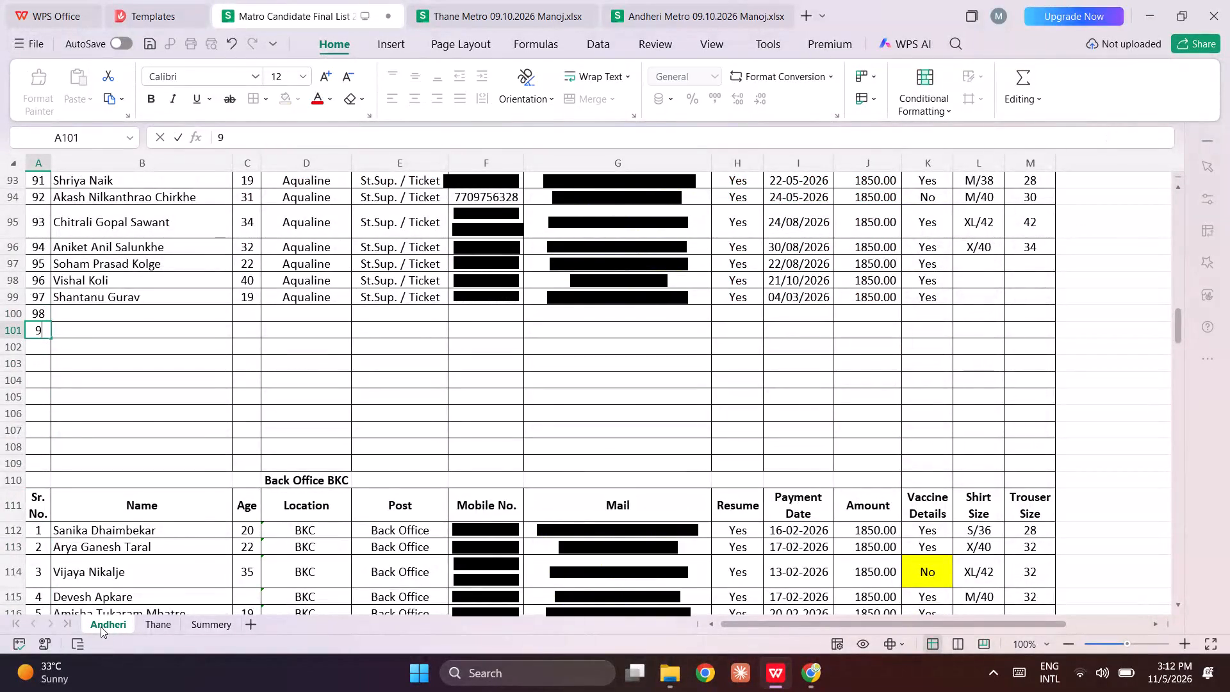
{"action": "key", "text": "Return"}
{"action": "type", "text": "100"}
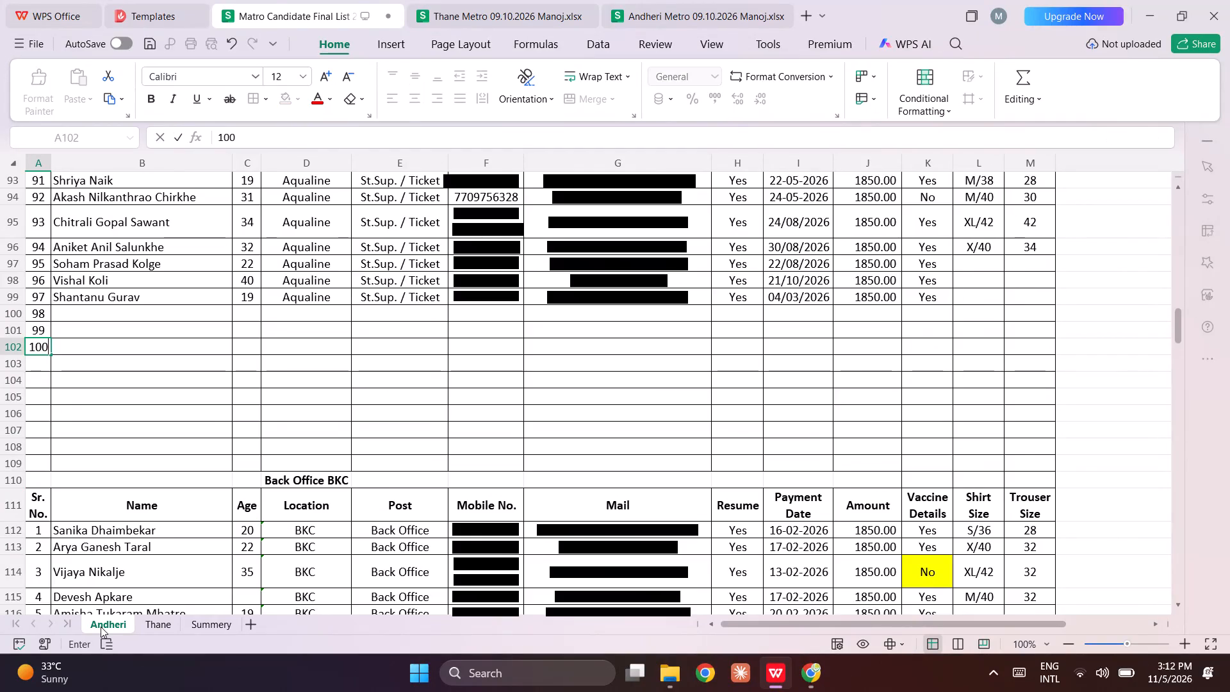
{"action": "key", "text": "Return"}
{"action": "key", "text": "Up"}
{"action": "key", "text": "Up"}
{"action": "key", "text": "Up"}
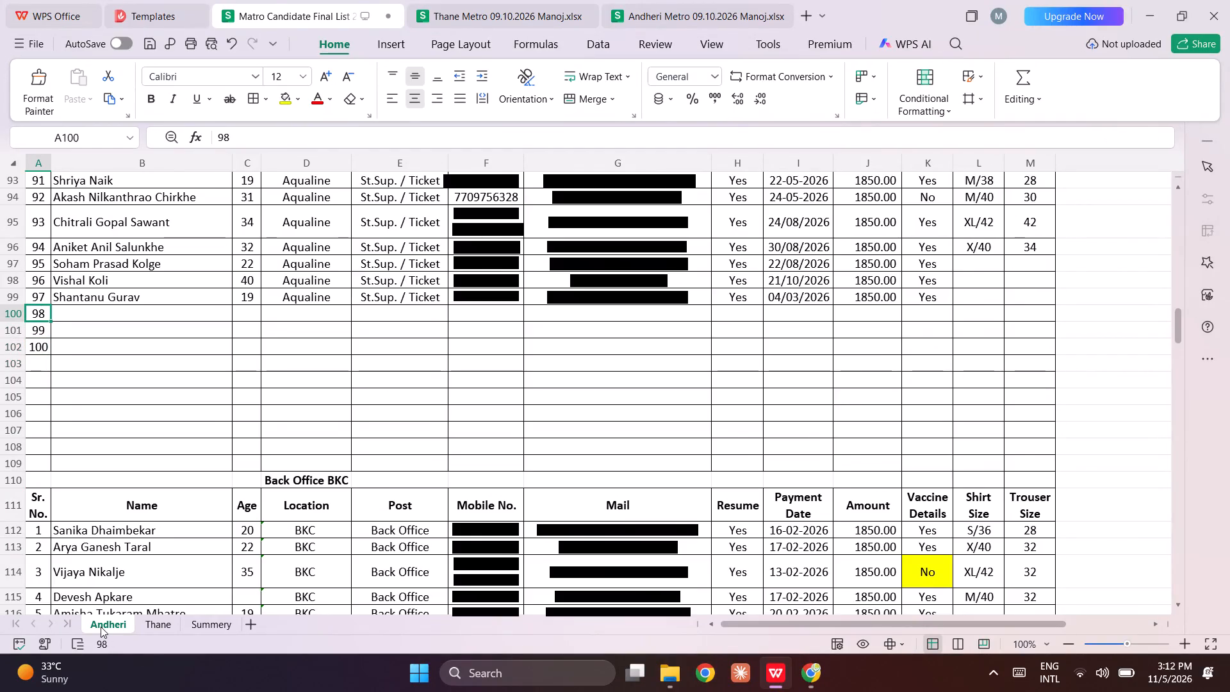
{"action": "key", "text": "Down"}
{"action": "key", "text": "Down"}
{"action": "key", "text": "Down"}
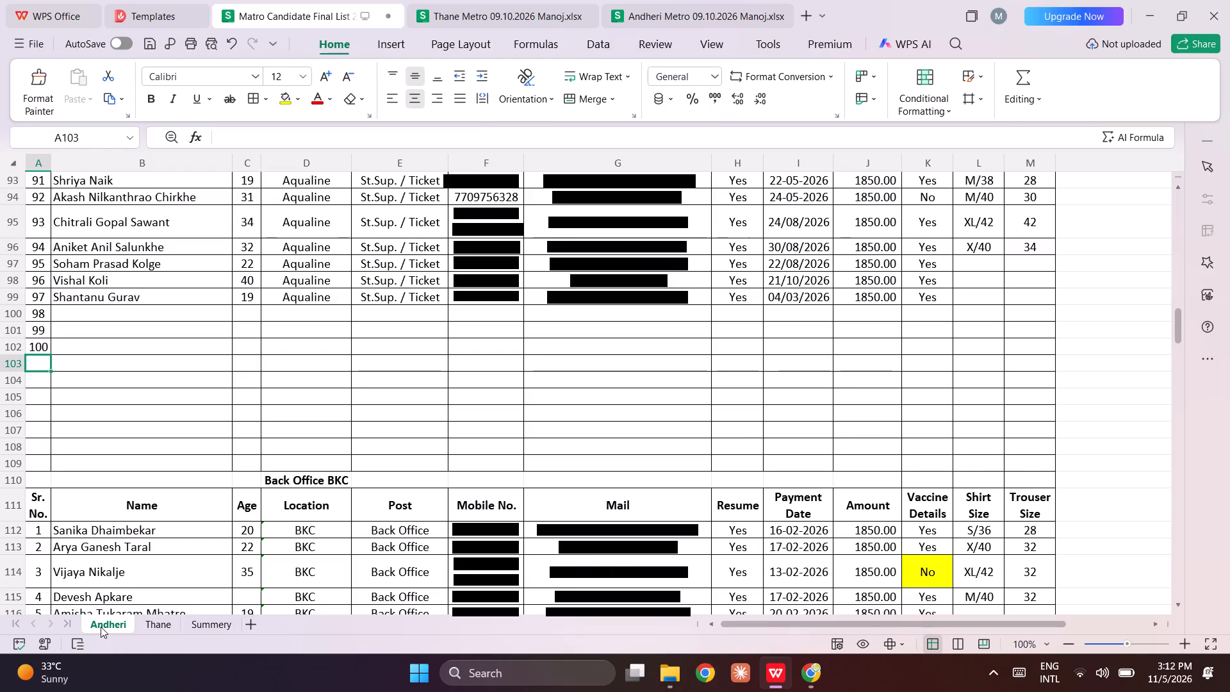
Search the Andheri sheet for the surname pevekar.
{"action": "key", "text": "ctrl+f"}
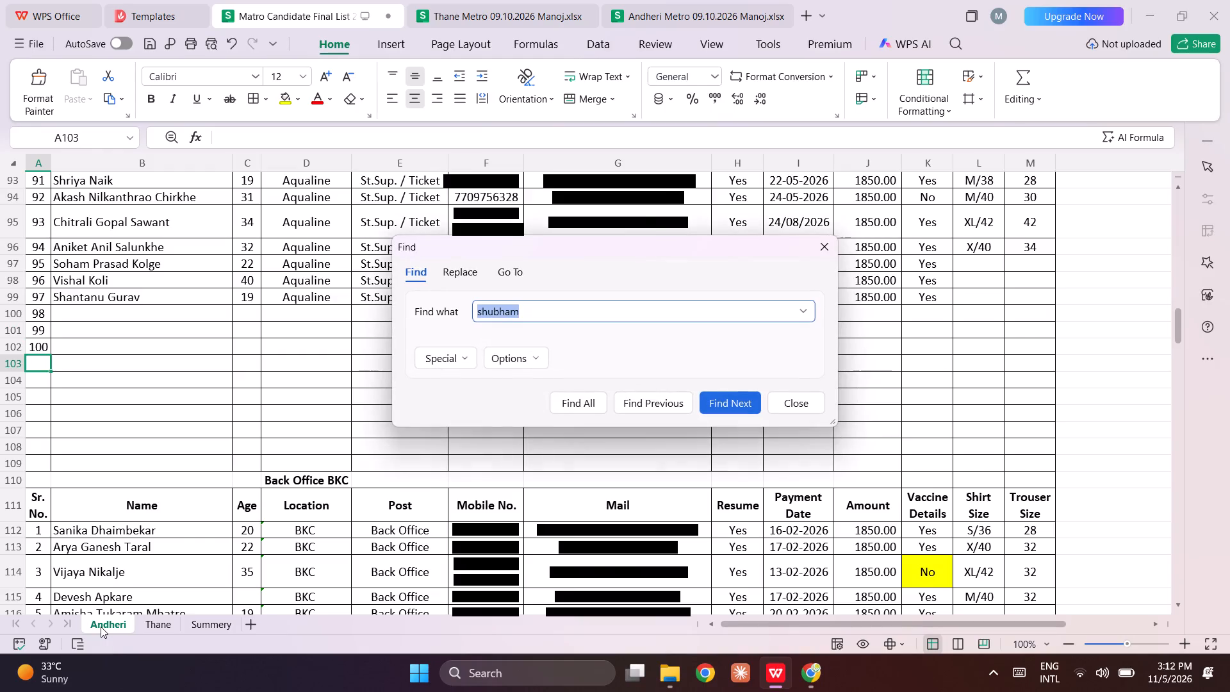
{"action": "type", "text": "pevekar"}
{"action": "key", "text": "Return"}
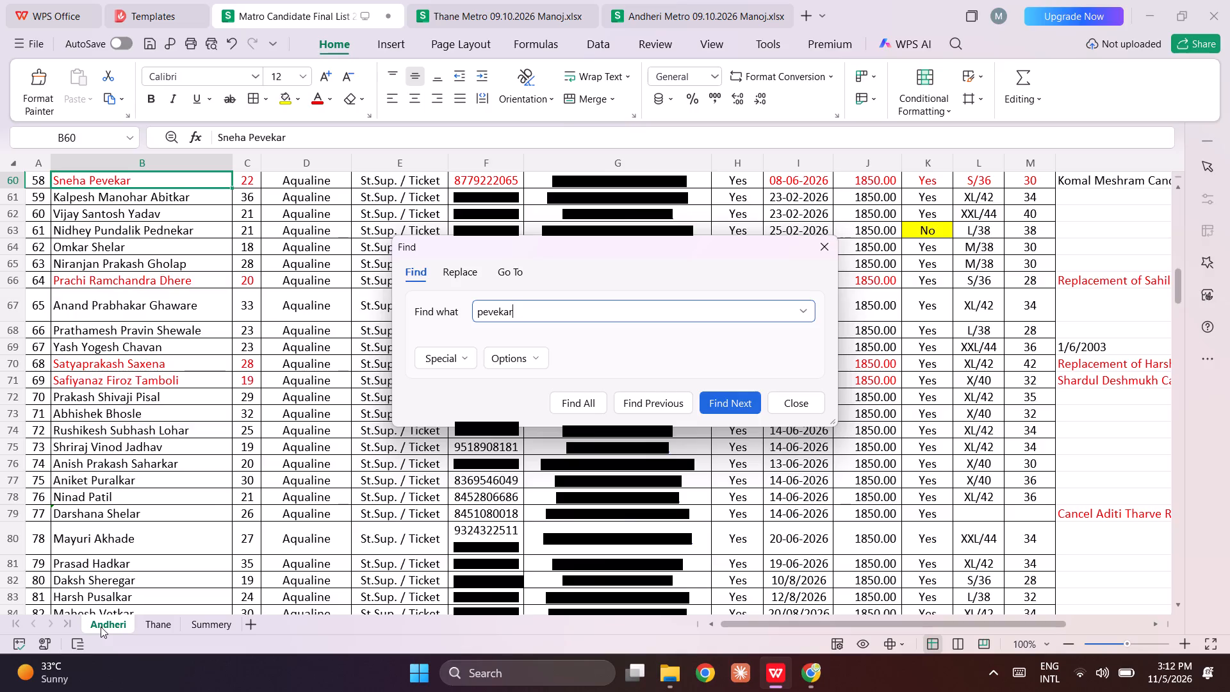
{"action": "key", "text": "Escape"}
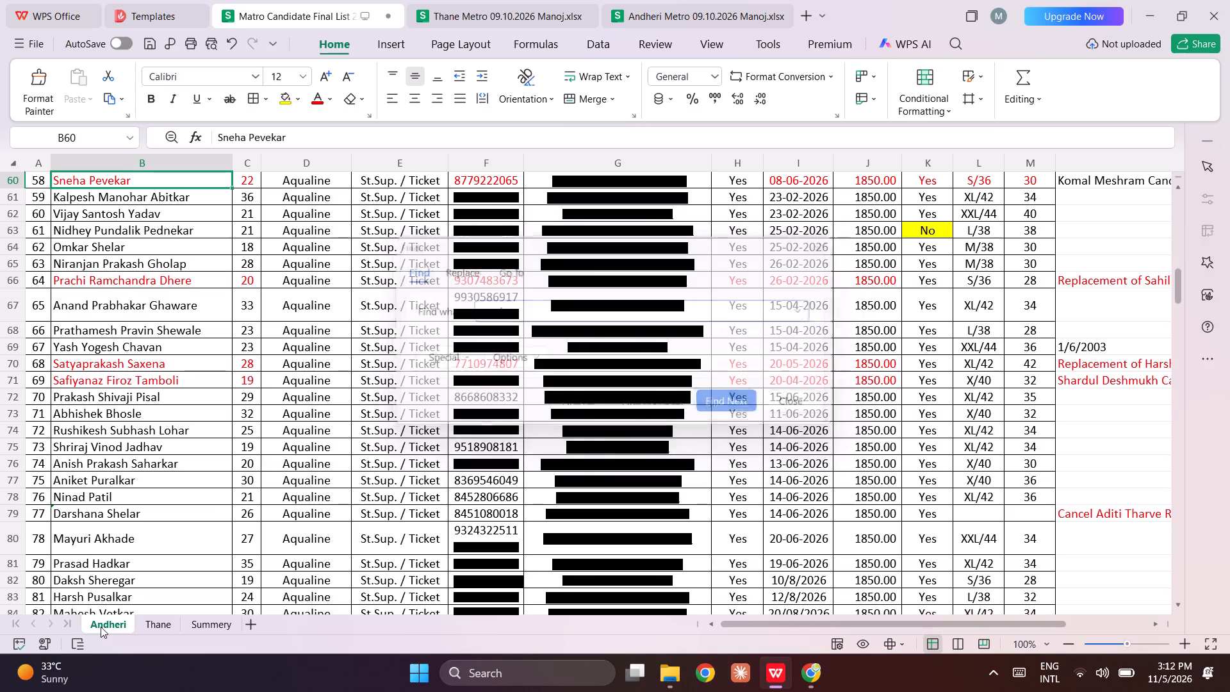
Select the empty name cell B100 beside serial number 98 in the Andheri sheet.
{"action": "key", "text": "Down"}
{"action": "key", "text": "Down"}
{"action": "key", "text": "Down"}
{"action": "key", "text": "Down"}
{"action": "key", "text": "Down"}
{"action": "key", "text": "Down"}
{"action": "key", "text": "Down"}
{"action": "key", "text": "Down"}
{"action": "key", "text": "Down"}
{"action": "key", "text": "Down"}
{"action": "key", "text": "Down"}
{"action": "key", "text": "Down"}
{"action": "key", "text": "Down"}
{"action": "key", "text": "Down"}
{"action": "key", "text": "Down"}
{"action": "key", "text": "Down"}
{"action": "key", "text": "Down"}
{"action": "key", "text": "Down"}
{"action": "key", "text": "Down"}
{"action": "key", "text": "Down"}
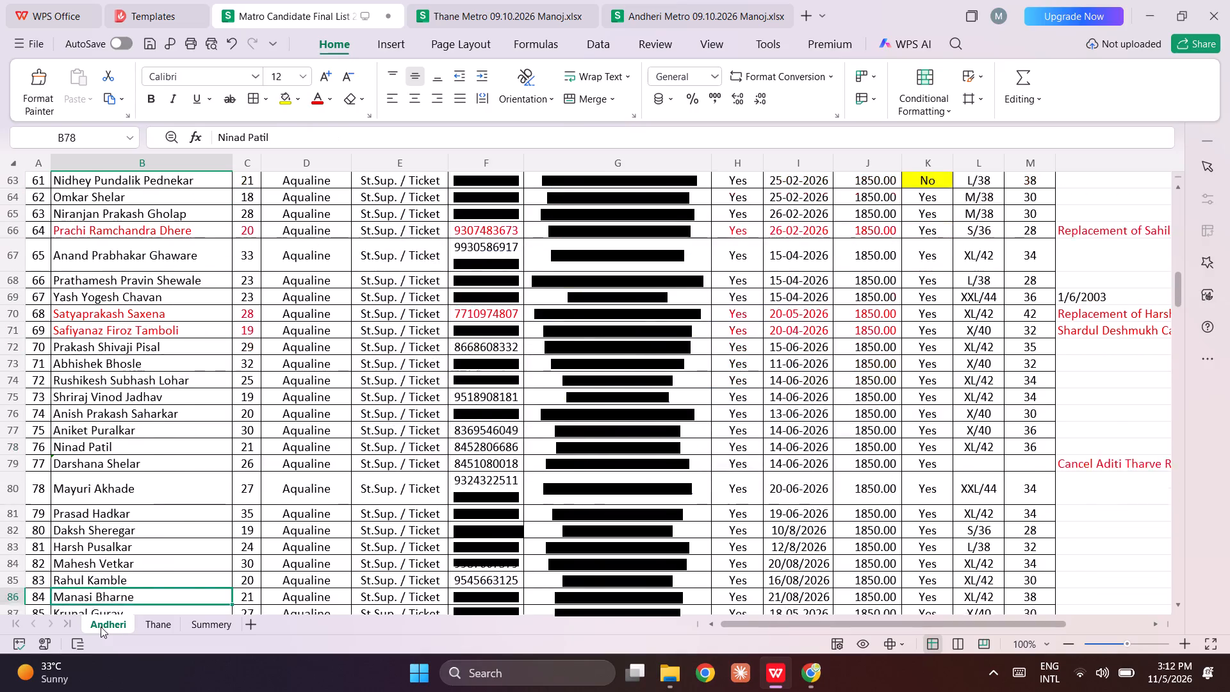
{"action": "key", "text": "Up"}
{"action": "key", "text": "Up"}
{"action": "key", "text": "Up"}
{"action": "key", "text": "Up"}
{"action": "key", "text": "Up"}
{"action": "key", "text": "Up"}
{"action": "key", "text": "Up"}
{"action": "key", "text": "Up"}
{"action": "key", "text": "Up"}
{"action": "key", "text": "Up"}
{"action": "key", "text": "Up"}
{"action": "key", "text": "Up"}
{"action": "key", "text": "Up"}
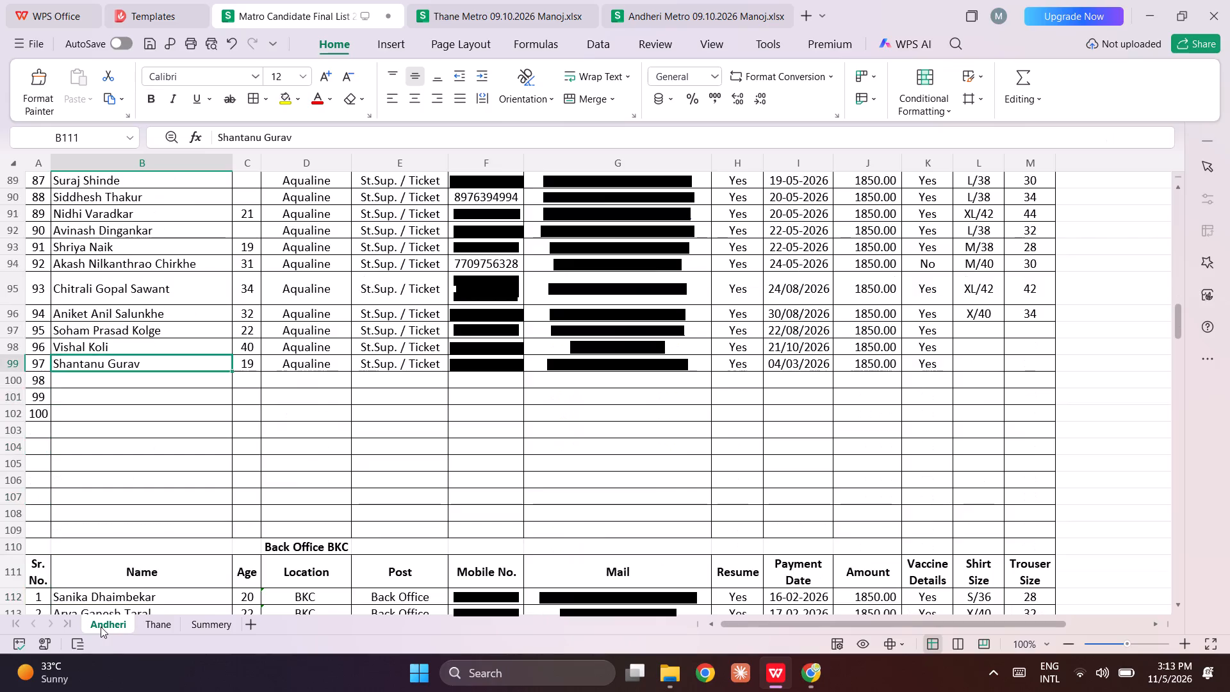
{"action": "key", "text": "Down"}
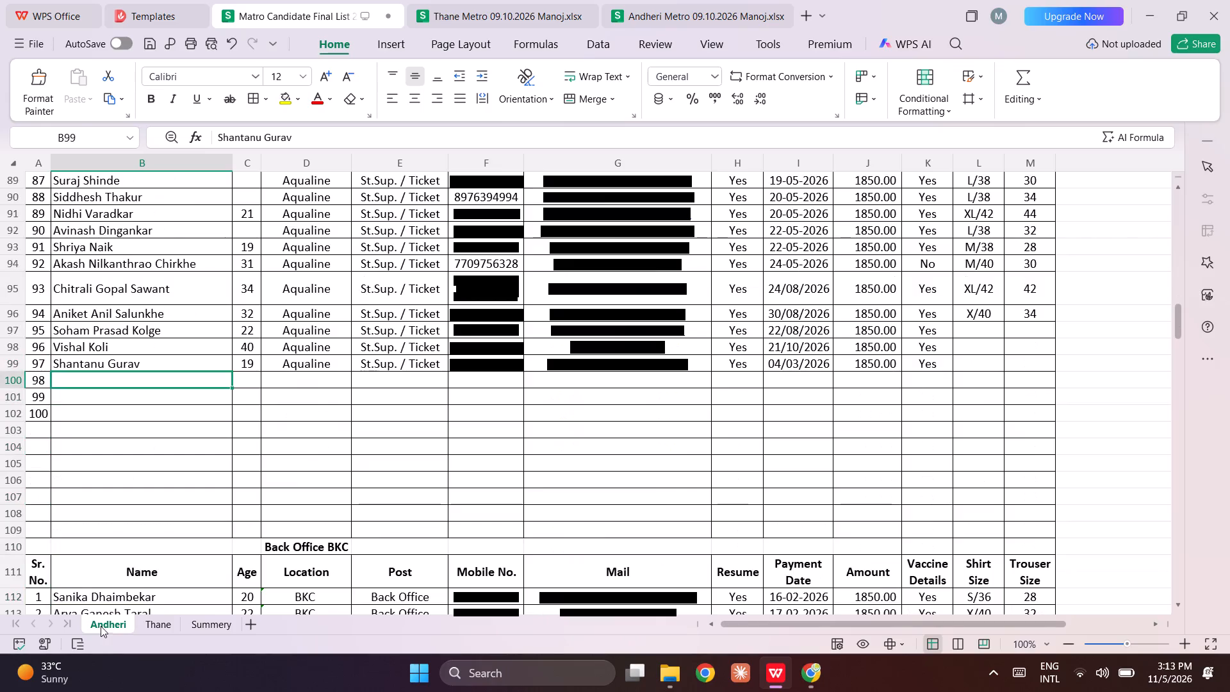
Switch to the Andheri Metro workbook and search its Station Sup. & Back Off sheet for komal.
{"action": "left_click", "coordinate": [662, 12]}
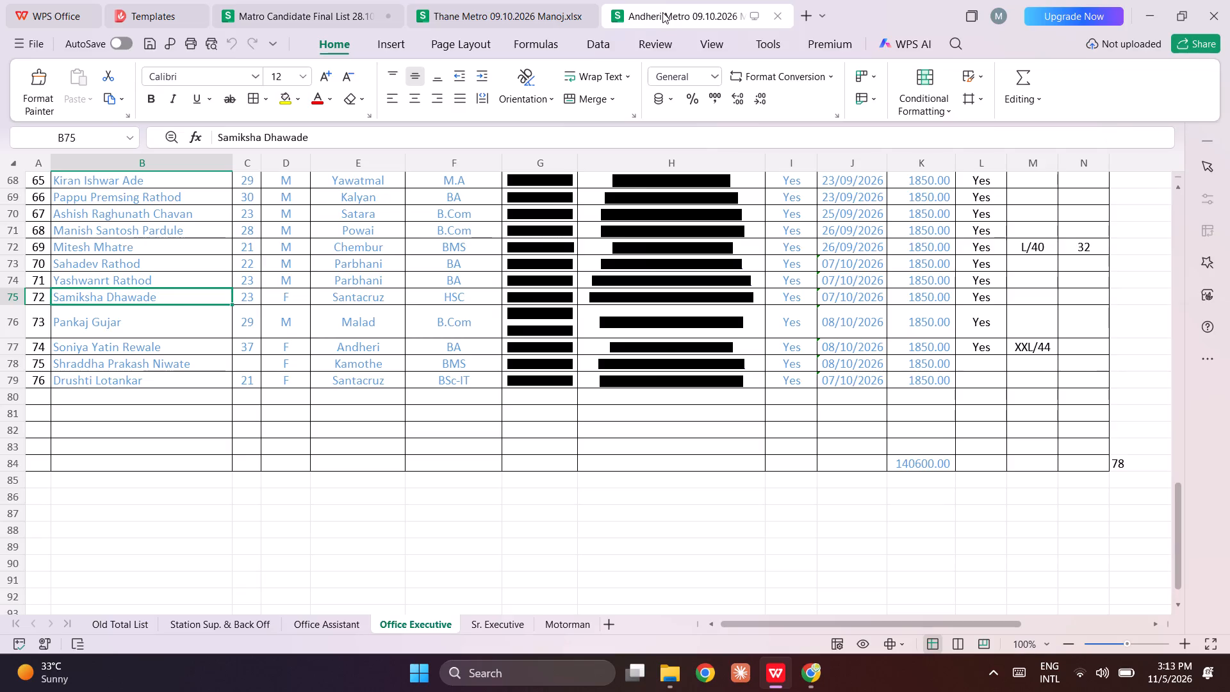
{"action": "key", "text": "ctrl+f"}
{"action": "key", "text": "Escape"}
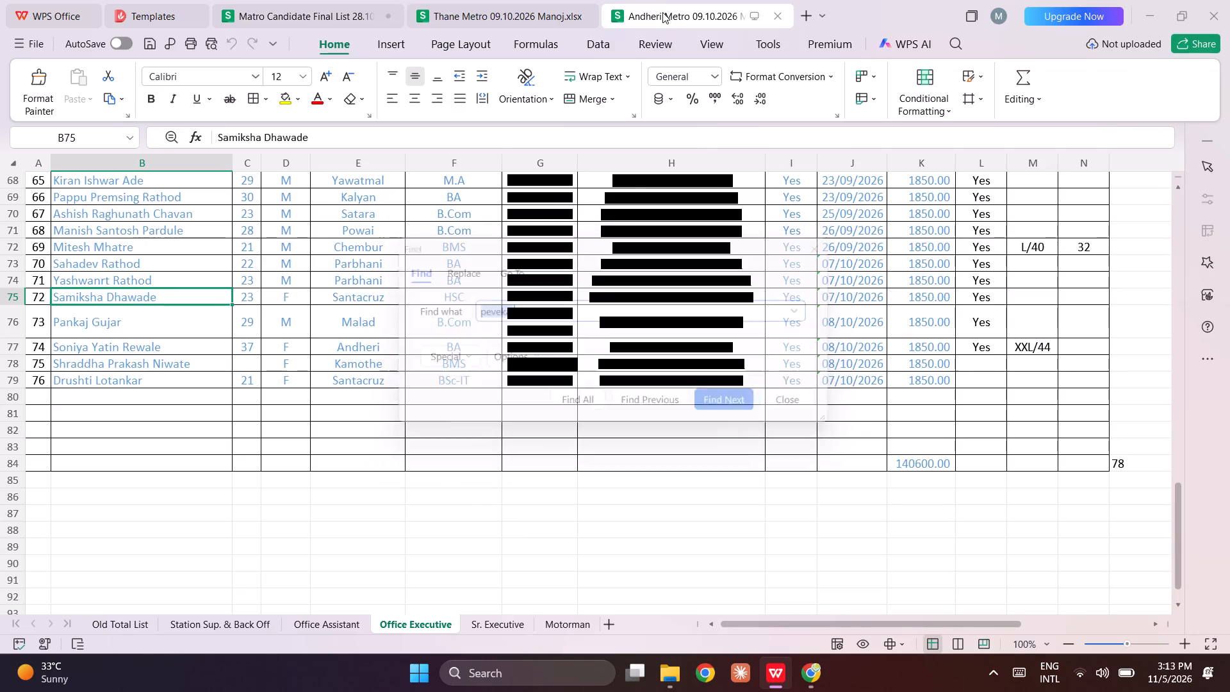
{"action": "left_click", "coordinate": [213, 626]}
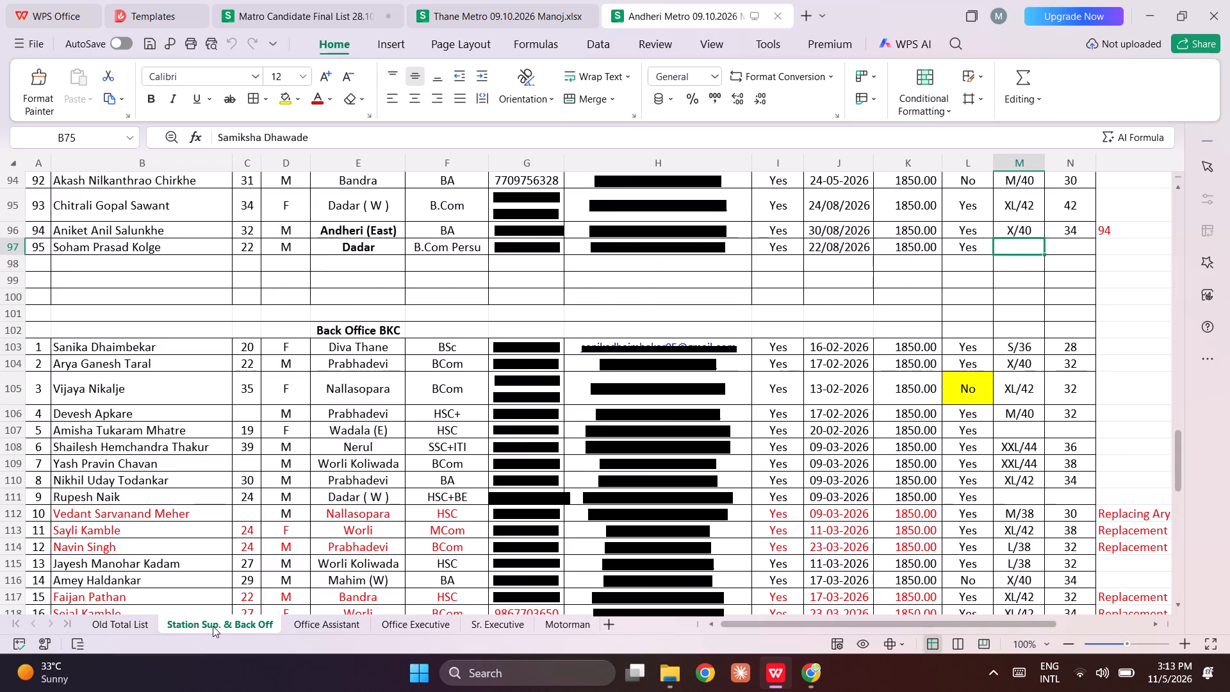
{"action": "key", "text": "ctrl+f"}
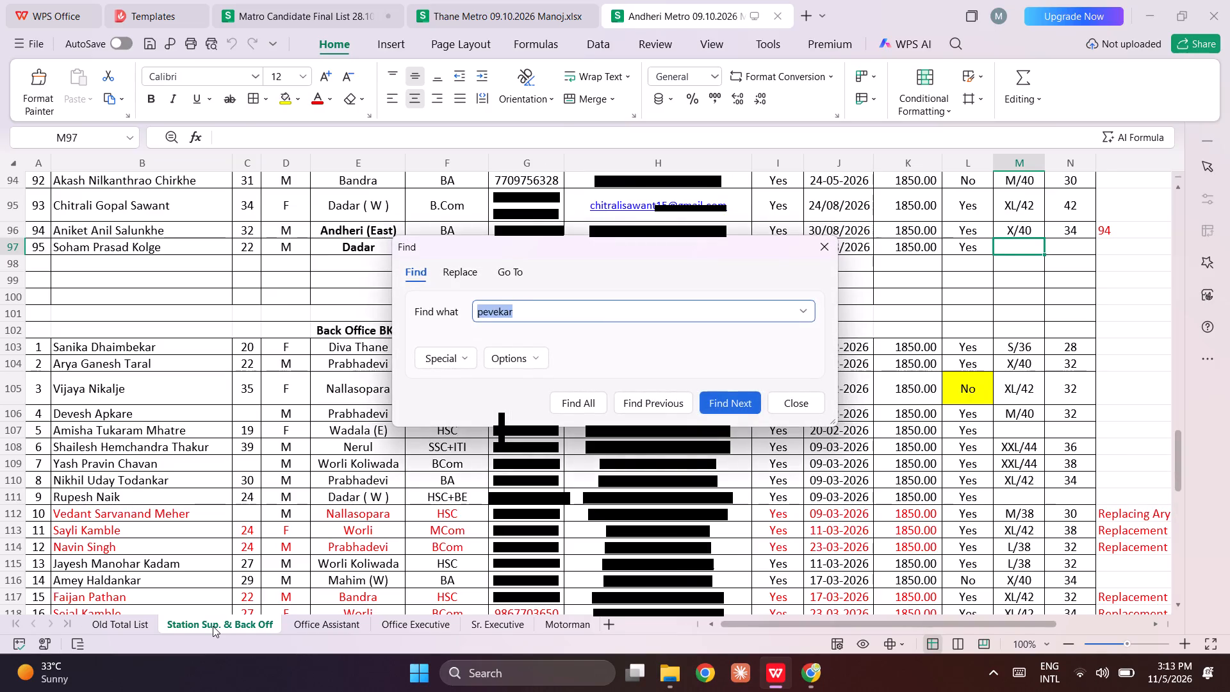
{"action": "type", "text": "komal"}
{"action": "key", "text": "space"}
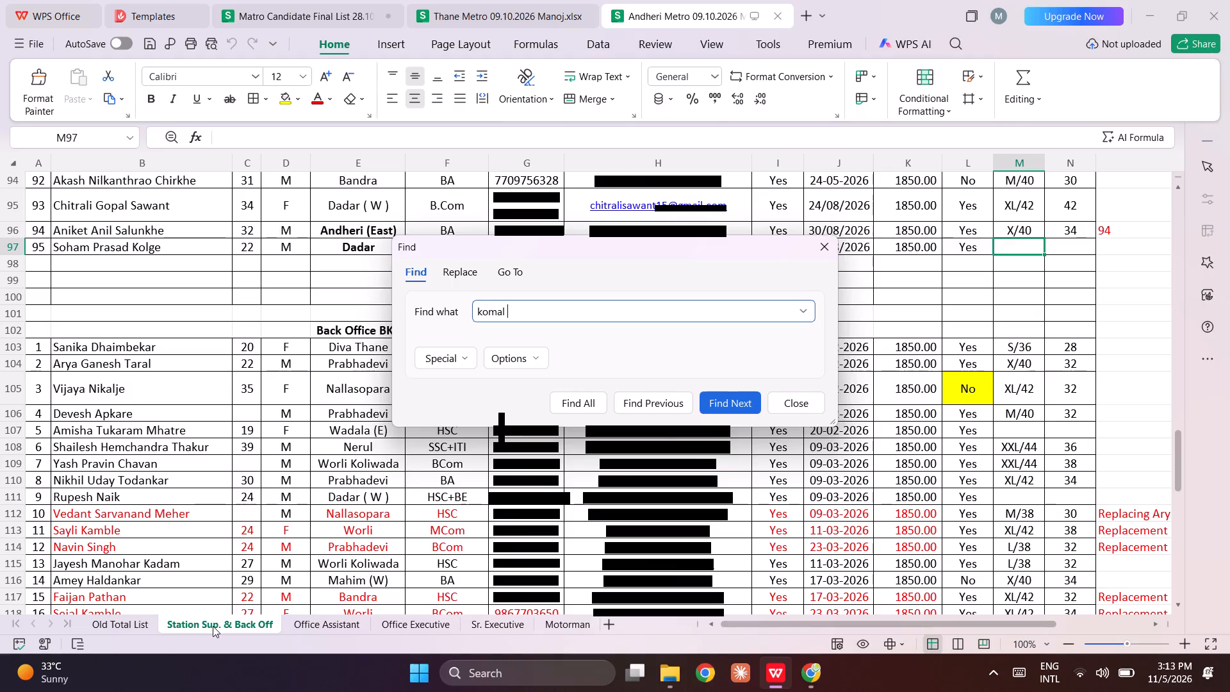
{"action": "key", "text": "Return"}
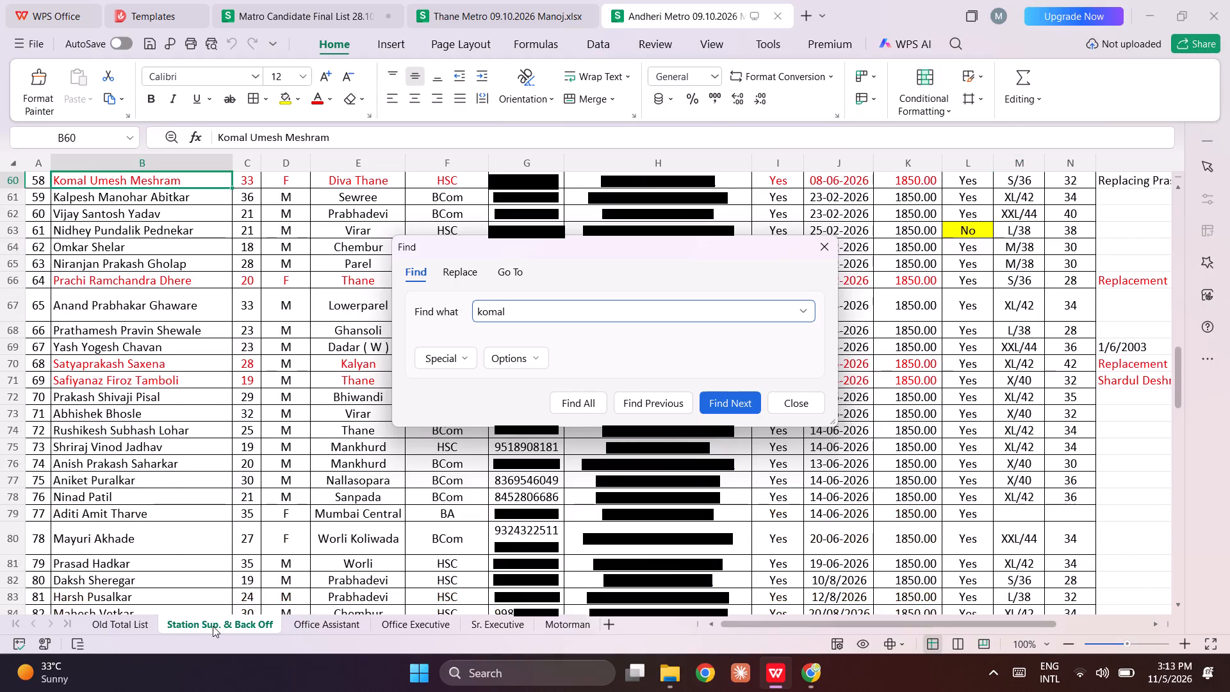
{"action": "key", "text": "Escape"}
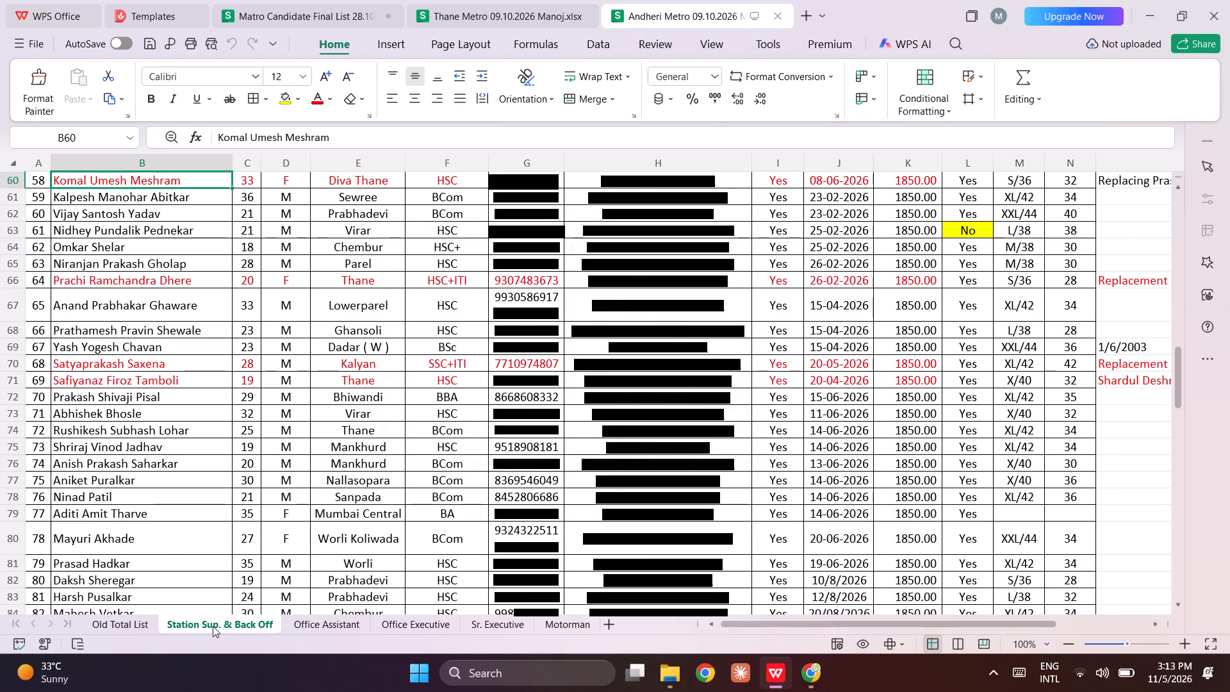
Copy the found candidate's details from B60 to N60 into the final list's Andheri sheet at B100, beside serial number 98.
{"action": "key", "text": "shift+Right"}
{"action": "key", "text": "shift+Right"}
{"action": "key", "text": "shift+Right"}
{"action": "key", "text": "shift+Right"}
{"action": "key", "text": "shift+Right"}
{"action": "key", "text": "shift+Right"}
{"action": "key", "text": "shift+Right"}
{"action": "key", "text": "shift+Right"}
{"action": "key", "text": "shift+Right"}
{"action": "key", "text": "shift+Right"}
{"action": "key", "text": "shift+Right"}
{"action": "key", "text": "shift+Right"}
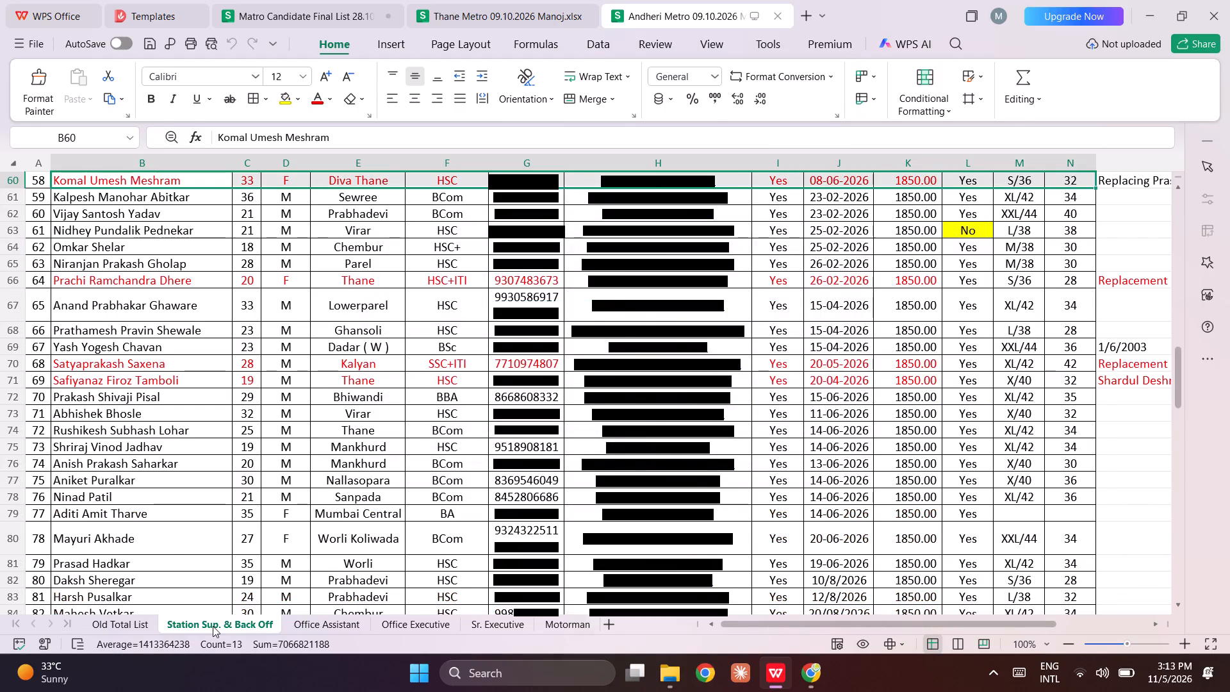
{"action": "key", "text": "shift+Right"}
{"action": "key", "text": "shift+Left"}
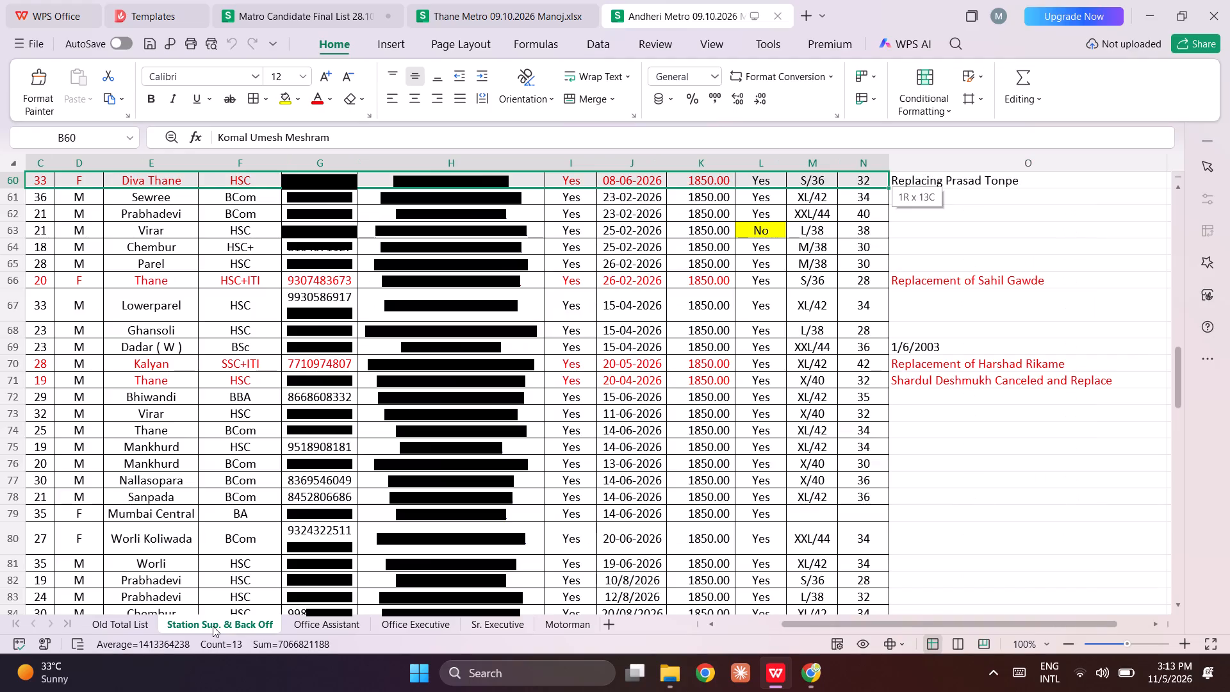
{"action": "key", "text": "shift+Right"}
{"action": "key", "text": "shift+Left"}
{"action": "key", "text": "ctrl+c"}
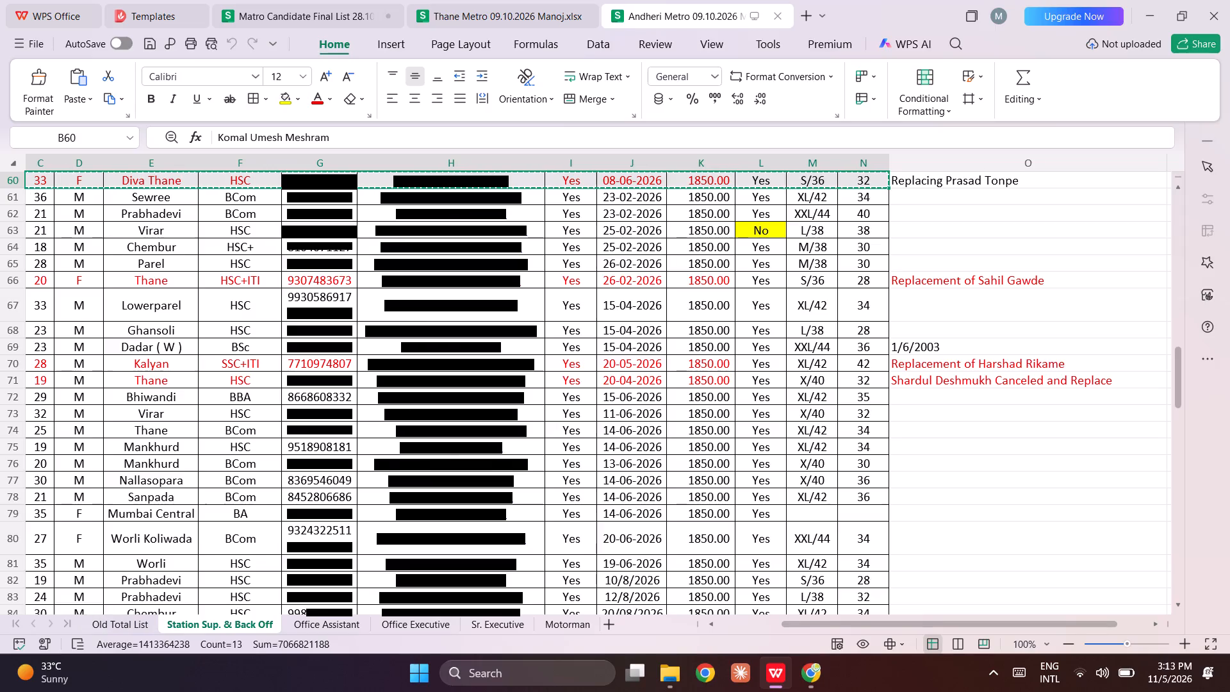
{"action": "left_click", "coordinate": [270, 12]}
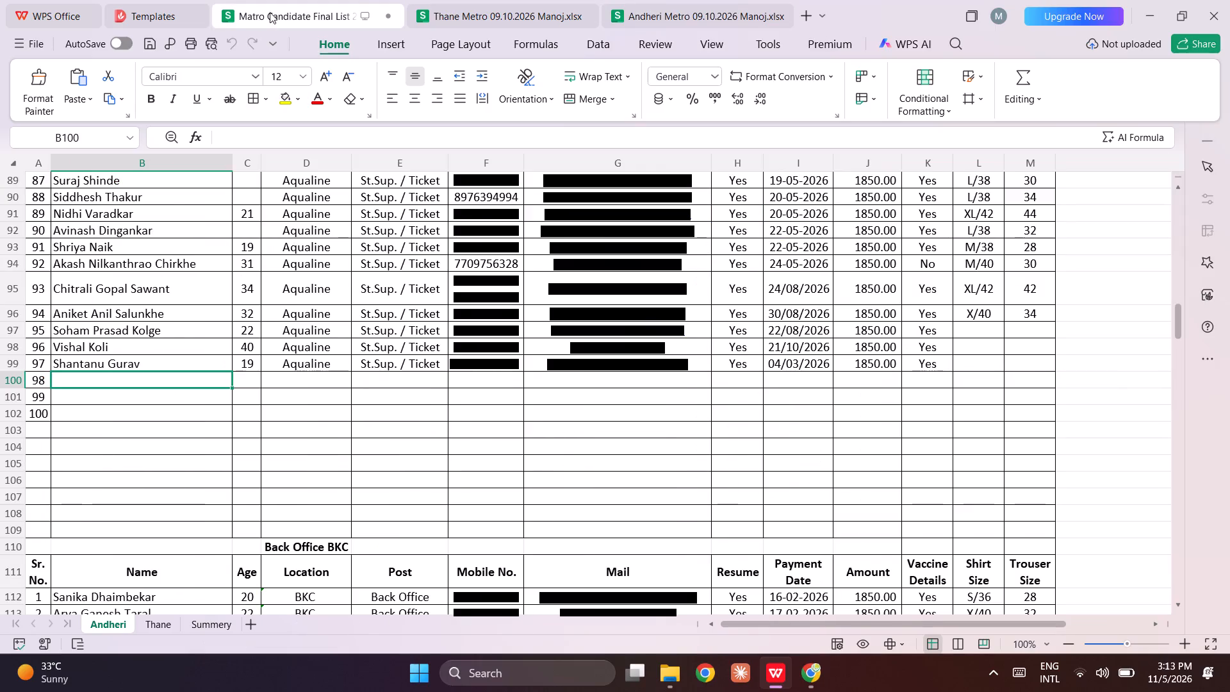
{"action": "key", "text": "ctrl+v"}
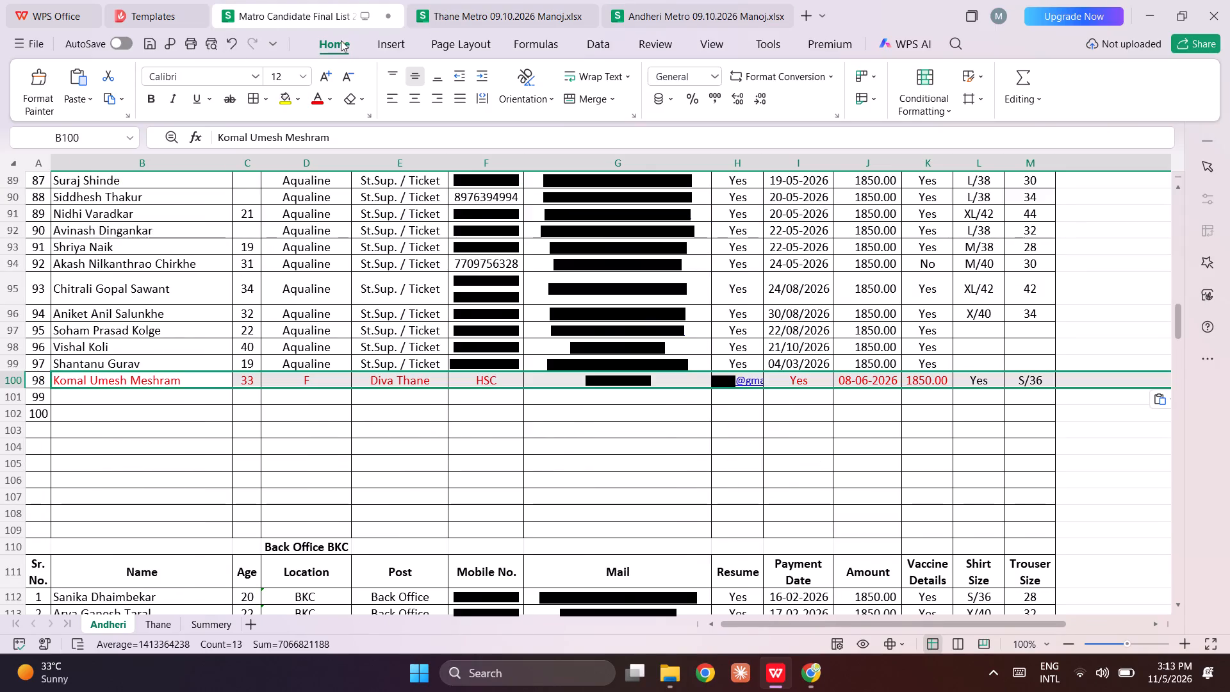
Check the last filled row of the Thane Metro workbook's Office Executive sheet, back to its serial number.
{"action": "left_click", "coordinate": [449, 15]}
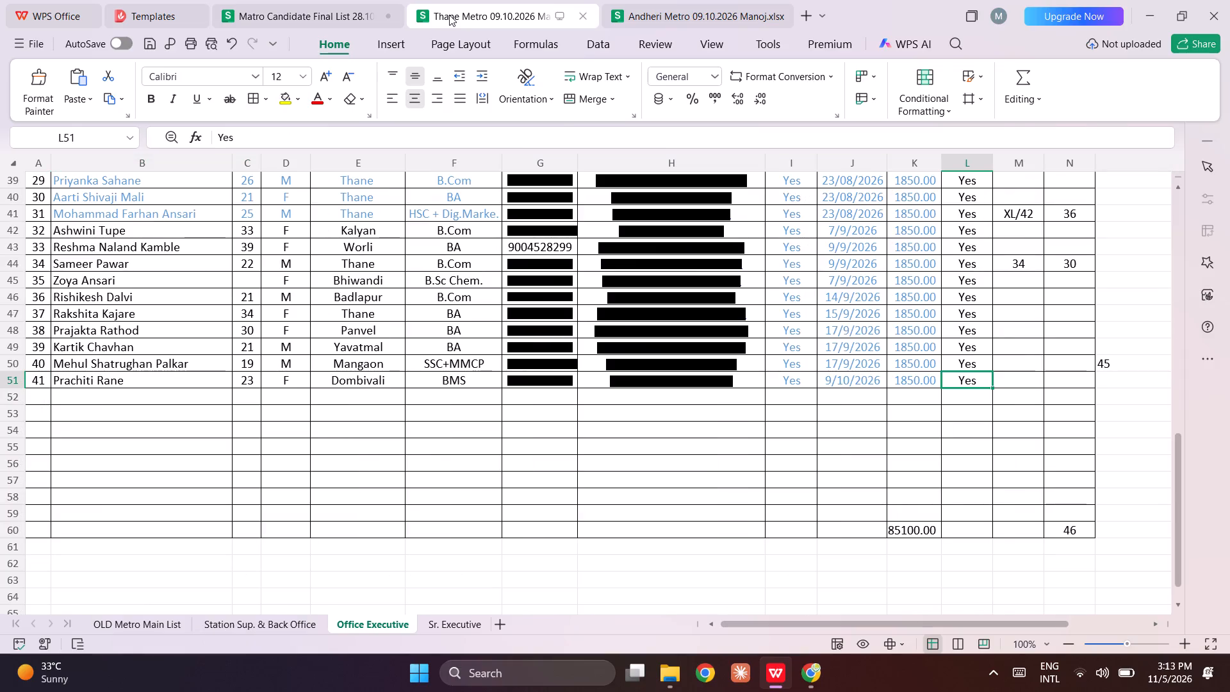
{"action": "key", "text": "Left"}
{"action": "key", "text": "Left"}
{"action": "key", "text": "Left"}
{"action": "key", "text": "Left"}
{"action": "key", "text": "Left"}
{"action": "key", "text": "Left"}
{"action": "key", "text": "Left"}
{"action": "key", "text": "Left"}
{"action": "key", "text": "Left"}
{"action": "key", "text": "Left"}
{"action": "key", "text": "Left"}
{"action": "key", "text": "Left"}
{"action": "key", "text": "Left"}
{"action": "key", "text": "Left"}
{"action": "key", "text": "Left"}
{"action": "key", "text": "Left"}
{"action": "key", "text": "Left"}
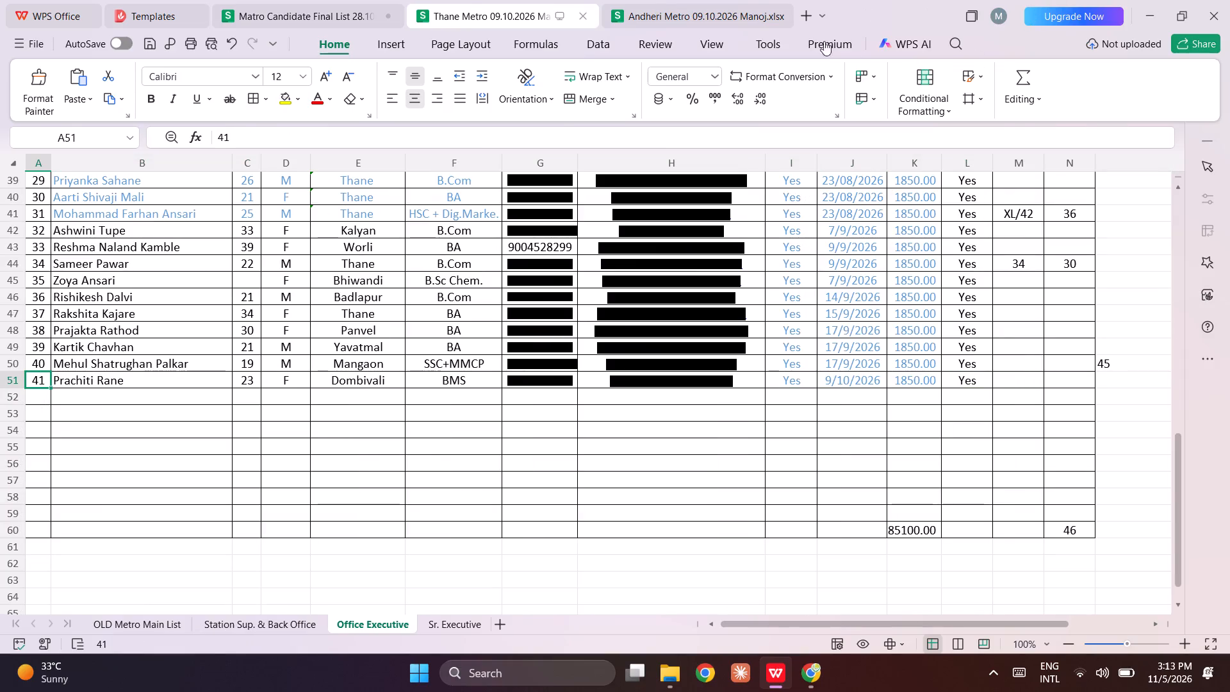
Switch to the Andheri Metro workbook and search its Station Sup. & Back Off sheet for sujata.
{"action": "left_click", "coordinate": [714, 24]}
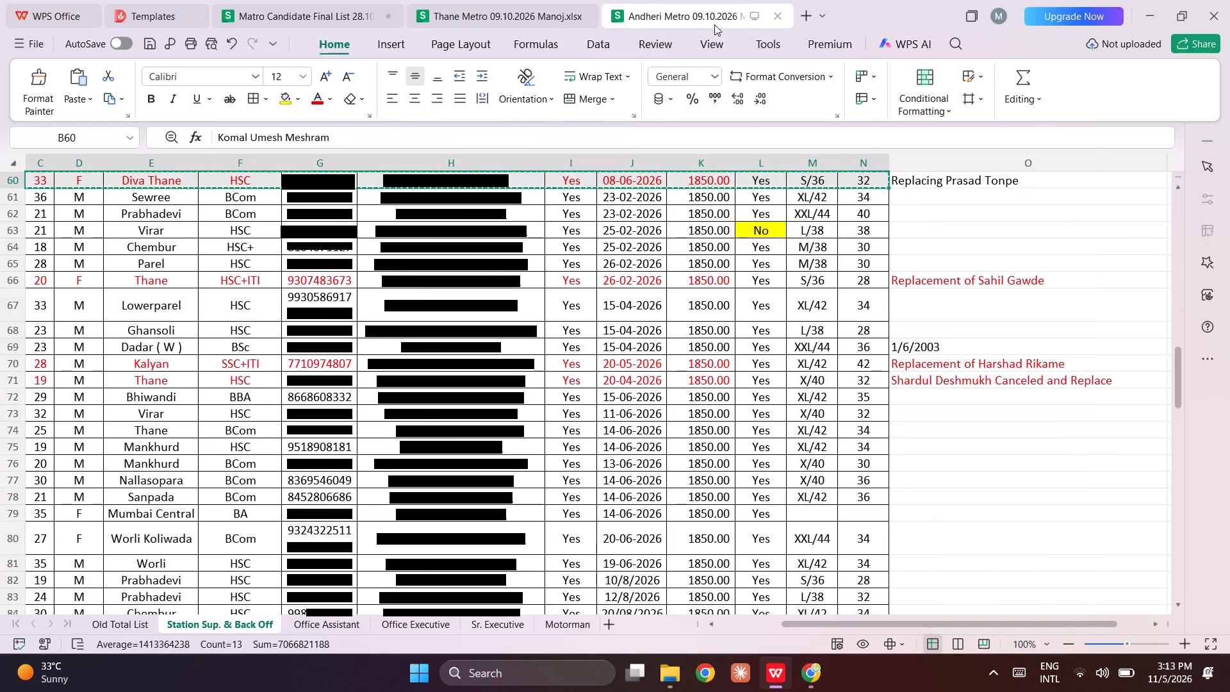
{"action": "key", "text": "Left"}
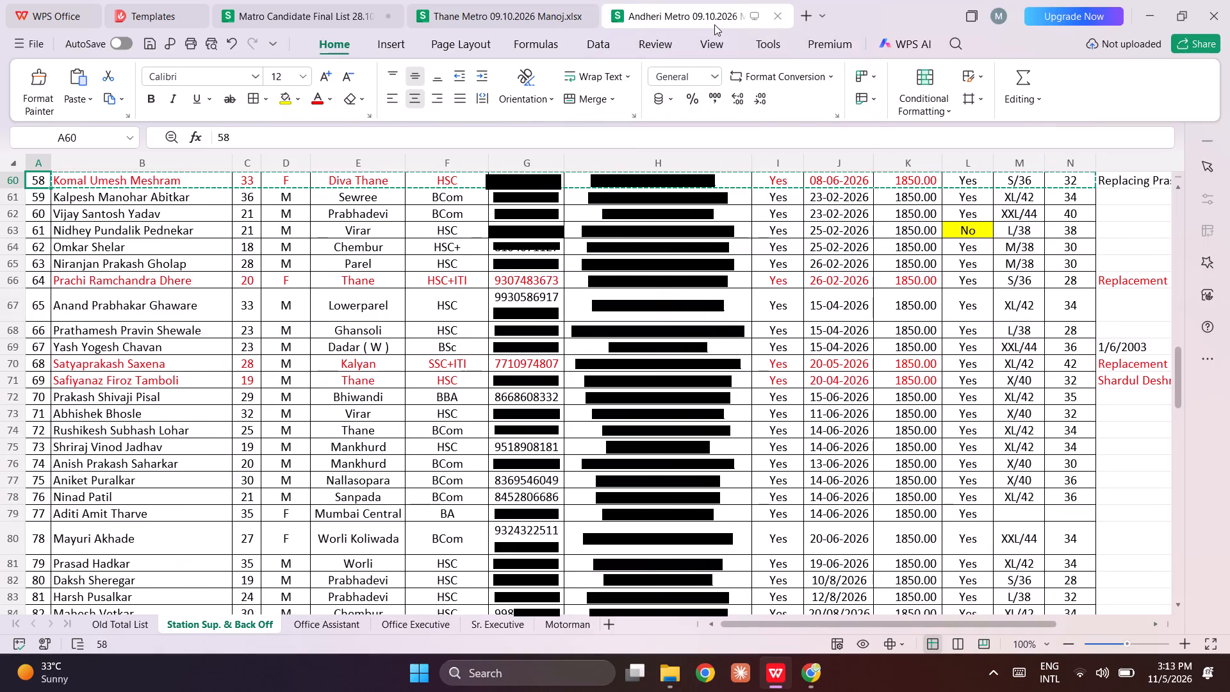
{"action": "key", "text": "ctrl+f"}
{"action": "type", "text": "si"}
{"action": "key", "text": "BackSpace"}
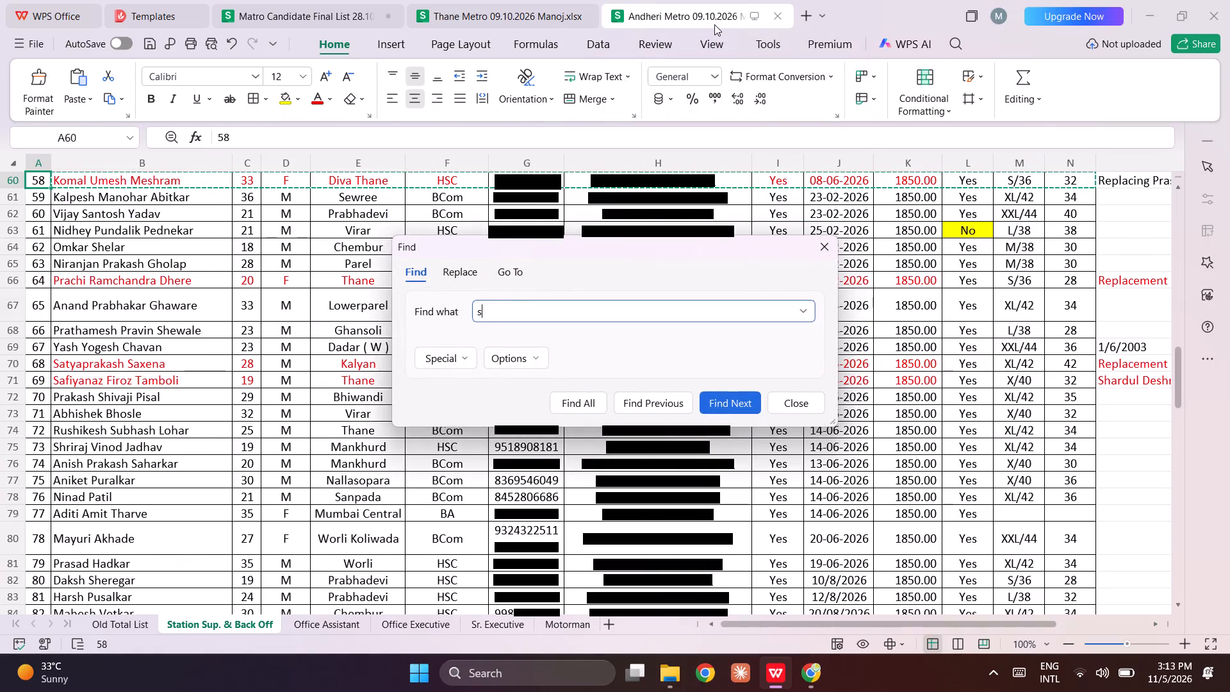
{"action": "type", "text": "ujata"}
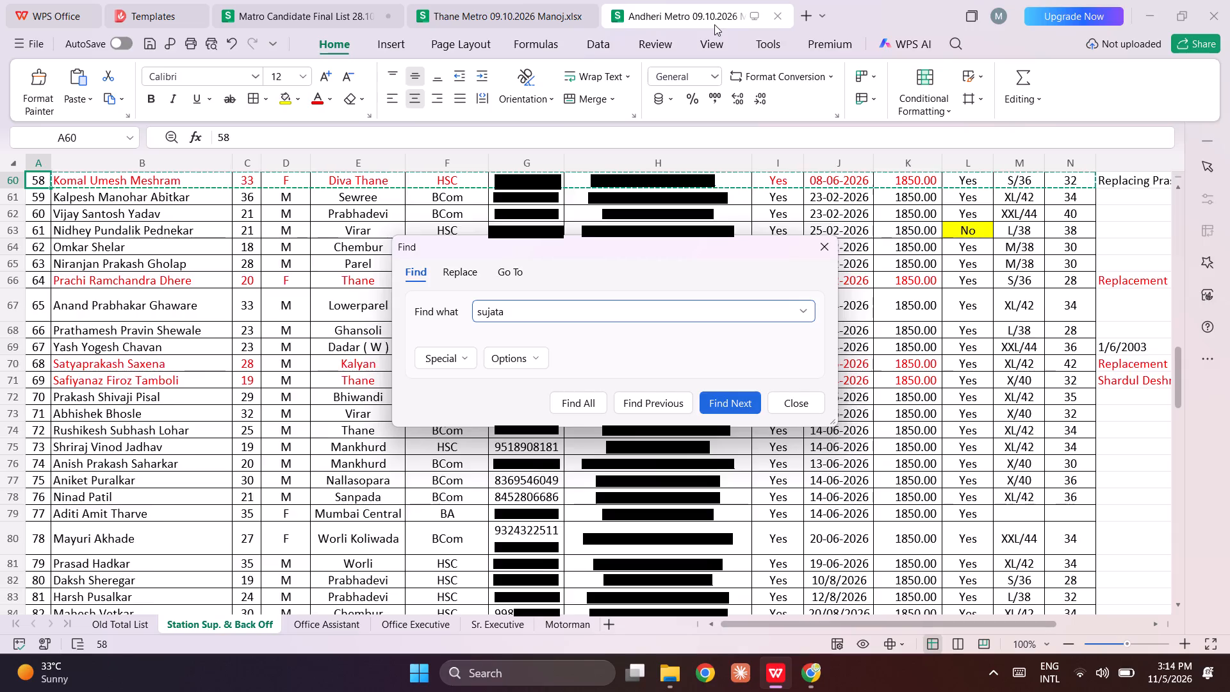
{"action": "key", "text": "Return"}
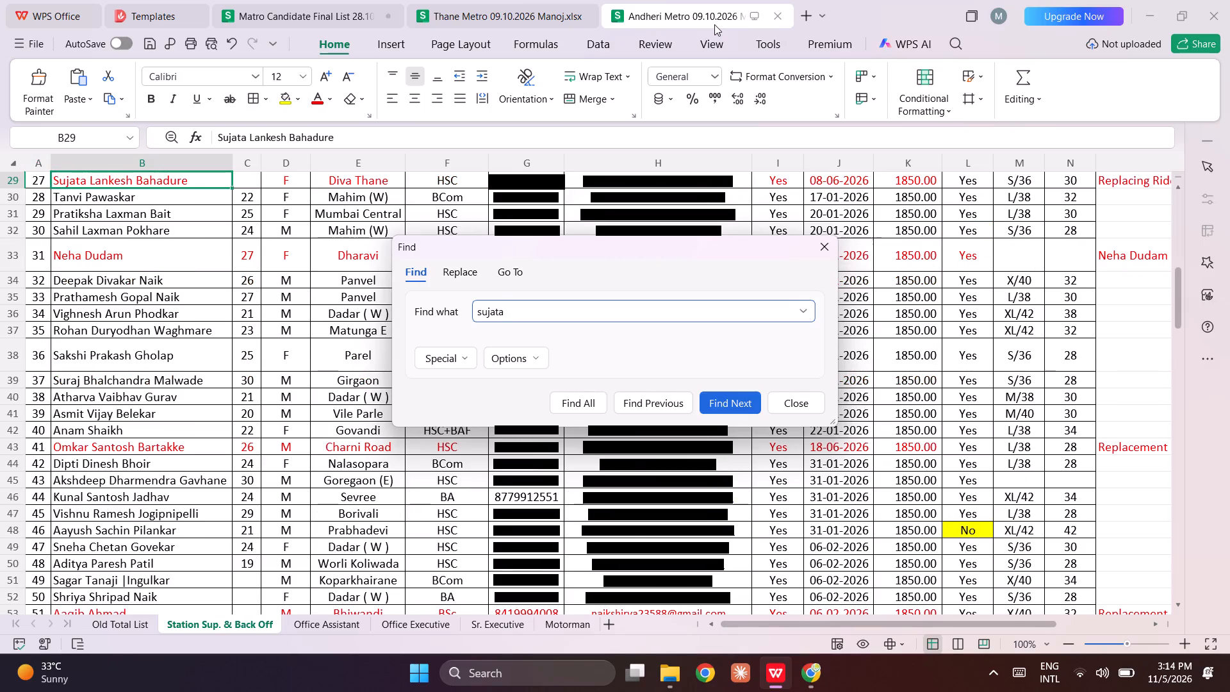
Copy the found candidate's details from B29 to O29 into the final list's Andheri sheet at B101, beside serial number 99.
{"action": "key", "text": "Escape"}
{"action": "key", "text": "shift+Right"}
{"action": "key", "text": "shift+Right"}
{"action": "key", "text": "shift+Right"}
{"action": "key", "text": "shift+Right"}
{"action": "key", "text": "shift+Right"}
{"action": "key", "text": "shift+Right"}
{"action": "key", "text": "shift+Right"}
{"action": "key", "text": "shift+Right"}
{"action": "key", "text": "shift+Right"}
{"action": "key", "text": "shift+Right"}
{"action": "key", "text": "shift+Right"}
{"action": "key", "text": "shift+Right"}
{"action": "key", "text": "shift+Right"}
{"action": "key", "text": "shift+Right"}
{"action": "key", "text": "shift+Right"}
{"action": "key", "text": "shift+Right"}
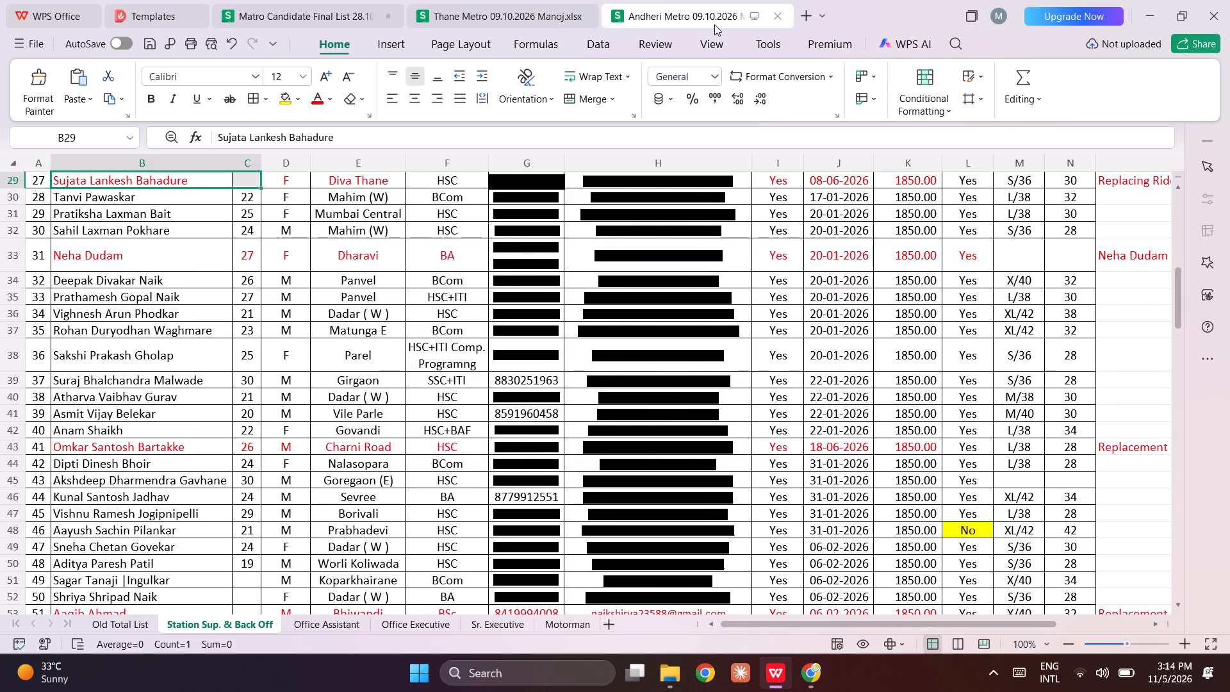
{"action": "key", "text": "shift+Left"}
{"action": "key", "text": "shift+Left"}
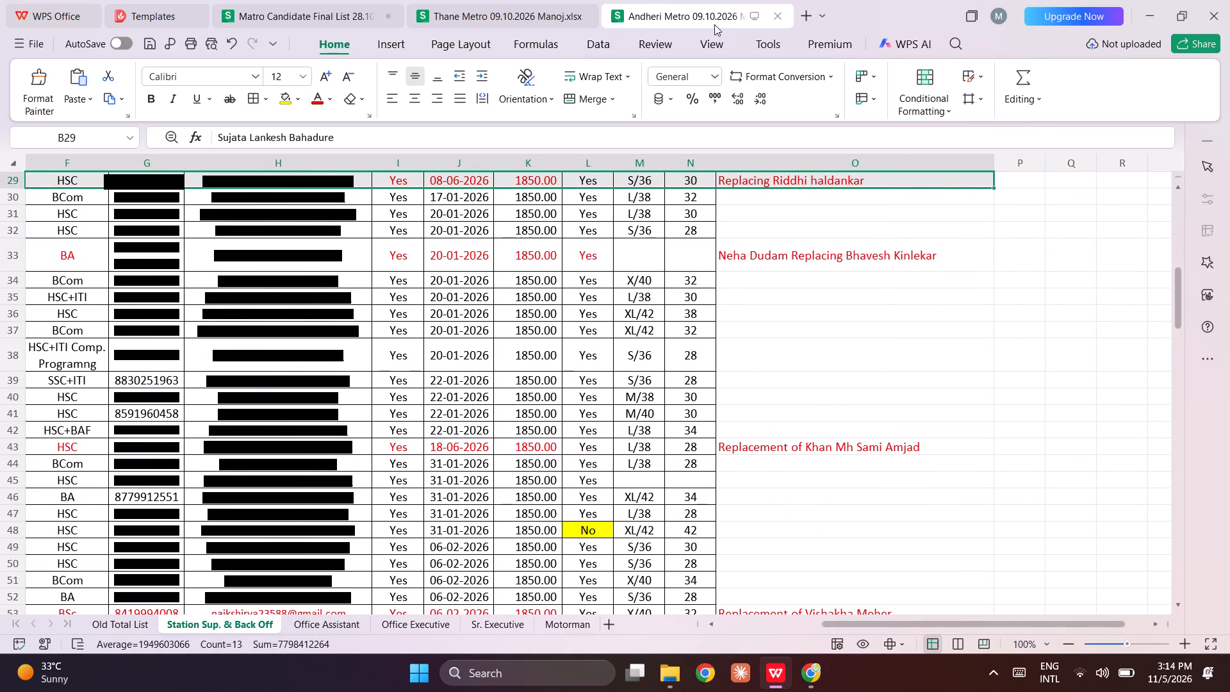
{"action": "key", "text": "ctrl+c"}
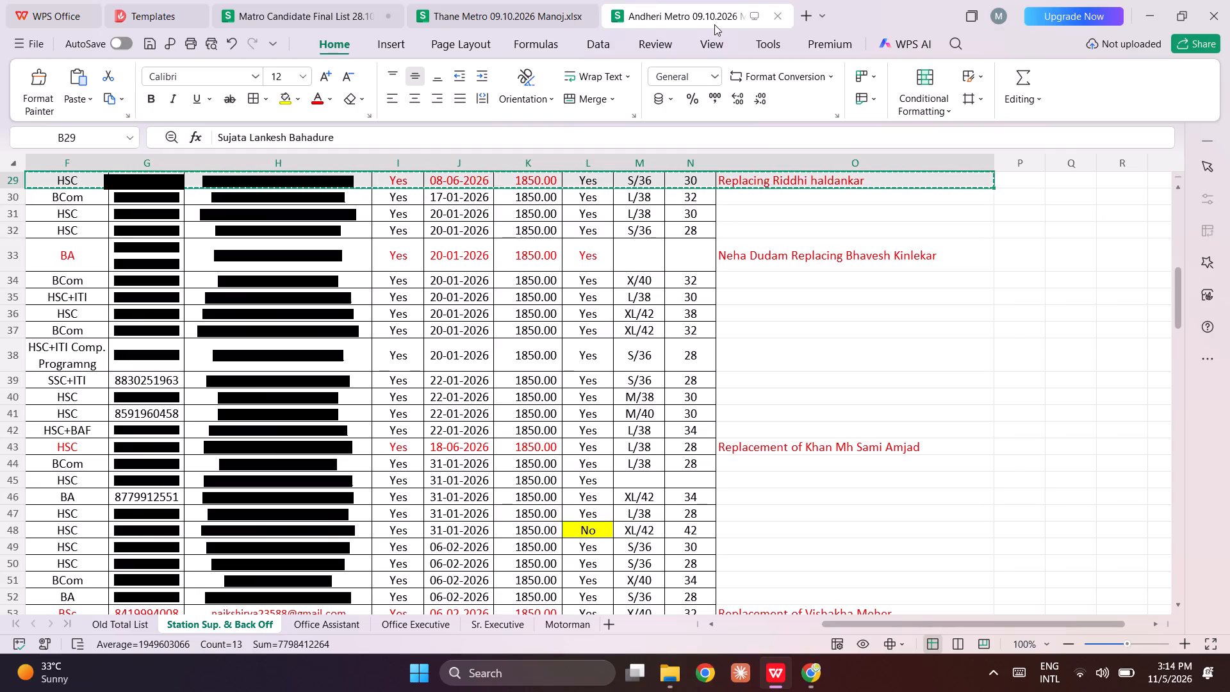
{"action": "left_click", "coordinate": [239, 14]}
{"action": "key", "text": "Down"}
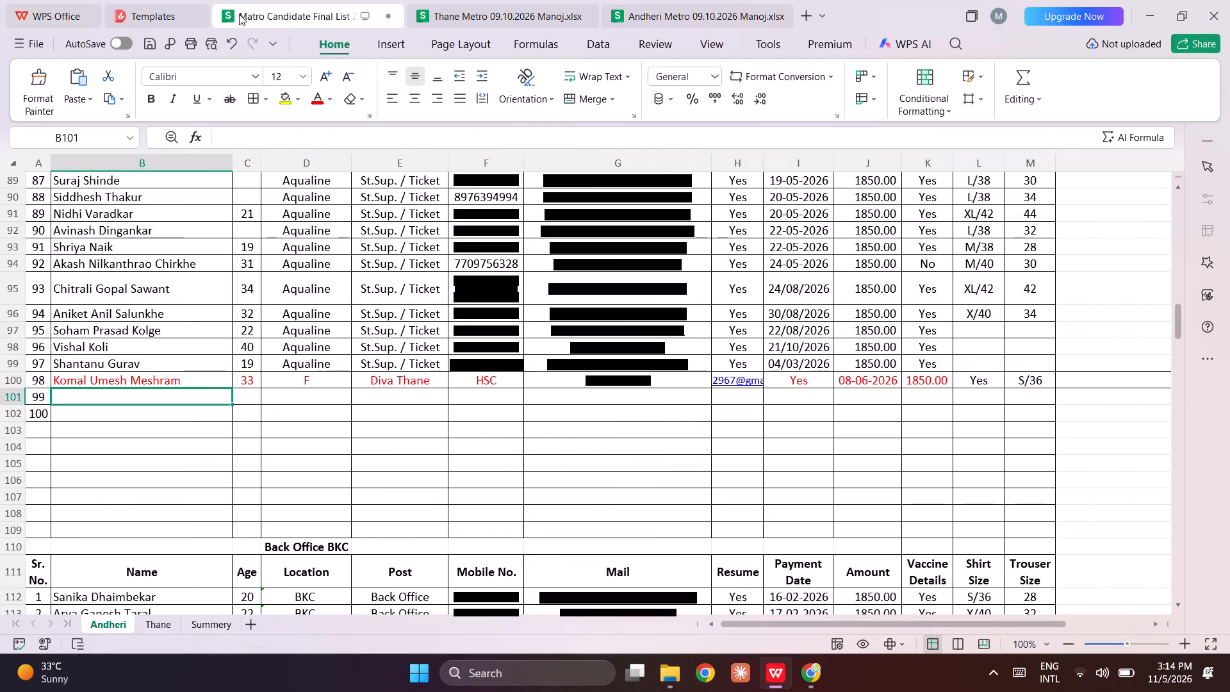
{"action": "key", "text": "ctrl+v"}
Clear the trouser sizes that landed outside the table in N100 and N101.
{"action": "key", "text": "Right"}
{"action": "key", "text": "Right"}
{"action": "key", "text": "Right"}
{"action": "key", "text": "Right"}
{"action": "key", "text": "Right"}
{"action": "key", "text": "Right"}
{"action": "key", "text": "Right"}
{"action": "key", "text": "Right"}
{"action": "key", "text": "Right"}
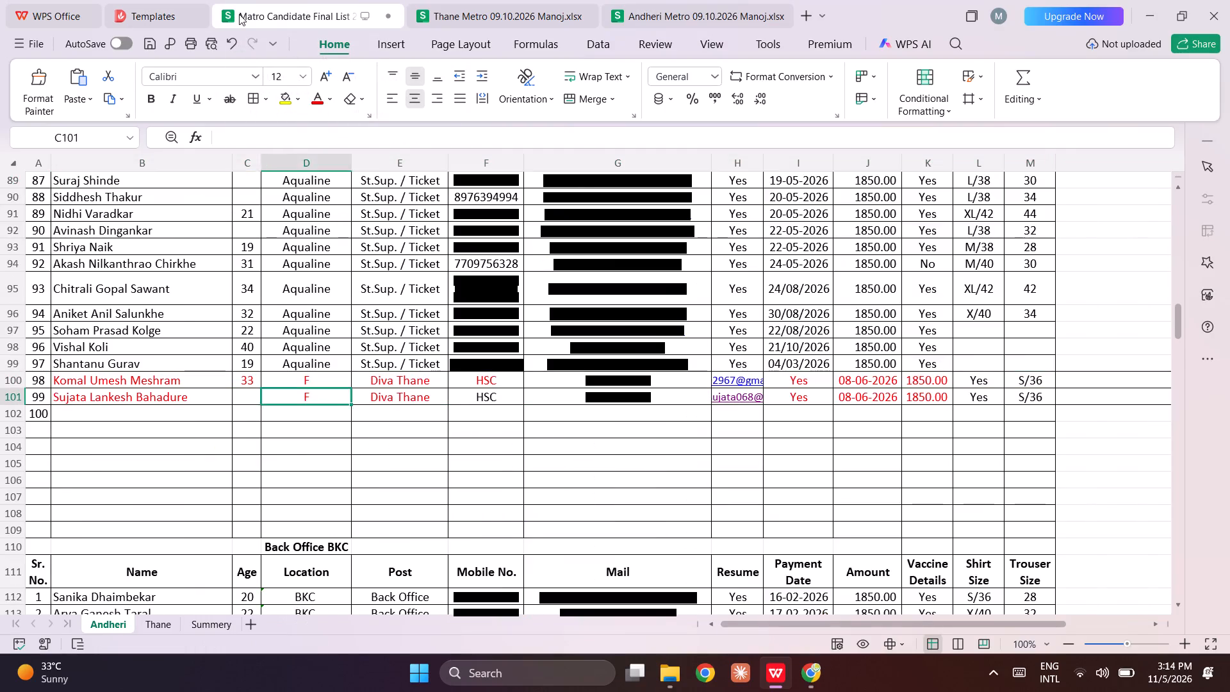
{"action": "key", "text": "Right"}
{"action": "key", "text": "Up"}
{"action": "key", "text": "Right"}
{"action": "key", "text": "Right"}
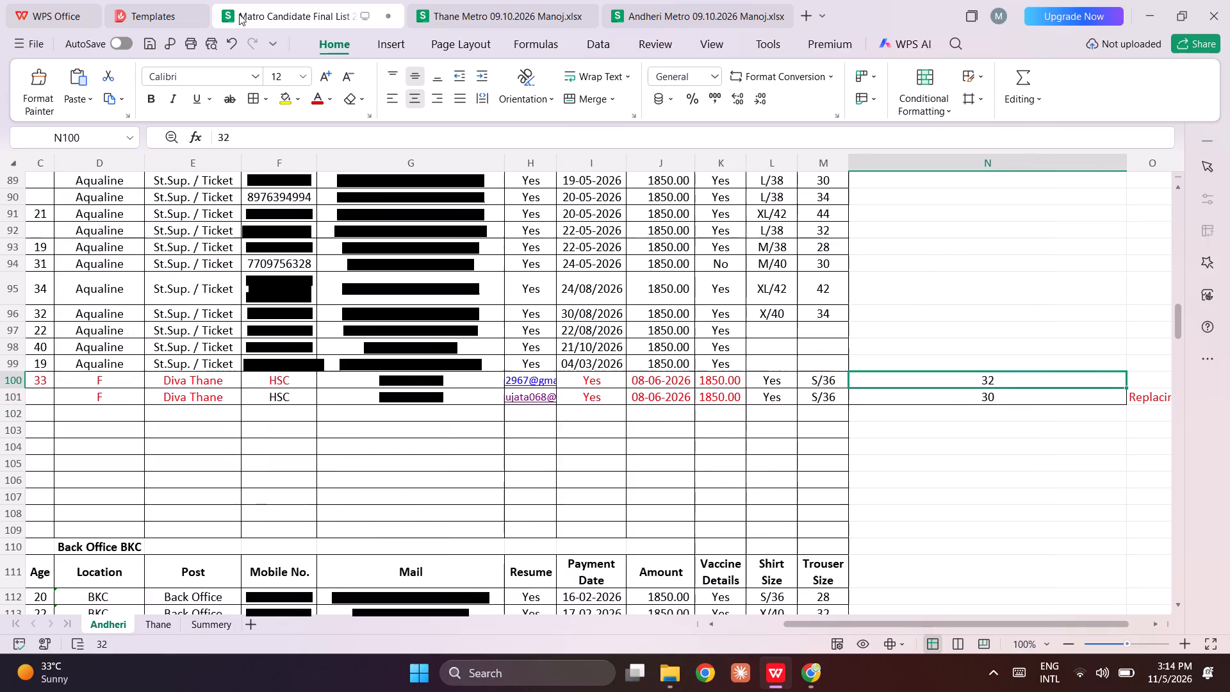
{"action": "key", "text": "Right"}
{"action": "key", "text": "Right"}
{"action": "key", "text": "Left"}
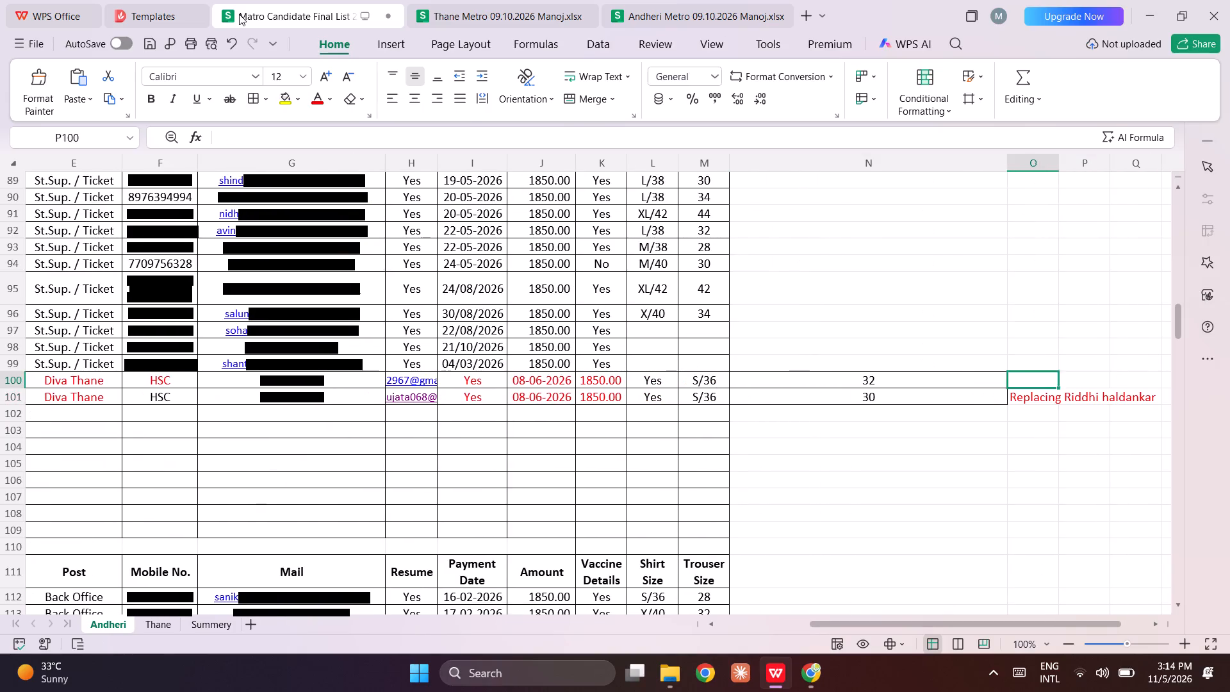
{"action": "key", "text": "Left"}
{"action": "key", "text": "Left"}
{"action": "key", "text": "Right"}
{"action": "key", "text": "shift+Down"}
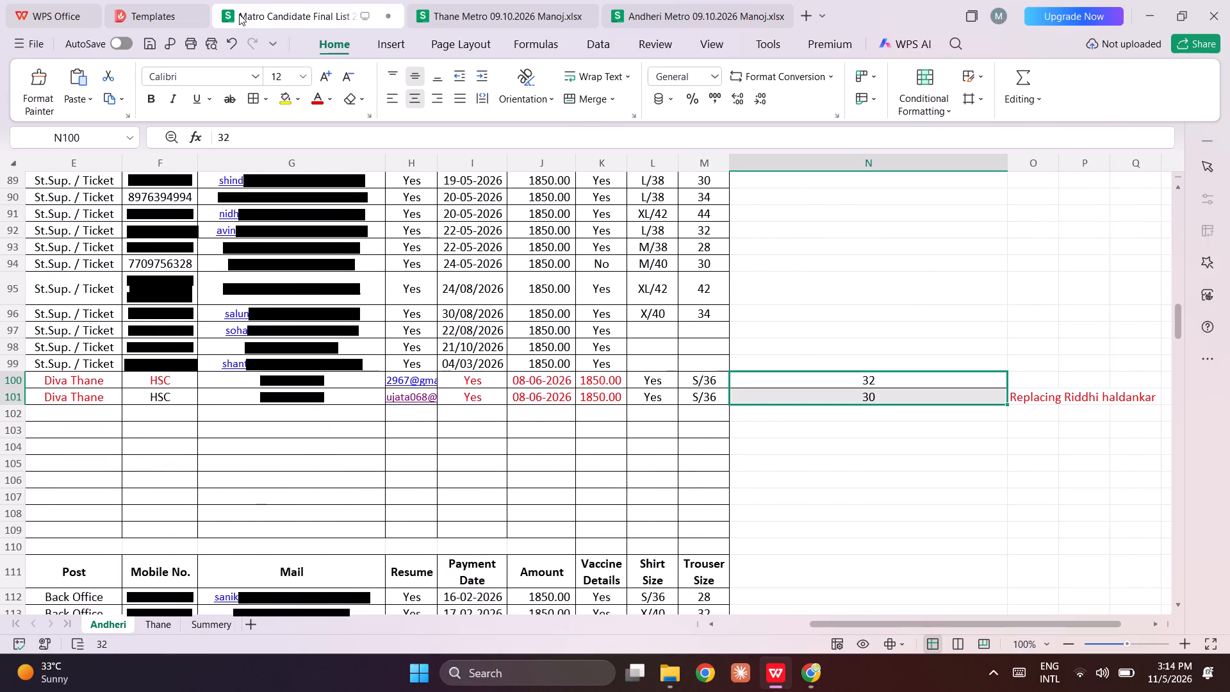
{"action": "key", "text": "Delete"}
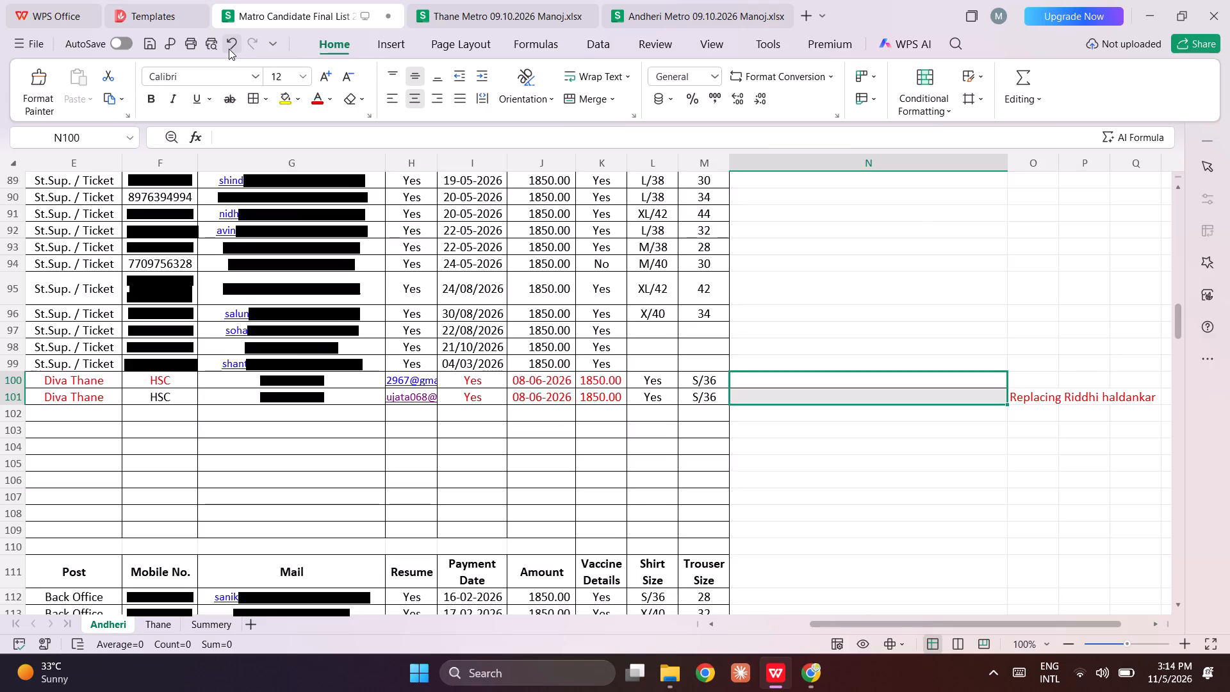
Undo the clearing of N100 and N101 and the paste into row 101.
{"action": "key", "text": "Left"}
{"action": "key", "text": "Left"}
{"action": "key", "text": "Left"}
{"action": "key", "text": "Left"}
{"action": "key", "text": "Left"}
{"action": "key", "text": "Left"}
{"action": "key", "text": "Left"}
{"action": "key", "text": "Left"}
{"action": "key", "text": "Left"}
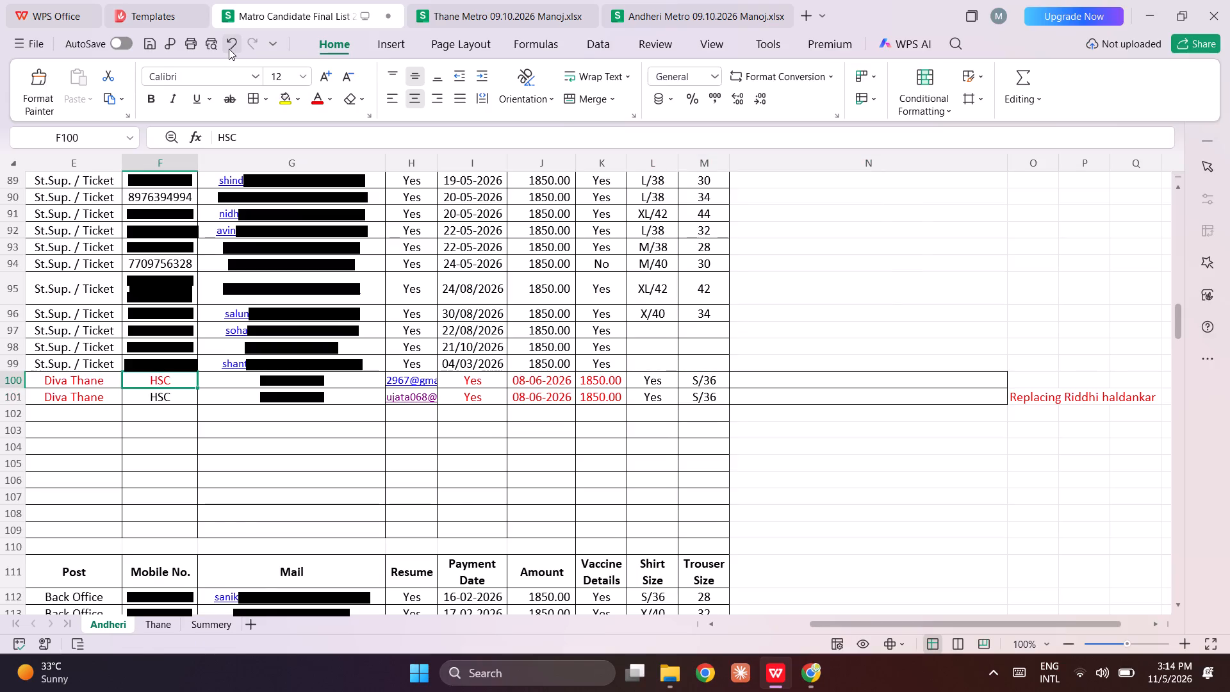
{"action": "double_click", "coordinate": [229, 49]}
Clear the gender, place and qualification entries from D100 to F100 in serial number 98's row.
{"action": "key", "text": "Left"}
{"action": "key", "text": "Left"}
{"action": "key", "text": "Left"}
{"action": "key", "text": "Left"}
{"action": "key", "text": "Left"}
{"action": "key", "text": "Left"}
{"action": "key", "text": "Left"}
{"action": "key", "text": "Left"}
{"action": "key", "text": "Left"}
{"action": "key", "text": "Left"}
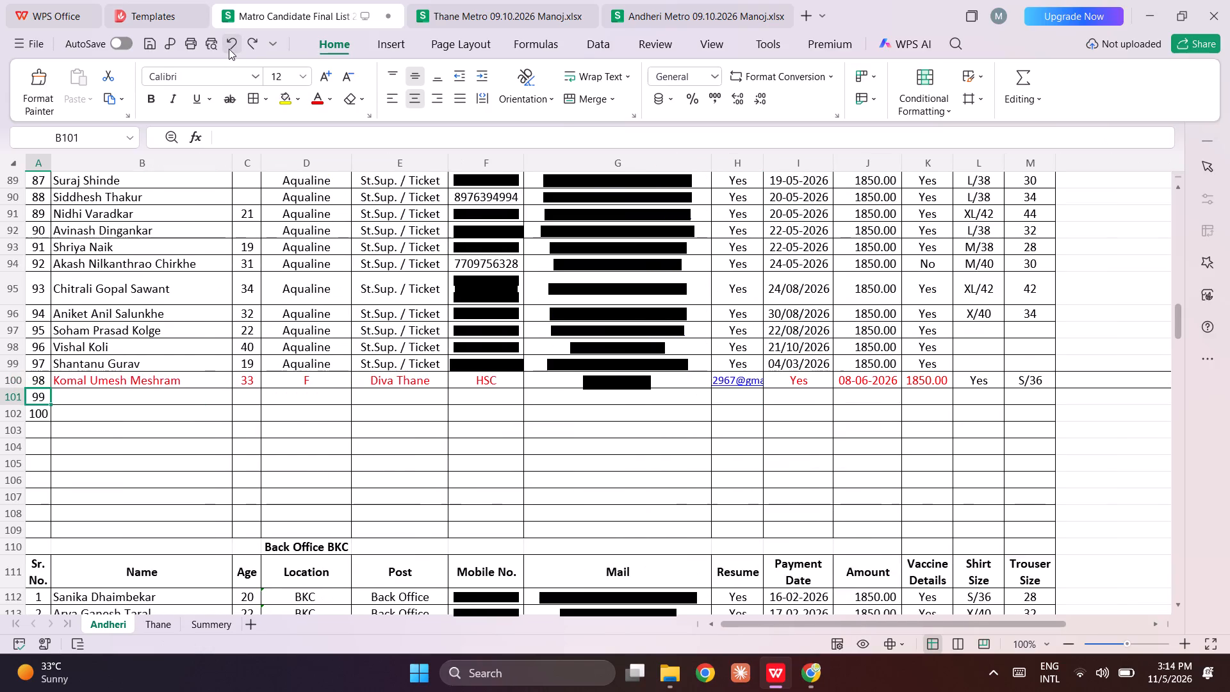
{"action": "key", "text": "Up"}
{"action": "key", "text": "Up"}
{"action": "key", "text": "Up"}
{"action": "key", "text": "Right"}
{"action": "key", "text": "Right"}
{"action": "key", "text": "Right"}
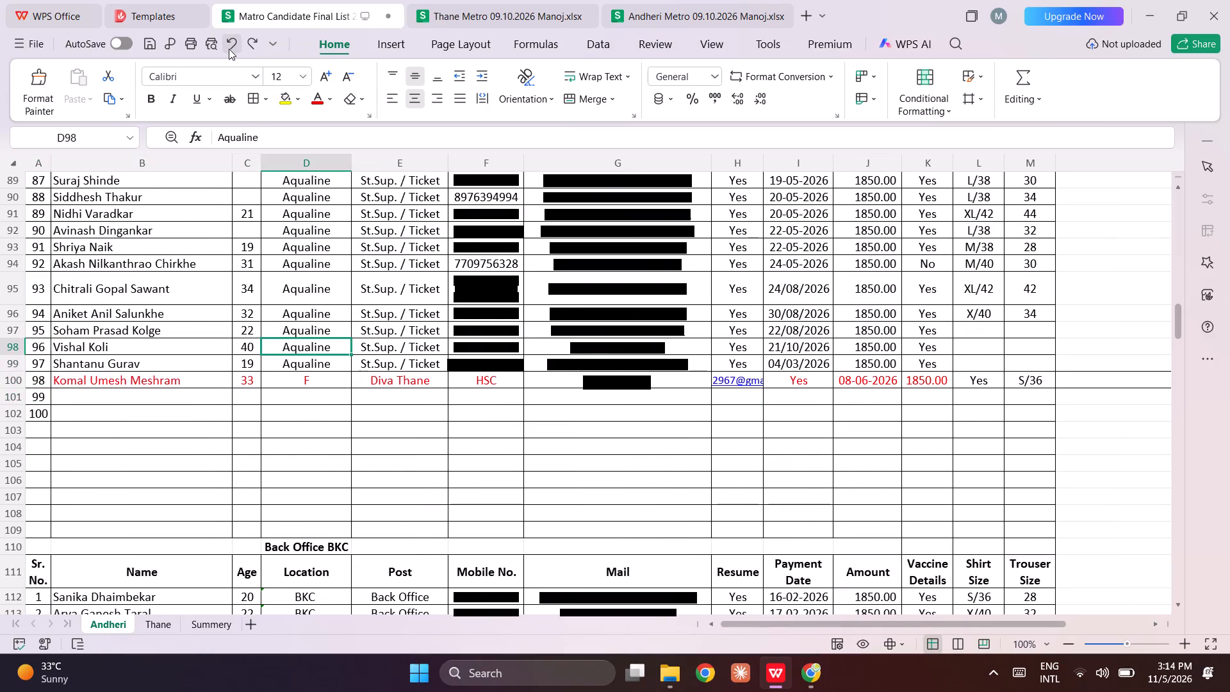
{"action": "key", "text": "Down"}
{"action": "key", "text": "Down"}
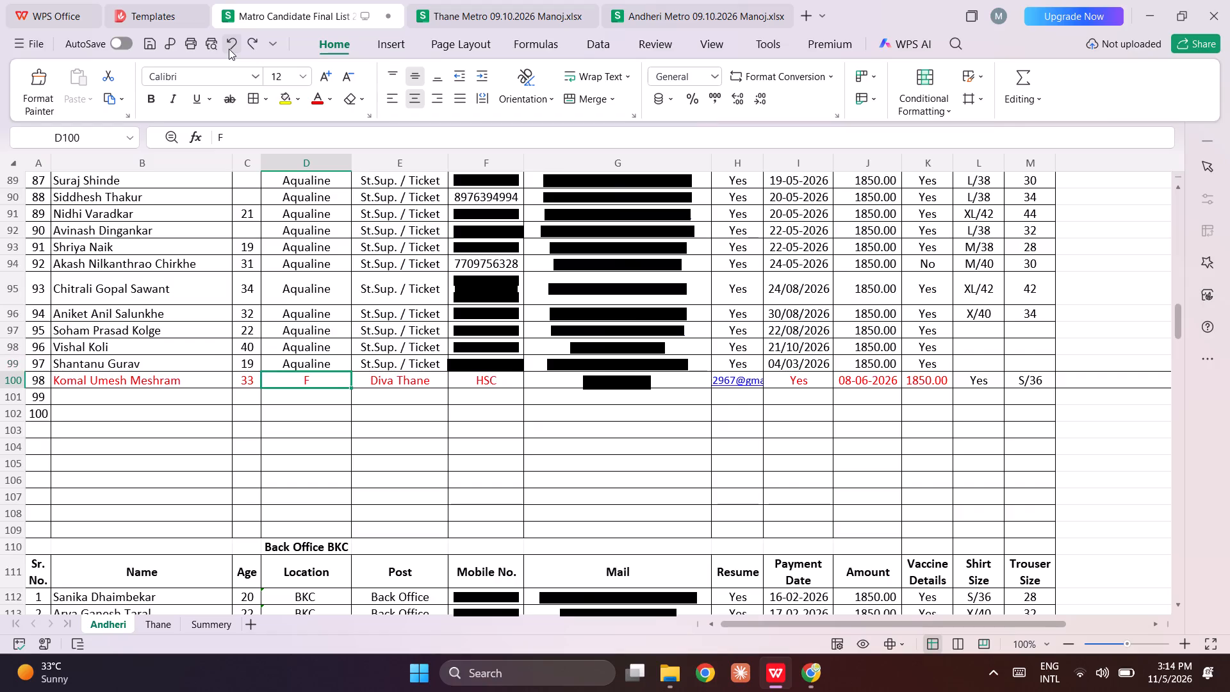
{"action": "key", "text": "Down"}
{"action": "key", "text": "Down"}
{"action": "key", "text": "Up"}
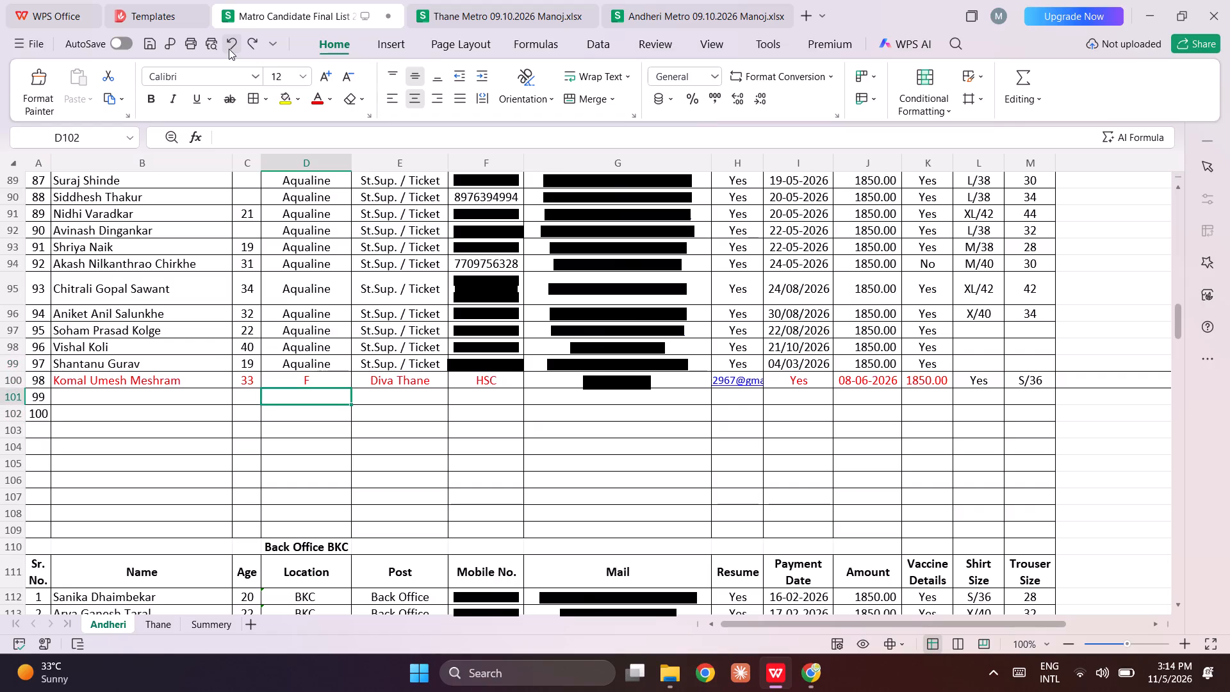
{"action": "key", "text": "Up"}
{"action": "key", "text": "Right"}
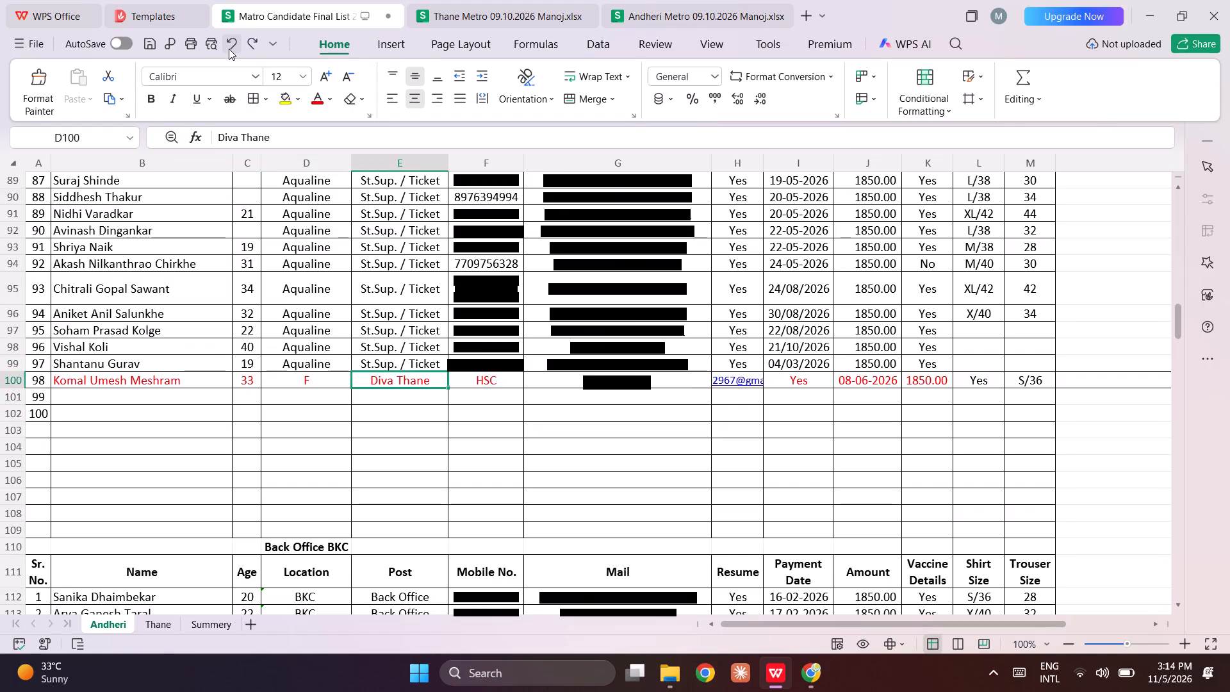
{"action": "key", "text": "Left"}
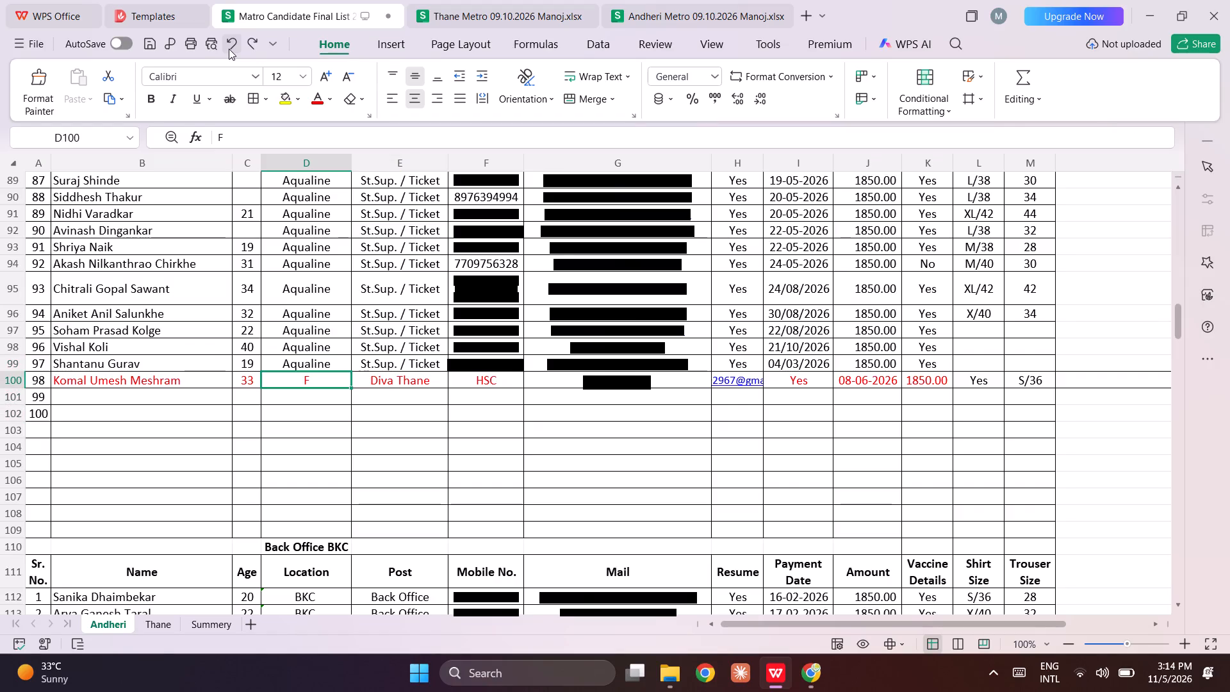
{"action": "key", "text": "shift+Right"}
{"action": "key", "text": "shift+Right"}
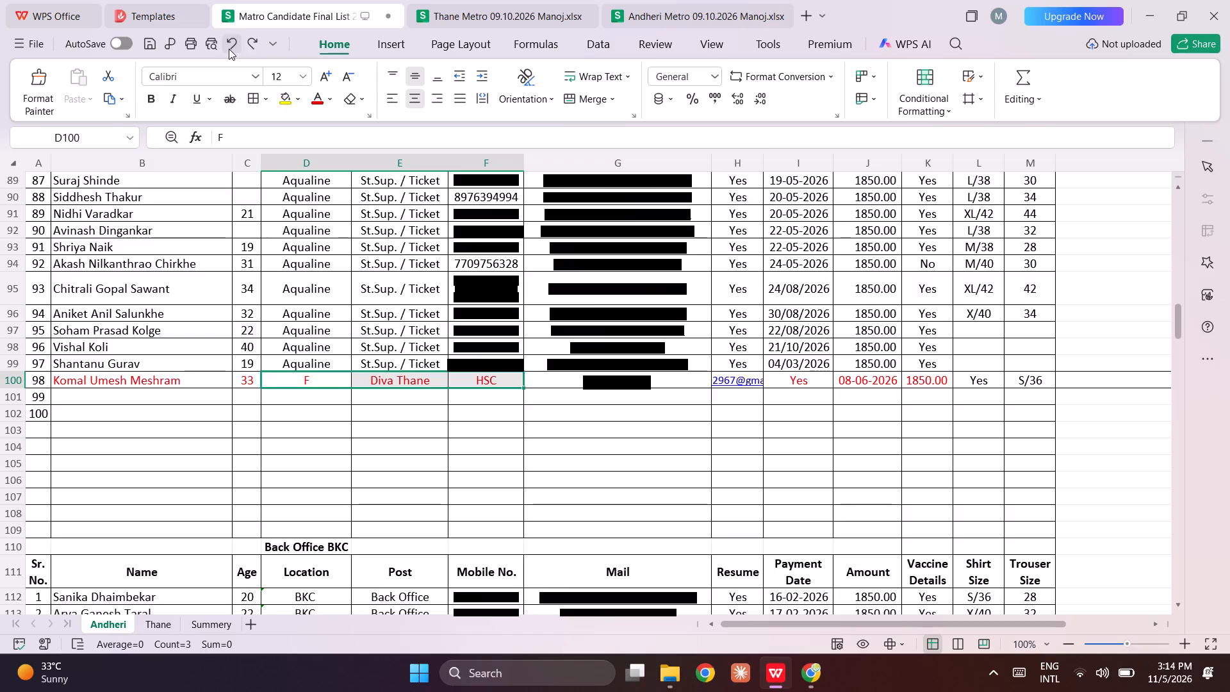
{"action": "key", "text": "Delete"}
Copy G100 to N100 and paste it starting at F100, aligning the mobile number through trouser size with their headers.
{"action": "key", "text": "Right"}
{"action": "key", "text": "Right"}
{"action": "key", "text": "Right"}
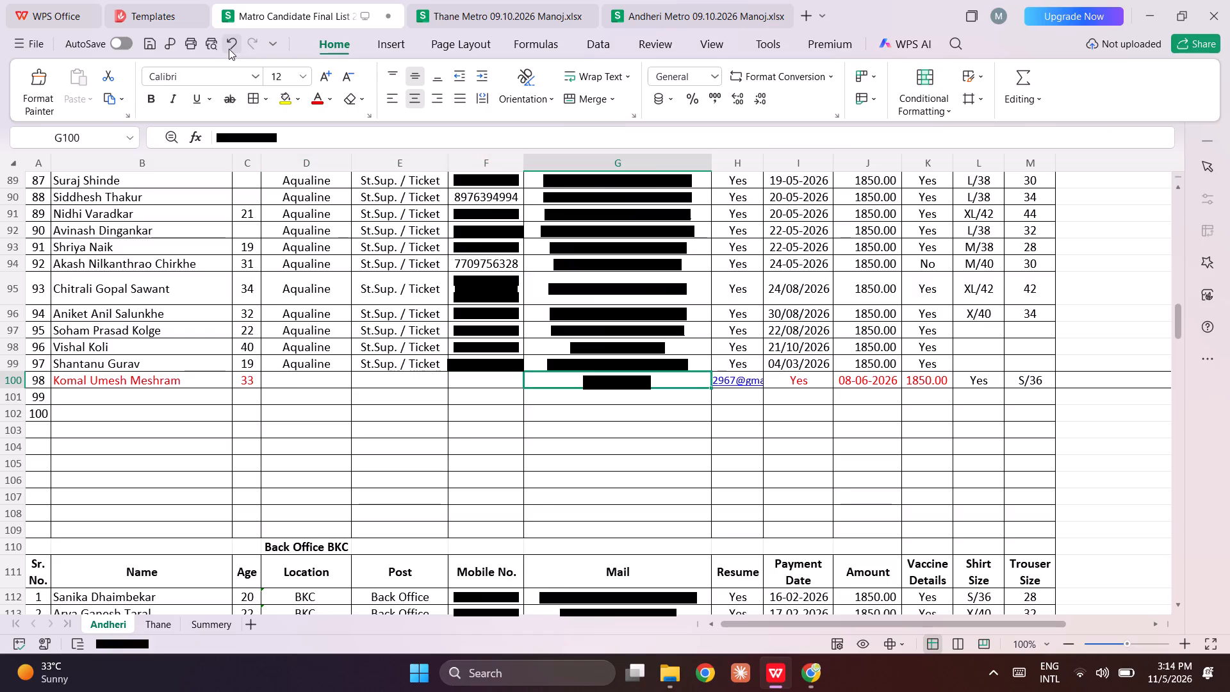
{"action": "key", "text": "shift+Right"}
{"action": "key", "text": "shift+Right"}
{"action": "key", "text": "shift+Right"}
{"action": "key", "text": "shift+Right"}
{"action": "key", "text": "shift+Right"}
{"action": "key", "text": "shift+Right"}
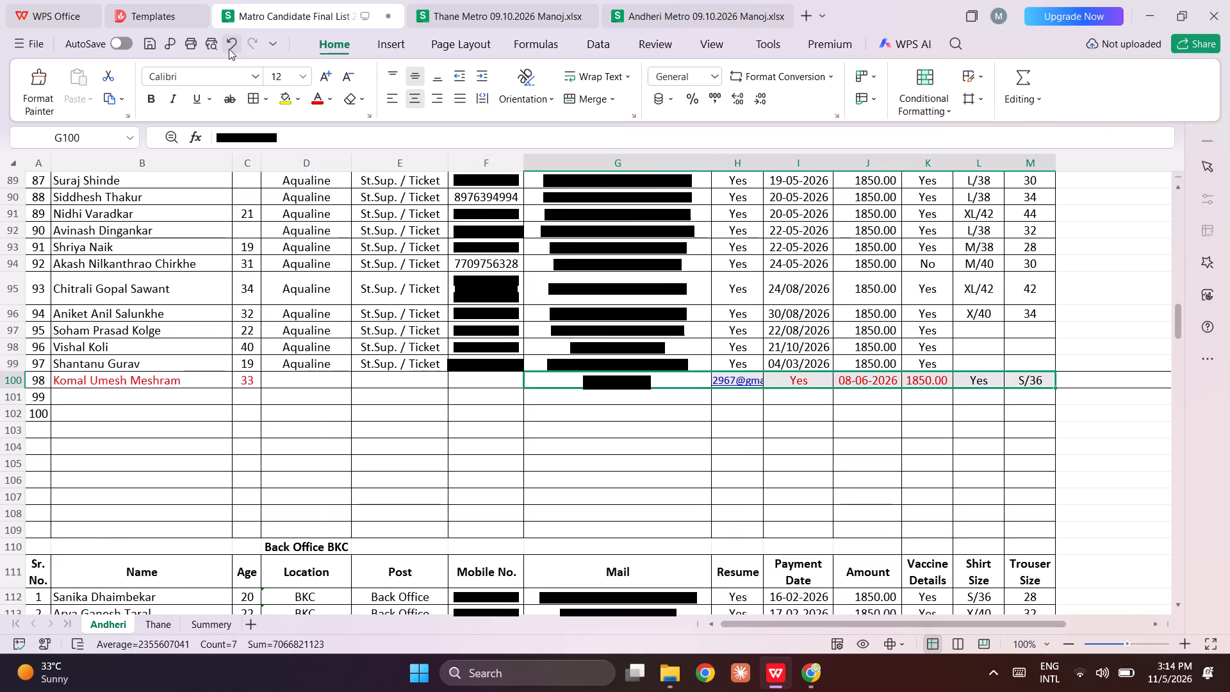
{"action": "key", "text": "shift+Right"}
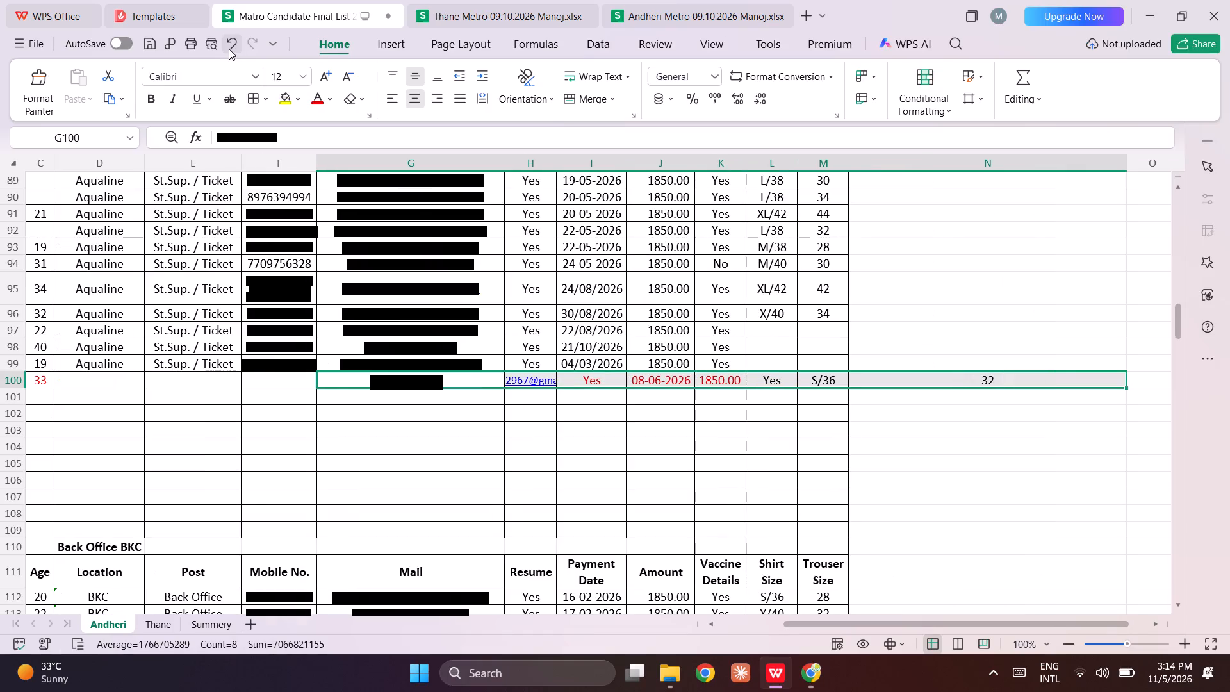
{"action": "key", "text": "ctrl+c"}
{"action": "key", "text": "Left"}
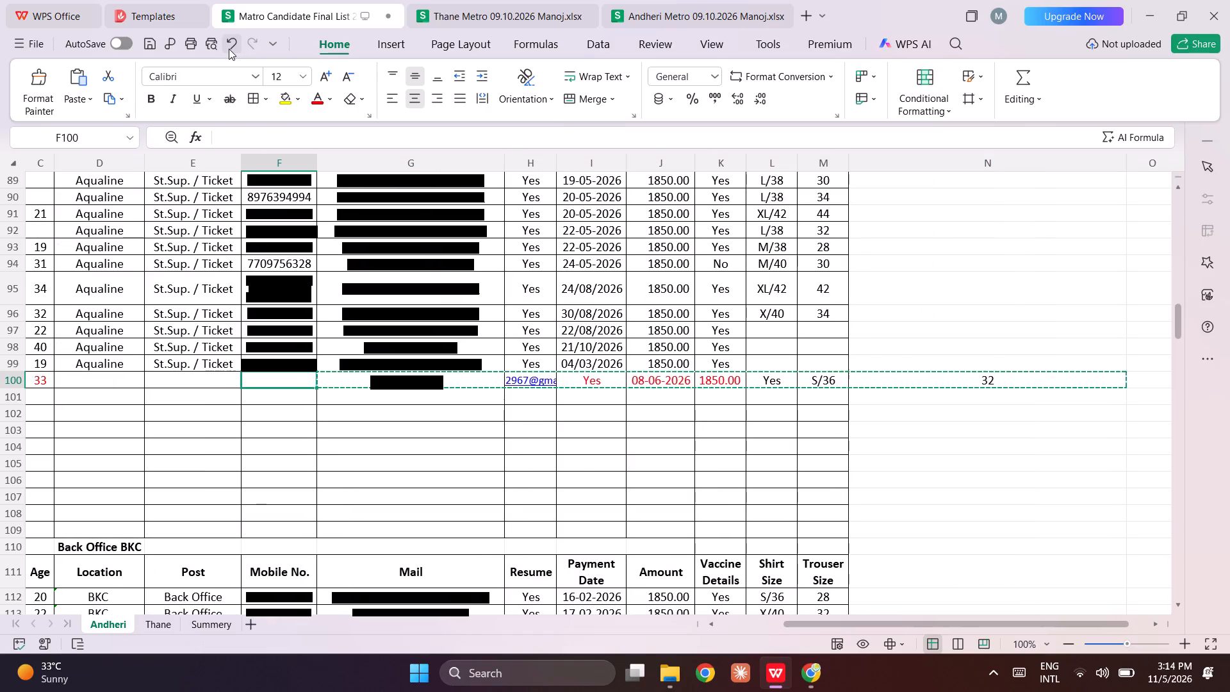
{"action": "key", "text": "ctrl+v"}
Clear the leftover trouser size in N100 and remove that cell's borders.
{"action": "key", "text": "Right"}
{"action": "key", "text": "Right"}
{"action": "key", "text": "Right"}
{"action": "key", "text": "Right"}
{"action": "key", "text": "Right"}
{"action": "key", "text": "Right"}
{"action": "key", "text": "Right"}
{"action": "key", "text": "Right"}
{"action": "key", "text": "Right"}
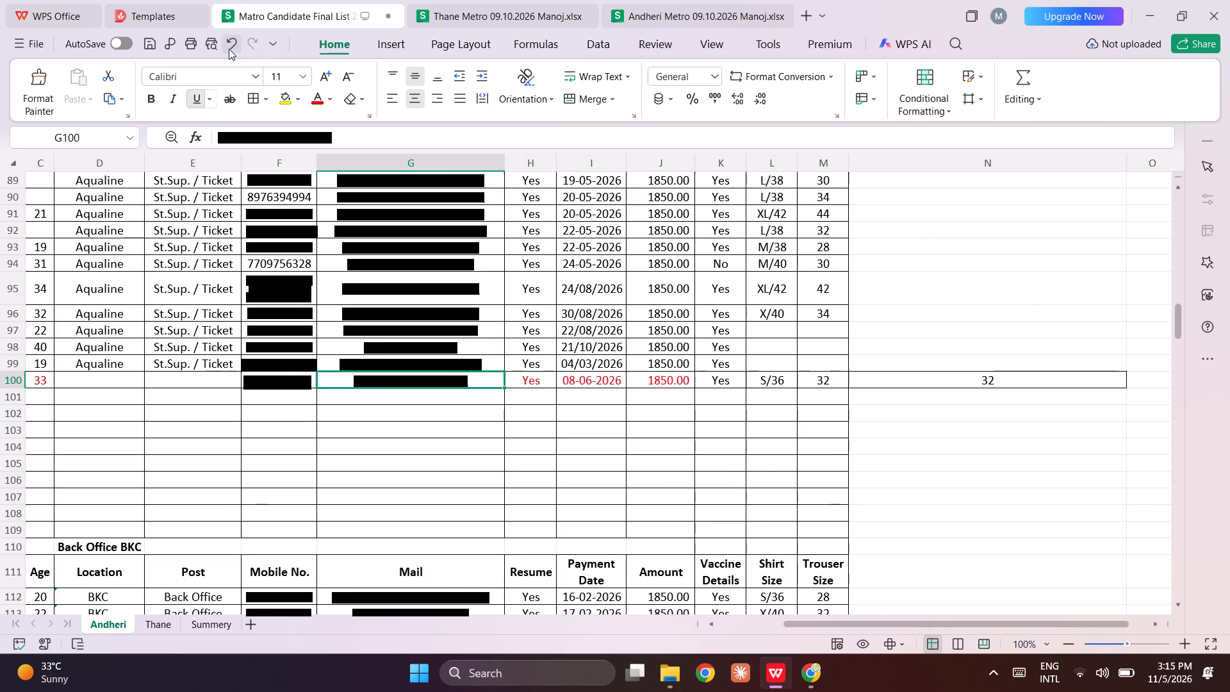
{"action": "key", "text": "Left"}
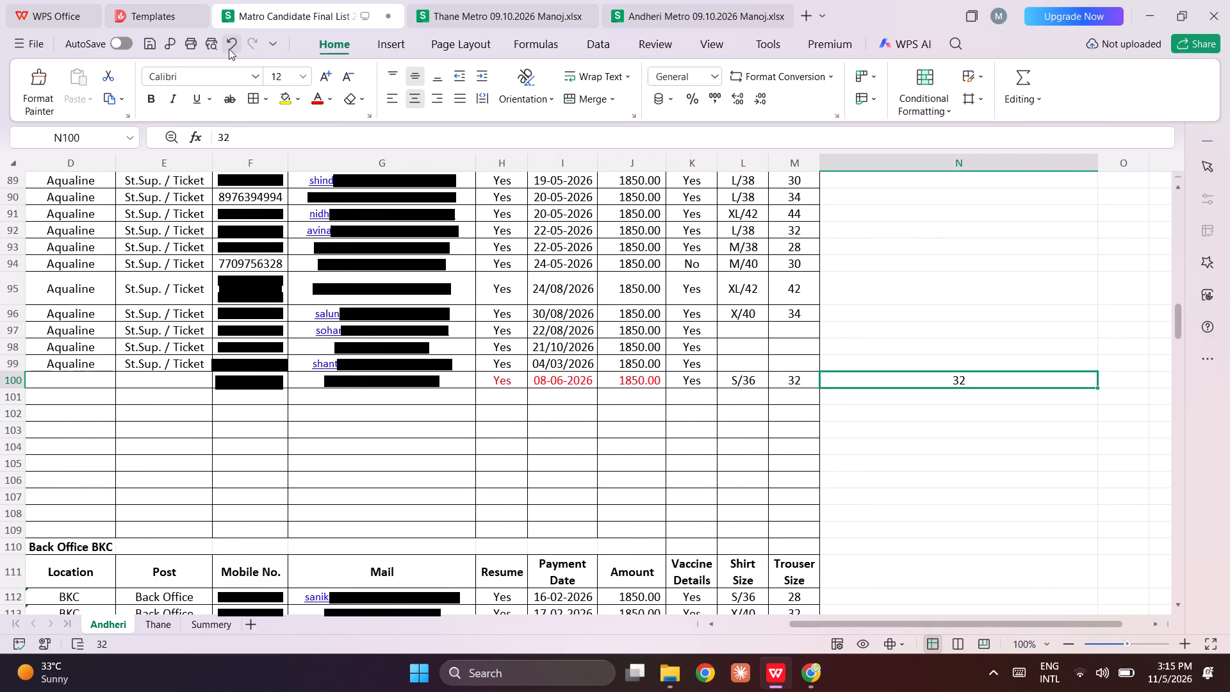
{"action": "key", "text": "Delete"}
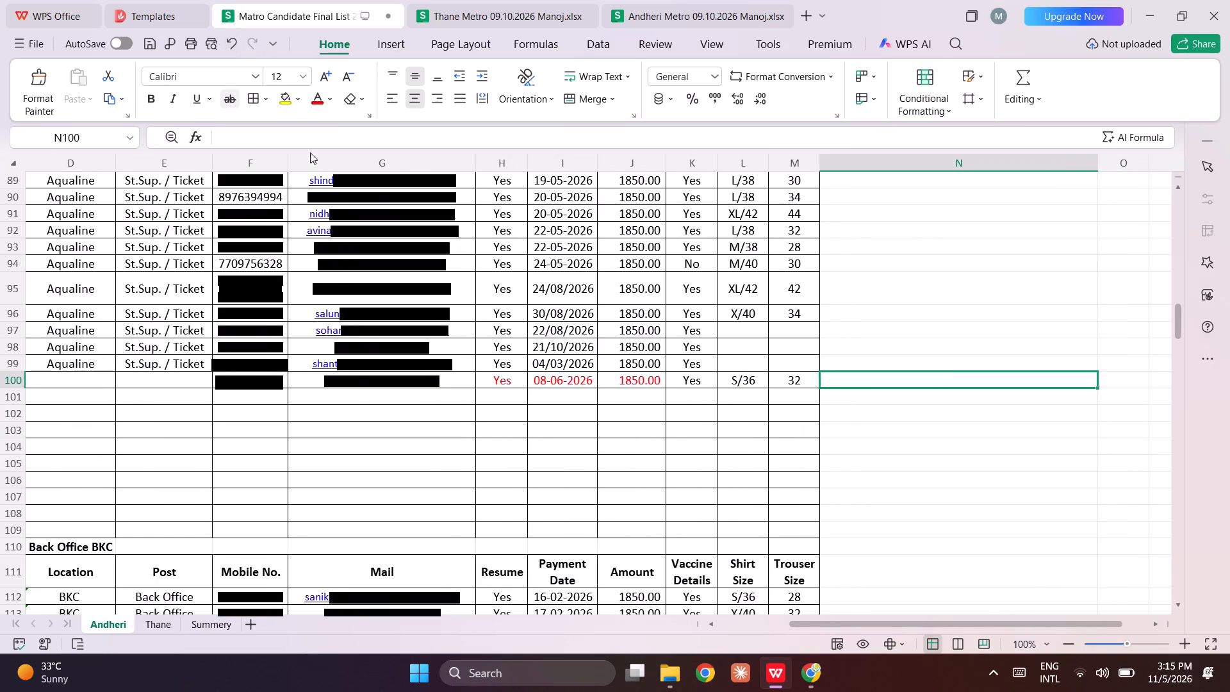
{"action": "left_click", "coordinate": [265, 101]}
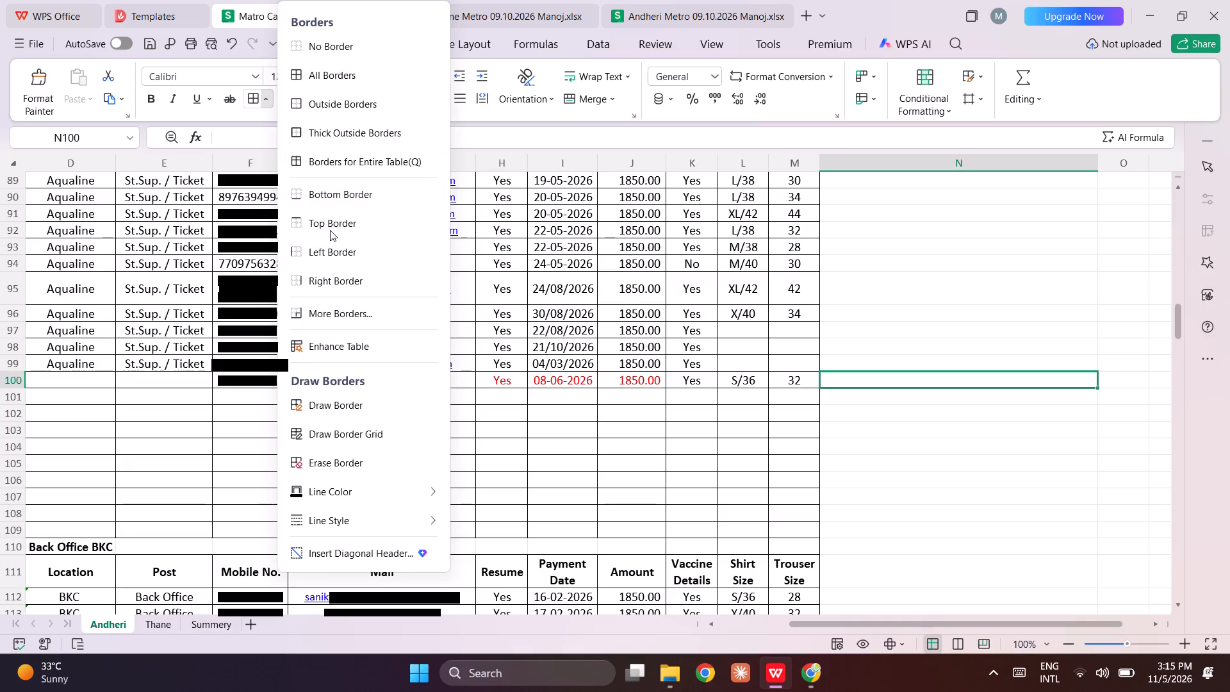
{"action": "left_click", "coordinate": [332, 38]}
Apply outside borders to the Trouser Size cell M100.
{"action": "left_click", "coordinate": [806, 384]}
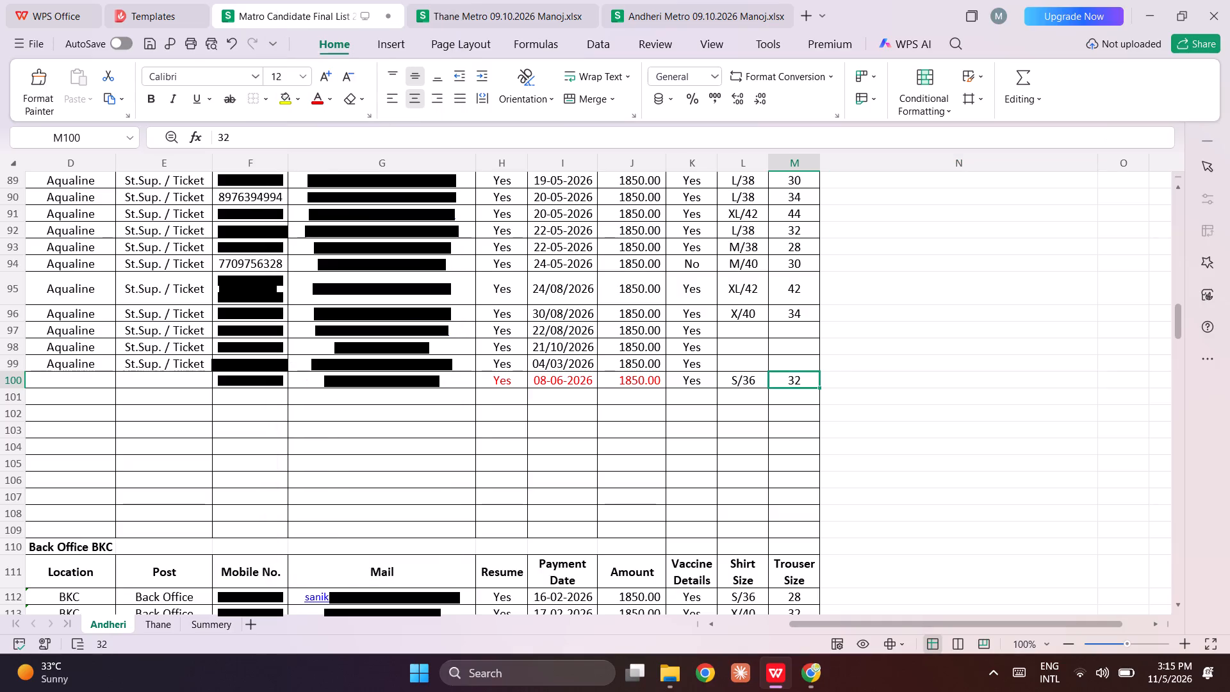
{"action": "left_click", "coordinate": [265, 106]}
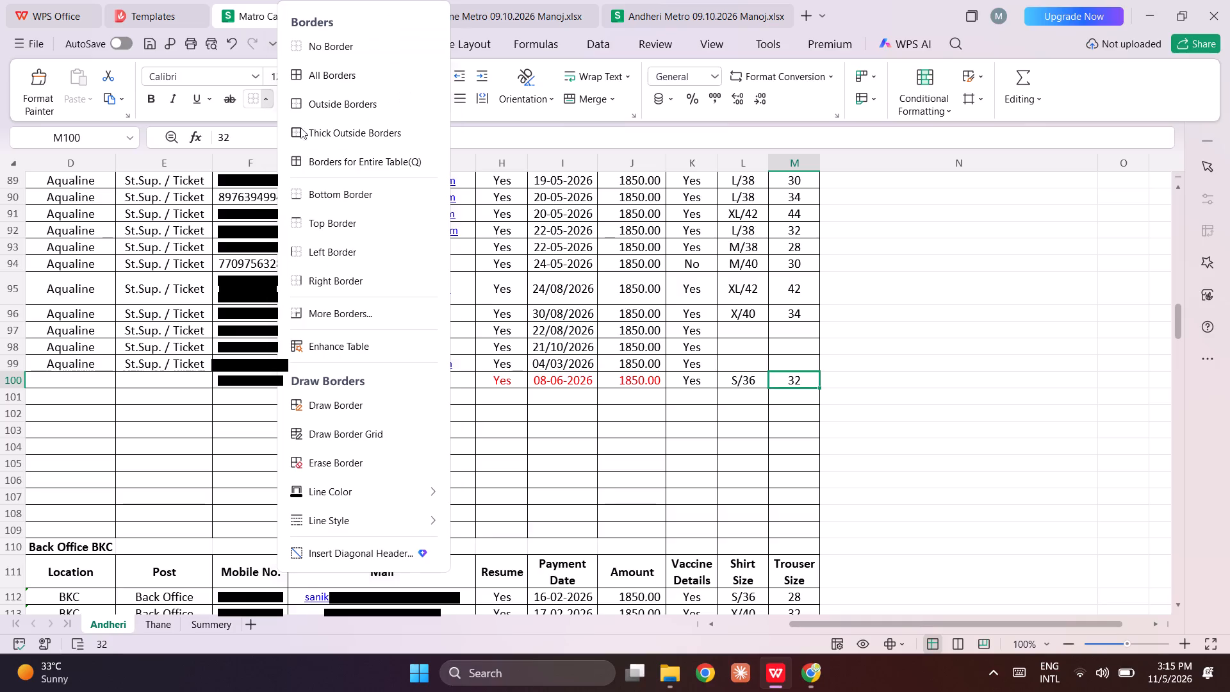
{"action": "left_click", "coordinate": [331, 107]}
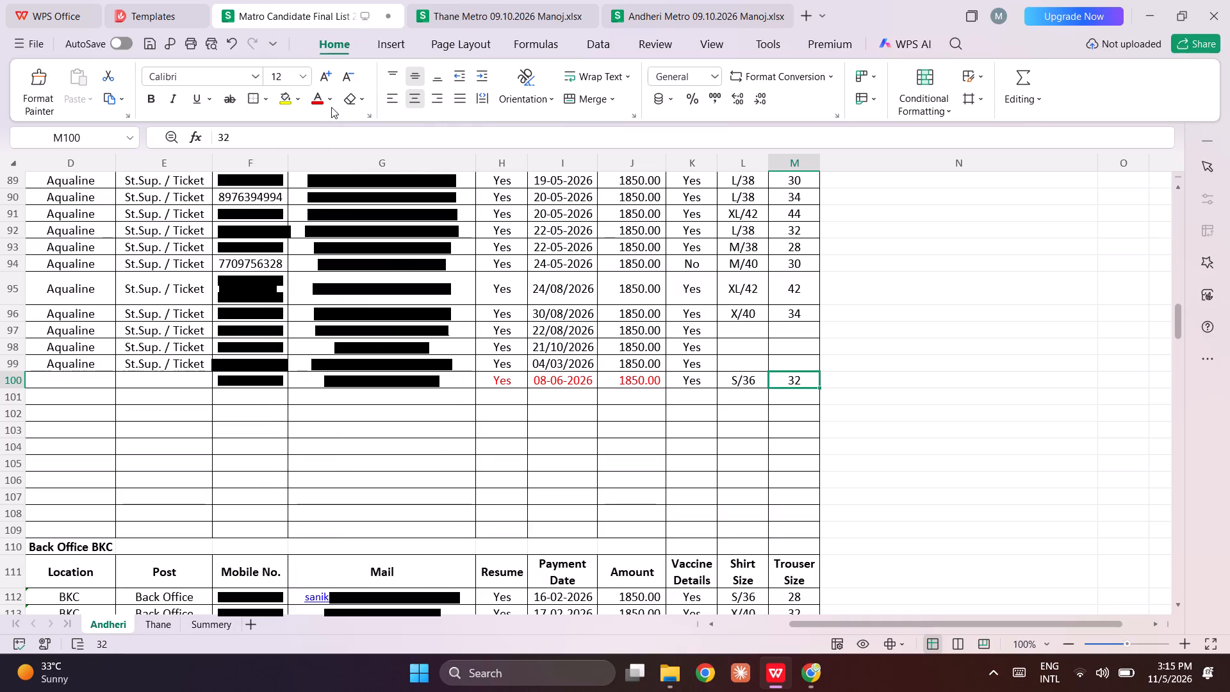
Fill serial number 98's Location and Post cells, D100 and E100, with Aqualine and St.Sup. / Ticket from the row above.
{"action": "key", "text": "Down"}
{"action": "key", "text": "Left"}
{"action": "key", "text": "Left"}
{"action": "key", "text": "Left"}
{"action": "key", "text": "Left"}
{"action": "key", "text": "Left"}
{"action": "key", "text": "Left"}
{"action": "key", "text": "Left"}
{"action": "key", "text": "Left"}
{"action": "key", "text": "Left"}
{"action": "key", "text": "Left"}
{"action": "key", "text": "Left"}
{"action": "key", "text": "Left"}
{"action": "key", "text": "Left"}
{"action": "key", "text": "Left"}
{"action": "key", "text": "Left"}
{"action": "key", "text": "Left"}
{"action": "key", "text": "Left"}
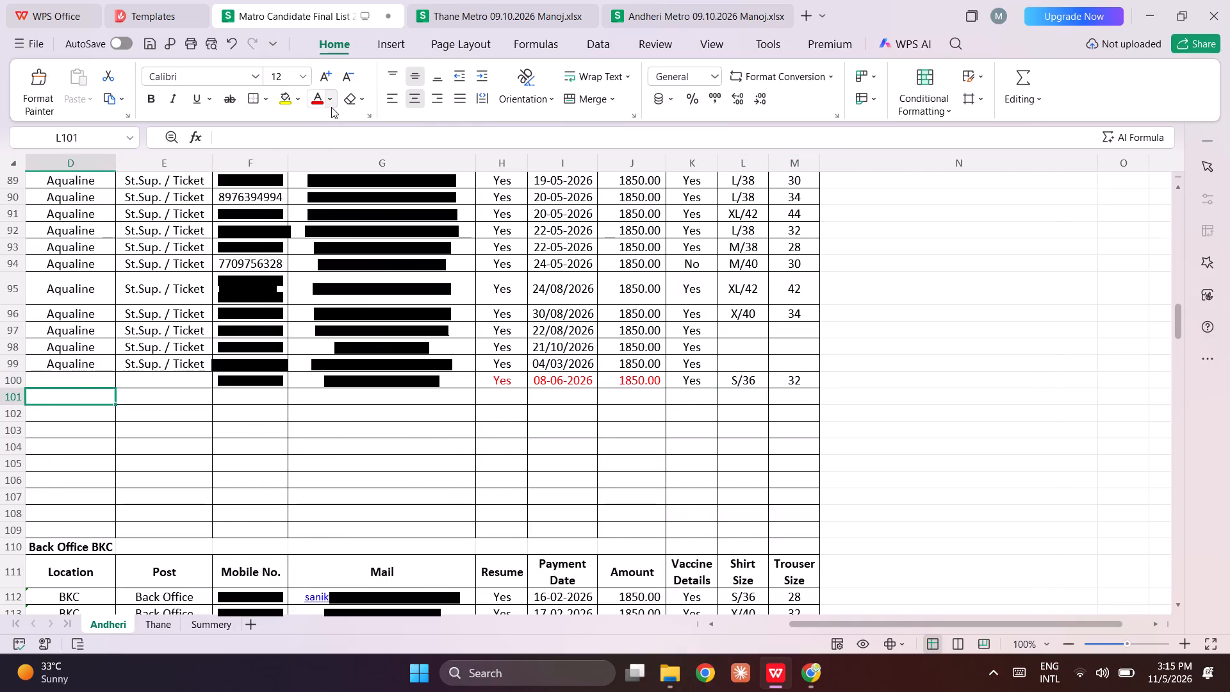
{"action": "key", "text": "Right"}
{"action": "key", "text": "Right"}
{"action": "key", "text": "Up"}
{"action": "key", "text": "Right"}
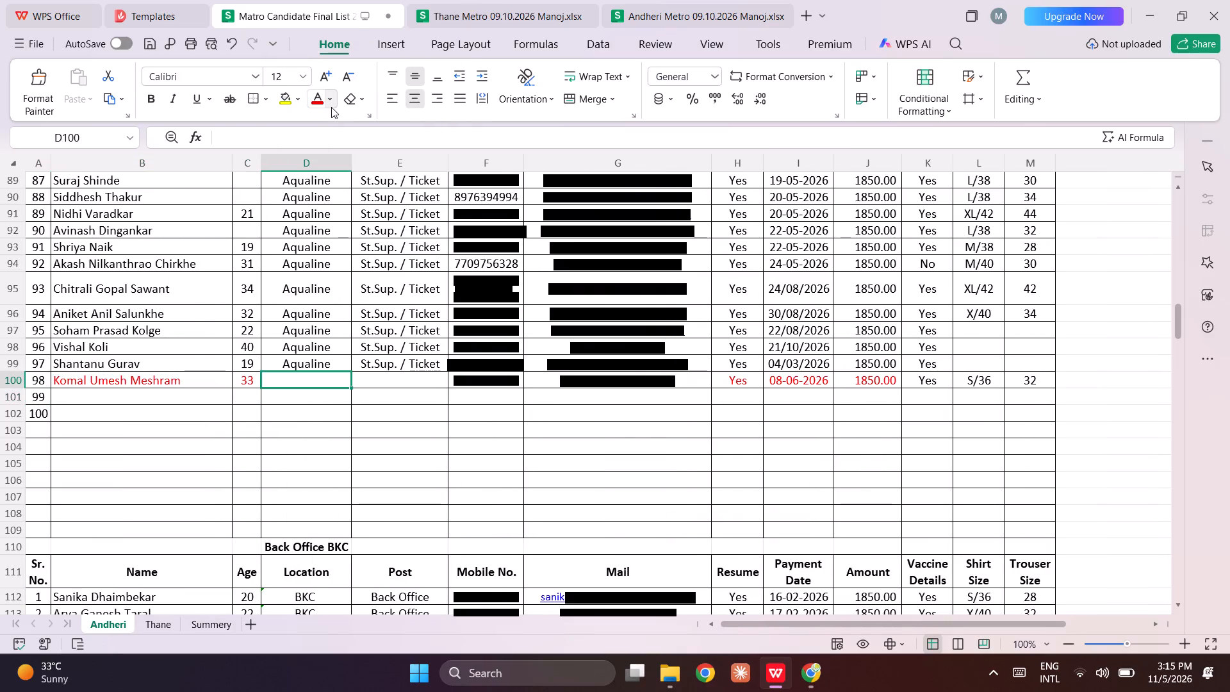
{"action": "key", "text": "ctrl+d"}
{"action": "key", "text": "Right"}
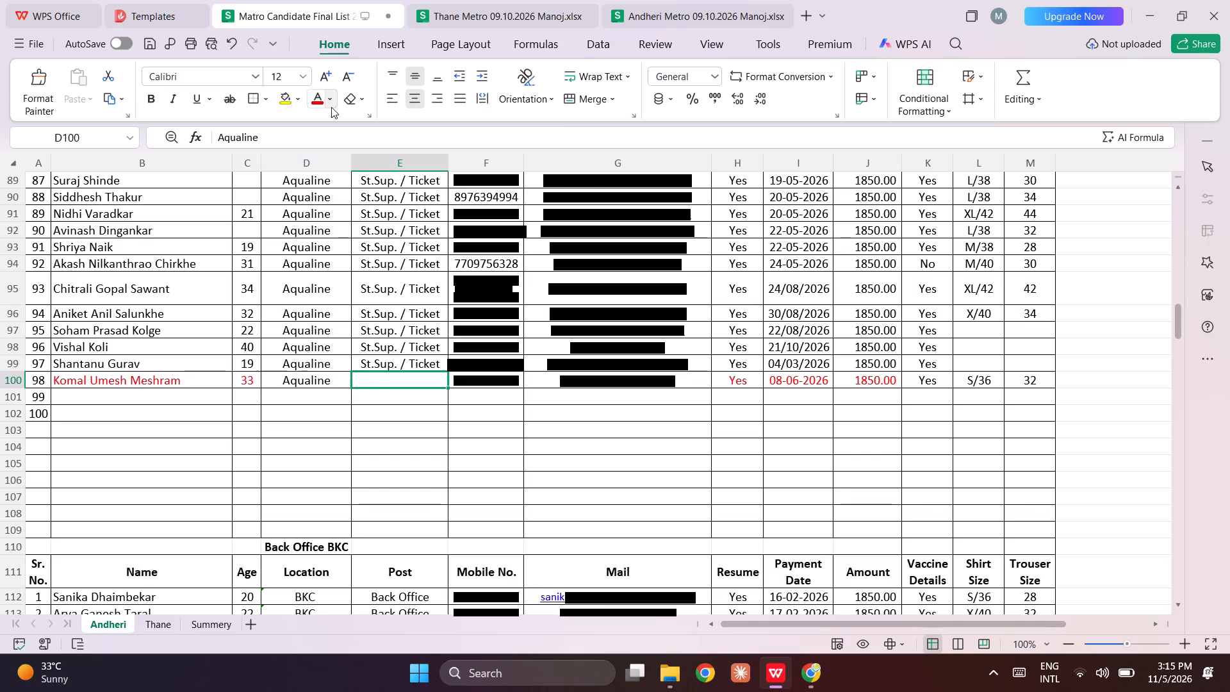
{"action": "key", "text": "ctrl+d"}
Save the Metro candidate final list workbook.
{"action": "key", "text": "Down"}
{"action": "key", "text": "Left"}
{"action": "key", "text": "Left"}
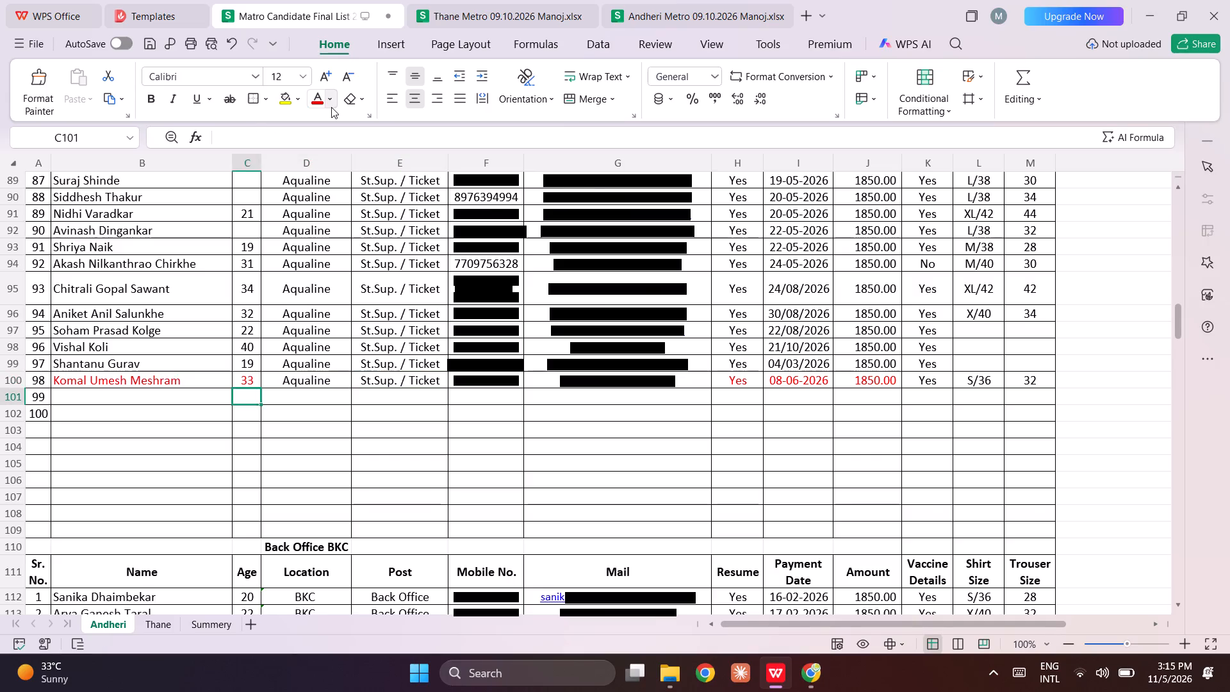
{"action": "key", "text": "Left"}
{"action": "key", "text": "Left"}
{"action": "key", "text": "Right"}
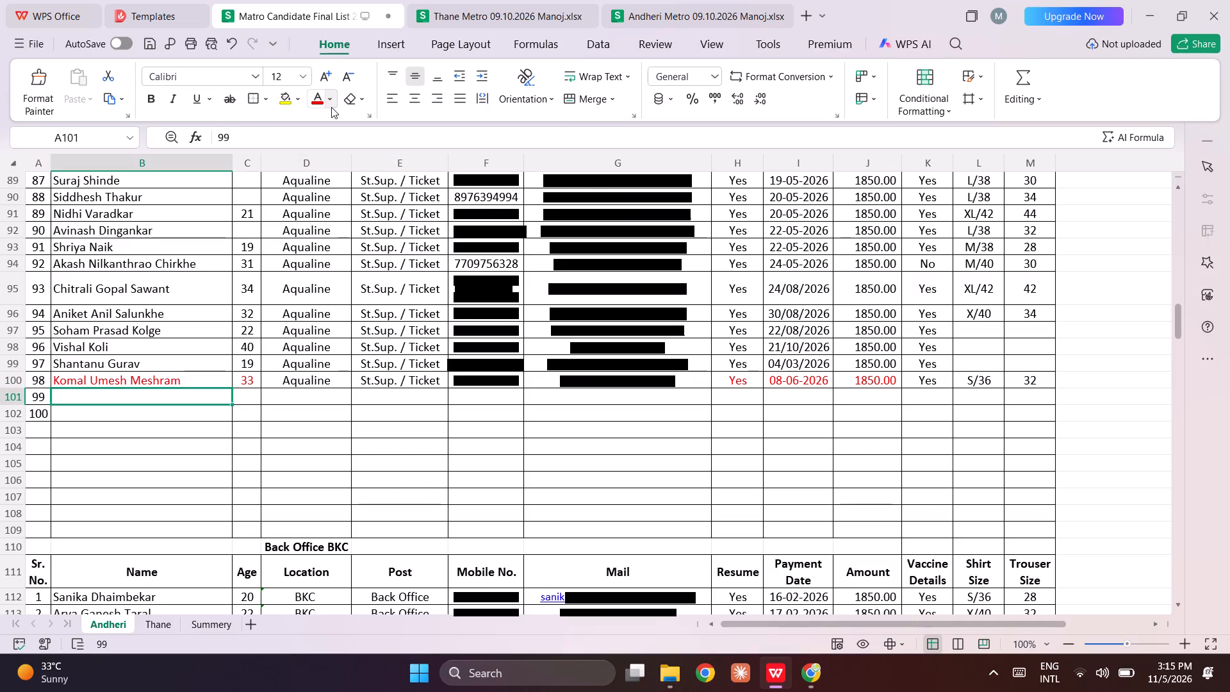
{"action": "key", "text": "ctrl+s"}
Copy serial 27's mobile number through trouser size, G29 to N29, from the Andheri Metro workbook into the final list starting at F101.
{"action": "left_click", "coordinate": [709, 12]}
{"action": "key", "text": "Left"}
{"action": "key", "text": "Left"}
{"action": "key", "text": "Left"}
{"action": "key", "text": "Left"}
{"action": "key", "text": "Left"}
{"action": "key", "text": "Left"}
{"action": "key", "text": "Left"}
{"action": "key", "text": "Left"}
{"action": "key", "text": "Left"}
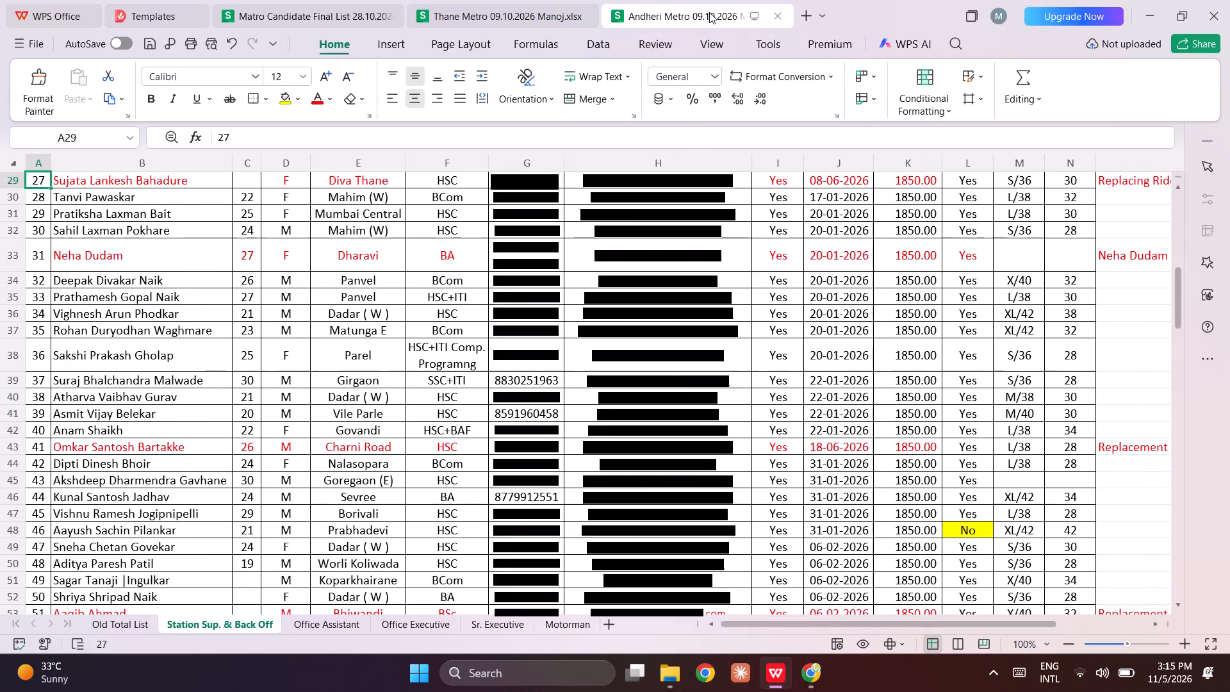
{"action": "key", "text": "Right"}
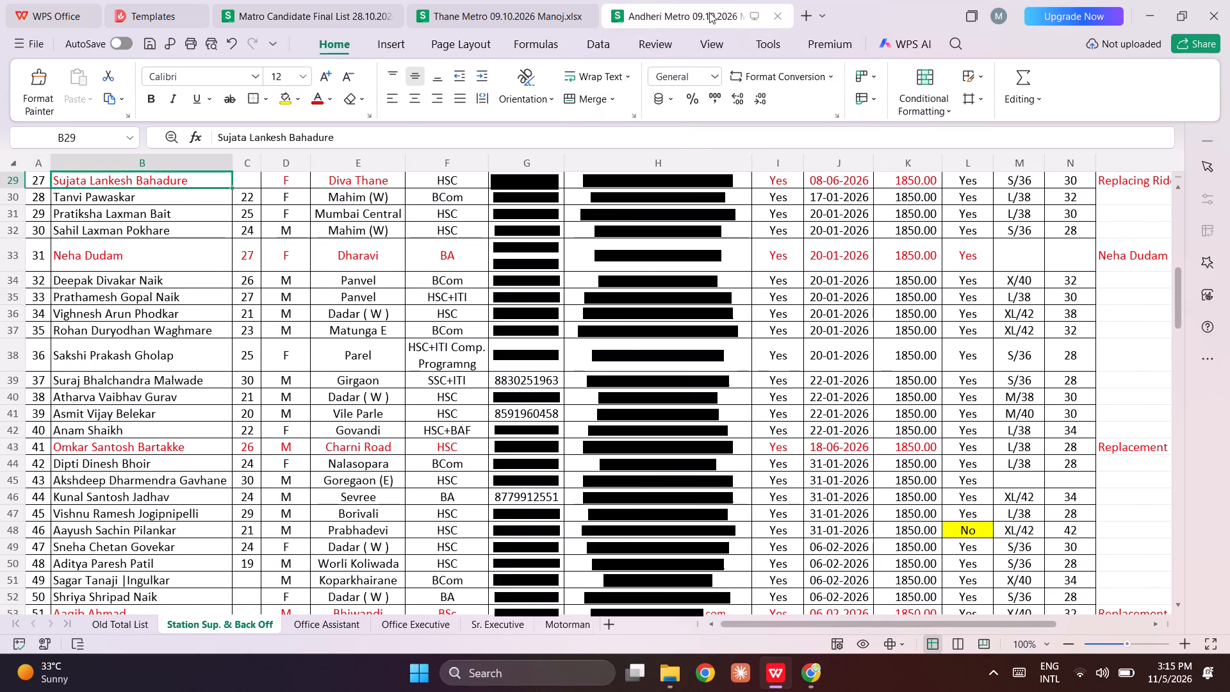
{"action": "key", "text": "Right"}
{"action": "key", "text": "Right"}
{"action": "key", "text": "Right"}
{"action": "key", "text": "Right"}
{"action": "key", "text": "Right"}
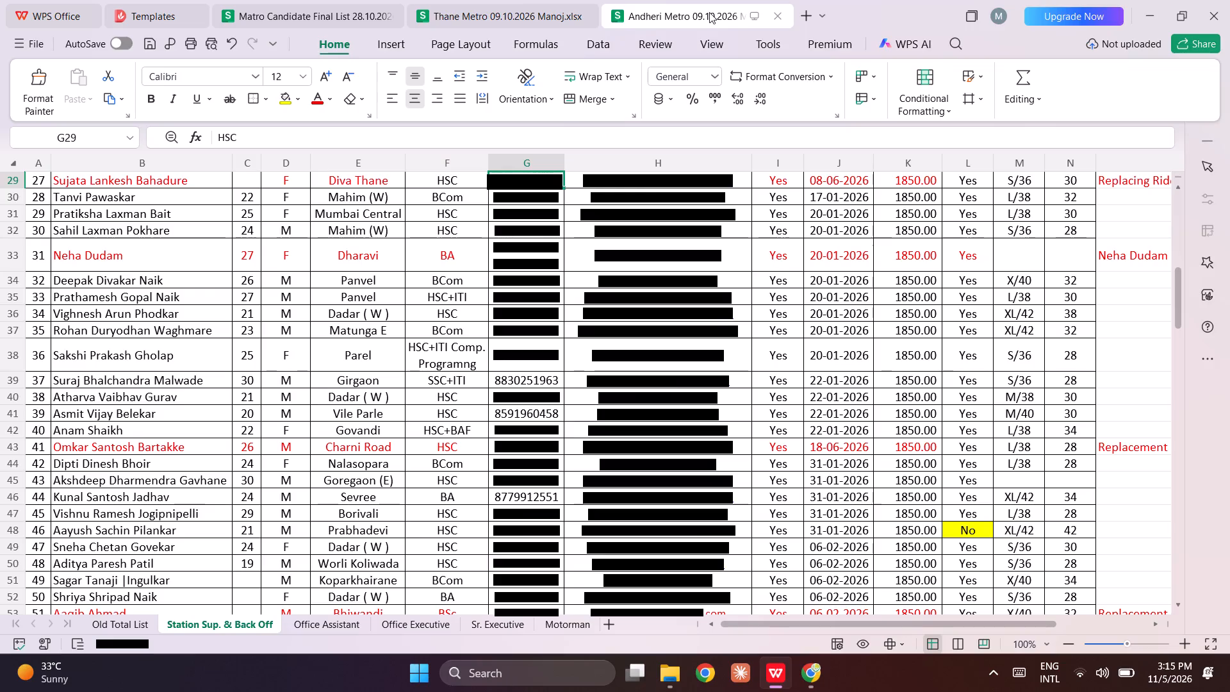
{"action": "key", "text": "shift+Right"}
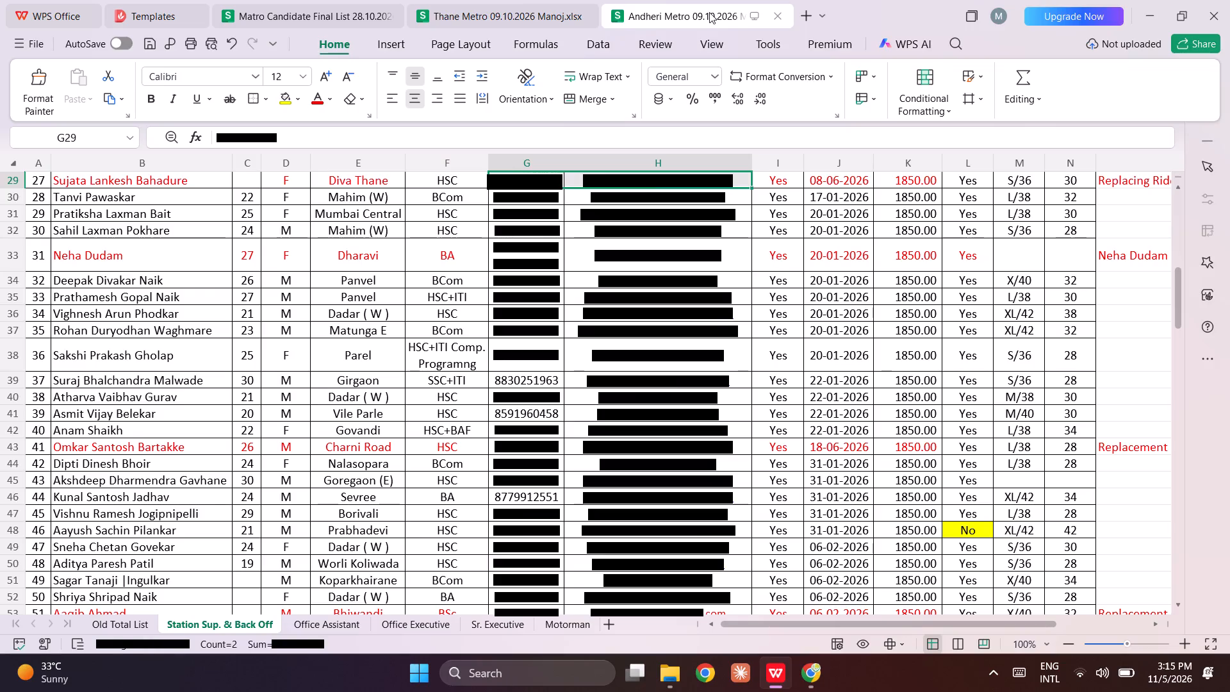
{"action": "key", "text": "shift+Right"}
{"action": "key", "text": "shift+Right"}
{"action": "key", "text": "shift+Right"}
{"action": "key", "text": "shift+Right"}
{"action": "key", "text": "shift+Right"}
{"action": "key", "text": "shift+Right"}
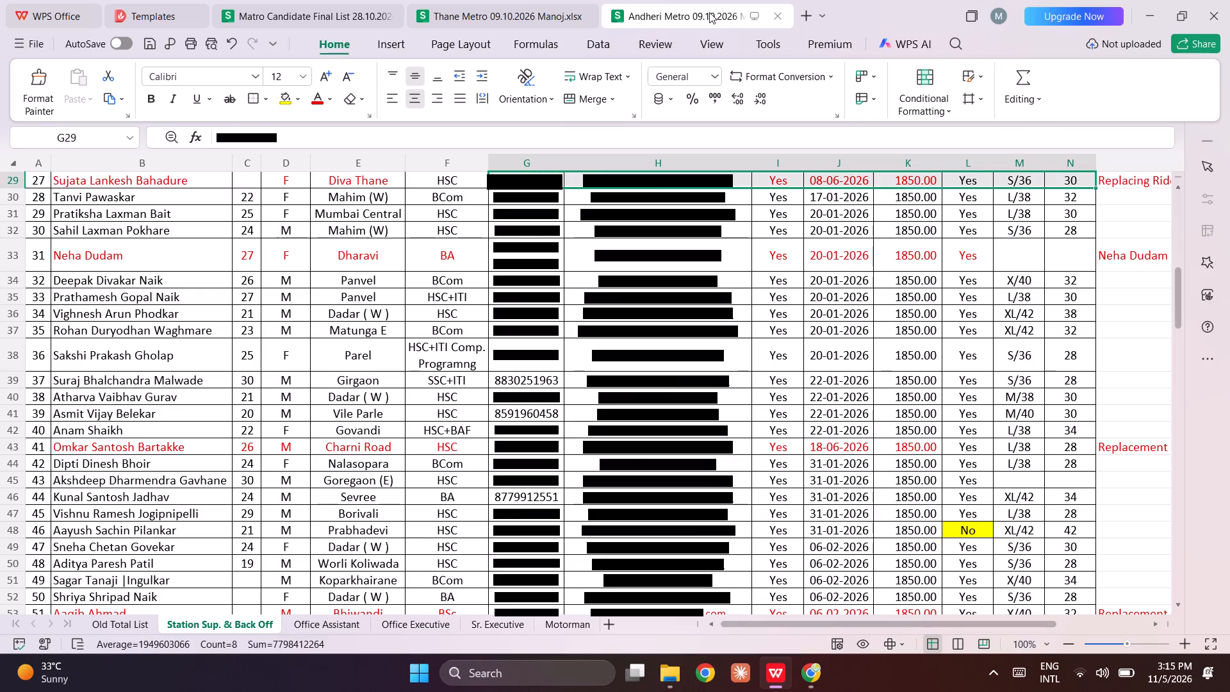
{"action": "key", "text": "ctrl+c"}
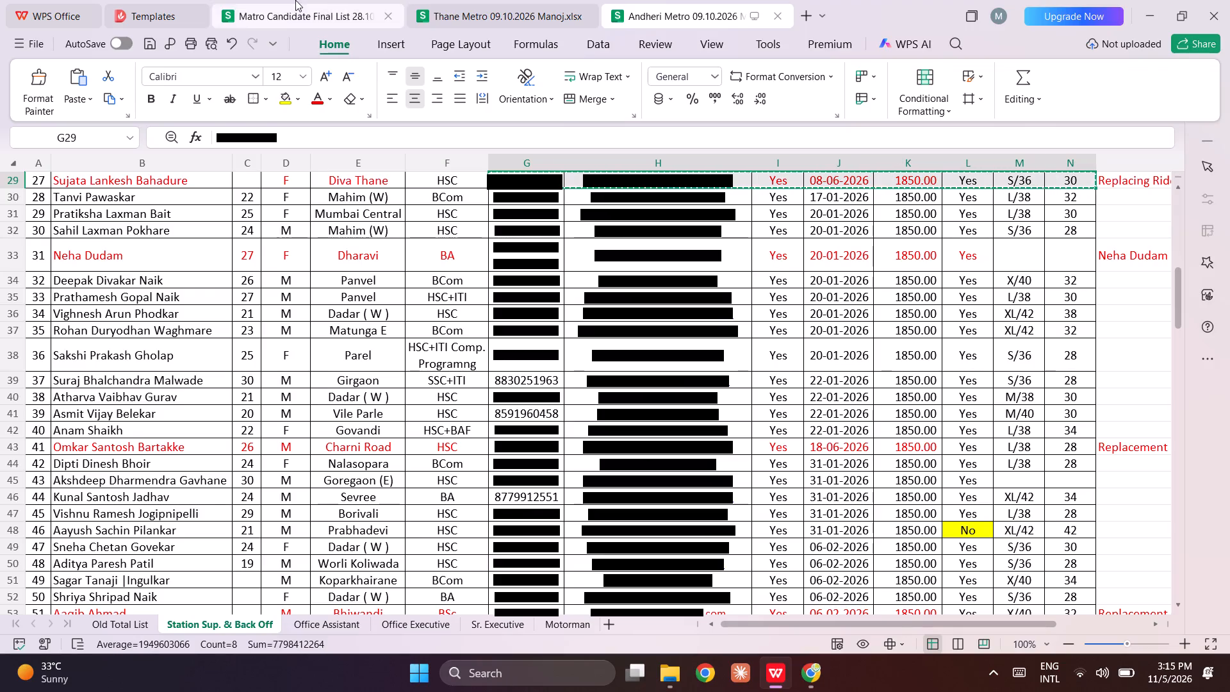
{"action": "left_click", "coordinate": [275, 24]}
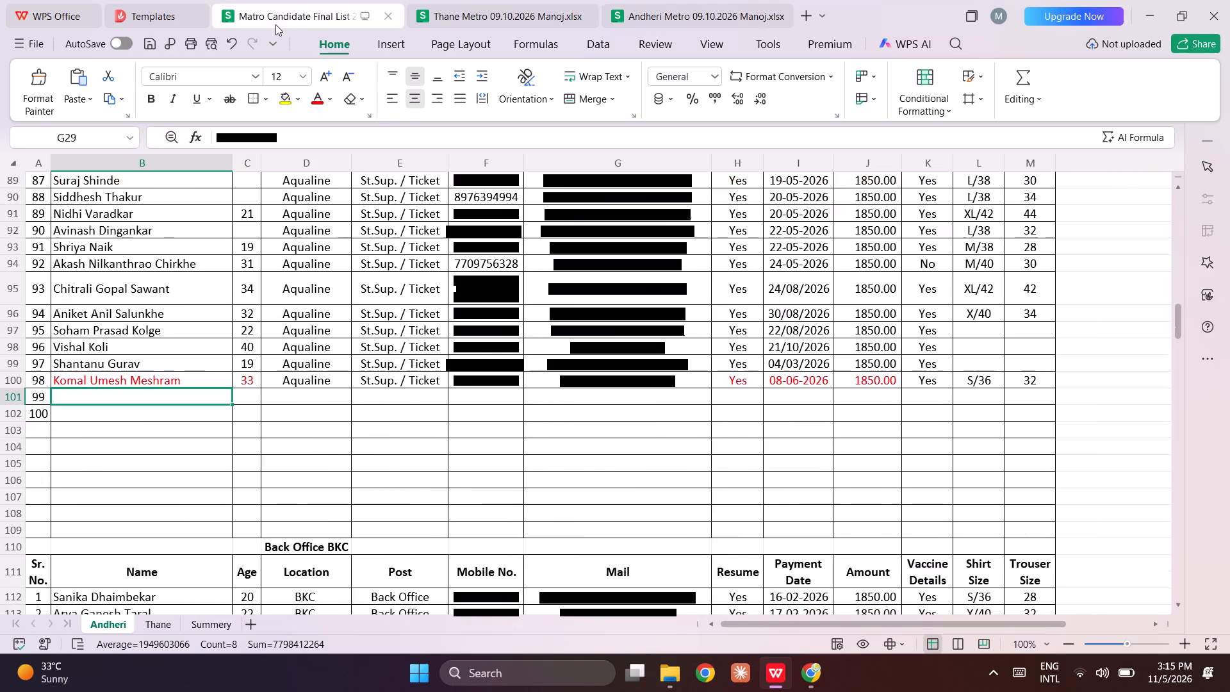
{"action": "key", "text": "Right"}
{"action": "key", "text": "Right"}
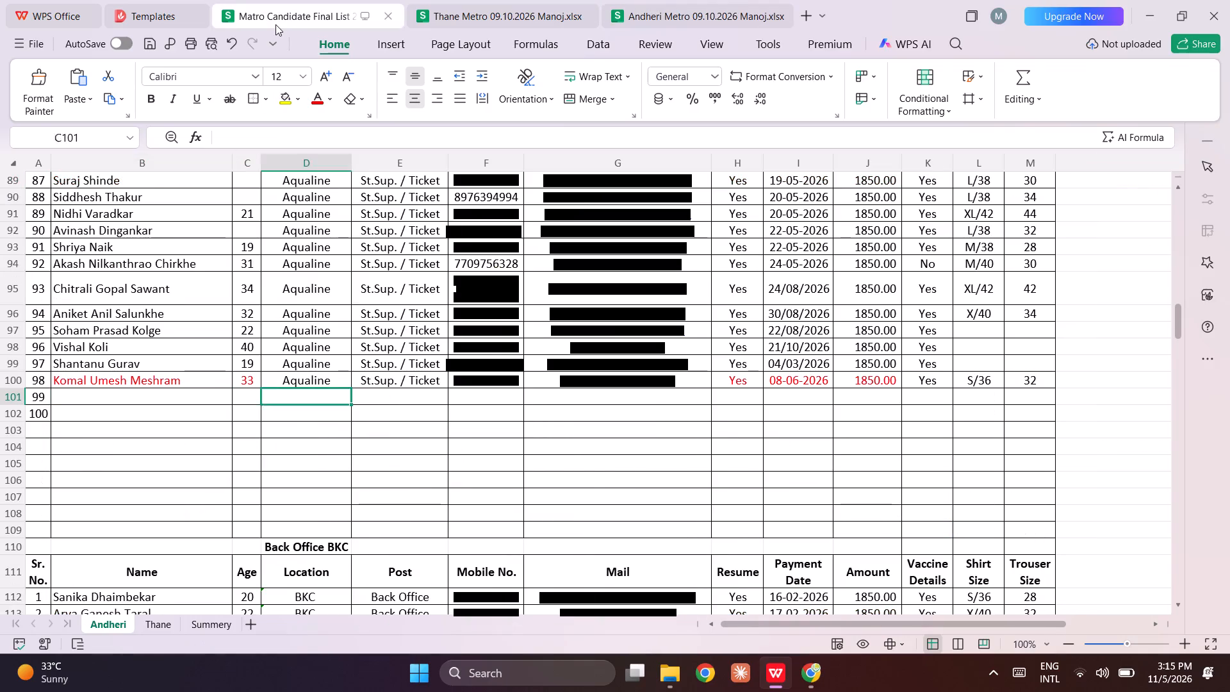
{"action": "key", "text": "Right"}
{"action": "key", "text": "Right"}
{"action": "key", "text": "ctrl+v"}
Enter the full name of the Andheri workbook's serial 27 candidate in B101, serial number 99's Name cell.
{"action": "key", "text": "Left"}
{"action": "key", "text": "Left"}
{"action": "key", "text": "Left"}
{"action": "key", "text": "Left"}
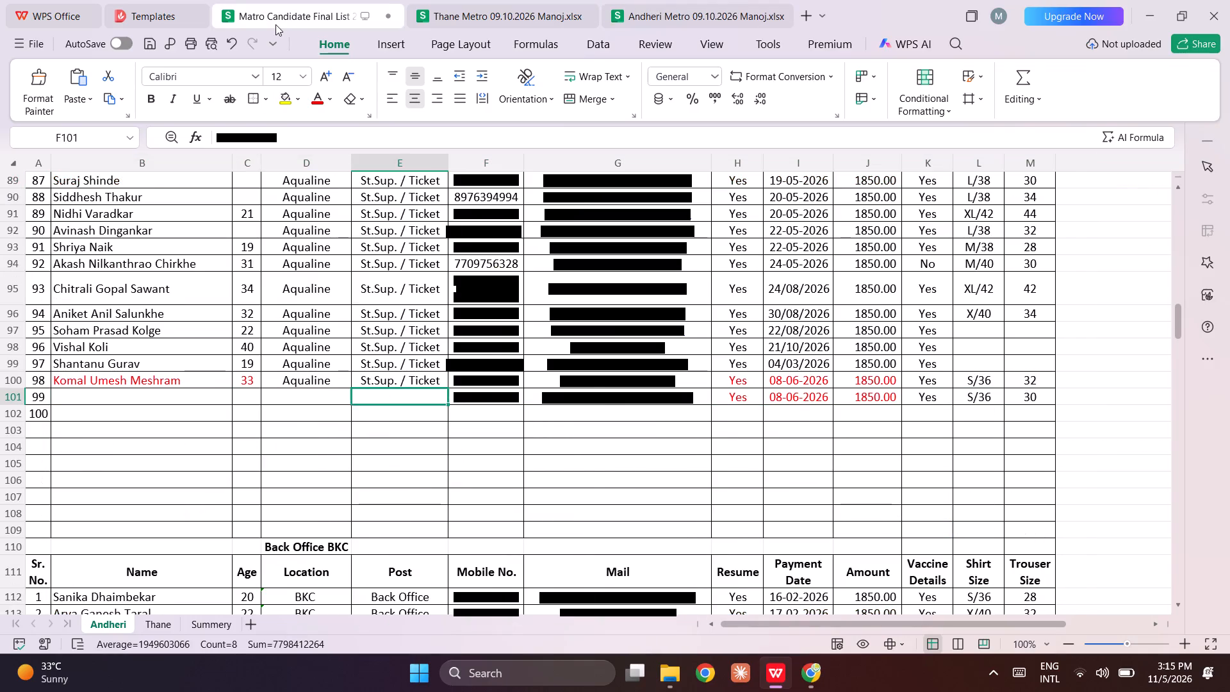
{"action": "key", "text": "Left"}
{"action": "key", "text": "Left"}
{"action": "key", "text": "Right"}
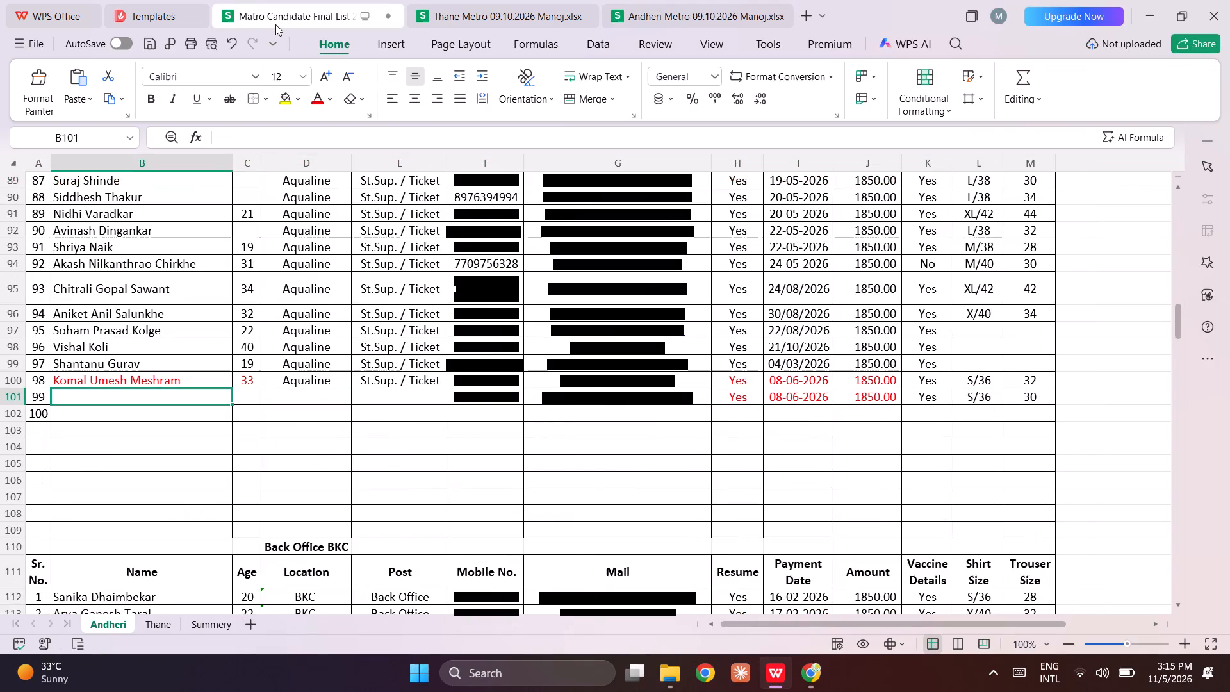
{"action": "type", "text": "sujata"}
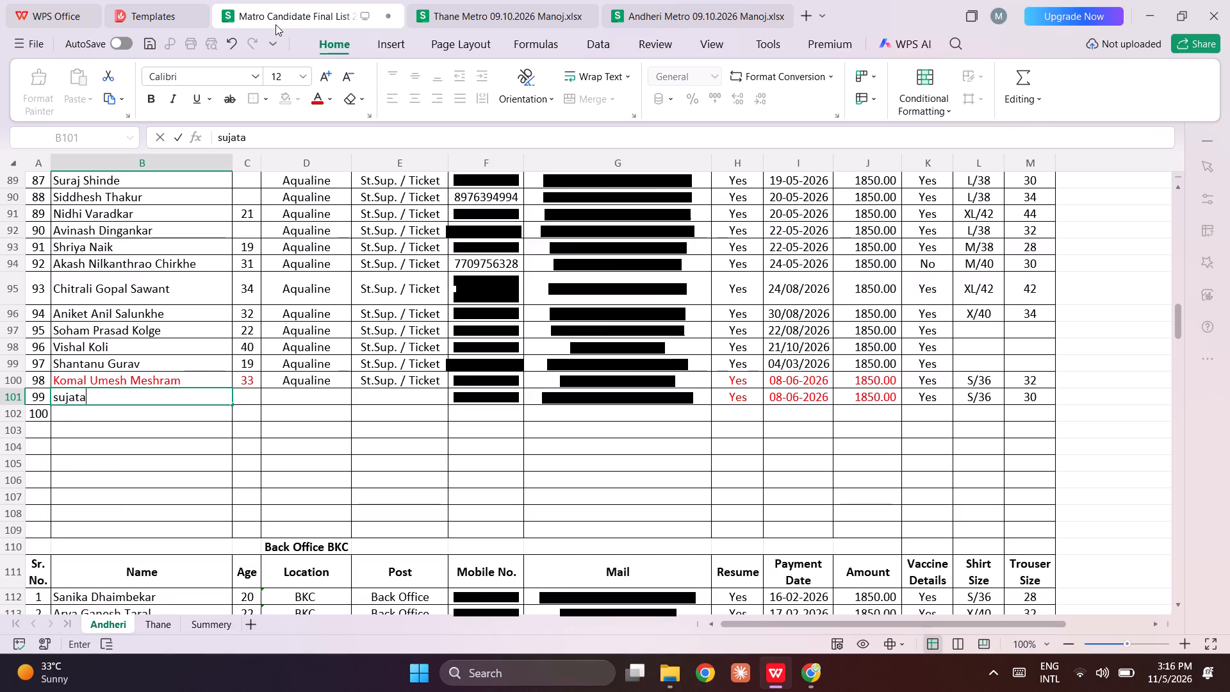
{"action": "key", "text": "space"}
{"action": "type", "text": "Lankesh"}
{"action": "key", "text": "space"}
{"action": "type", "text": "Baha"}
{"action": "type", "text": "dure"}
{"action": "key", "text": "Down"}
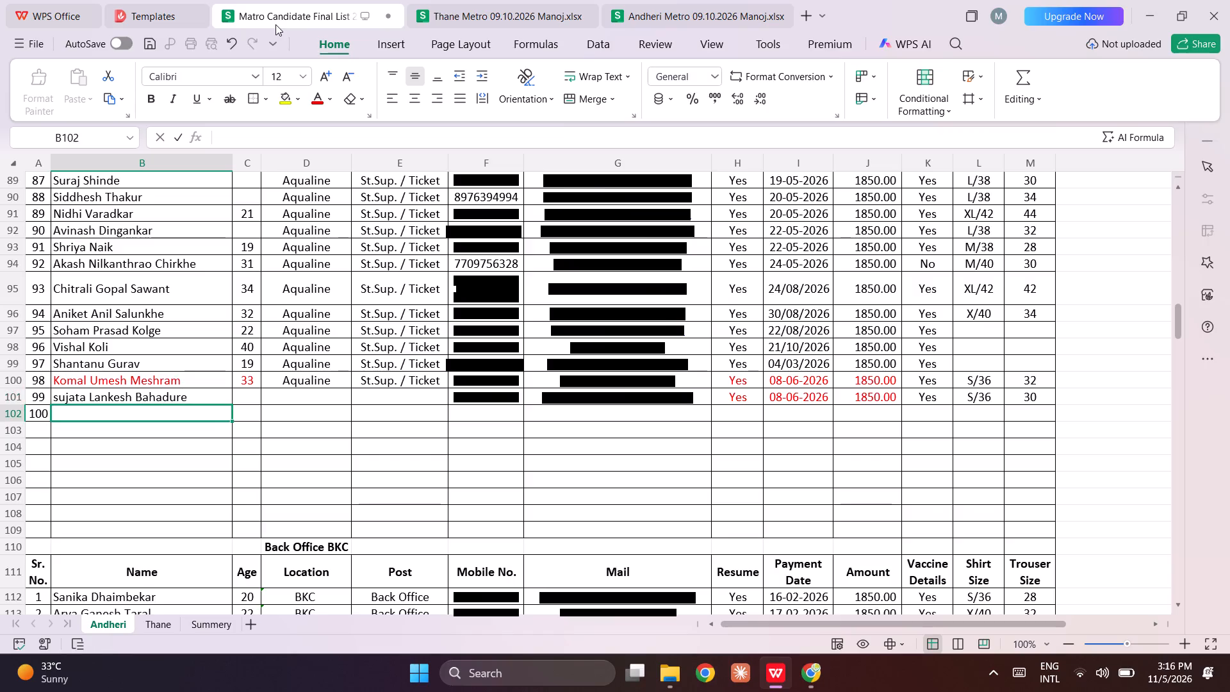
Fill serial number 99's Location and Post cells, D101 and E101, with Aqualine and St.Sup. / Ticket from the row above.
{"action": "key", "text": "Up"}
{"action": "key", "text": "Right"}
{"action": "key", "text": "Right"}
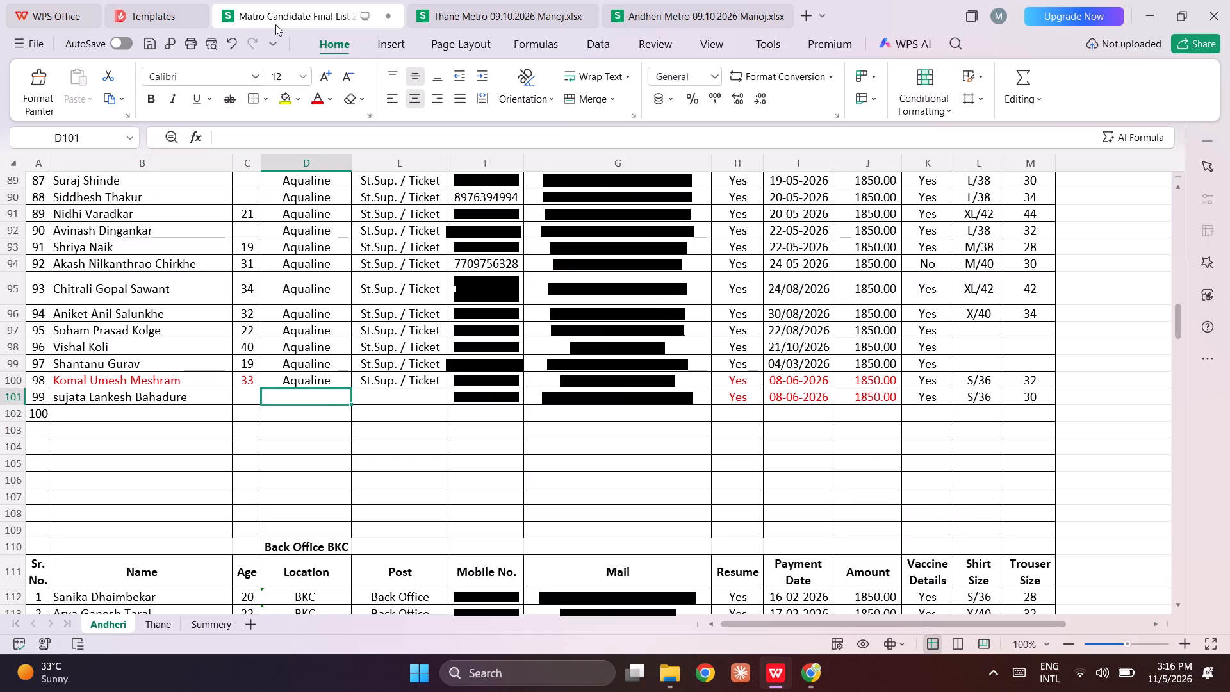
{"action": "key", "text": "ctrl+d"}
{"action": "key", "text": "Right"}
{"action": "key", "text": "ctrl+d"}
Highlight A100 to M105 with a yellow fill and red text.
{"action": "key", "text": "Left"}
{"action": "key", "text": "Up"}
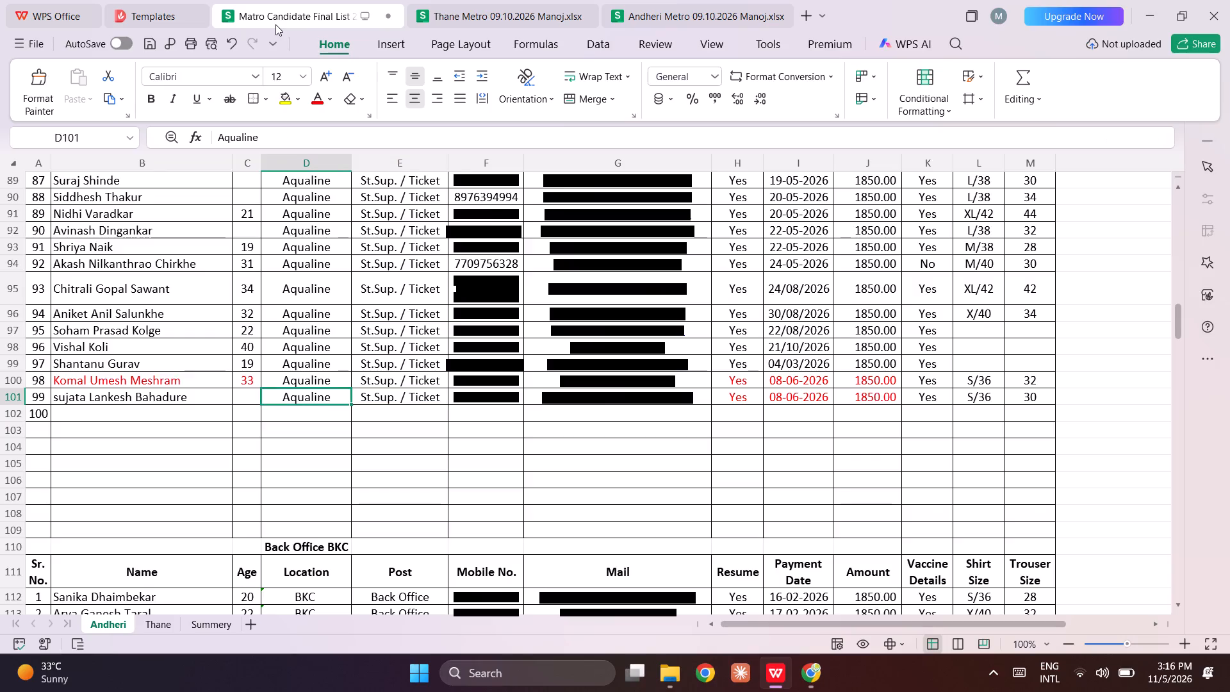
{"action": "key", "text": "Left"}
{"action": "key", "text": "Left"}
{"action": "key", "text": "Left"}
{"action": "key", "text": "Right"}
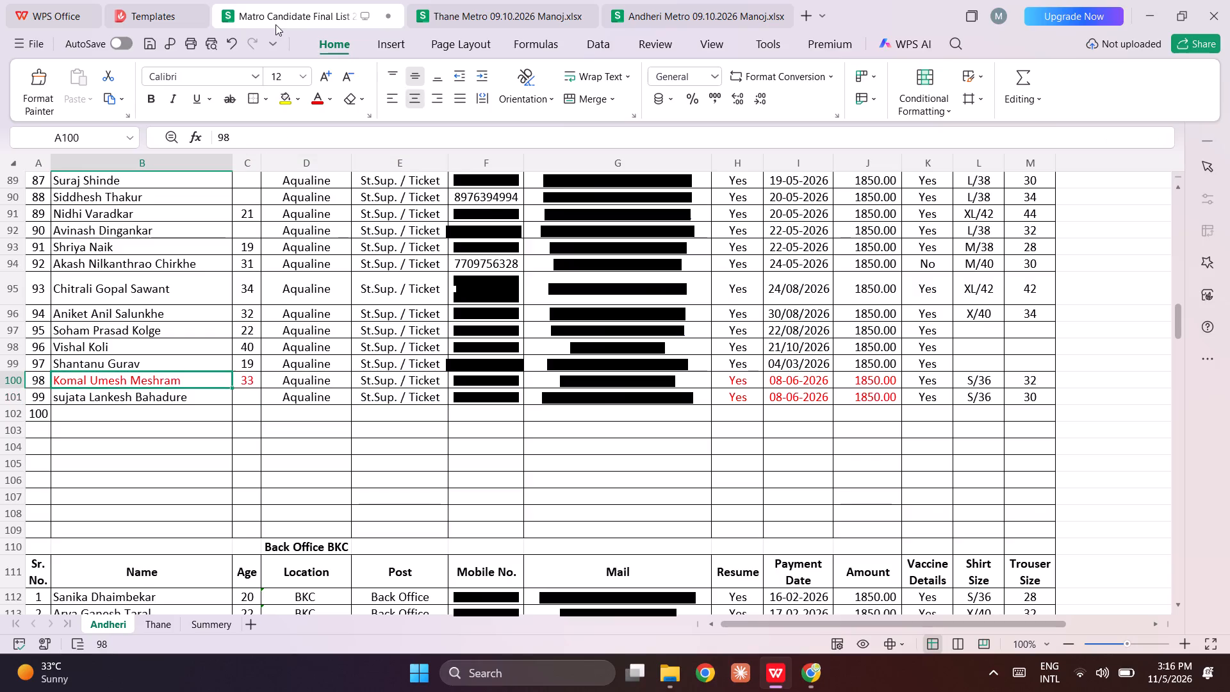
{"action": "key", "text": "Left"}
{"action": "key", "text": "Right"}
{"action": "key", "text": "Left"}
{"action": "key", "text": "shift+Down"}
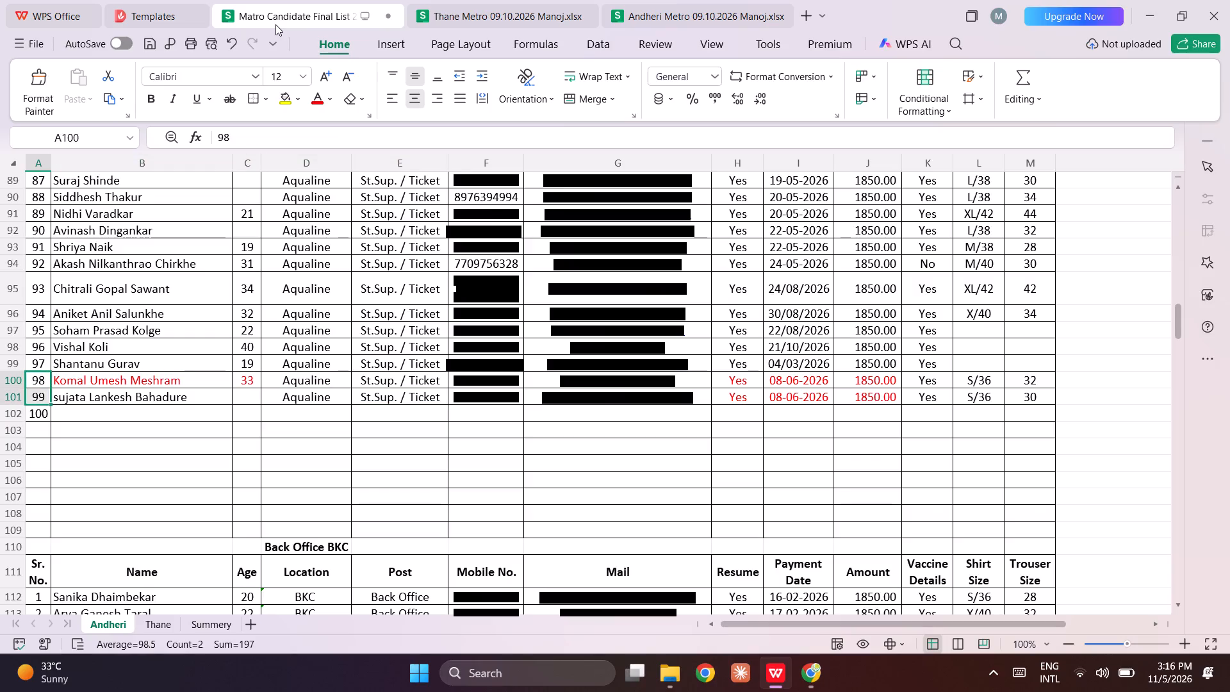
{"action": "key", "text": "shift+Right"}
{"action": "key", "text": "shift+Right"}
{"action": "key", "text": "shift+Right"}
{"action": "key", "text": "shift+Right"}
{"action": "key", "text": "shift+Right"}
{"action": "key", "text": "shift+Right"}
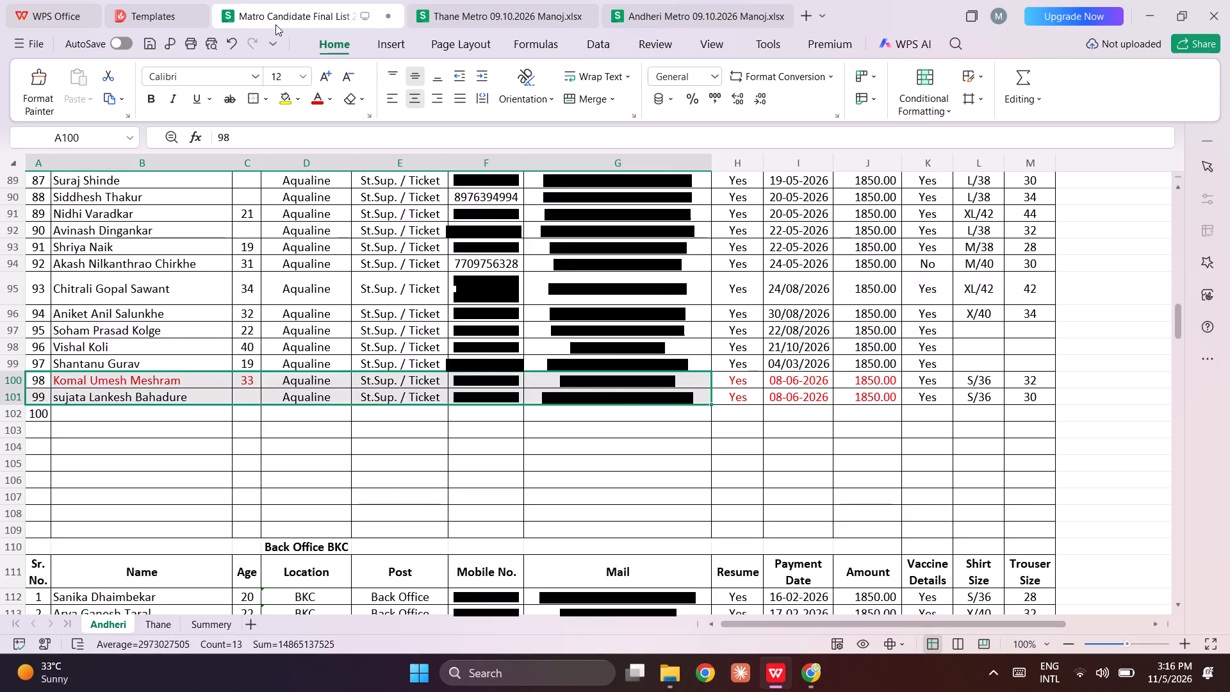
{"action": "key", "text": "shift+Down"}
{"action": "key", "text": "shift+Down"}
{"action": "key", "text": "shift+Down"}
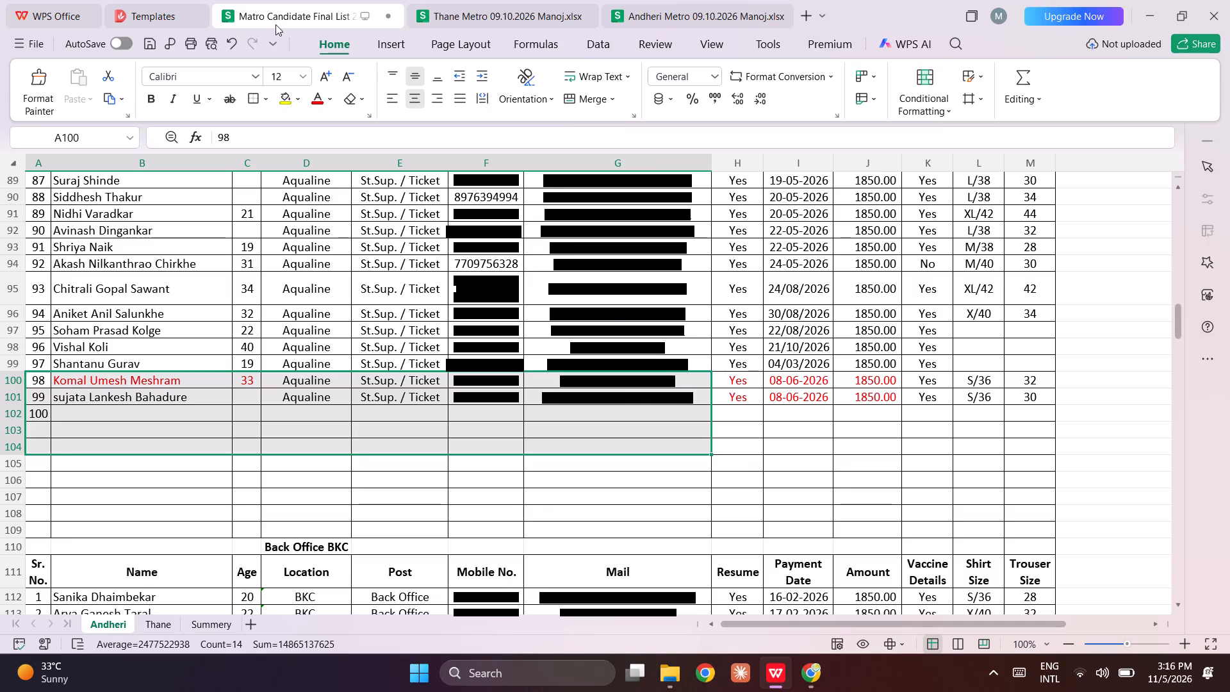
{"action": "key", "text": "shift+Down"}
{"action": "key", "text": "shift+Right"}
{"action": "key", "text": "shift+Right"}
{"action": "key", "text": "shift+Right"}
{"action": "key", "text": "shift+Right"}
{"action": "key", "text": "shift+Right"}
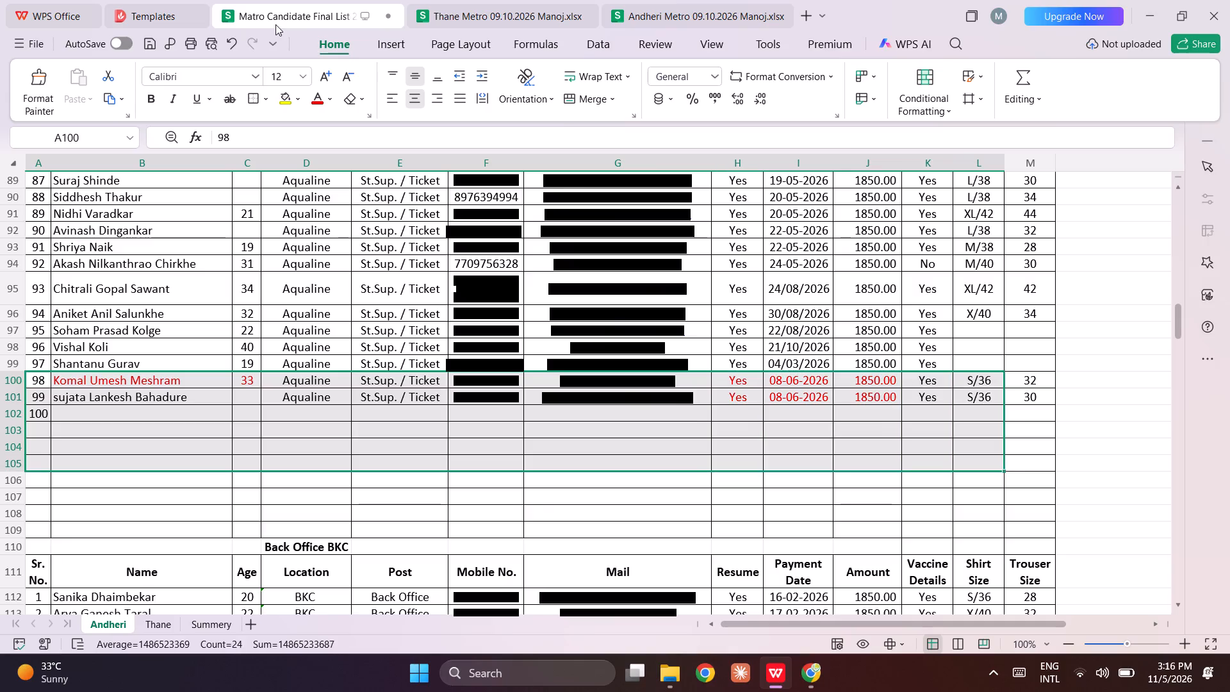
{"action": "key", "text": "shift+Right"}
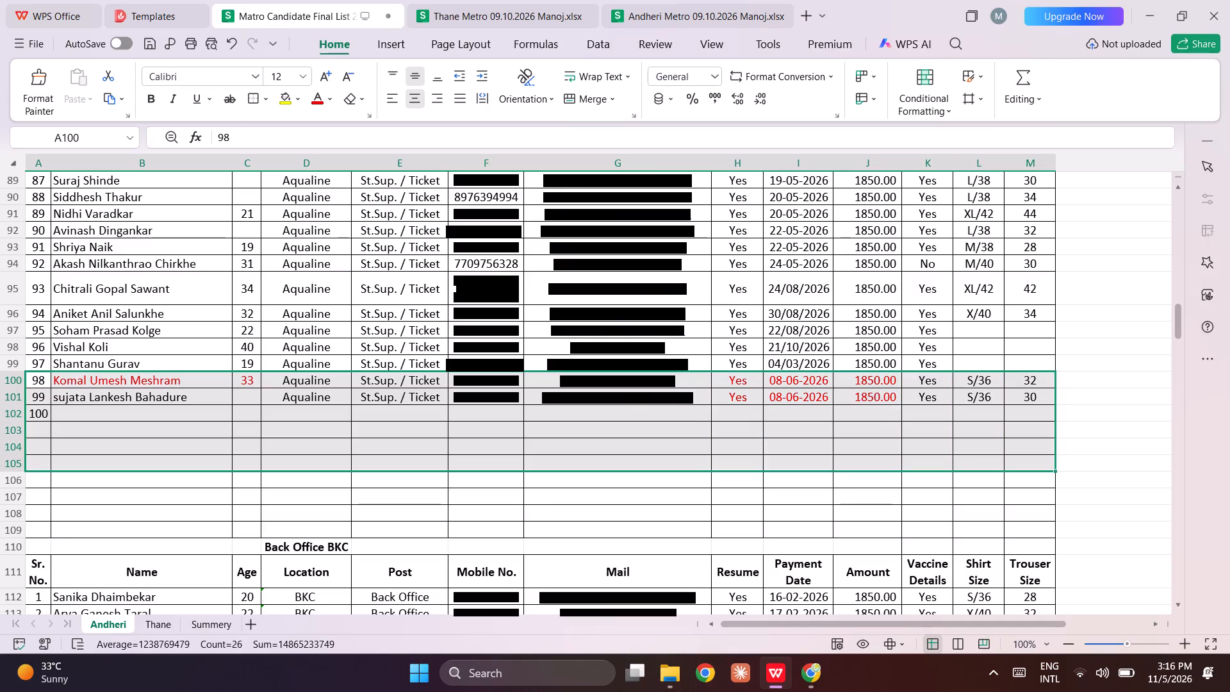
{"action": "left_click", "coordinate": [288, 96]}
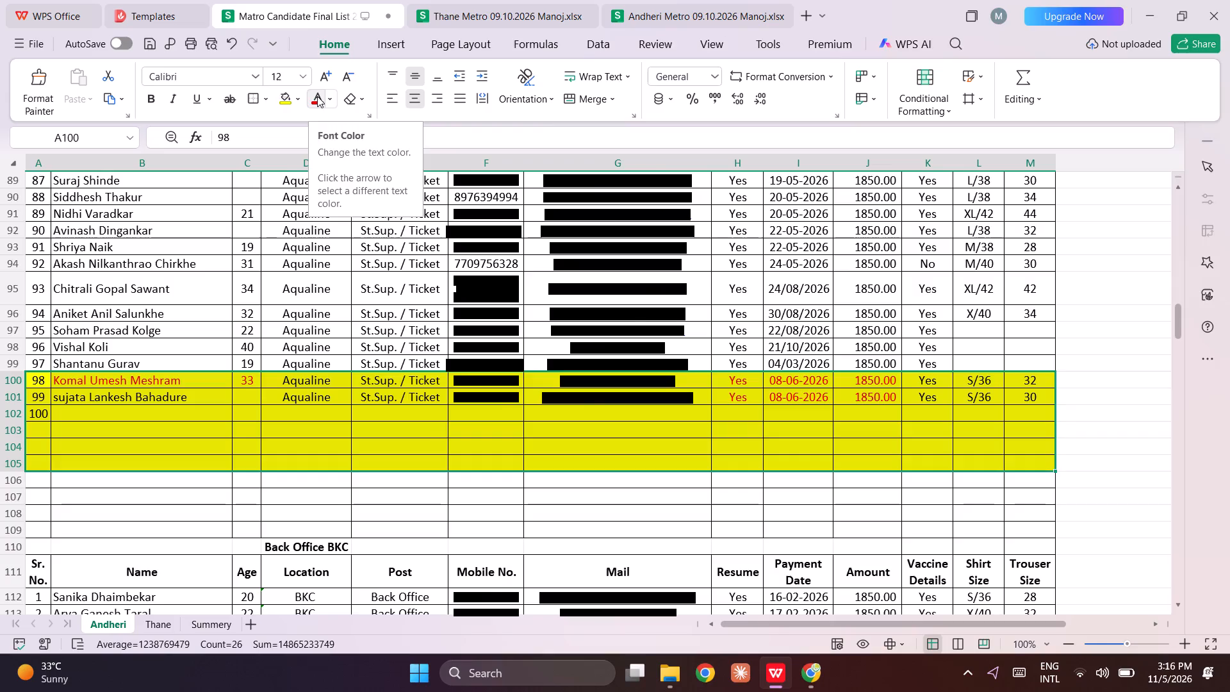
{"action": "left_click", "coordinate": [317, 96]}
Extend the yellow fill to the remarks cells N100 to N105 beside the highlighted rows.
{"action": "key", "text": "Right"}
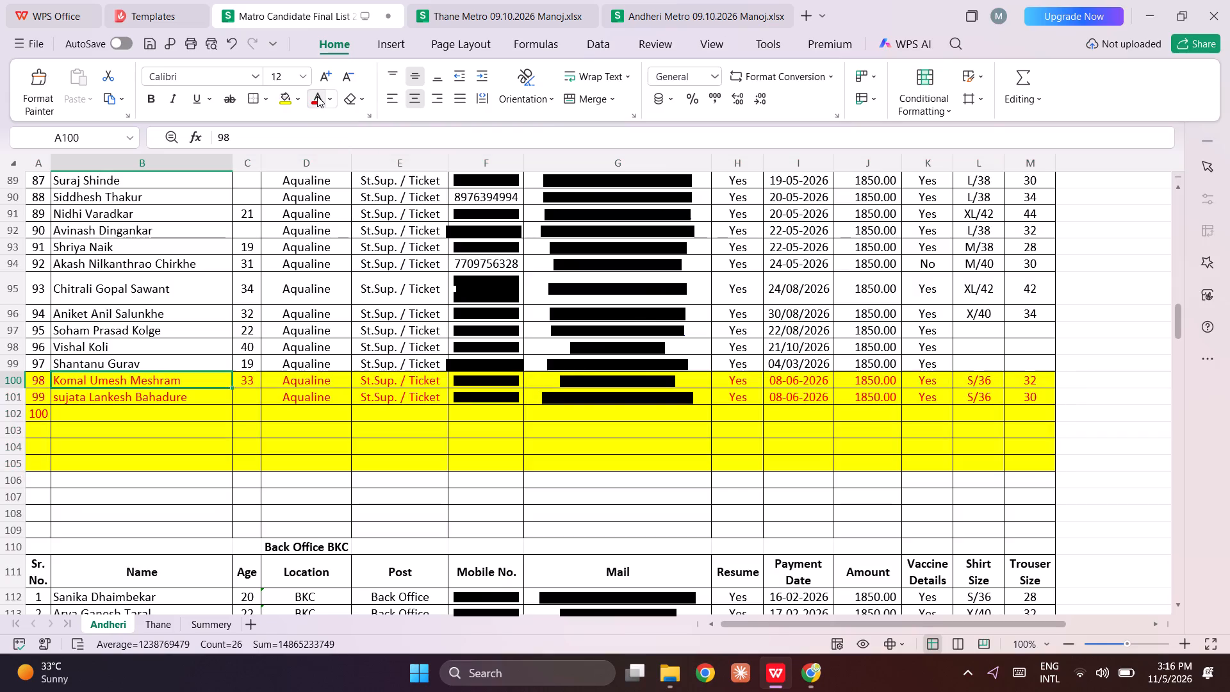
{"action": "key", "text": "Right"}
{"action": "key", "text": "Right"}
{"action": "key", "text": "Right"}
{"action": "key", "text": "Right"}
{"action": "key", "text": "Right"}
{"action": "key", "text": "Right"}
{"action": "key", "text": "Right"}
{"action": "key", "text": "Right"}
{"action": "key", "text": "Right"}
{"action": "key", "text": "Right"}
{"action": "key", "text": "Right"}
{"action": "key", "text": "Right"}
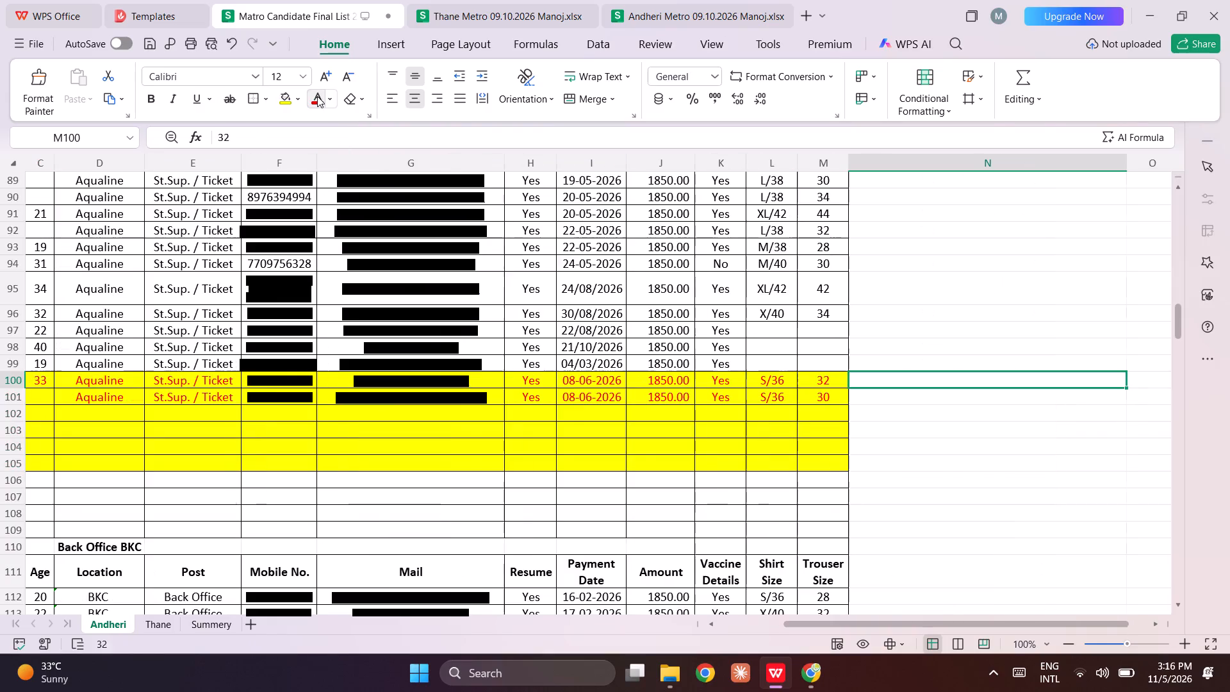
{"action": "key", "text": "shift+Down"}
{"action": "key", "text": "shift+Down"}
{"action": "key", "text": "shift+Down"}
{"action": "key", "text": "shift+Down"}
{"action": "key", "text": "shift+Down"}
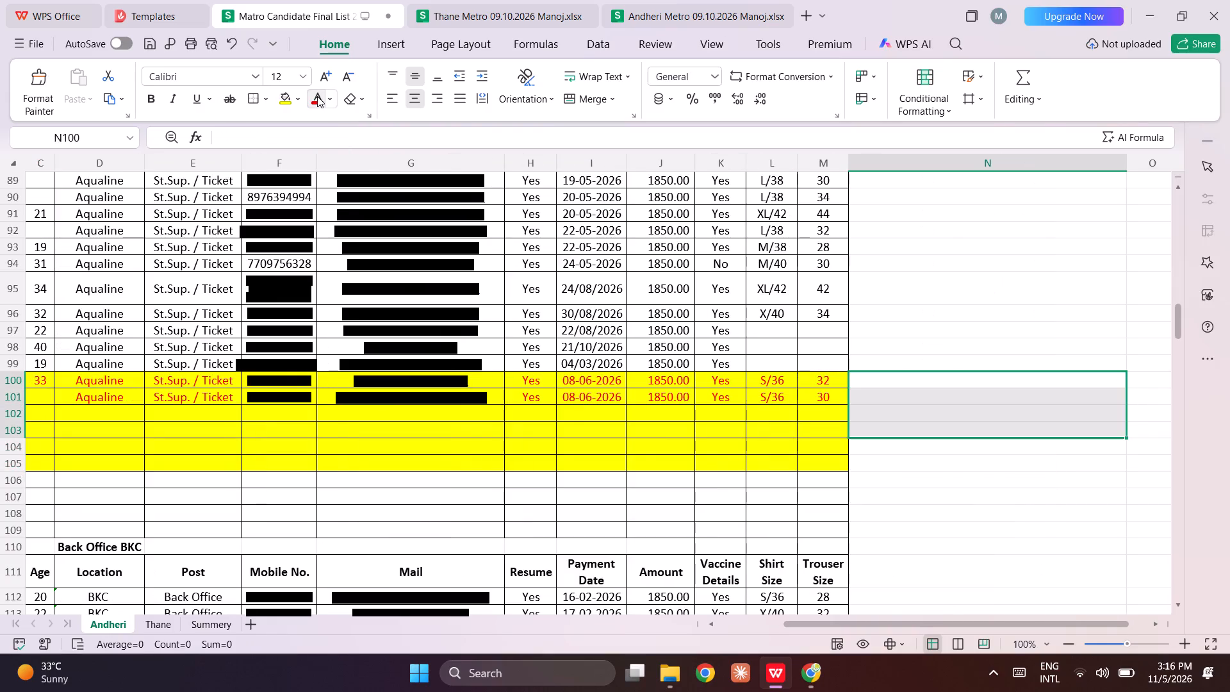
{"action": "right_click", "coordinate": [279, 99]}
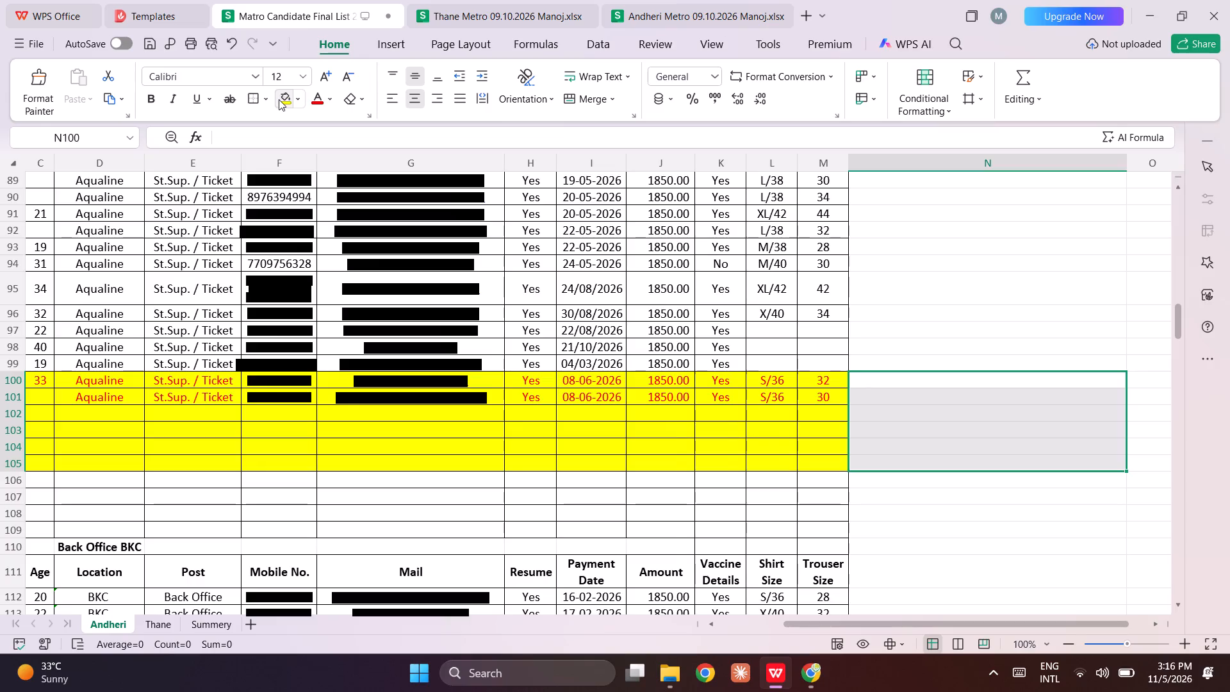
{"action": "left_click", "coordinate": [289, 99]}
Enter New as the remark in N100 for serial 98 and copy it into N101 for serial 99.
{"action": "key", "text": "Right"}
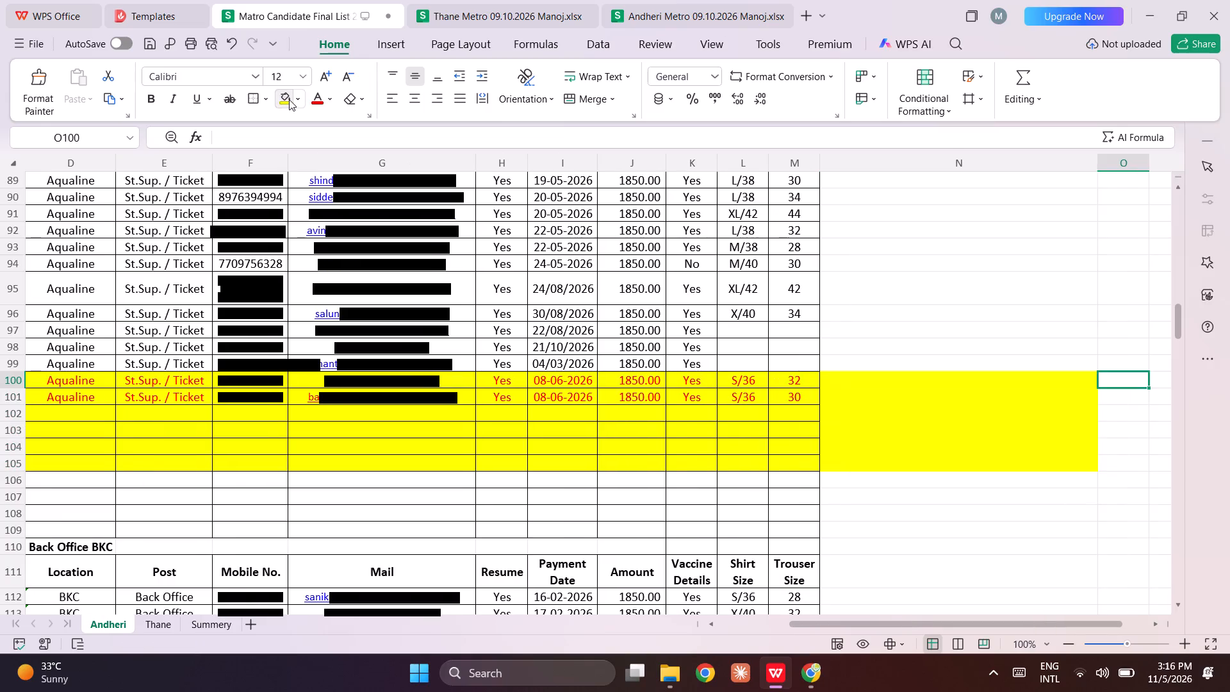
{"action": "key", "text": "Left"}
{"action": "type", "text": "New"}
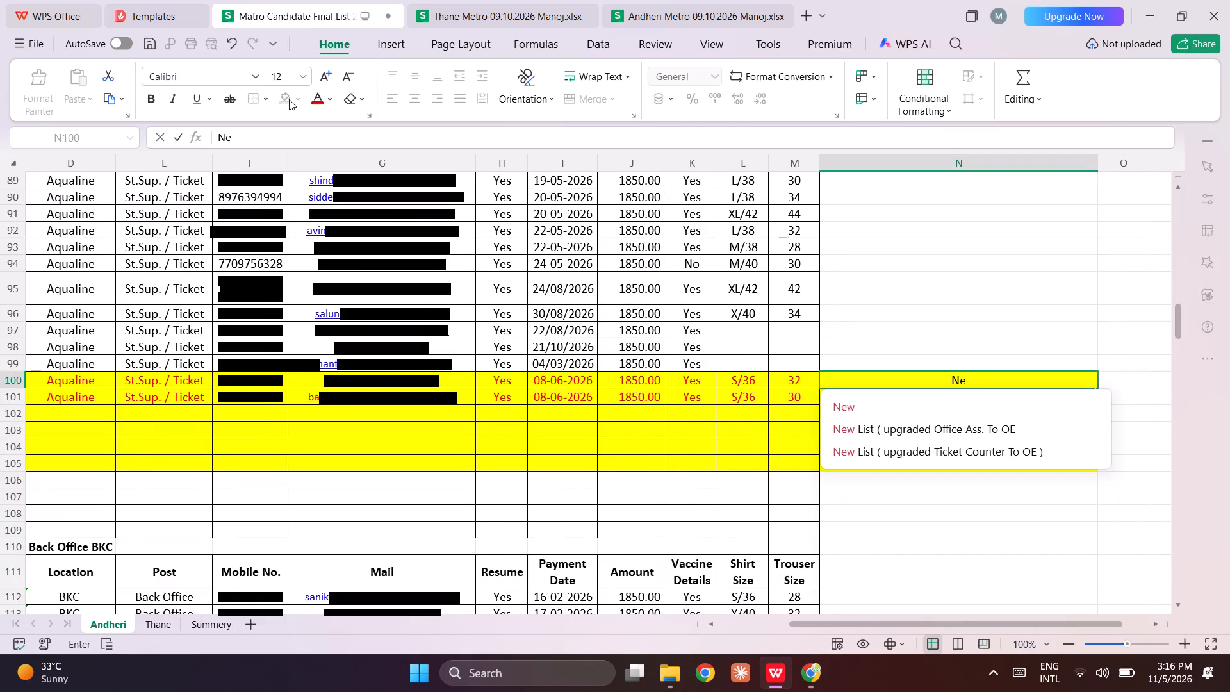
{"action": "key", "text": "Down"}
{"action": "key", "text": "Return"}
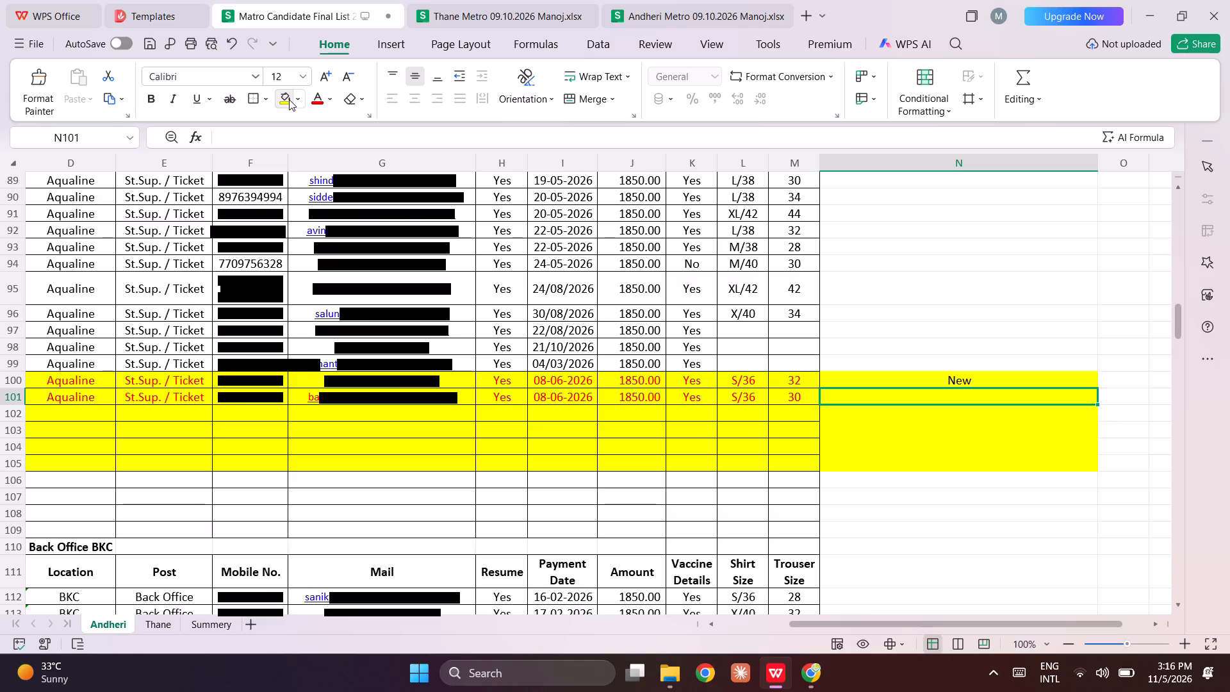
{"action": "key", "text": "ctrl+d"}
Save the candidate final list workbook with serial number 100's row, cell A102, selected.
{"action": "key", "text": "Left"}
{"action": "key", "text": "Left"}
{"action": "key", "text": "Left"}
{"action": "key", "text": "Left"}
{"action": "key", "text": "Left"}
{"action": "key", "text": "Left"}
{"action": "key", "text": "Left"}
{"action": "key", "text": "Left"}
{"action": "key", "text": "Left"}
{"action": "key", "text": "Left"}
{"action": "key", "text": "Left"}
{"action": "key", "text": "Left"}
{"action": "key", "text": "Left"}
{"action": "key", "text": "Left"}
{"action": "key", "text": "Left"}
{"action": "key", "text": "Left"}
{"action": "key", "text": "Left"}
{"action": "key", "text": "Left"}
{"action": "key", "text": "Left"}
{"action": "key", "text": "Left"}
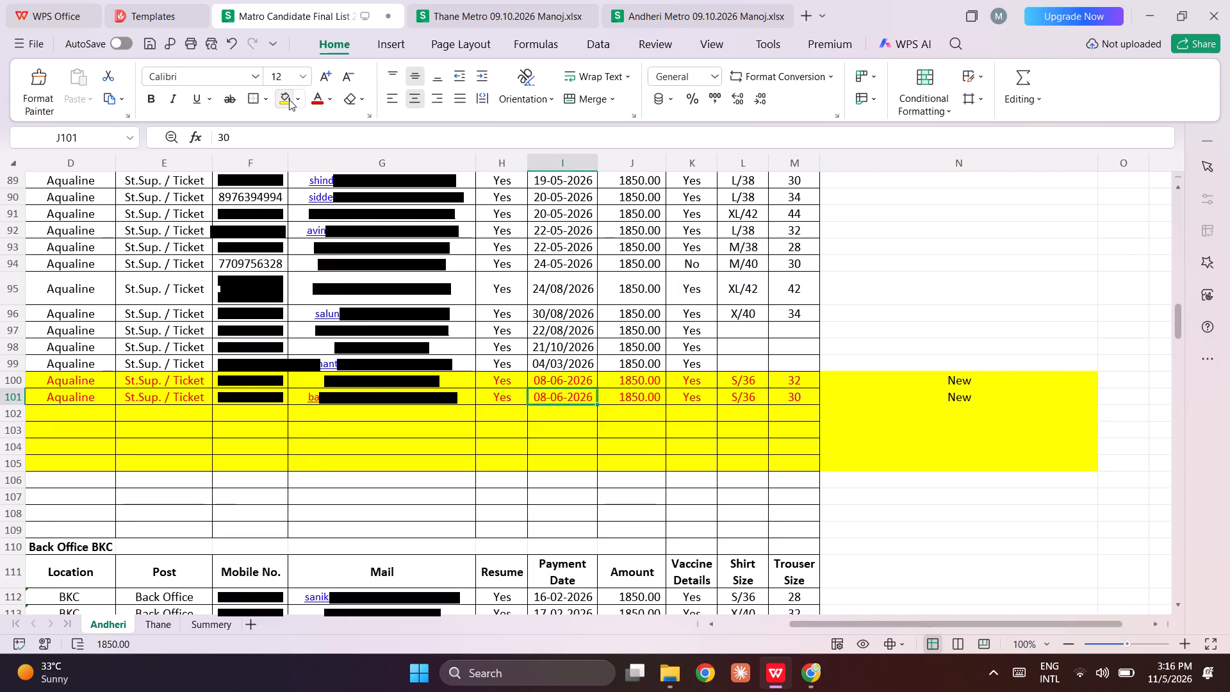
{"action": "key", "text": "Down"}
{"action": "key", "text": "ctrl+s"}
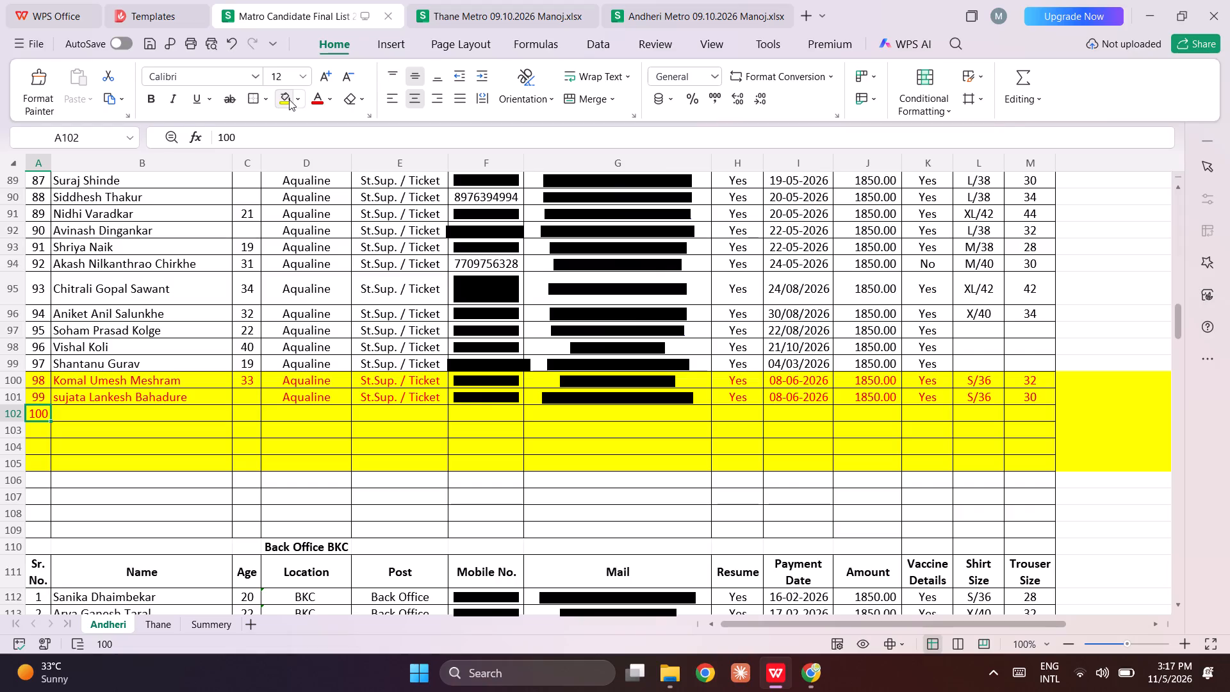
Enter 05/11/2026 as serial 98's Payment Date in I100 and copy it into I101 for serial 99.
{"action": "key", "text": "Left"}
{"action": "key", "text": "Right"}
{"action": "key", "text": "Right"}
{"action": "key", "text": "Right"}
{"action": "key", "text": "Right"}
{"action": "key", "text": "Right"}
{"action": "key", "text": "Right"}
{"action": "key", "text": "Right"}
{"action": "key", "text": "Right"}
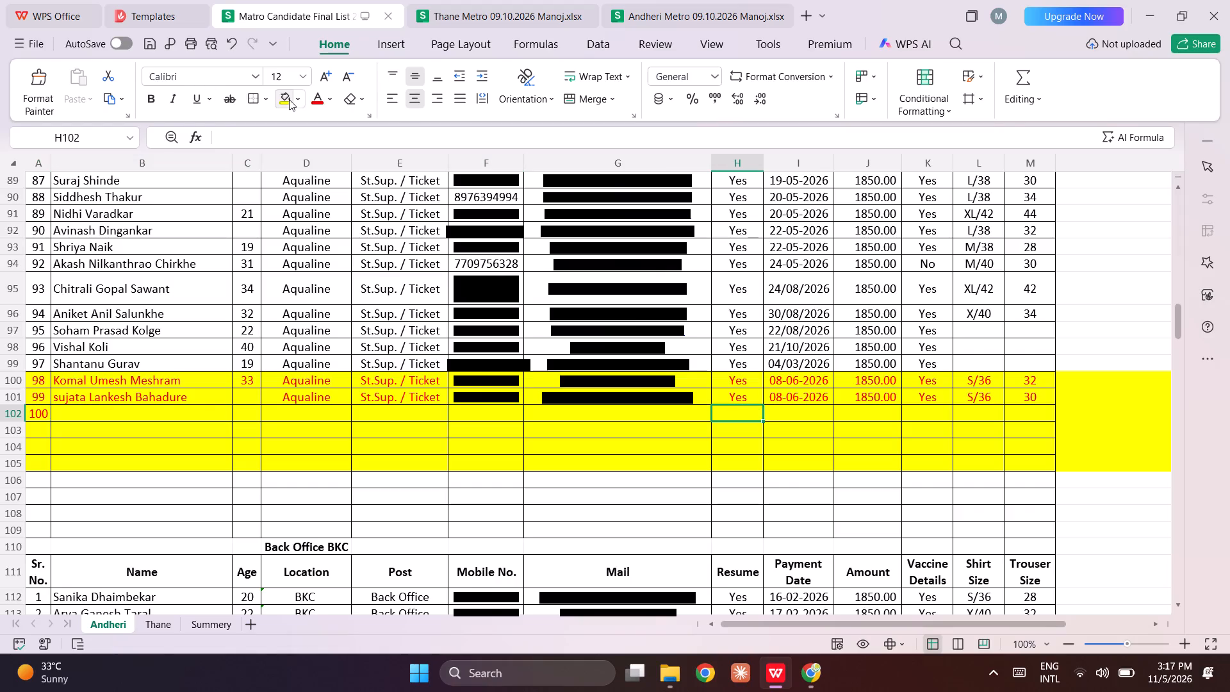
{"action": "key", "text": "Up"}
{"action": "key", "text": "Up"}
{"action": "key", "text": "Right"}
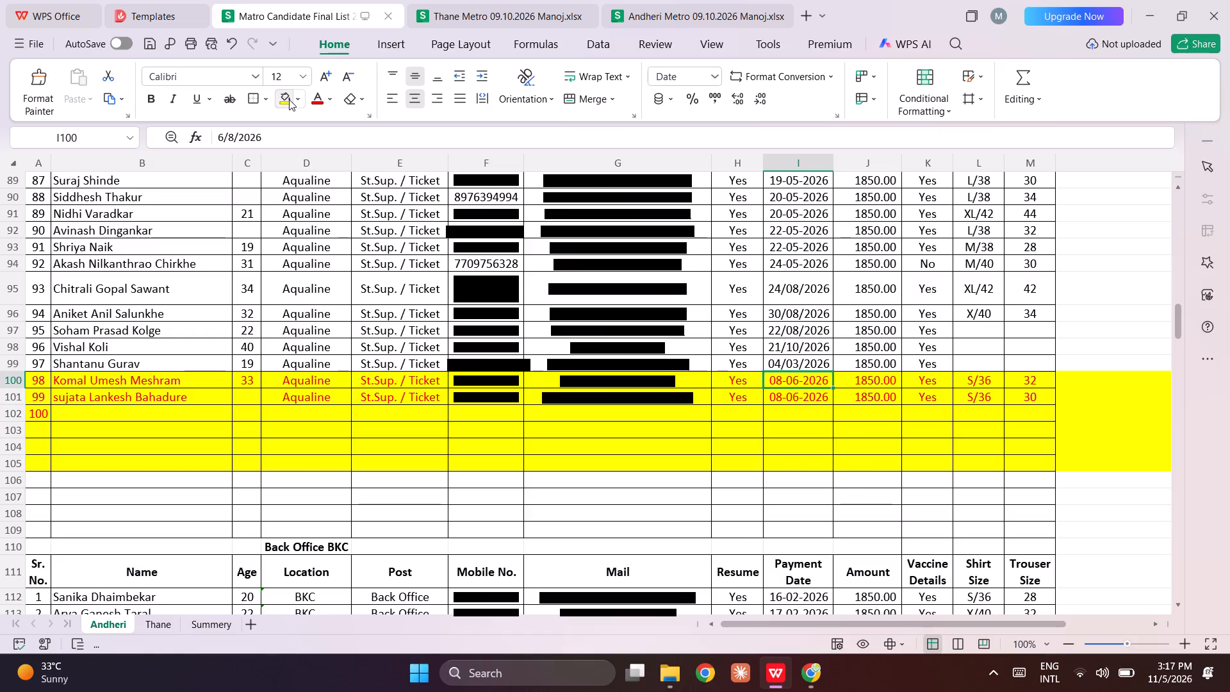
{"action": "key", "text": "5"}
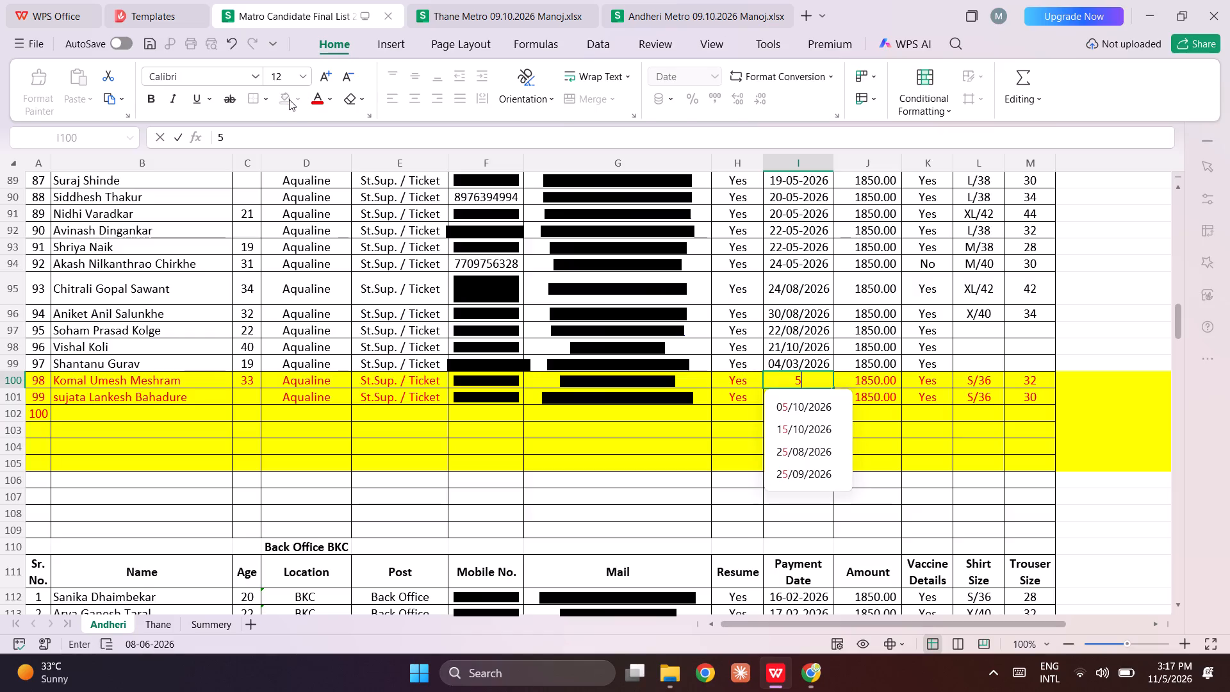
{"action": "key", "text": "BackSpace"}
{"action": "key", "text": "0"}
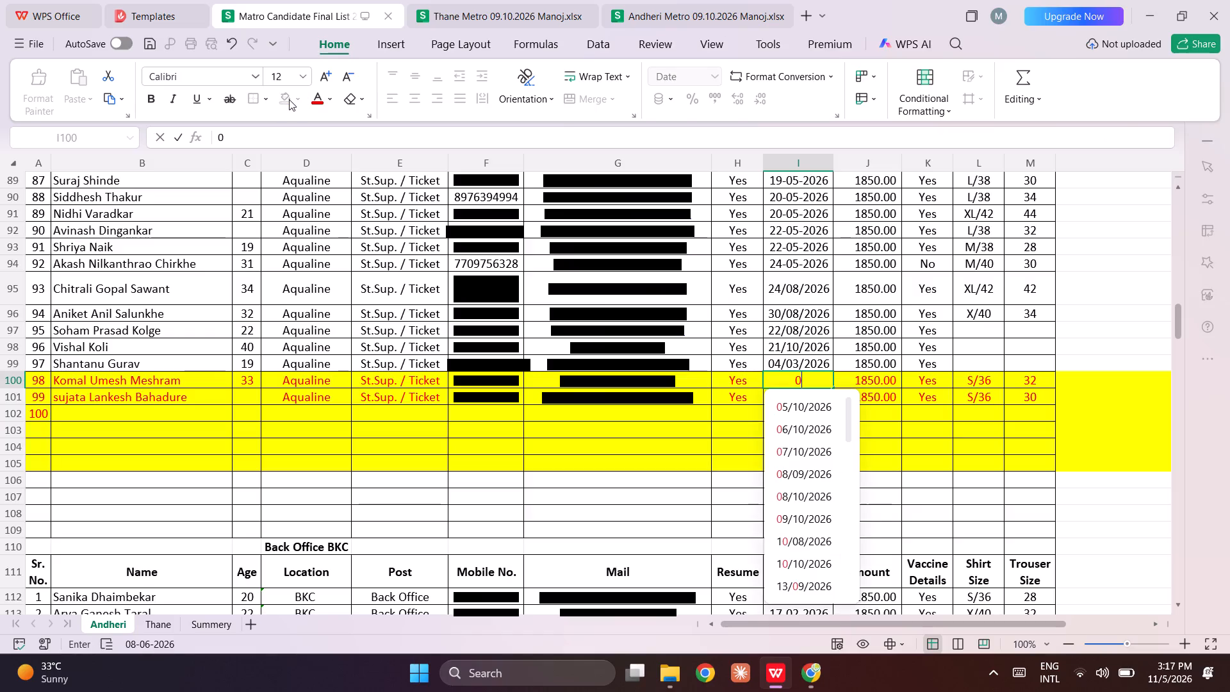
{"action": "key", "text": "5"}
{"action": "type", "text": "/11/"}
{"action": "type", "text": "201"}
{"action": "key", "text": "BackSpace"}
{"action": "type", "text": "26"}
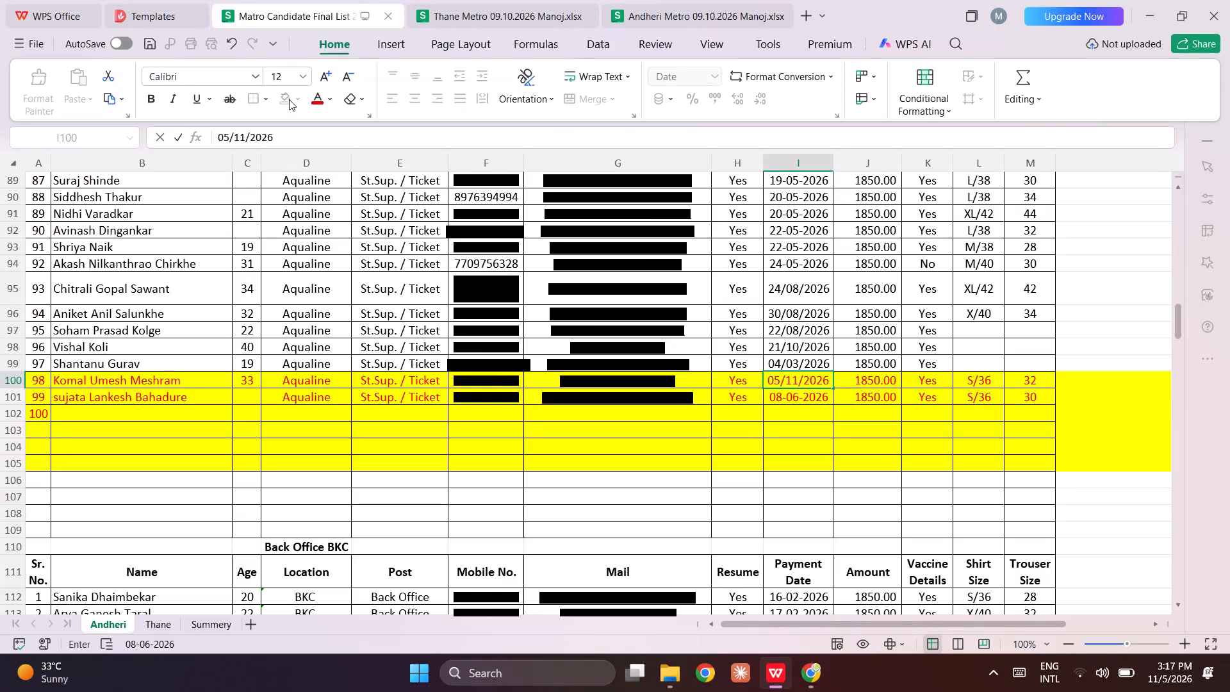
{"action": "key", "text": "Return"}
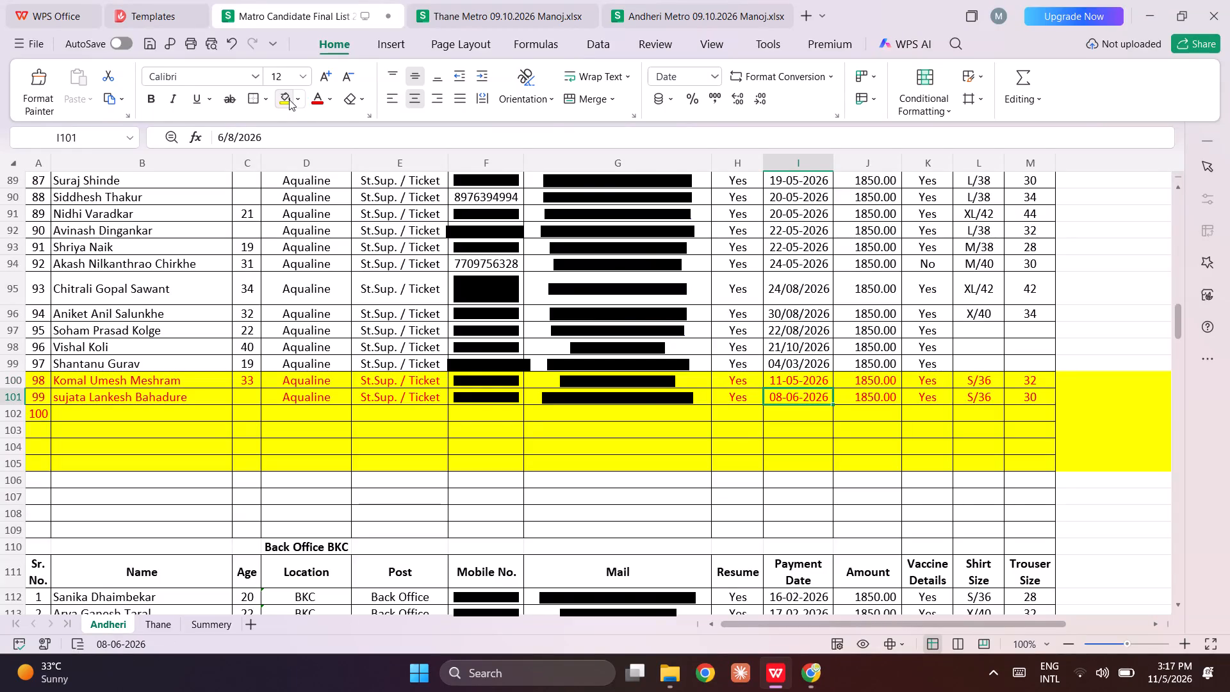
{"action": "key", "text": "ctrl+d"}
Fill the Payment Date cells I100 and I101 downward from I99, copying its date and formatting.
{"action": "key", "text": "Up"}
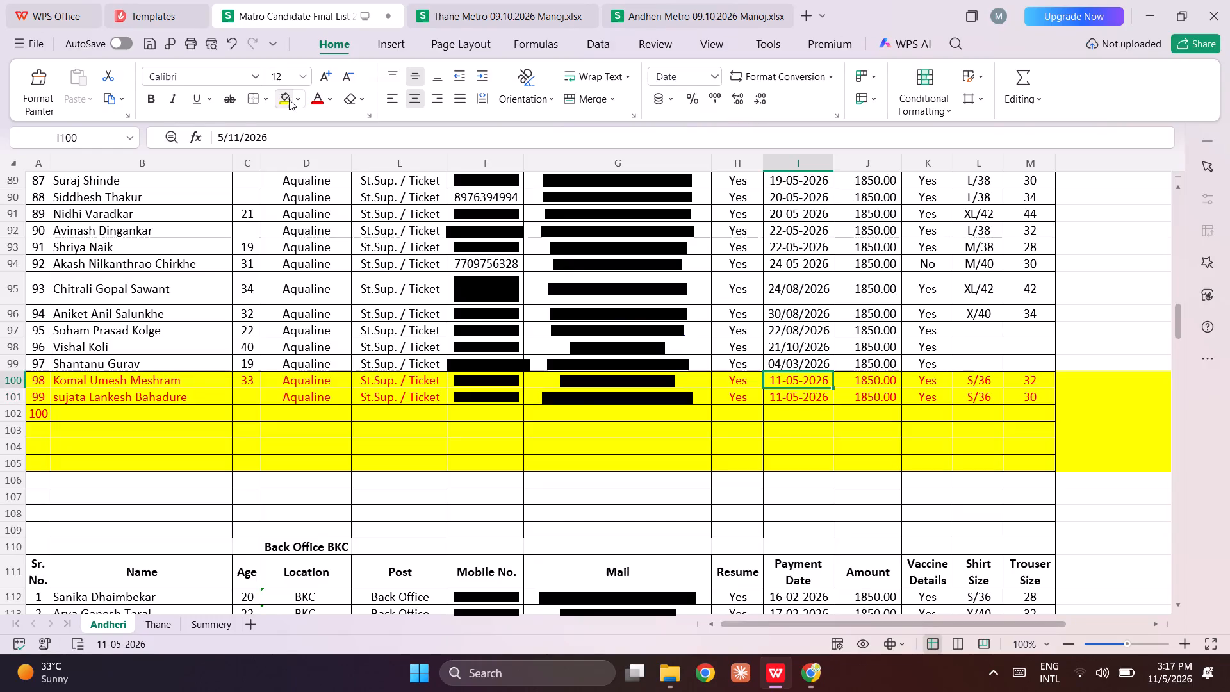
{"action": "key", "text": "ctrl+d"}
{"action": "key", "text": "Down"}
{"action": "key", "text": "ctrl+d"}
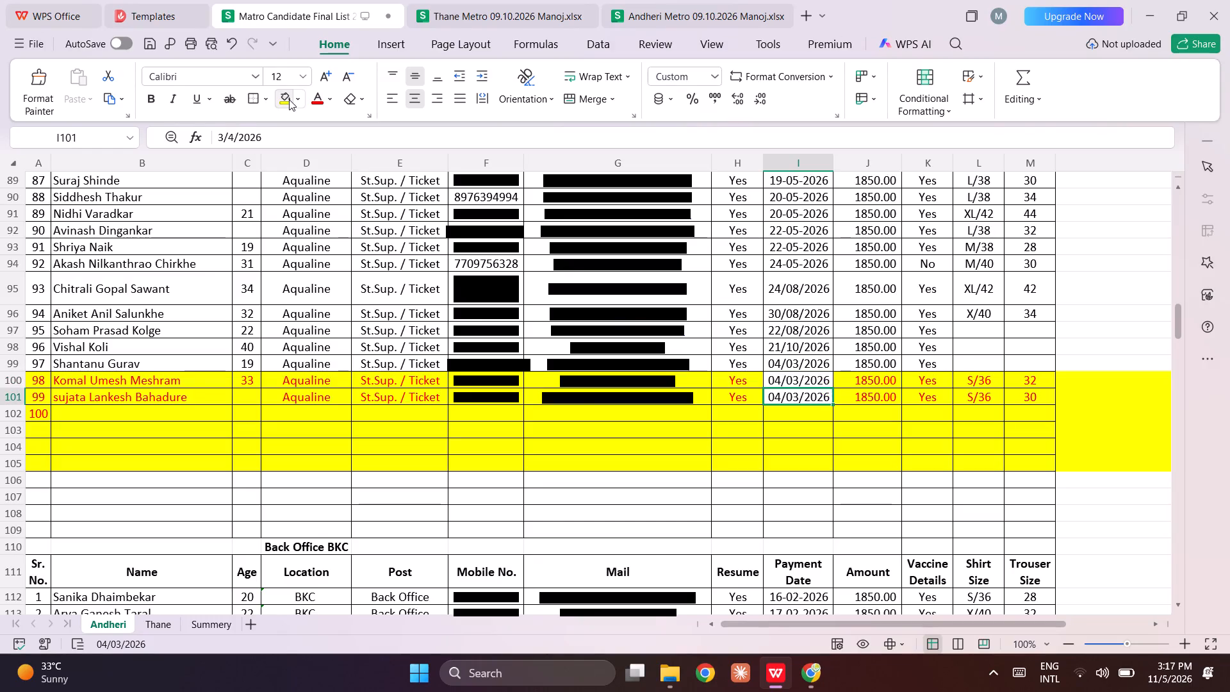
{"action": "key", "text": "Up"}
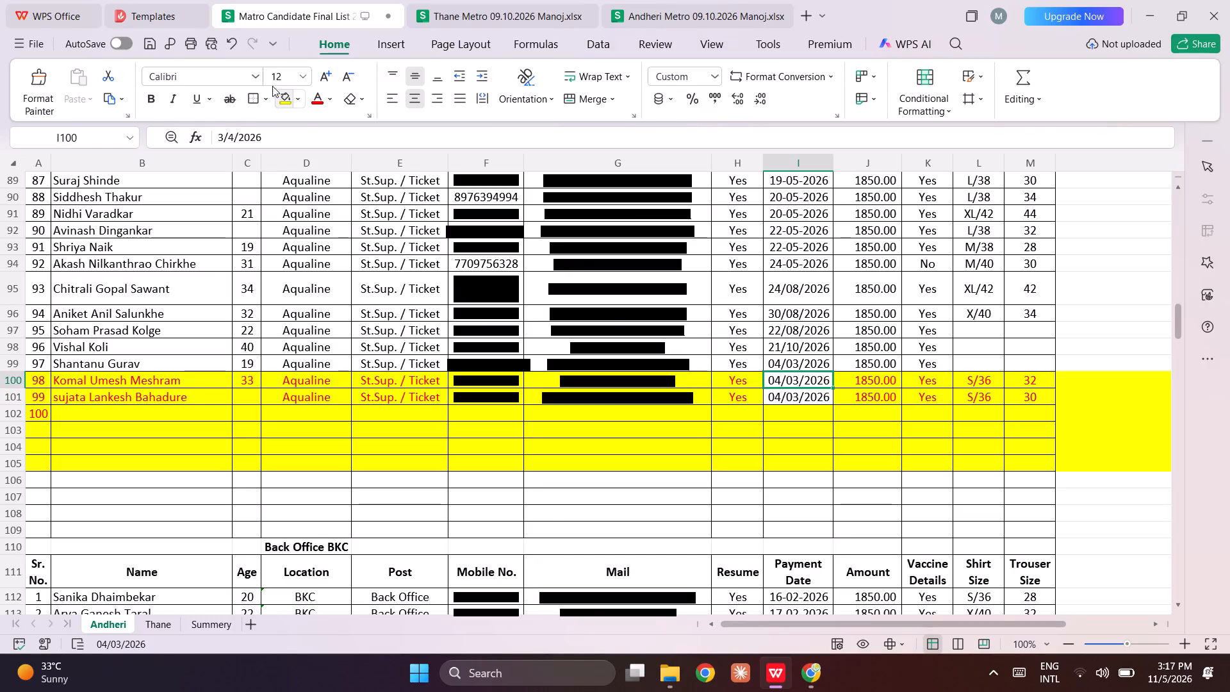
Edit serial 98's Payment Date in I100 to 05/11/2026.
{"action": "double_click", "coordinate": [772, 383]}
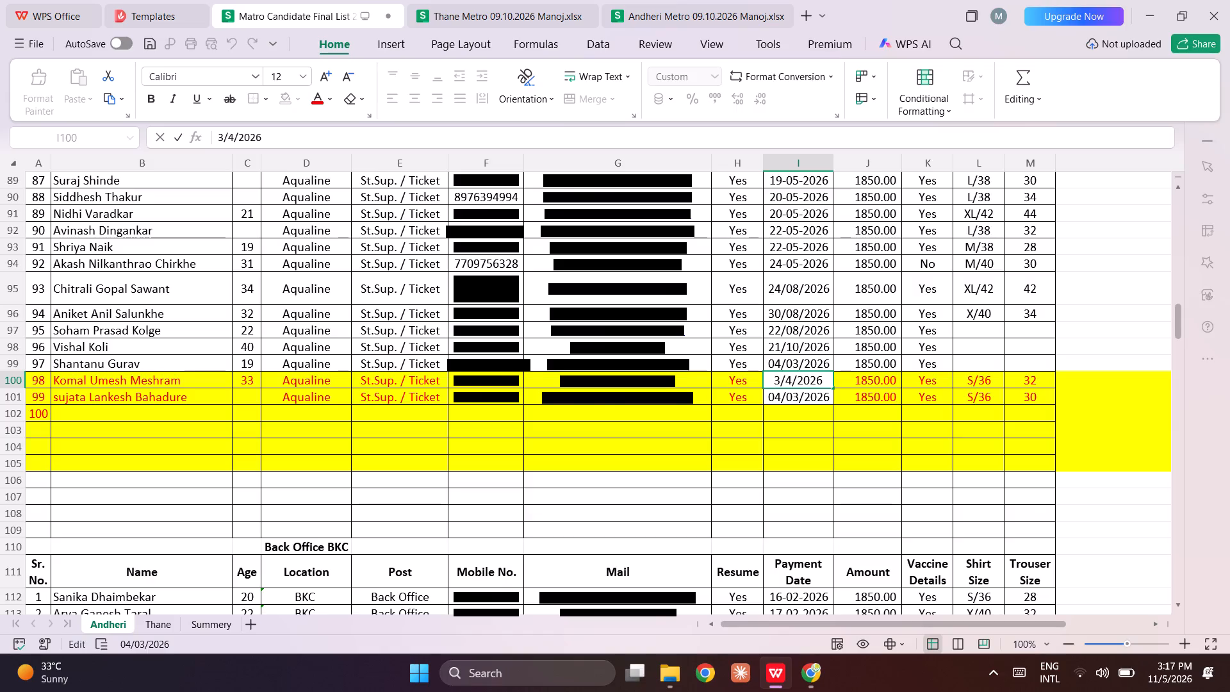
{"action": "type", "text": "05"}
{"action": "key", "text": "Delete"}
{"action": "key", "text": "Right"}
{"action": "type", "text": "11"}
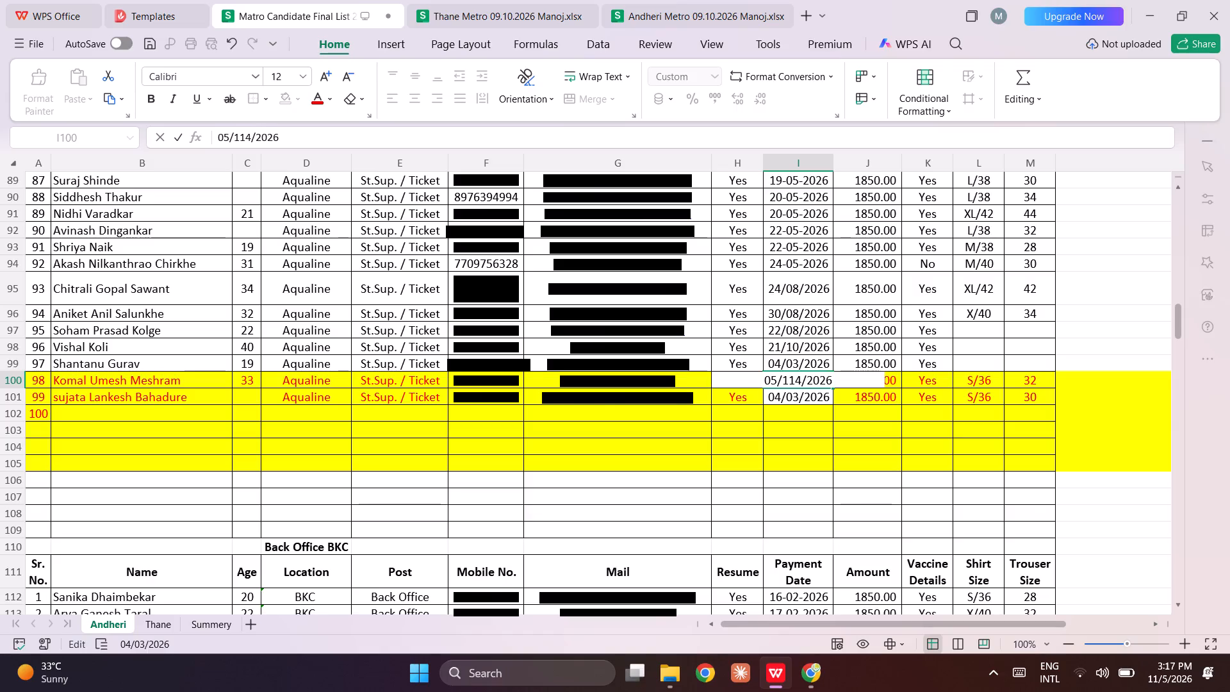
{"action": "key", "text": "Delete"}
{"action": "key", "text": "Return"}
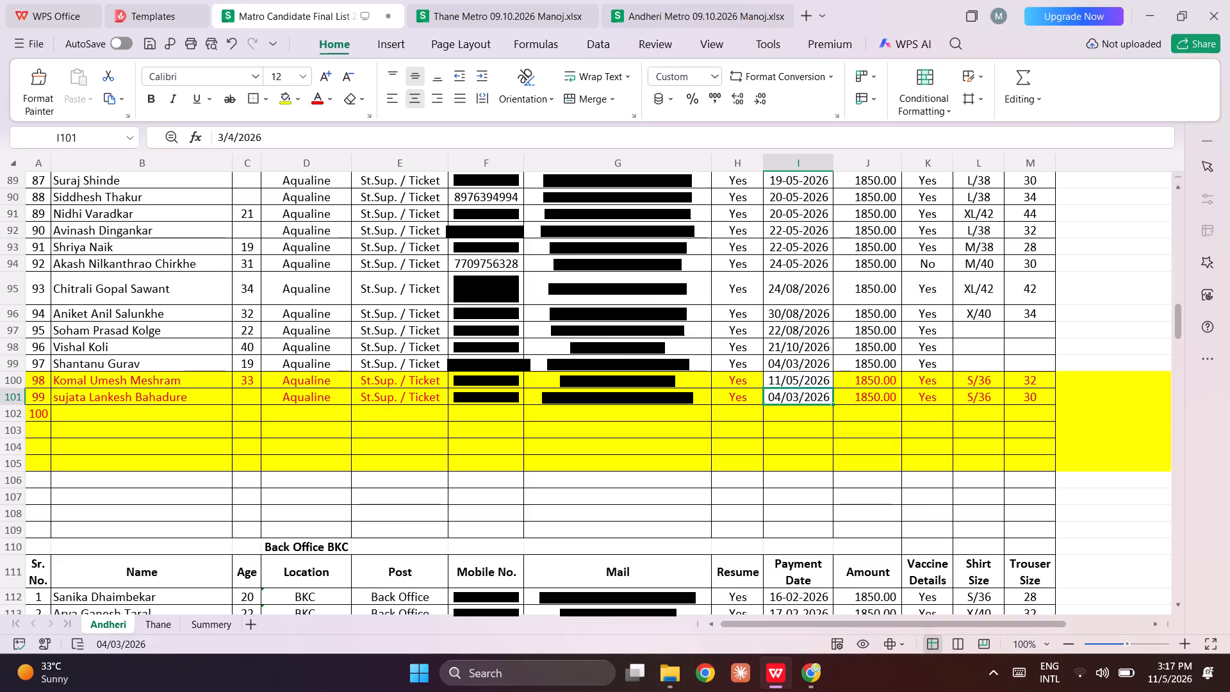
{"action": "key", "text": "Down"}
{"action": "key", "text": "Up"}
Set the number format of Payment Date cells I100 and I101 to Text.
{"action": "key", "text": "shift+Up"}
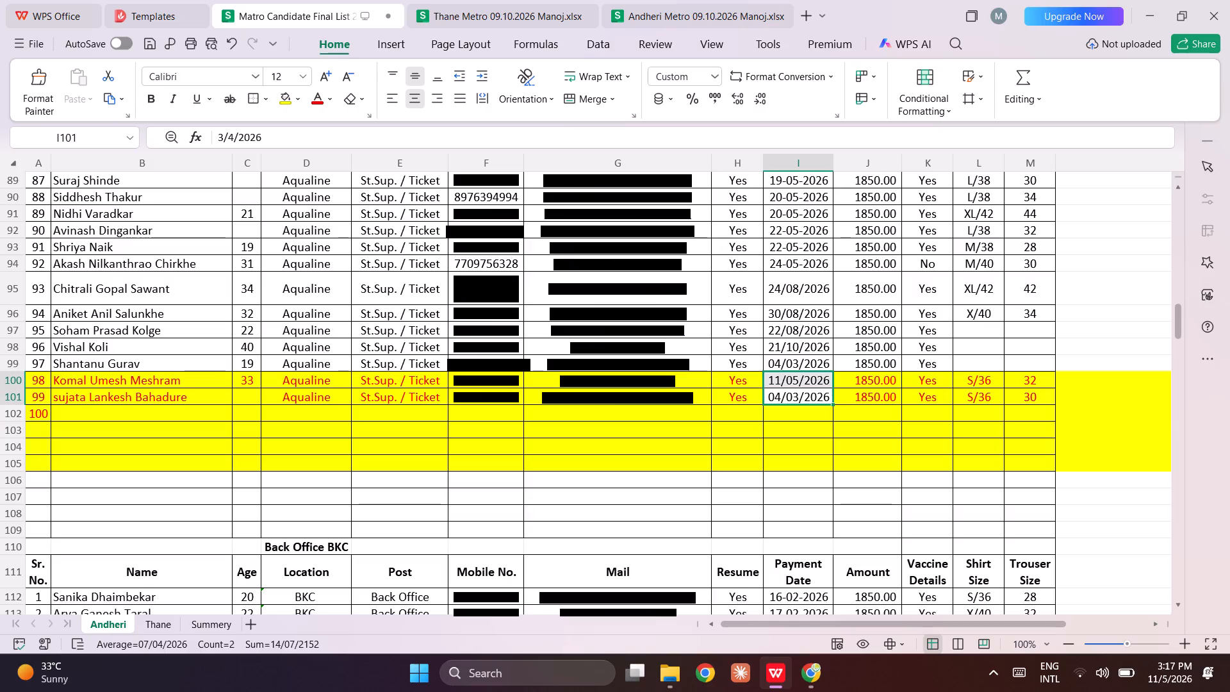
{"action": "left_click", "coordinate": [718, 76]}
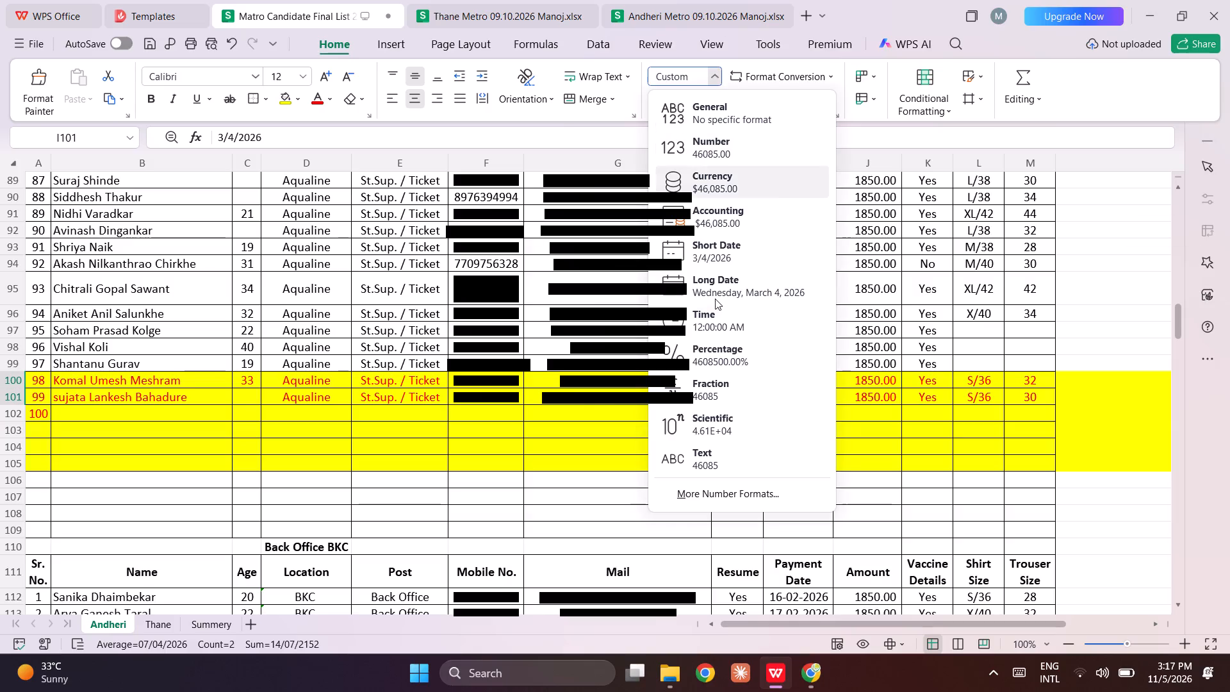
{"action": "key", "text": "Down"}
{"action": "key", "text": "Down"}
{"action": "key", "text": "Down"}
{"action": "key", "text": "Down"}
{"action": "key", "text": "Down"}
{"action": "key", "text": "Down"}
{"action": "key", "text": "Down"}
{"action": "key", "text": "Down"}
{"action": "key", "text": "Down"}
{"action": "key", "text": "Down"}
{"action": "key", "text": "Down"}
{"action": "key", "text": "Down"}
{"action": "key", "text": "Down"}
{"action": "key", "text": "Down"}
{"action": "key", "text": "Down"}
{"action": "key", "text": "Down"}
{"action": "key", "text": "Down"}
{"action": "key", "text": "Down"}
{"action": "key", "text": "Down"}
{"action": "key", "text": "Down"}
{"action": "left_click_drag", "start_coordinate": [696, 488], "coordinate": [702, 469]}
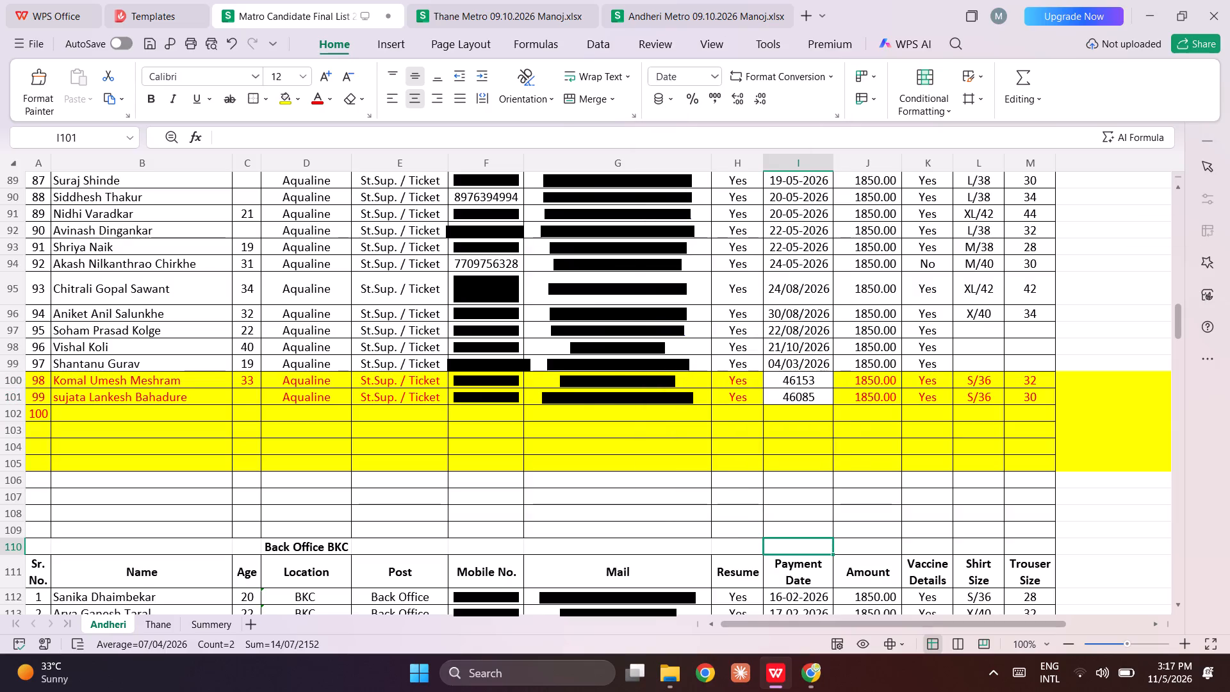
Apply the Text number format to Payment Date cells I100 to I109.
{"action": "key", "text": "Up"}
{"action": "key", "text": "Up"}
{"action": "key", "text": "Up"}
{"action": "key", "text": "Up"}
{"action": "key", "text": "Up"}
{"action": "key", "text": "Up"}
{"action": "key", "text": "Up"}
{"action": "key", "text": "Up"}
{"action": "key", "text": "Up"}
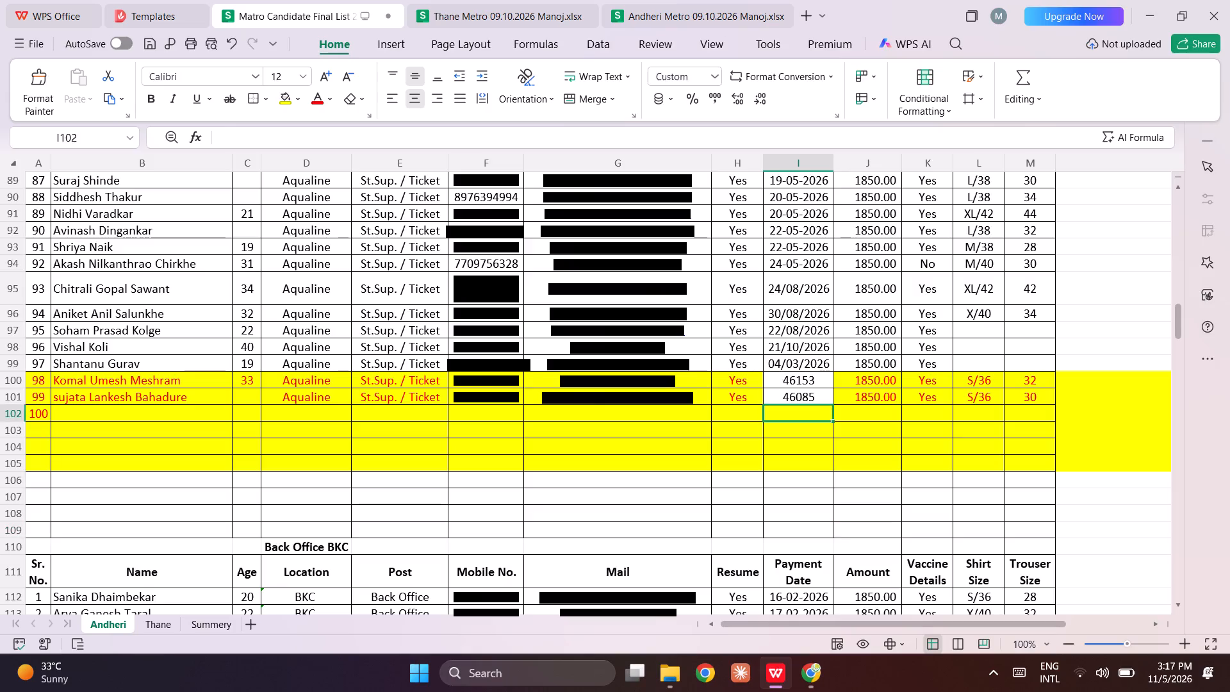
{"action": "key", "text": "Up"}
{"action": "key", "text": "shift+Down"}
{"action": "key", "text": "shift+Down"}
{"action": "key", "text": "shift+Down"}
{"action": "key", "text": "shift+Down"}
{"action": "key", "text": "shift+Down"}
{"action": "key", "text": "shift+Down"}
{"action": "key", "text": "shift+Down"}
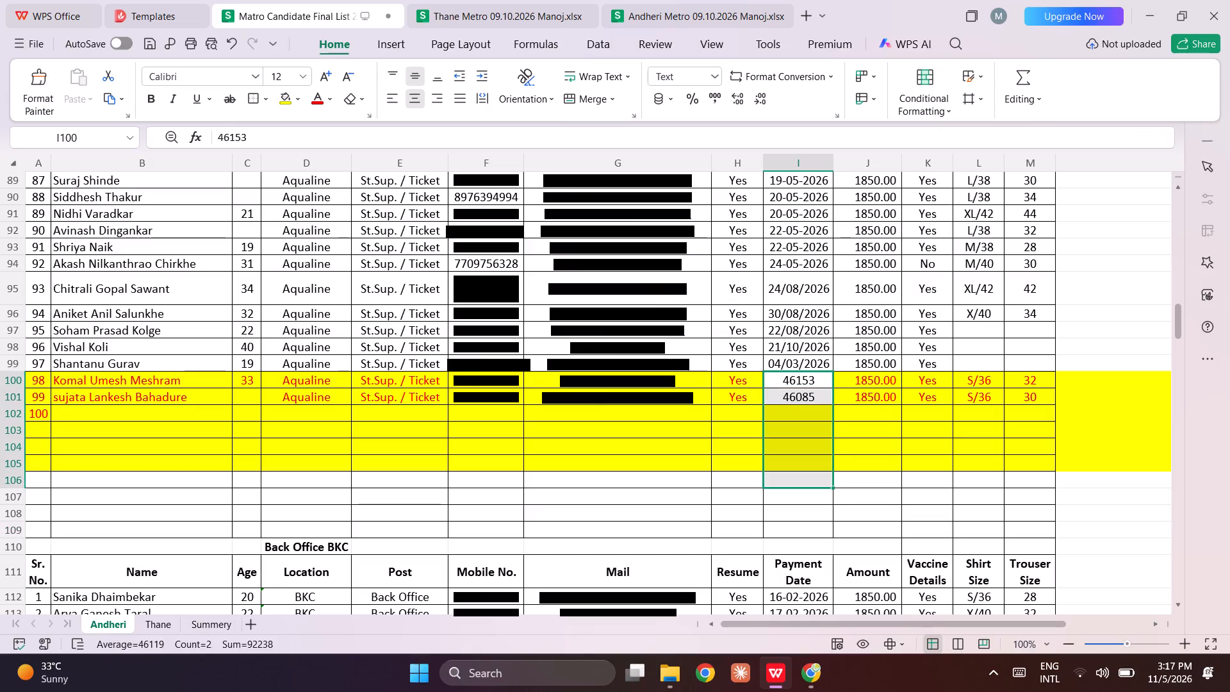
{"action": "key", "text": "shift+Down"}
{"action": "key", "text": "shift+Down"}
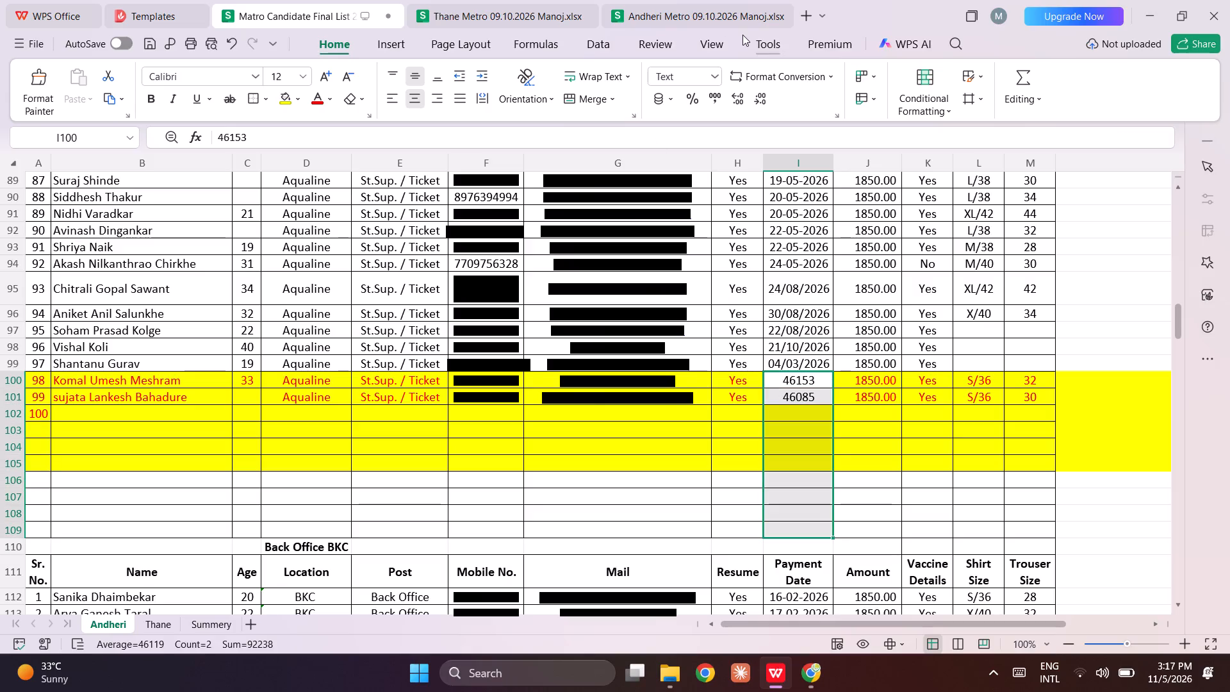
{"action": "left_click", "coordinate": [678, 79]}
{"action": "key", "text": "Return"}
{"action": "key", "text": "Down"}
{"action": "key", "text": "Up"}
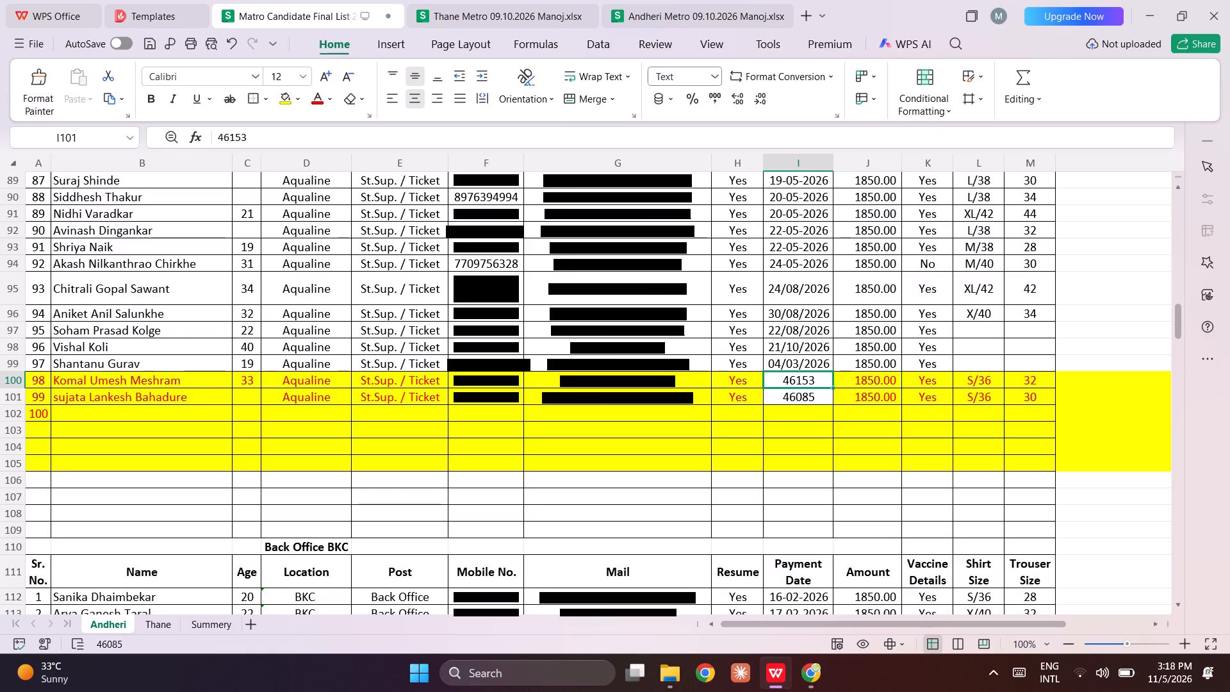
Enter 05/11/2026 as serial 98's Payment Date in I100 and copy it into I101 for serial 99.
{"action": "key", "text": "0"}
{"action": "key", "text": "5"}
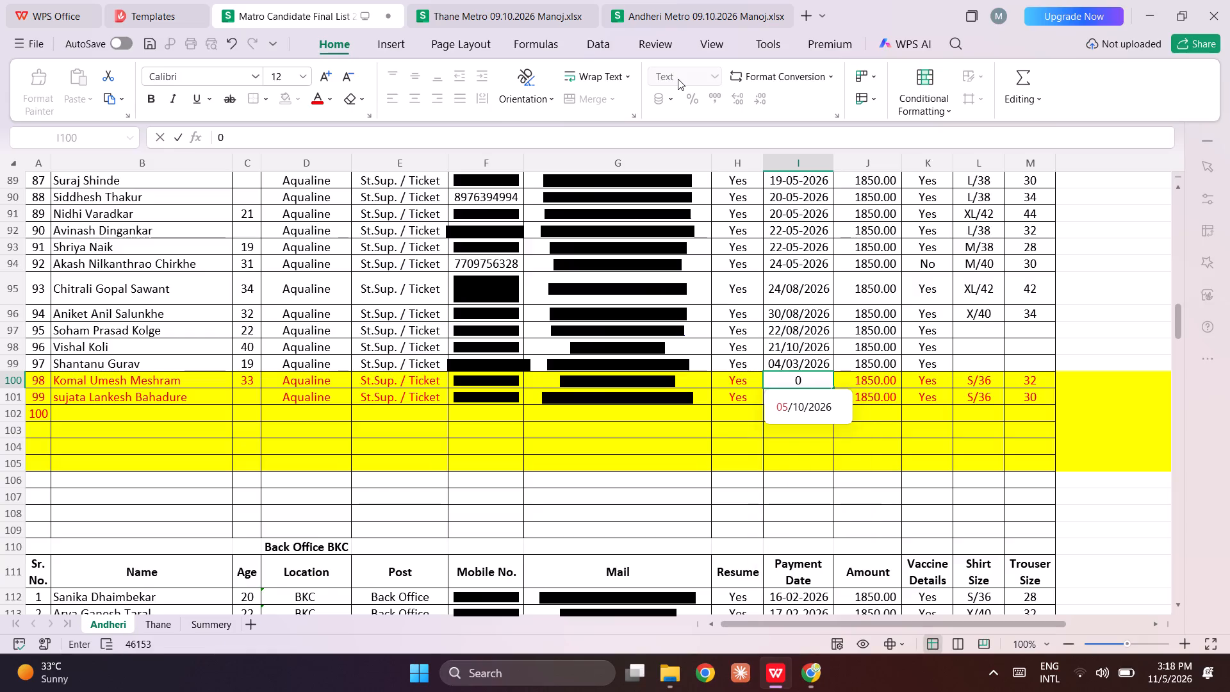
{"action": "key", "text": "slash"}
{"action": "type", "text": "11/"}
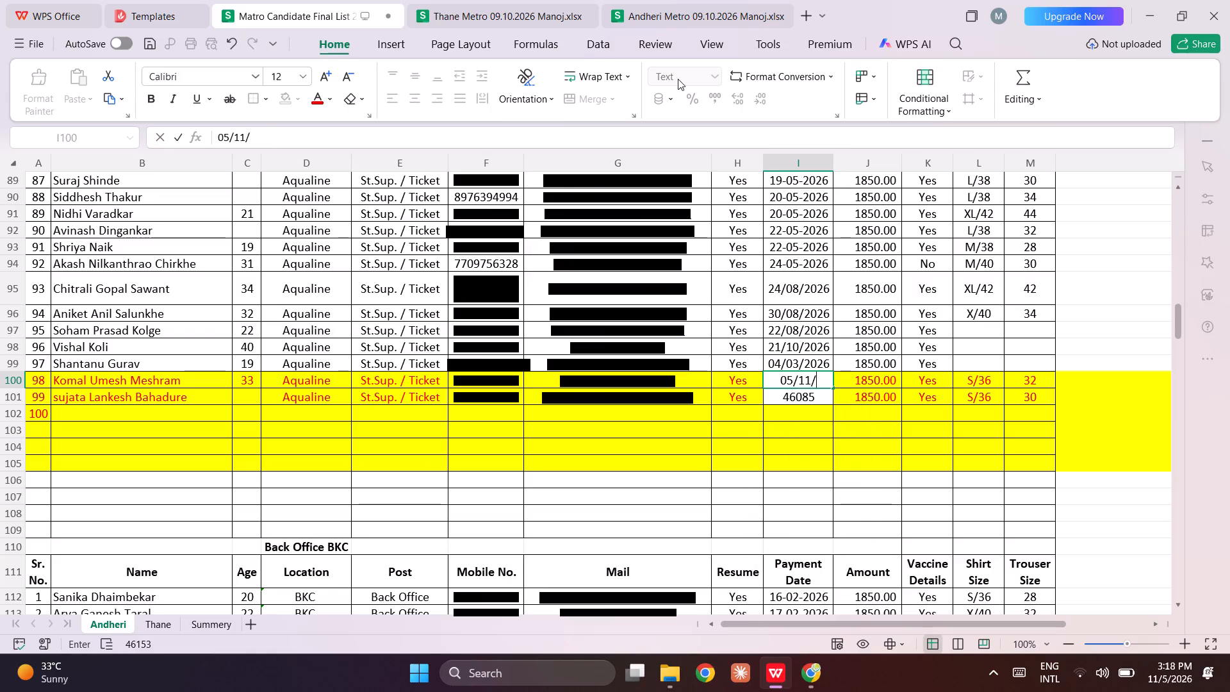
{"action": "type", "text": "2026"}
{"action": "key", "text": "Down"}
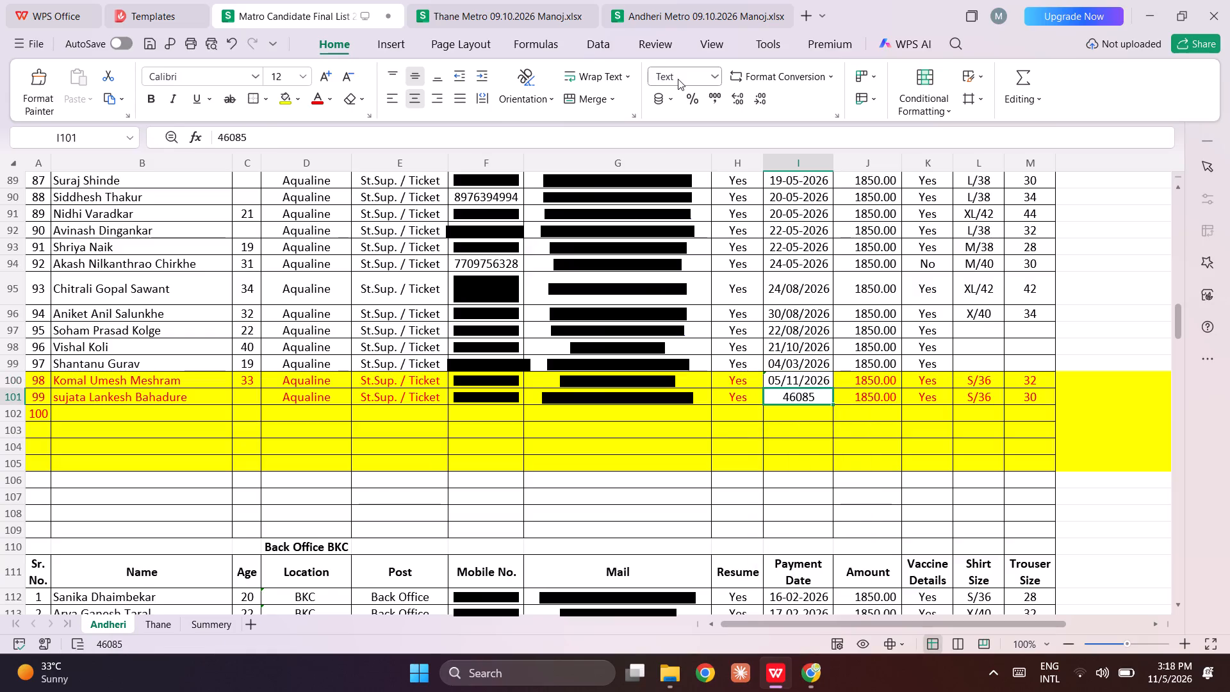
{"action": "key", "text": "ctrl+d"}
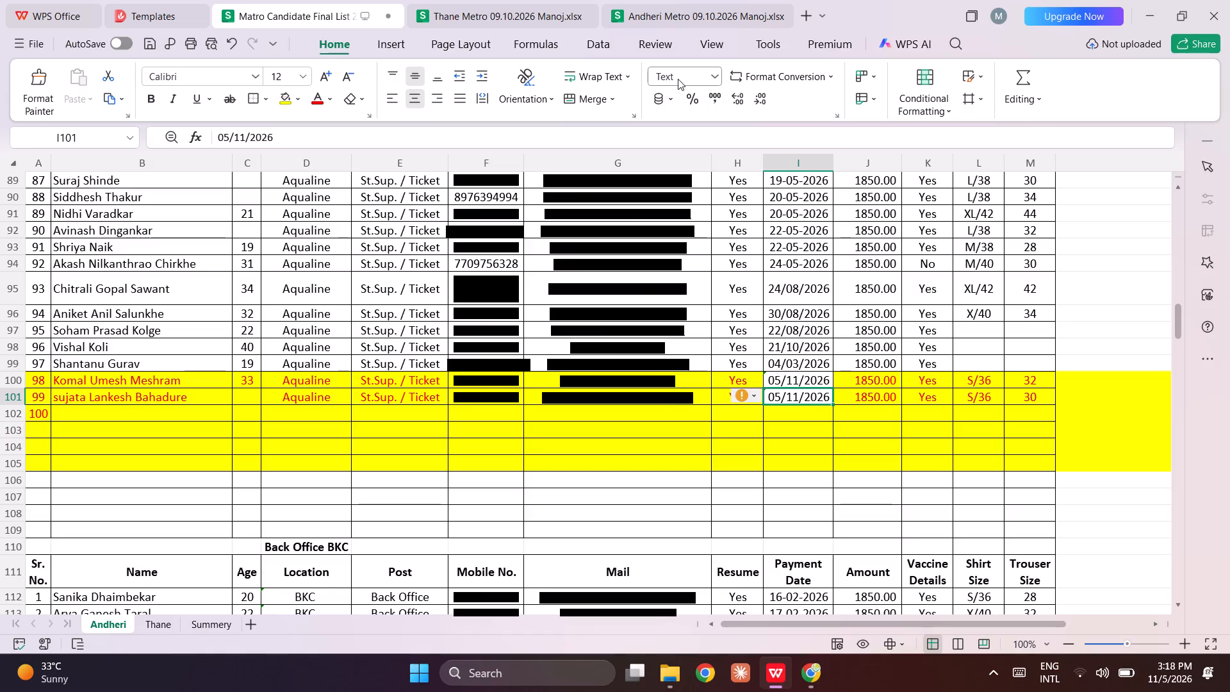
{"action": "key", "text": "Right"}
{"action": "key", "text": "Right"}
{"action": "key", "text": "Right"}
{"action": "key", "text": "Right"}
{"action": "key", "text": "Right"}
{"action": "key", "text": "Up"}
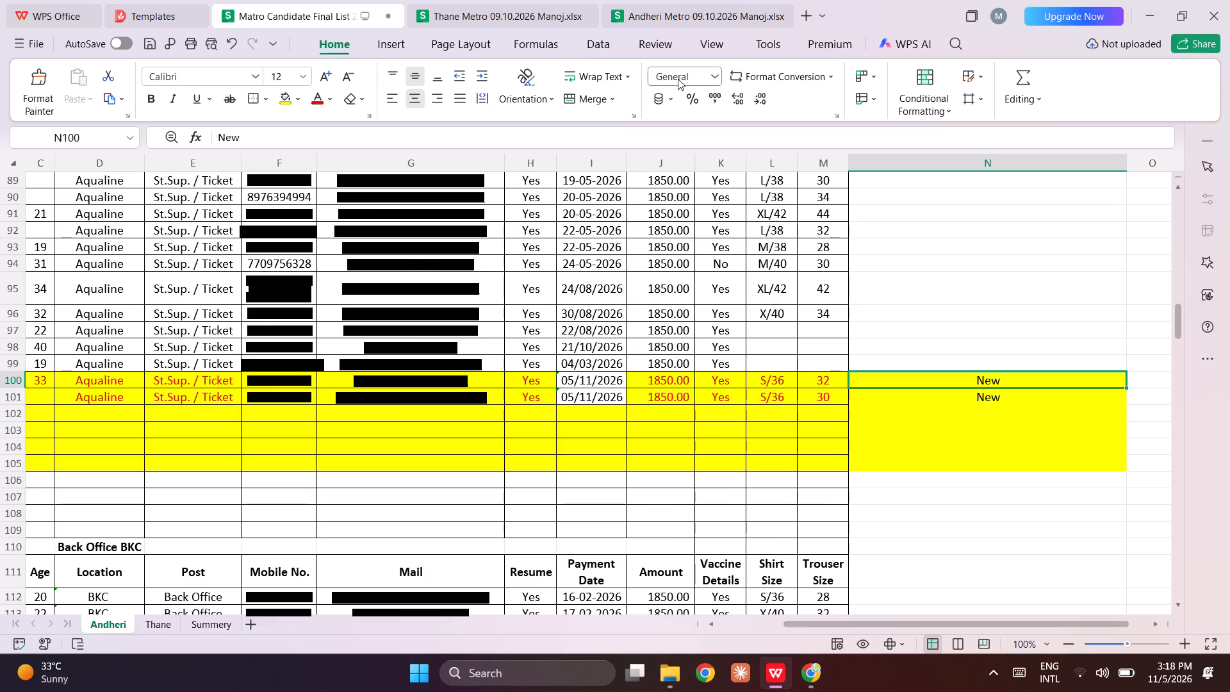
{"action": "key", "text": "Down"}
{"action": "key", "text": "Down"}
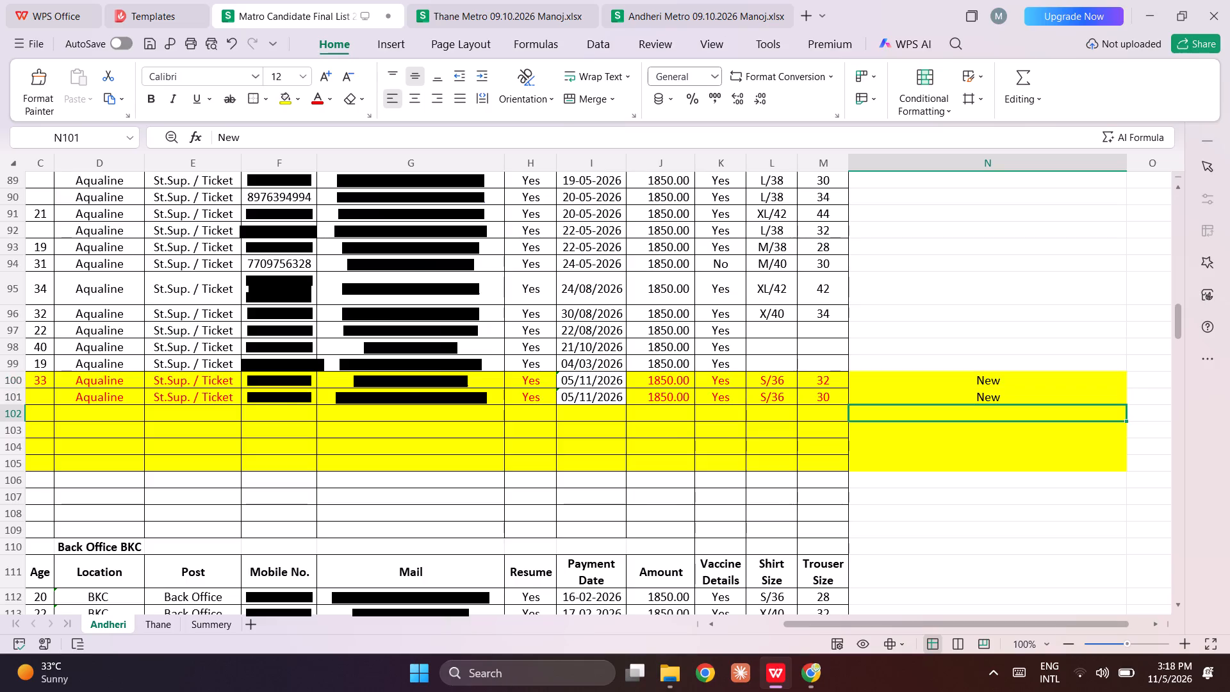
Copy the remark New from N101 down into N102 for serial 100.
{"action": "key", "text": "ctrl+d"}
Change serial 98's remark in N100 to Restored and copy it down into N101 for serial 99.
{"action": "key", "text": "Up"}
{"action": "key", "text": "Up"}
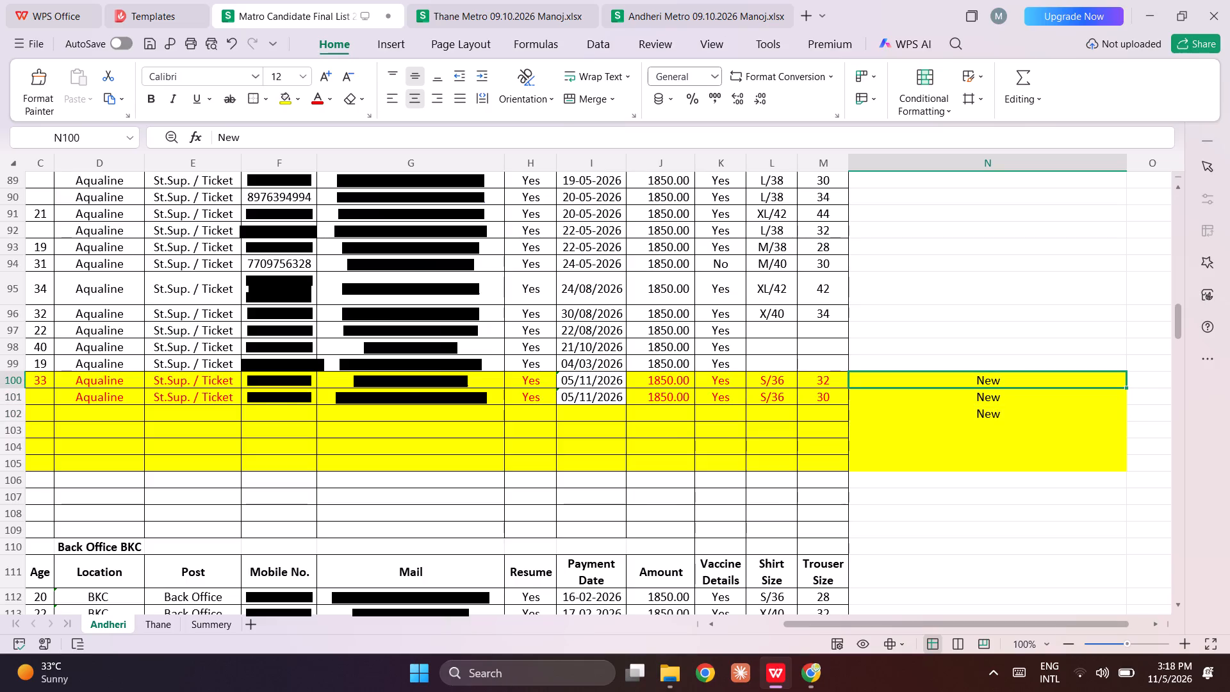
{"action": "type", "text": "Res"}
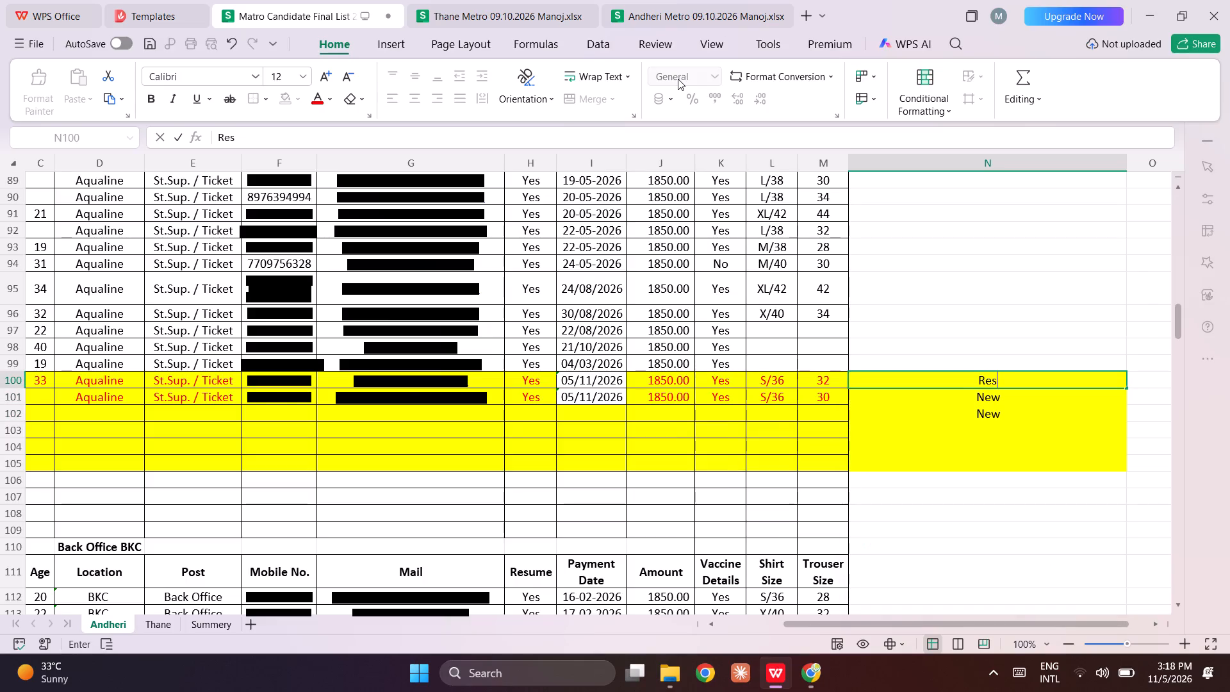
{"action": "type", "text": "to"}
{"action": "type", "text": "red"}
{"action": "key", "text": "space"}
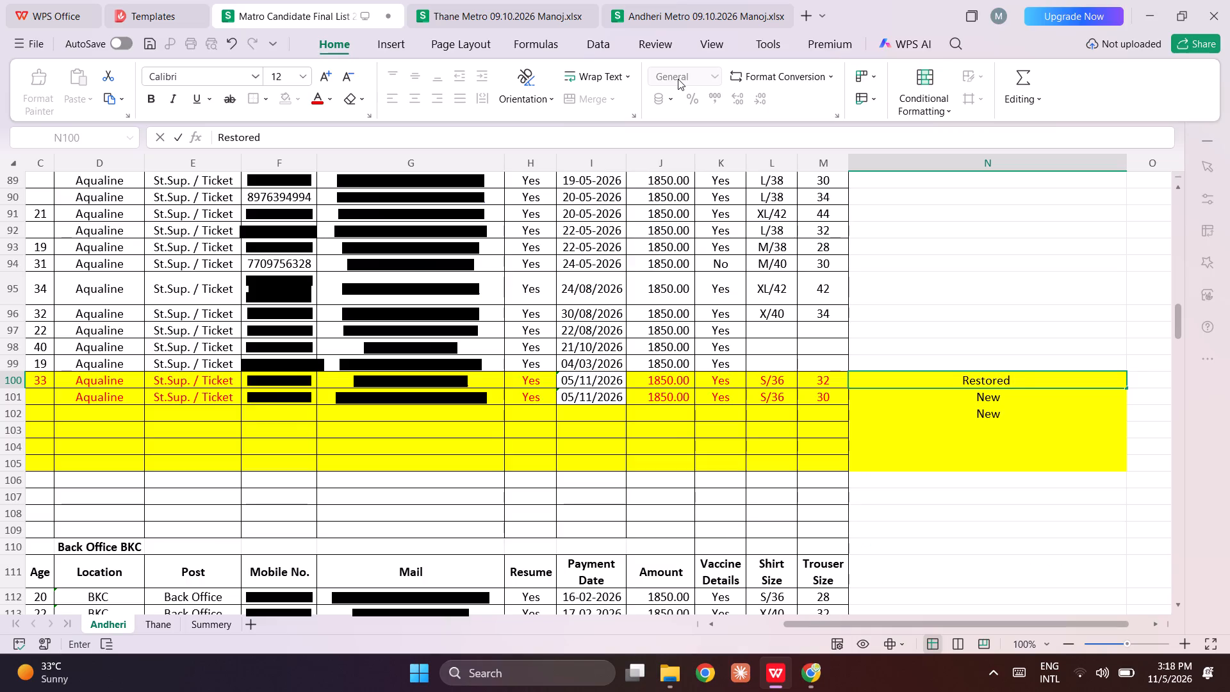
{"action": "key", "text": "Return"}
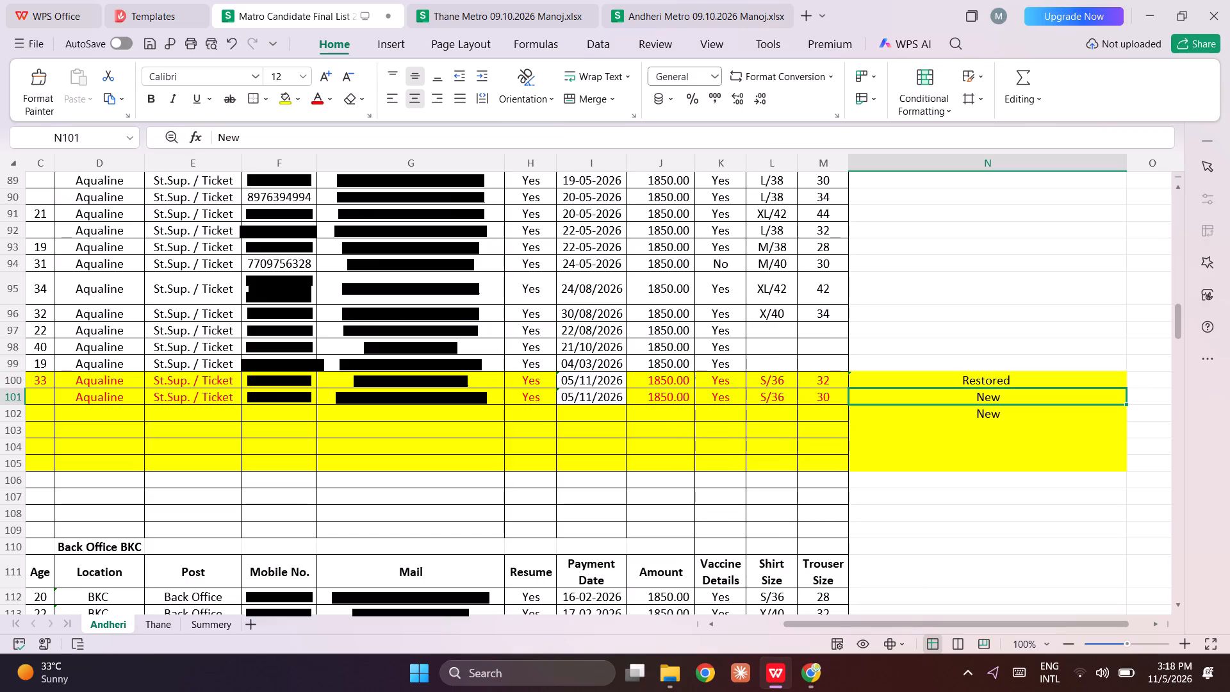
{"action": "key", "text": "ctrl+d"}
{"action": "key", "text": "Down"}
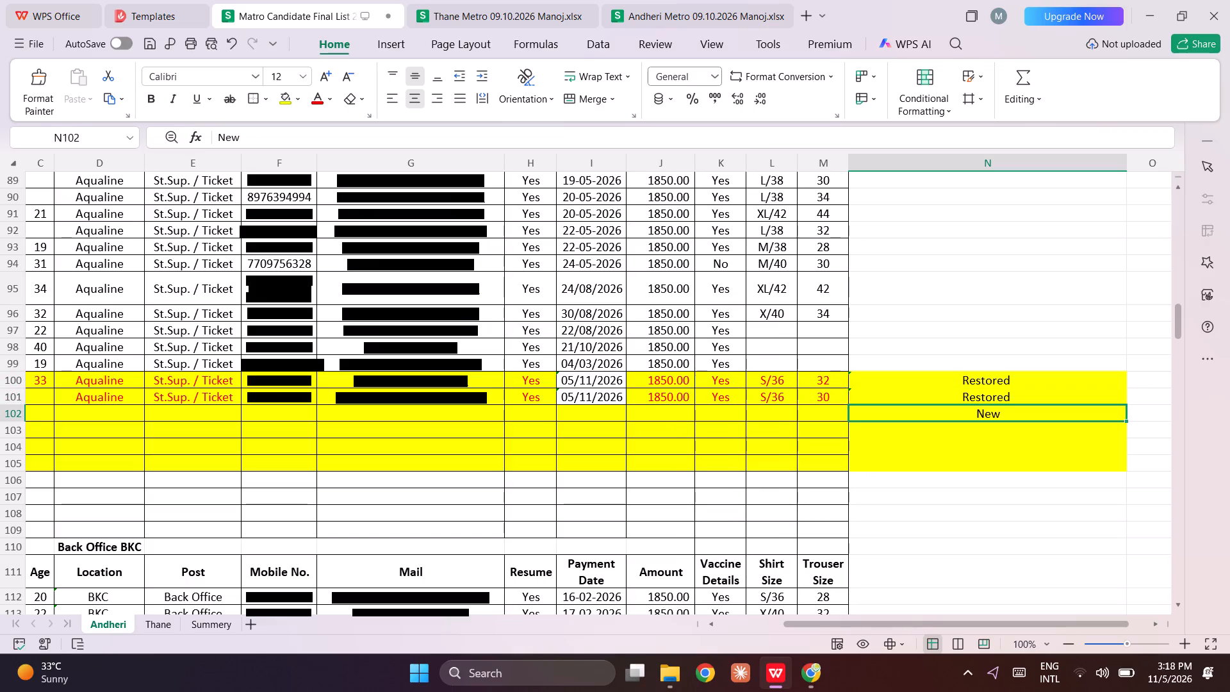
Edit the remark in N100 to read Was Canceled Restored and copy it down into N101.
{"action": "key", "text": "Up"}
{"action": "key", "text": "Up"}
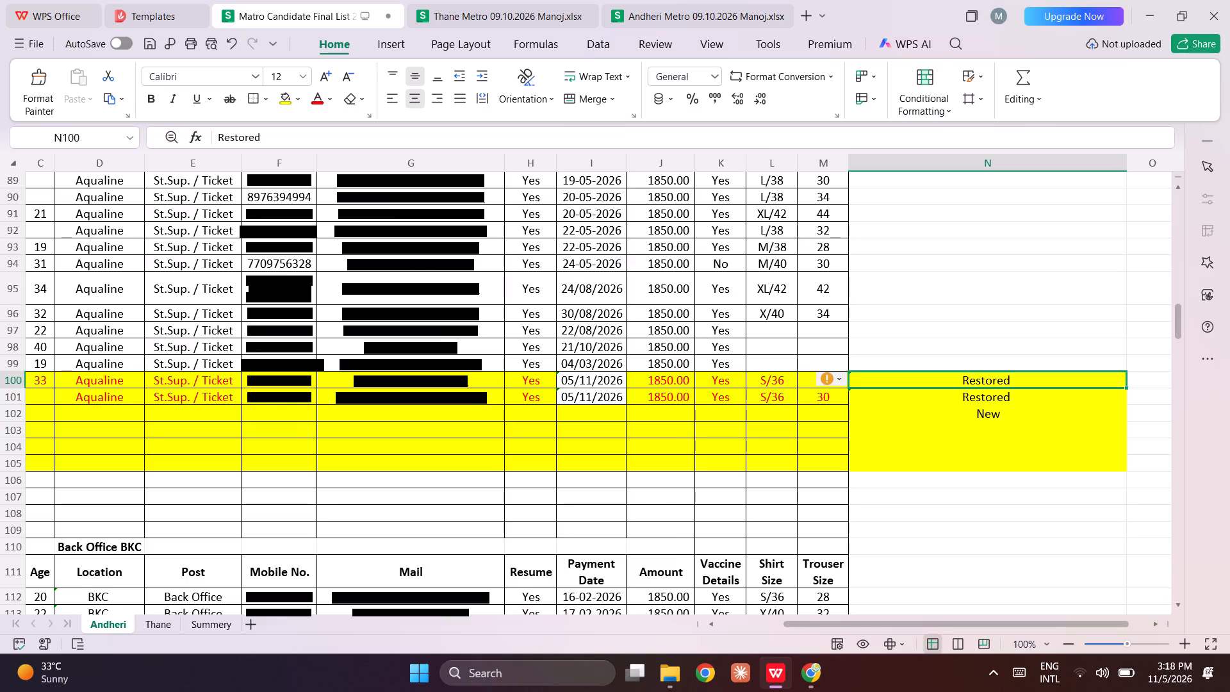
{"action": "double_click", "coordinate": [923, 379]}
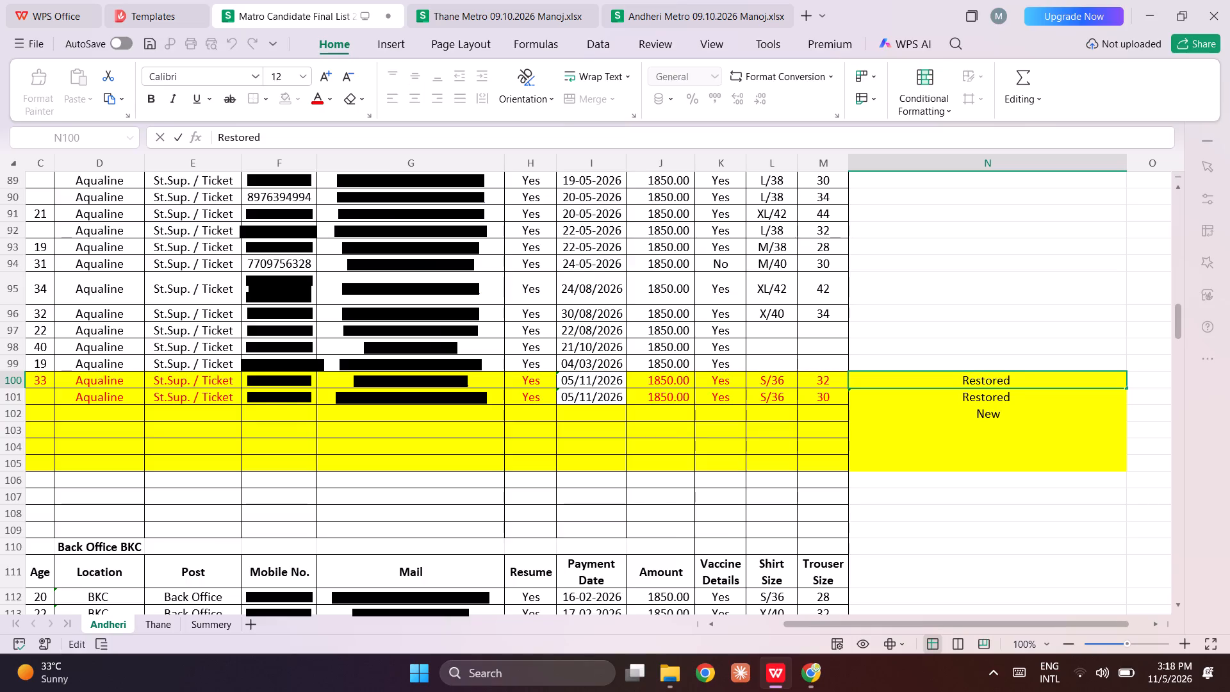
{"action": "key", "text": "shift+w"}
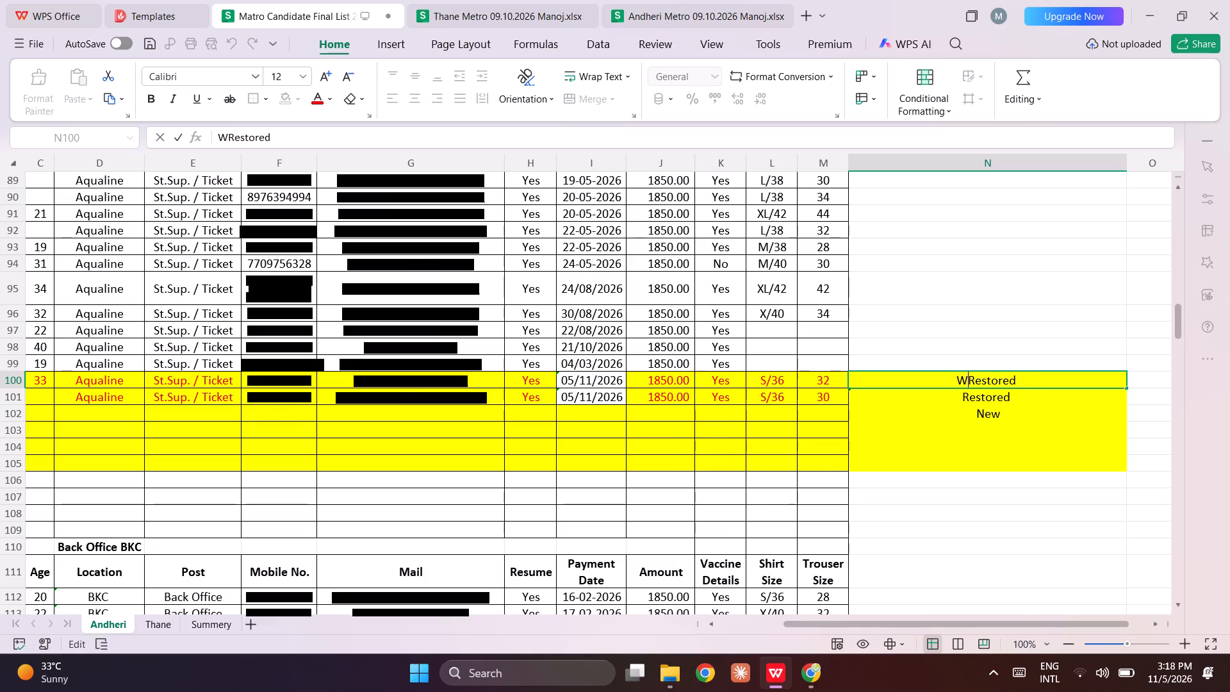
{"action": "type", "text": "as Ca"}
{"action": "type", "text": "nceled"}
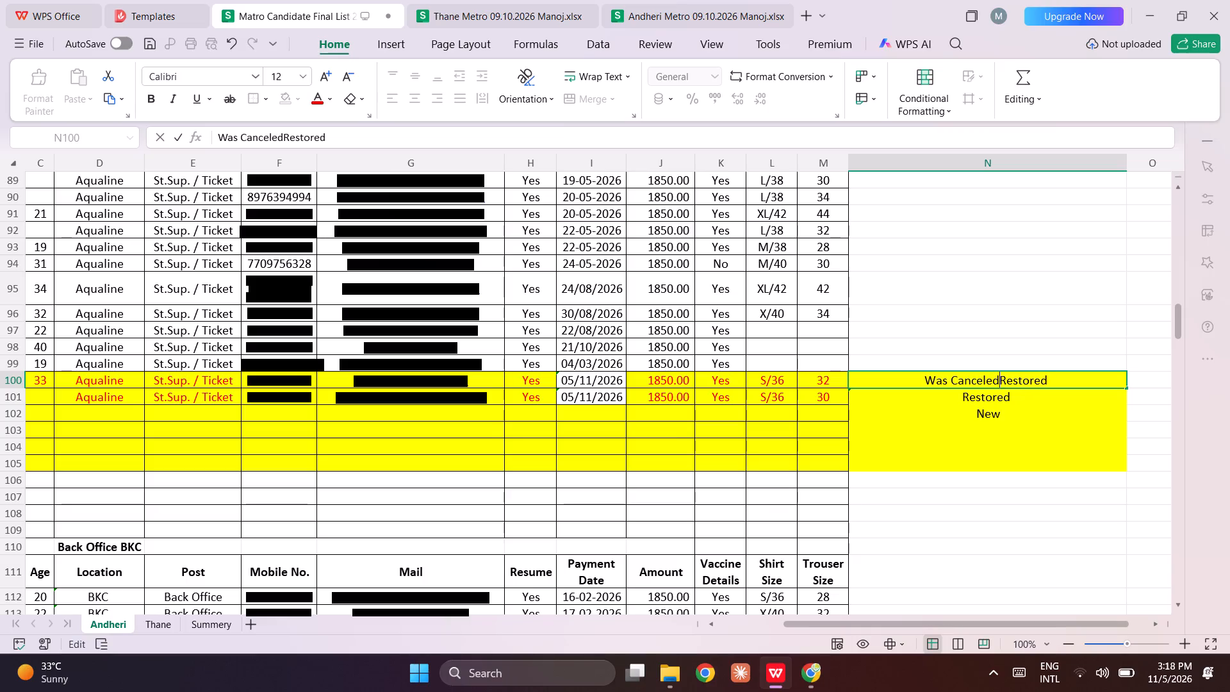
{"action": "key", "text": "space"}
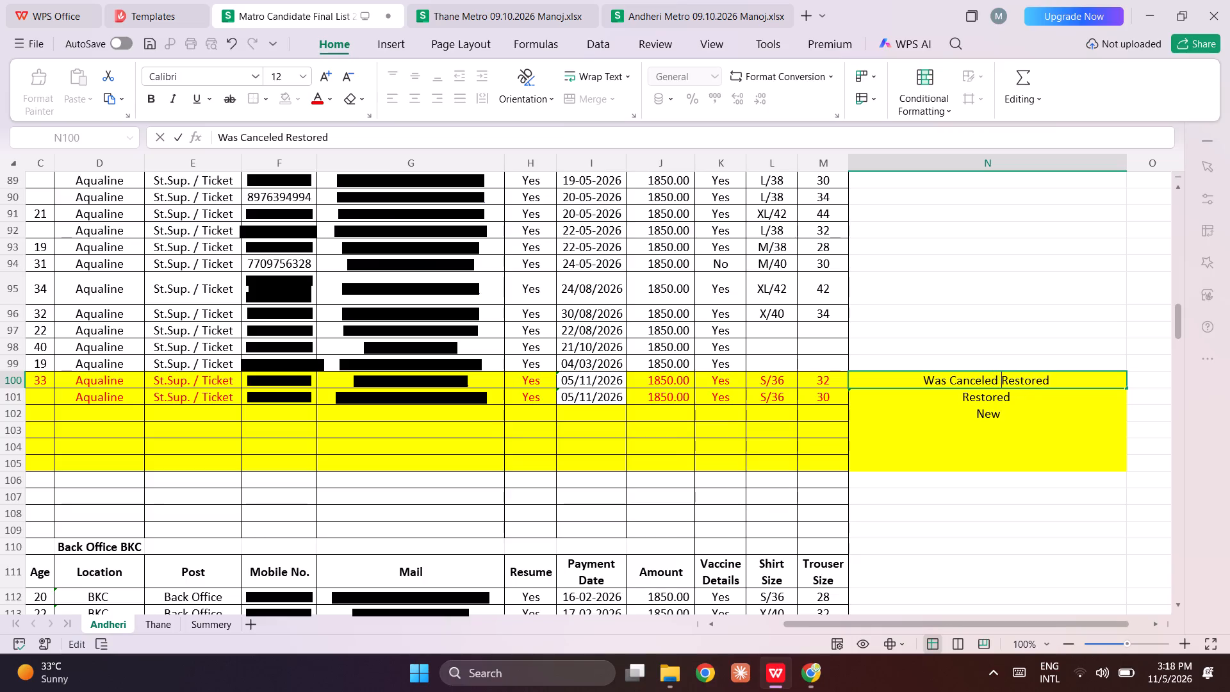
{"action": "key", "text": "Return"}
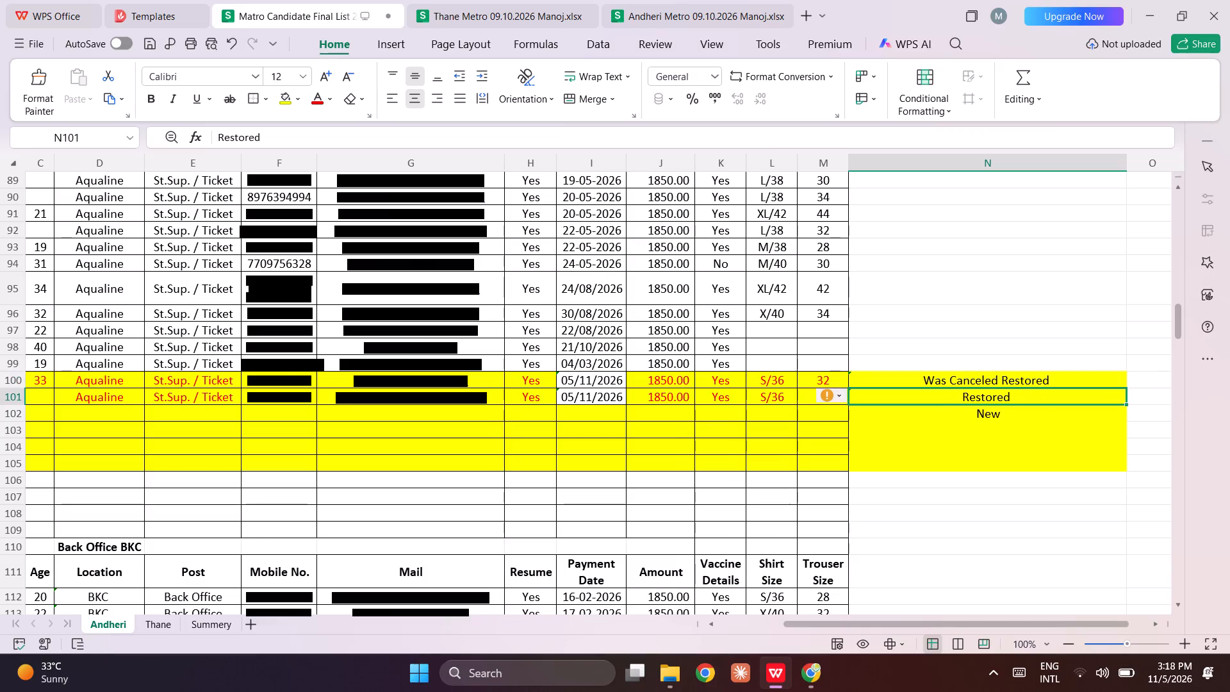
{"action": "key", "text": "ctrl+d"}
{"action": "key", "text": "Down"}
Return to serial 100's Name cell B102 and save the candidate list workbook.
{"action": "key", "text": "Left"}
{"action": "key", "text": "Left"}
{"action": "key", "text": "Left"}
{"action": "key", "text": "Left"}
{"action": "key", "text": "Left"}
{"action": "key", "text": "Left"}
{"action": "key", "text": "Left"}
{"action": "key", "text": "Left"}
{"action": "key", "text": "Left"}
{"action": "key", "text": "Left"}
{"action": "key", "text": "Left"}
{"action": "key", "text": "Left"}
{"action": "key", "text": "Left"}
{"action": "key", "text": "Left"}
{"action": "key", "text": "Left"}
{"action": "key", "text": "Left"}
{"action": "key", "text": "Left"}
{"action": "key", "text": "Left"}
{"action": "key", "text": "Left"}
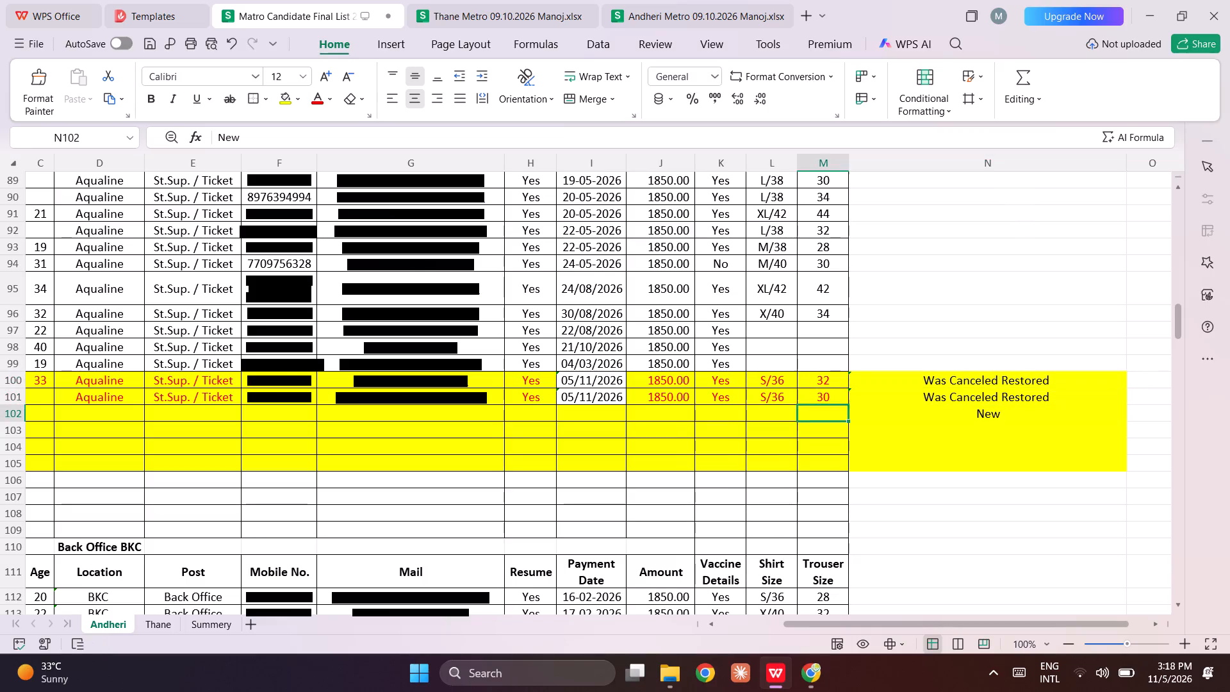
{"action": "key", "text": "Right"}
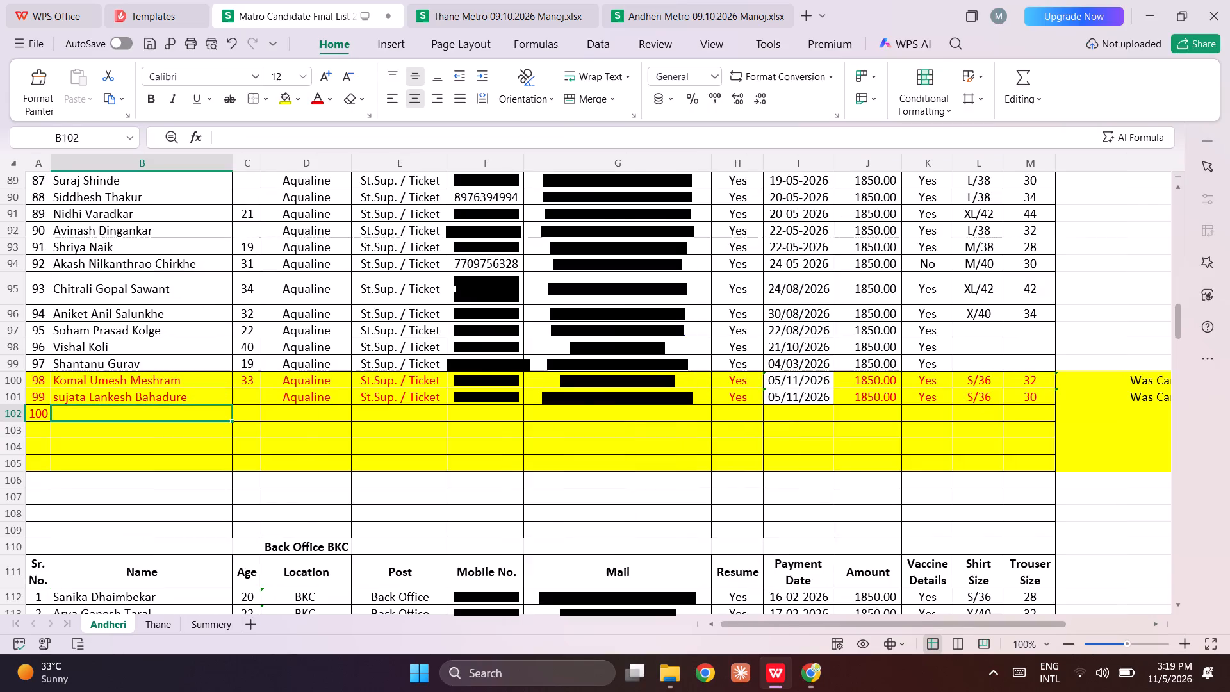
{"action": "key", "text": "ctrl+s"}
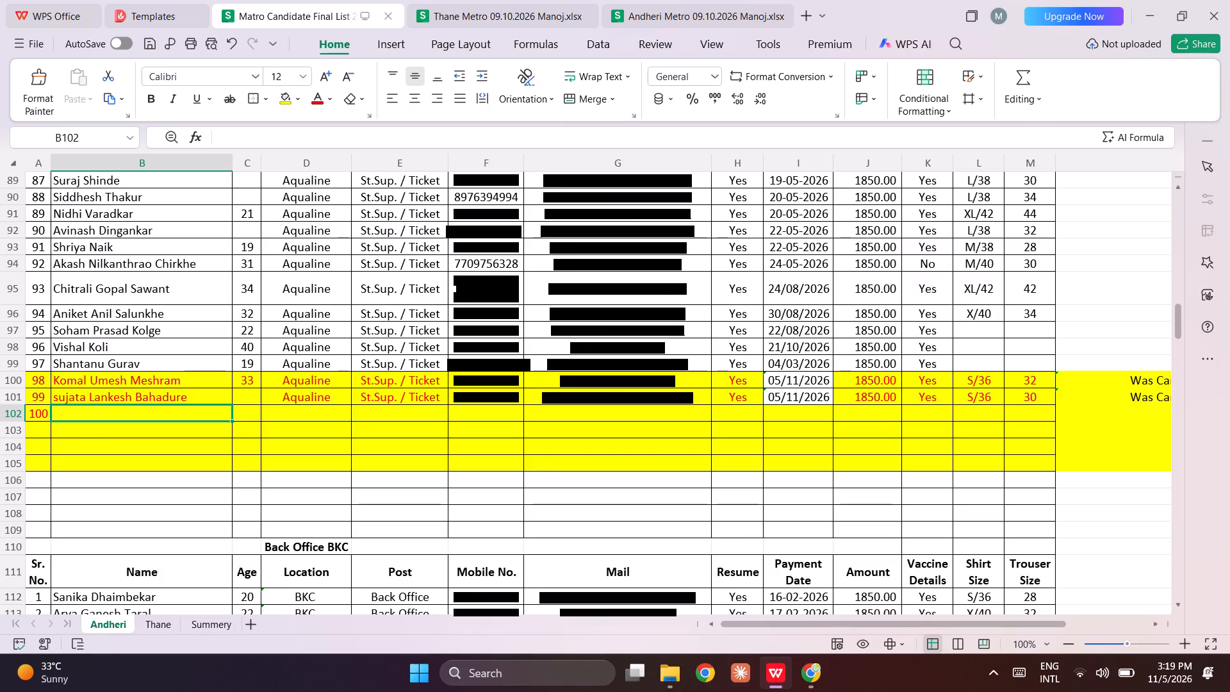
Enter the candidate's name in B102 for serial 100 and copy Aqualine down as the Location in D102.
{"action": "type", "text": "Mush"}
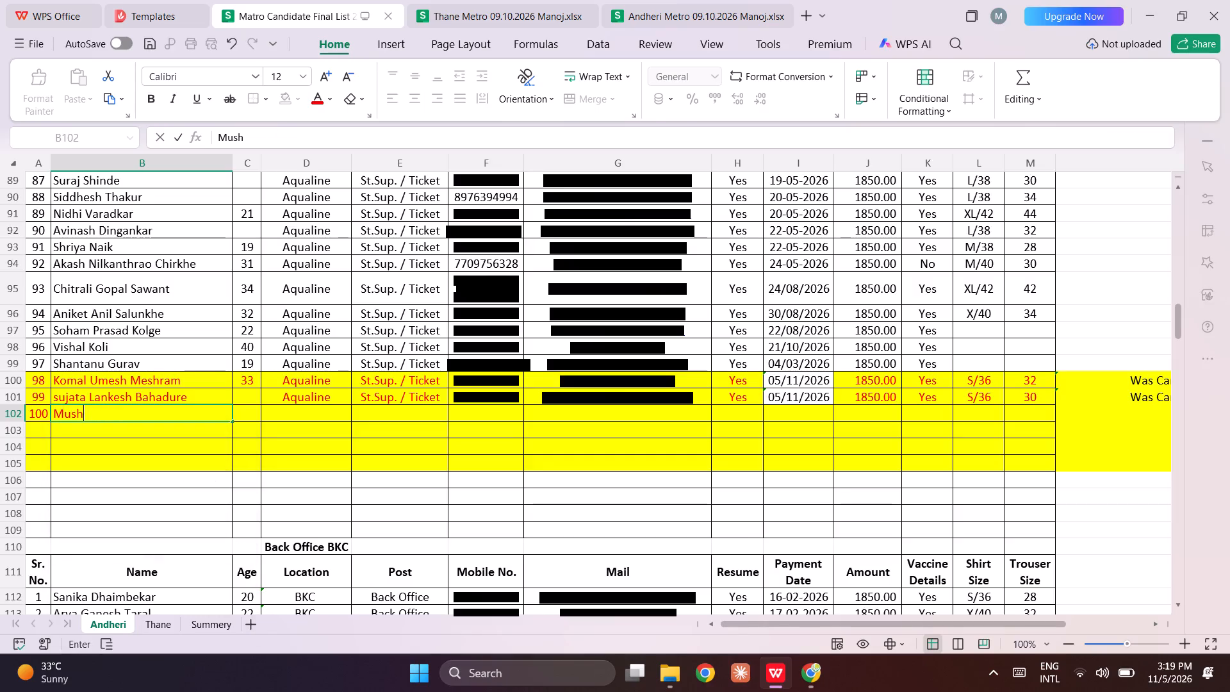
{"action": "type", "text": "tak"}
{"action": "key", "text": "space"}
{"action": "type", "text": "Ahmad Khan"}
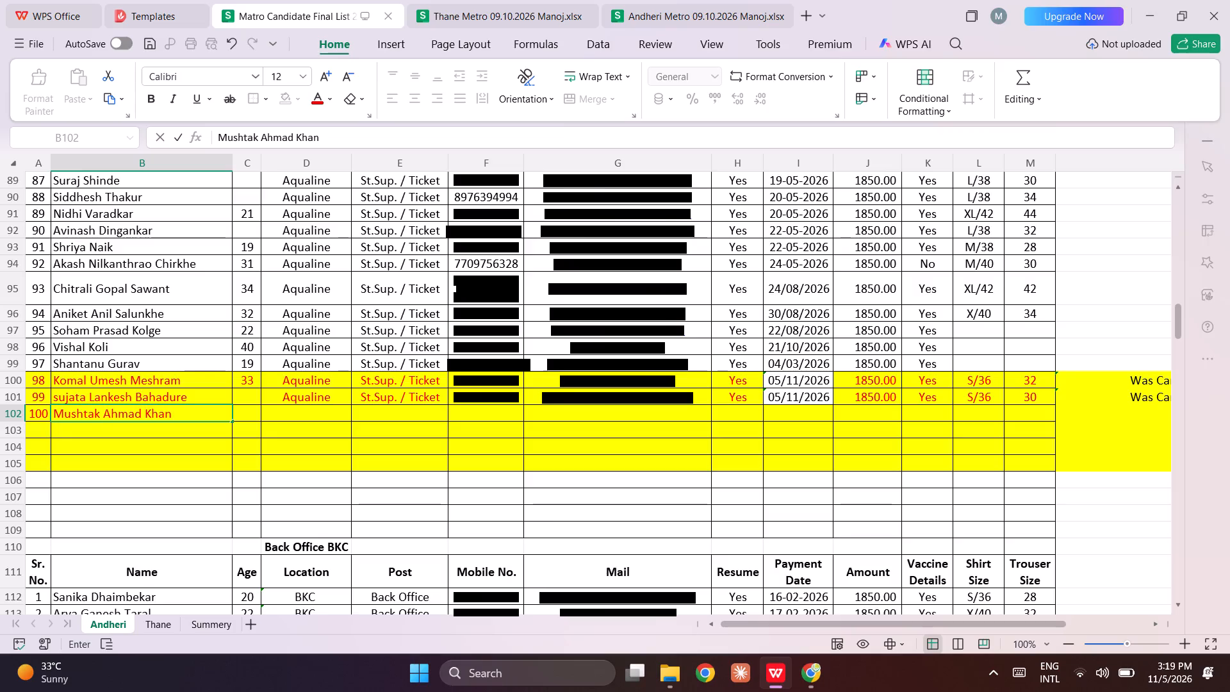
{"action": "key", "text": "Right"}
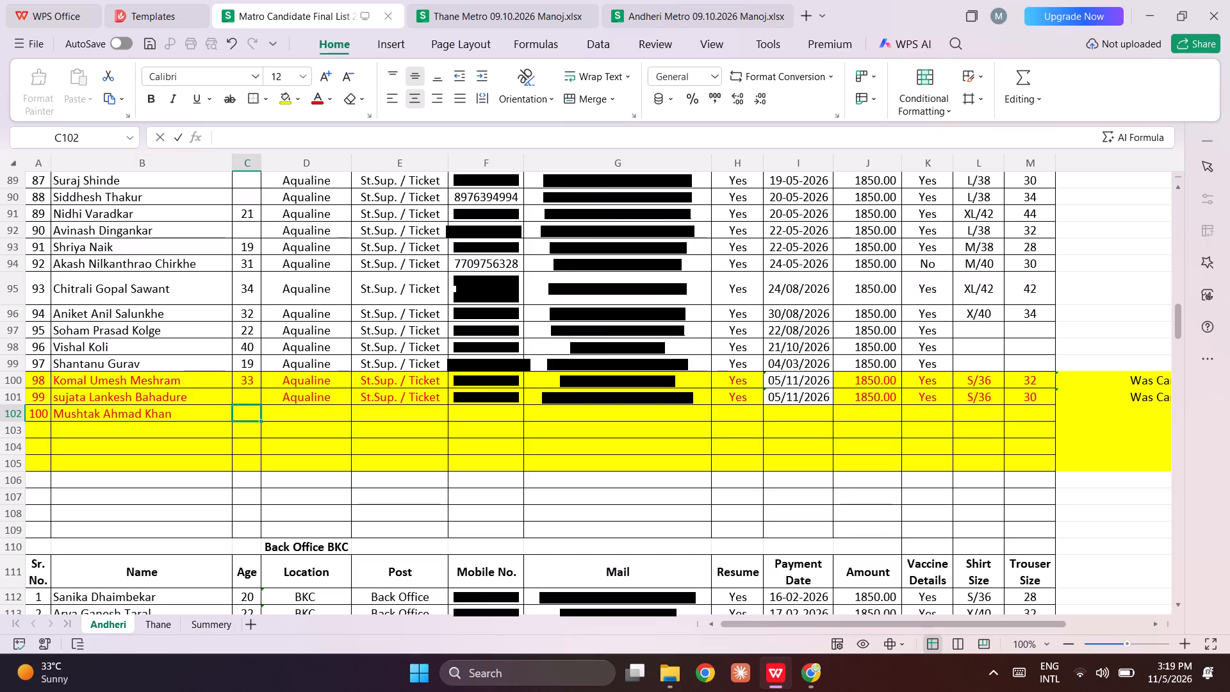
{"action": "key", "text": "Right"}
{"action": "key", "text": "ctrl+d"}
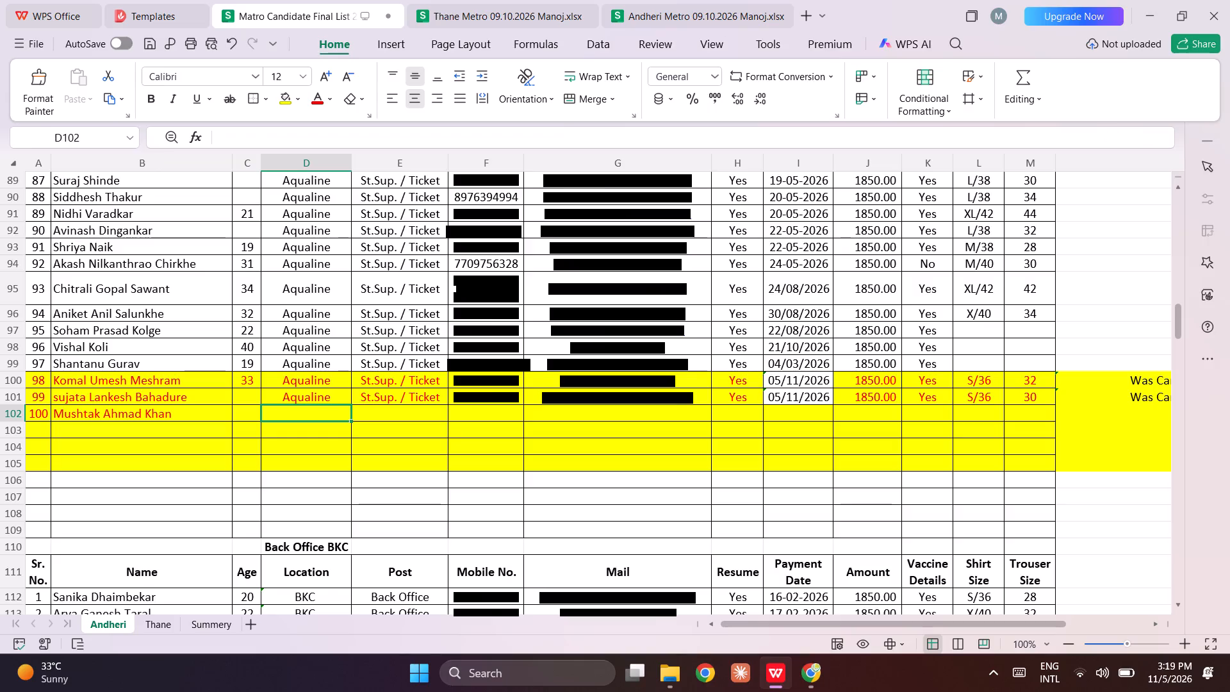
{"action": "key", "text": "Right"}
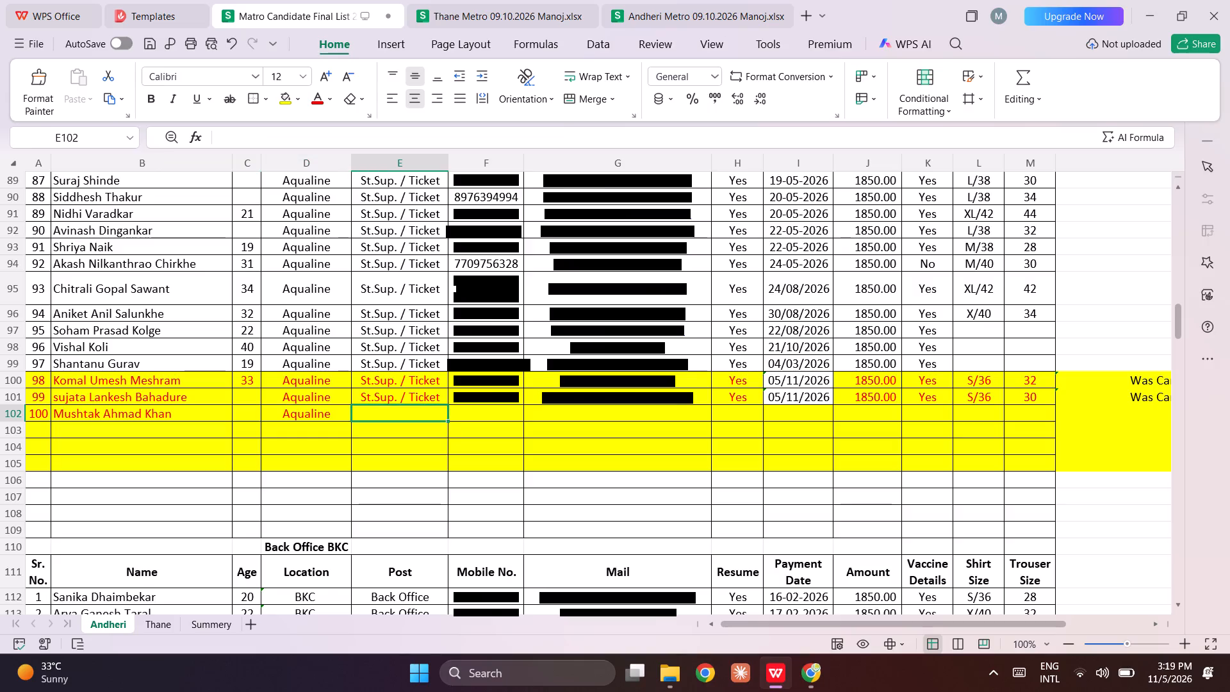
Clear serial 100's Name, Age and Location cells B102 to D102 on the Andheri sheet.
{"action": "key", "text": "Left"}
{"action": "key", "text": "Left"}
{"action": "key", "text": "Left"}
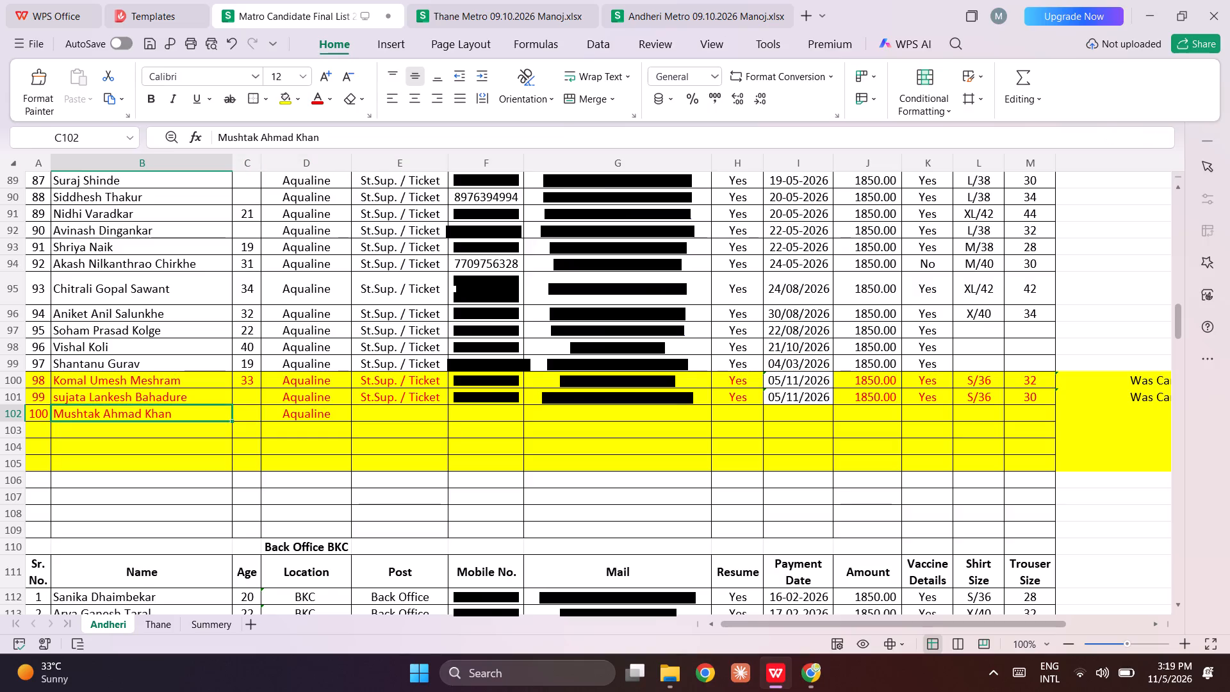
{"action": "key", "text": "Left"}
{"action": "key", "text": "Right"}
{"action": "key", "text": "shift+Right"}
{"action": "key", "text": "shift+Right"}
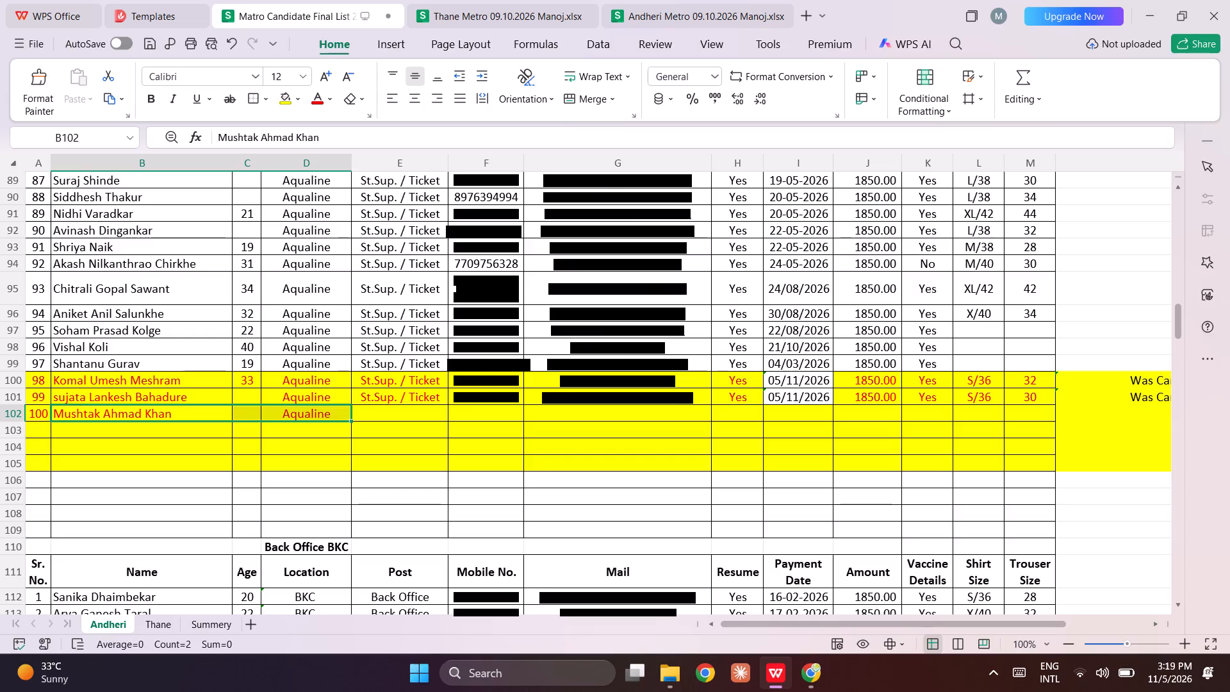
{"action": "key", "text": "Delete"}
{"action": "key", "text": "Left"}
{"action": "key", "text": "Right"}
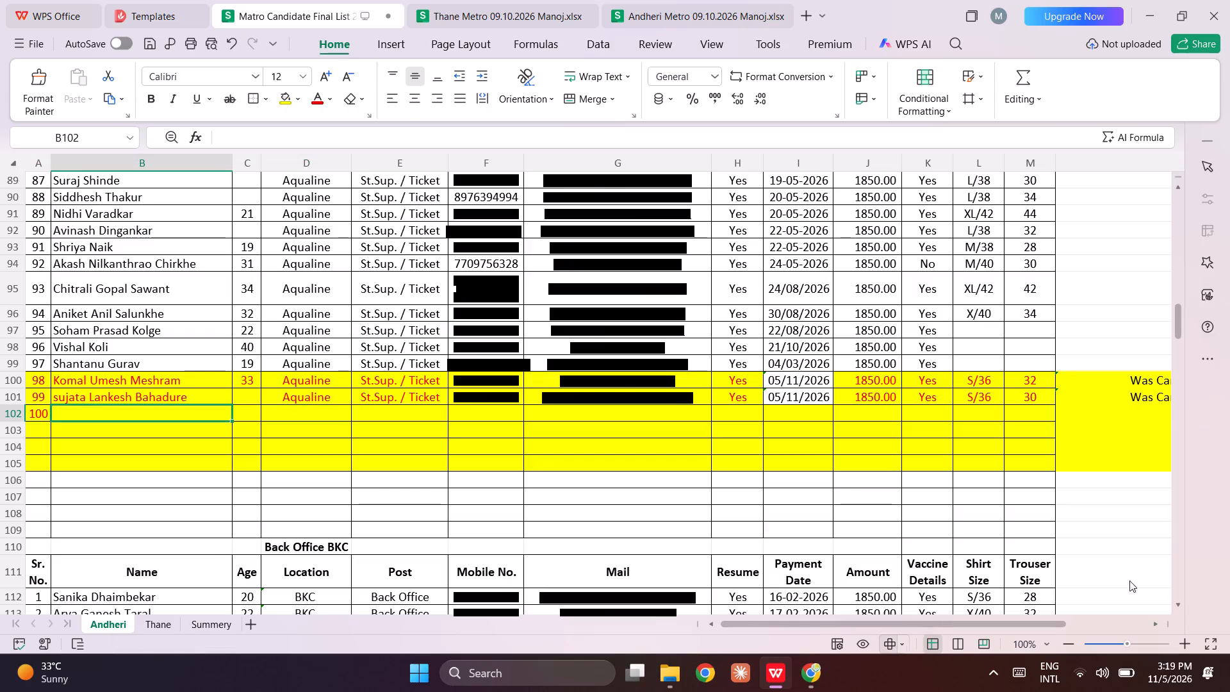
On the Thane sheet, enter serial number 38 in A40, below the last St.Sup. / Ticket candidate.
{"action": "left_click", "coordinate": [158, 629]}
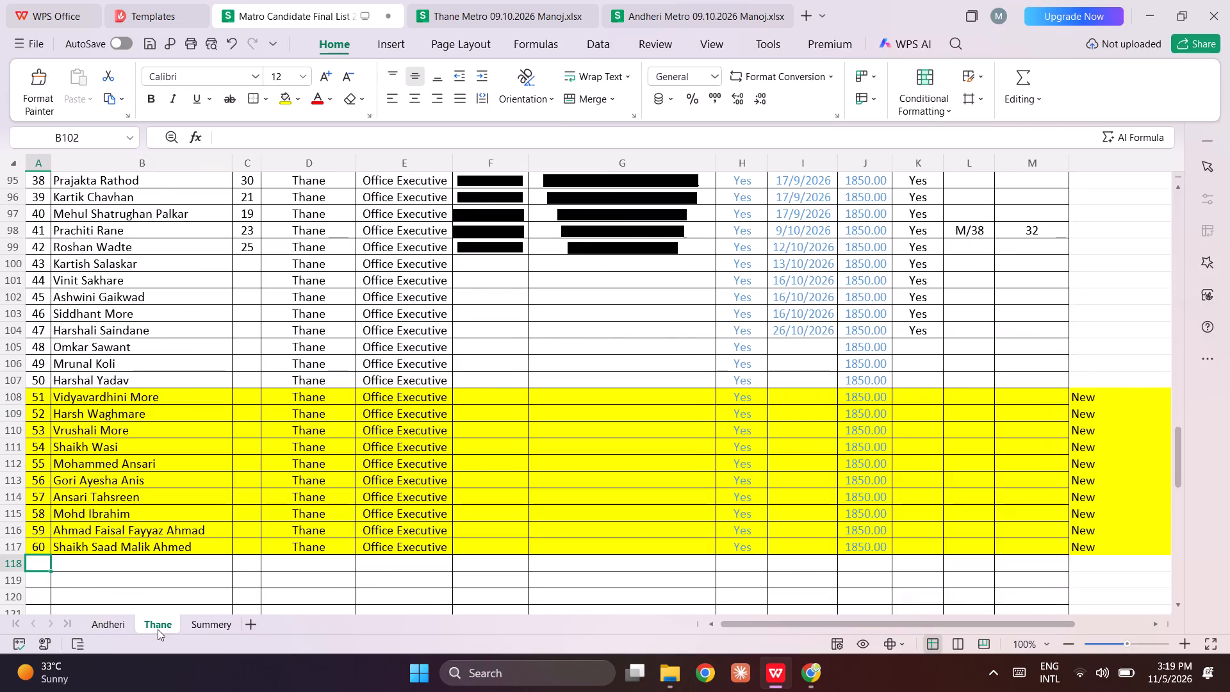
{"action": "key", "text": "Down"}
{"action": "key", "text": "Up"}
{"action": "key", "text": "Up"}
{"action": "key", "text": "Up"}
{"action": "key", "text": "Up"}
{"action": "key", "text": "Up"}
{"action": "key", "text": "Up"}
{"action": "key", "text": "Up"}
{"action": "key", "text": "Up"}
{"action": "key", "text": "Up"}
{"action": "key", "text": "Up"}
{"action": "key", "text": "Up"}
{"action": "key", "text": "Up"}
{"action": "key", "text": "Up"}
{"action": "key", "text": "Up"}
{"action": "key", "text": "Up"}
{"action": "key", "text": "Up"}
{"action": "key", "text": "Up"}
{"action": "key", "text": "Up"}
{"action": "key", "text": "Up"}
{"action": "key", "text": "Up"}
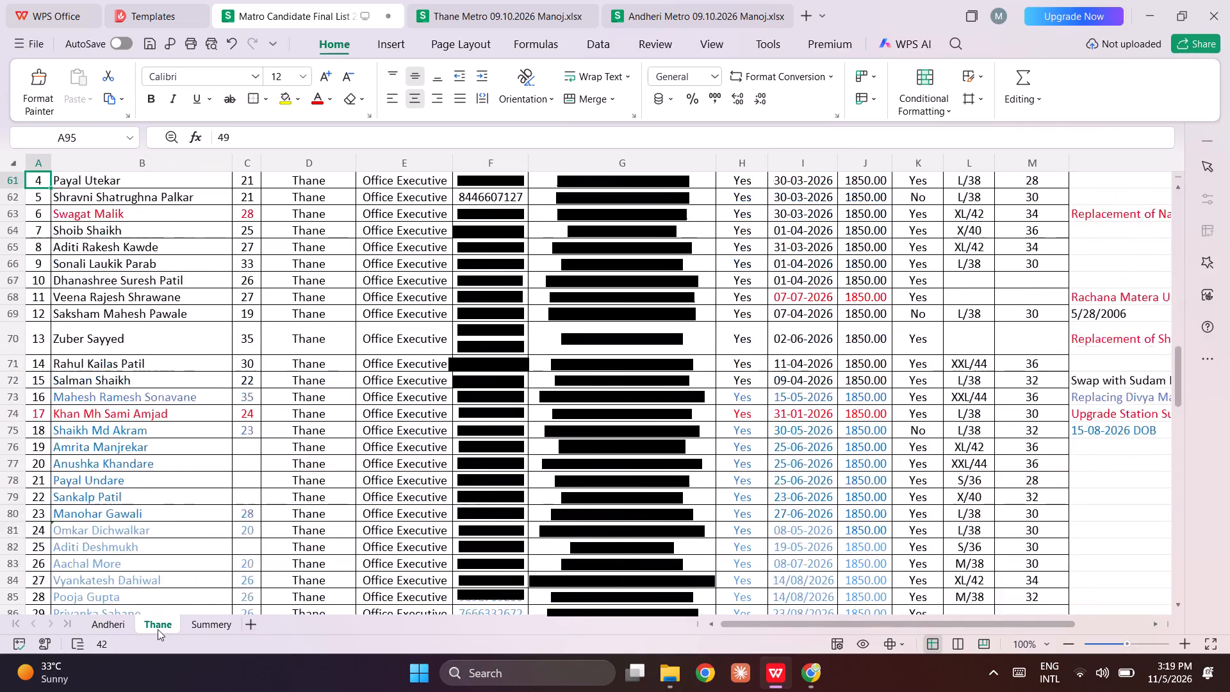
{"action": "key", "text": "Up"}
{"action": "key", "text": "Up"}
{"action": "key", "text": "Up"}
{"action": "key", "text": "Up"}
{"action": "key", "text": "Up"}
{"action": "key", "text": "Up"}
{"action": "key", "text": "Up"}
{"action": "key", "text": "Up"}
{"action": "key", "text": "Up"}
{"action": "key", "text": "Up"}
{"action": "key", "text": "Up"}
{"action": "key", "text": "Up"}
{"action": "key", "text": "Up"}
{"action": "key", "text": "Up"}
{"action": "key", "text": "Up"}
{"action": "key", "text": "Up"}
{"action": "key", "text": "Up"}
{"action": "key", "text": "Up"}
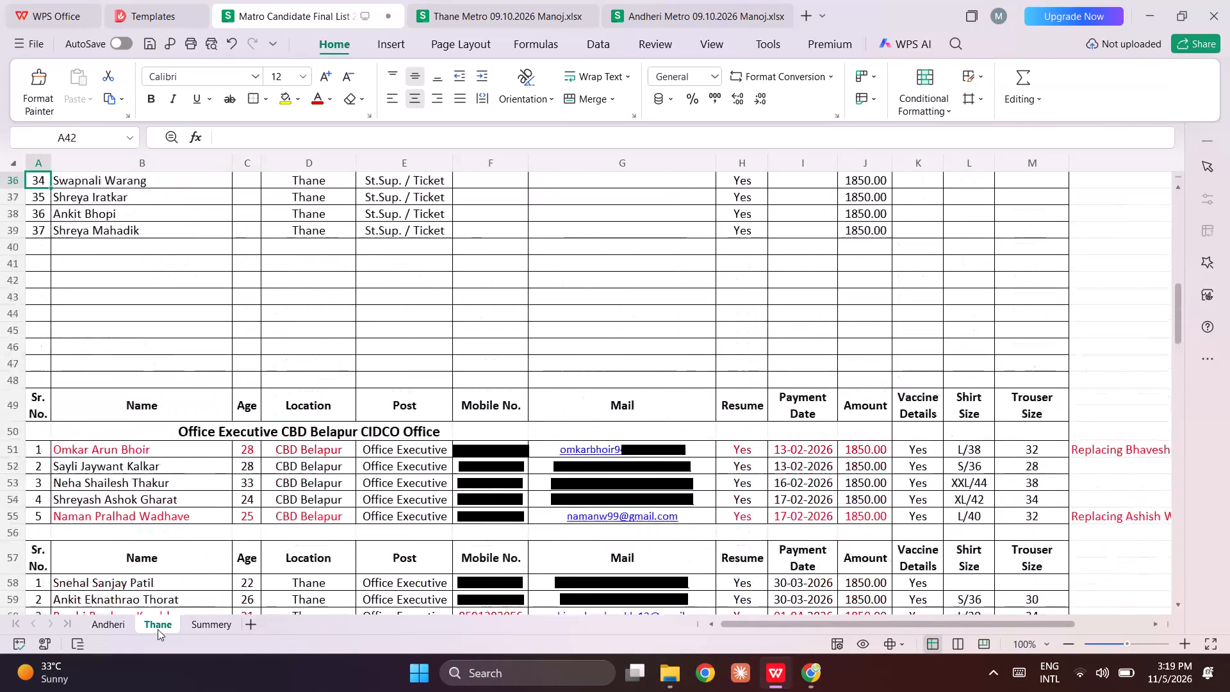
{"action": "key", "text": "Down"}
{"action": "key", "text": "Down"}
{"action": "key", "text": "Down"}
{"action": "key", "text": "Down"}
{"action": "key", "text": "Down"}
{"action": "key", "text": "Down"}
{"action": "key", "text": "Down"}
{"action": "key", "text": "Down"}
{"action": "key", "text": "Down"}
{"action": "key", "text": "Down"}
{"action": "key", "text": "Down"}
{"action": "key", "text": "Down"}
{"action": "key", "text": "Down"}
{"action": "key", "text": "Down"}
{"action": "key", "text": "Down"}
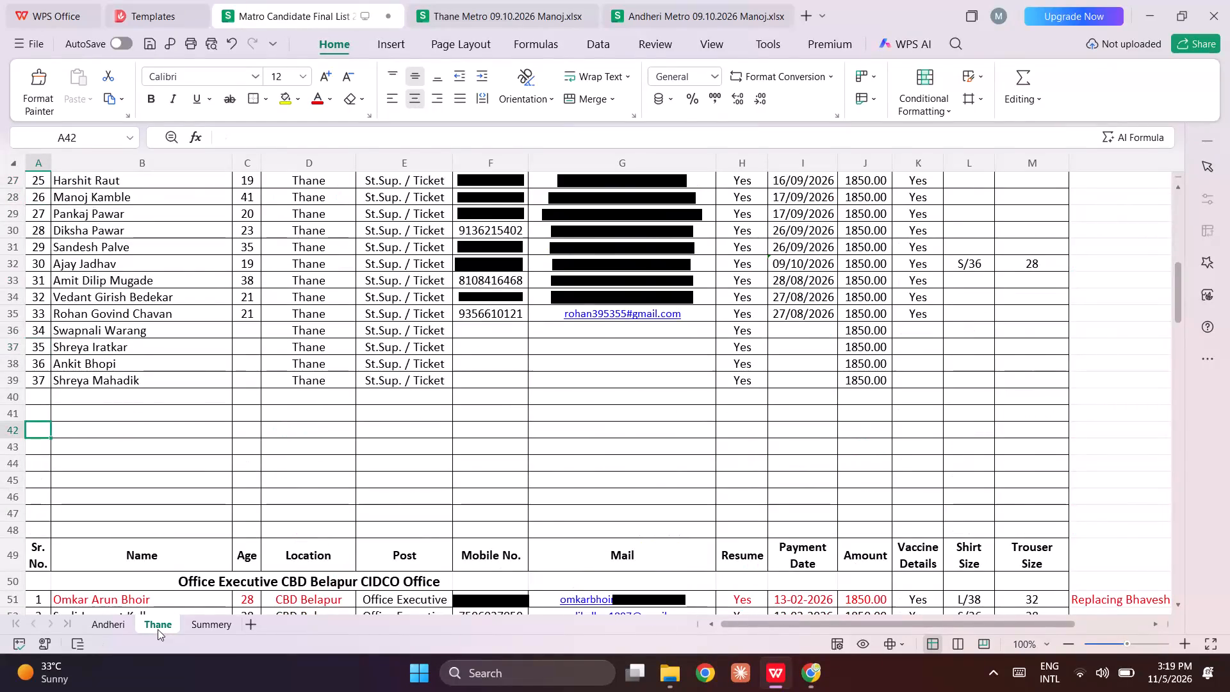
{"action": "key", "text": "Up"}
{"action": "key", "text": "Up"}
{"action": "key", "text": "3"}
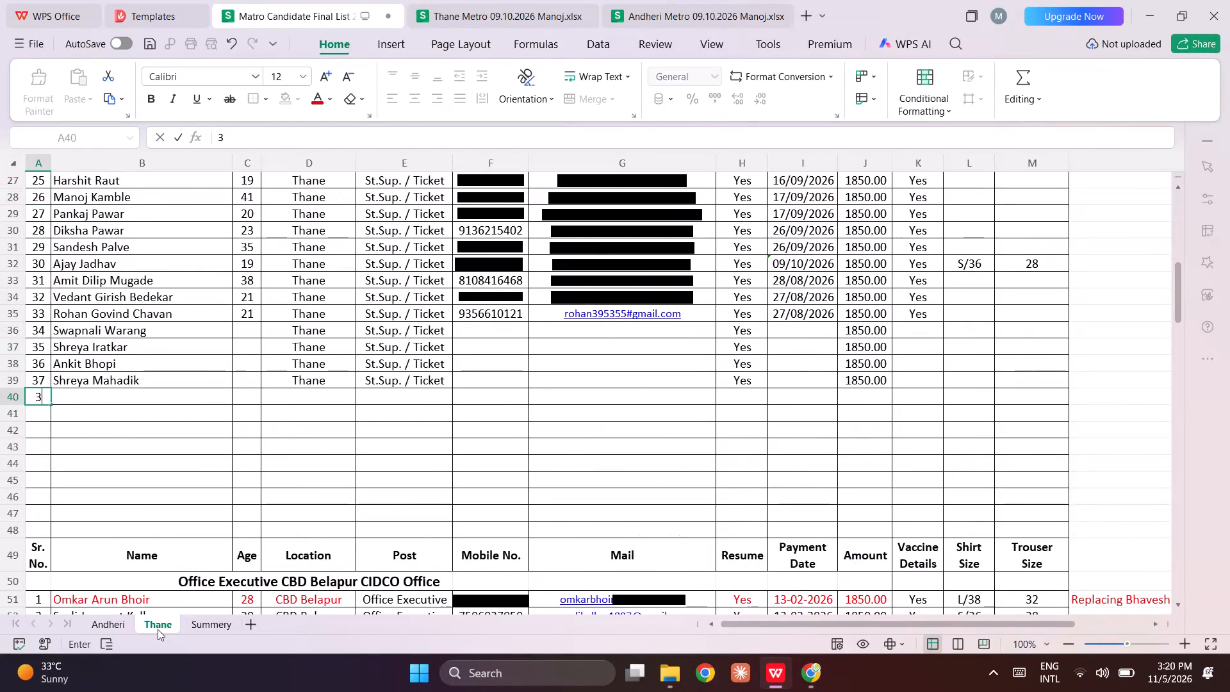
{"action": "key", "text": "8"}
{"action": "key", "text": "Down"}
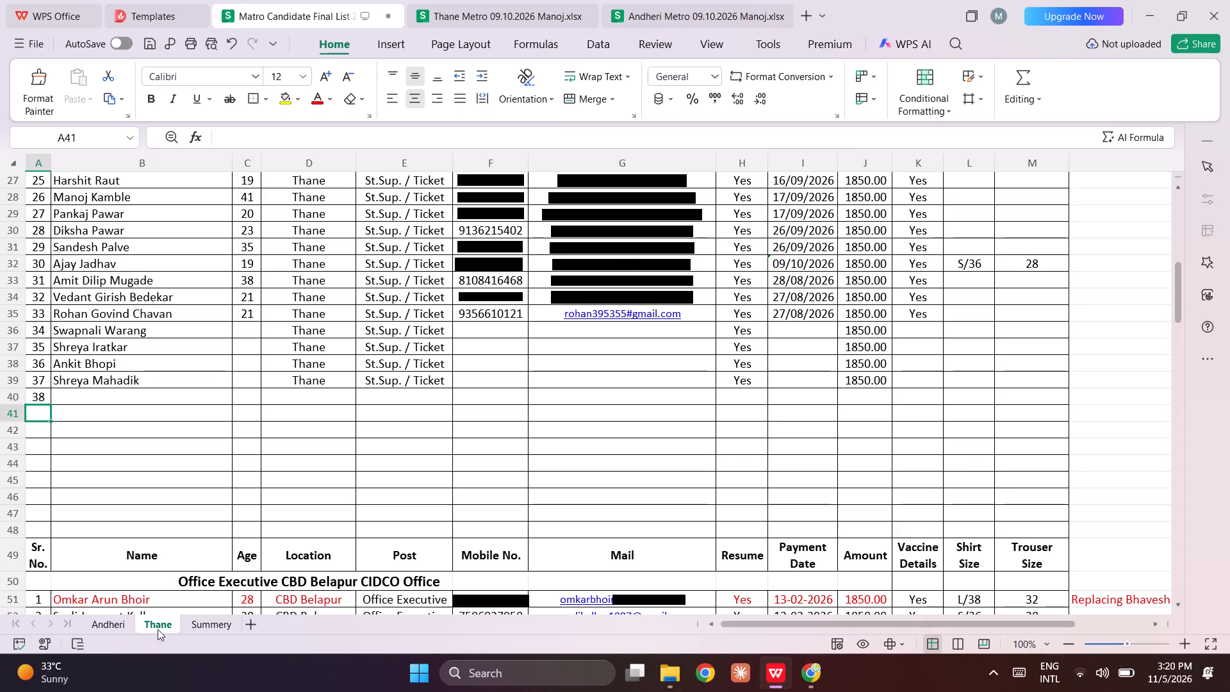
Enter the candidate's name in B40 for serial 38 and copy Thane down as the Location in D40.
{"action": "key", "text": "Right"}
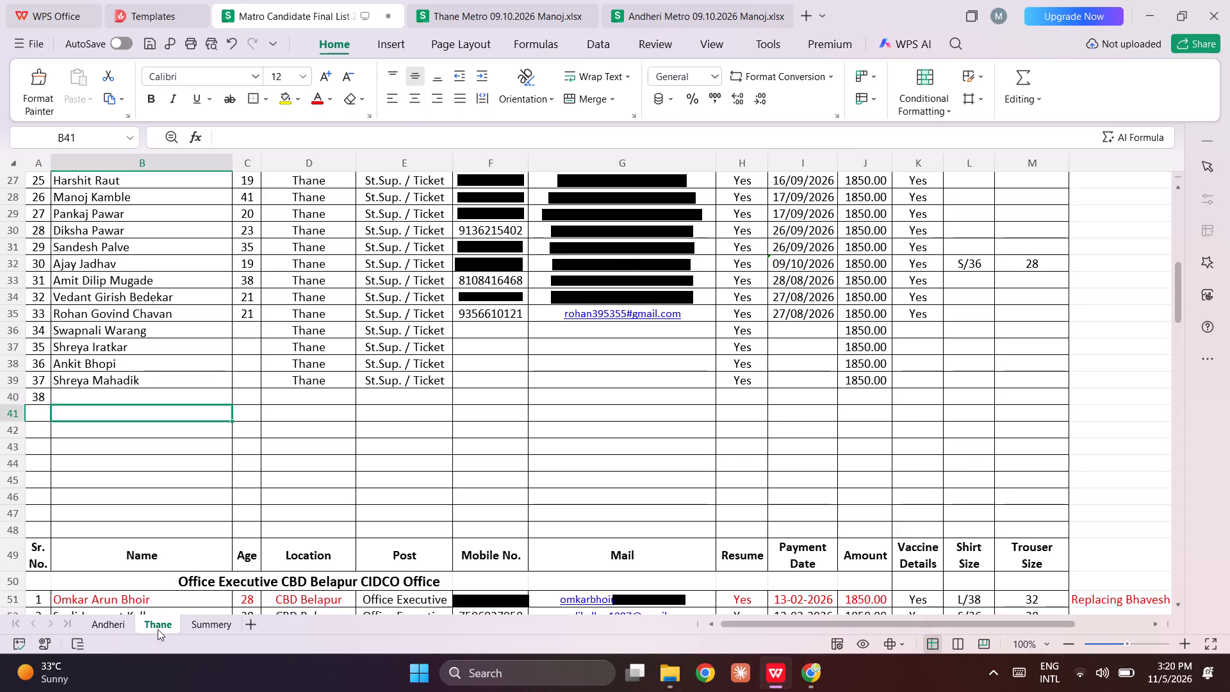
{"action": "key", "text": "Up"}
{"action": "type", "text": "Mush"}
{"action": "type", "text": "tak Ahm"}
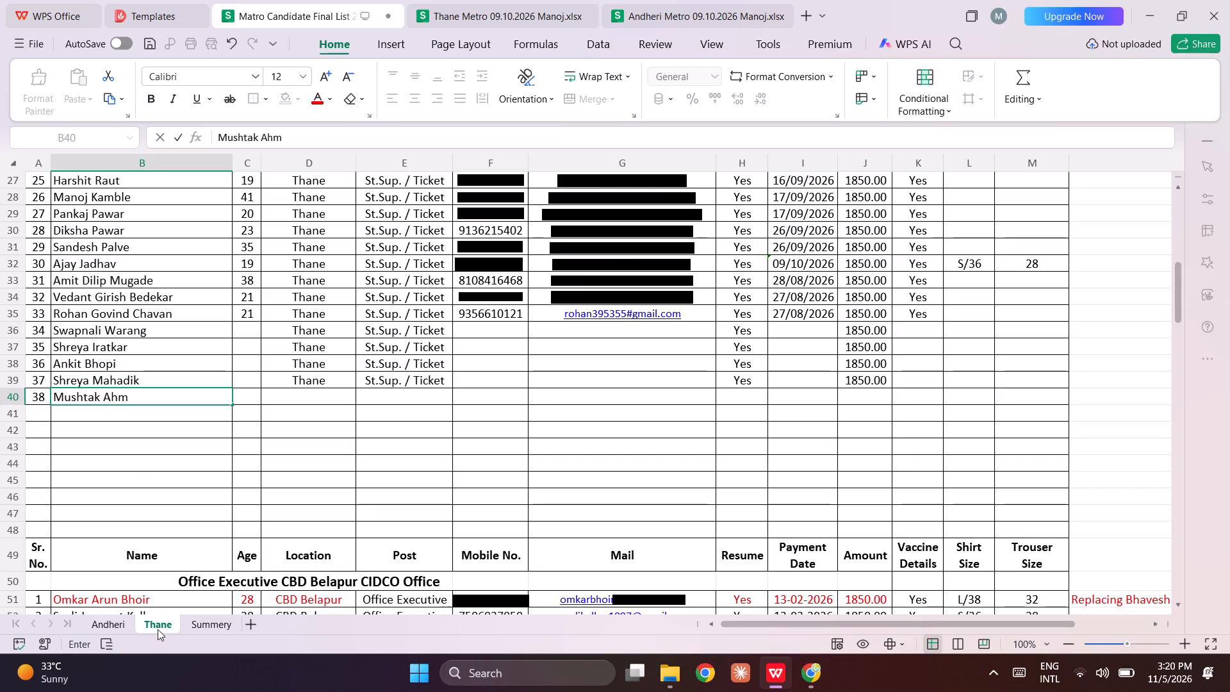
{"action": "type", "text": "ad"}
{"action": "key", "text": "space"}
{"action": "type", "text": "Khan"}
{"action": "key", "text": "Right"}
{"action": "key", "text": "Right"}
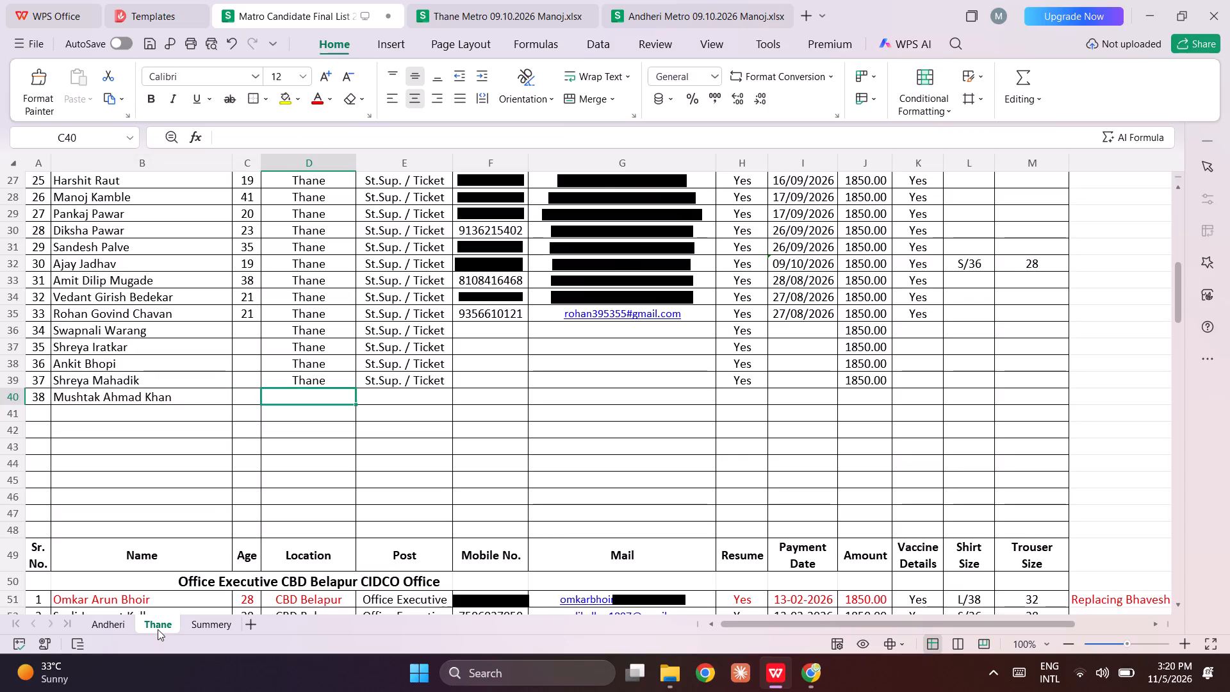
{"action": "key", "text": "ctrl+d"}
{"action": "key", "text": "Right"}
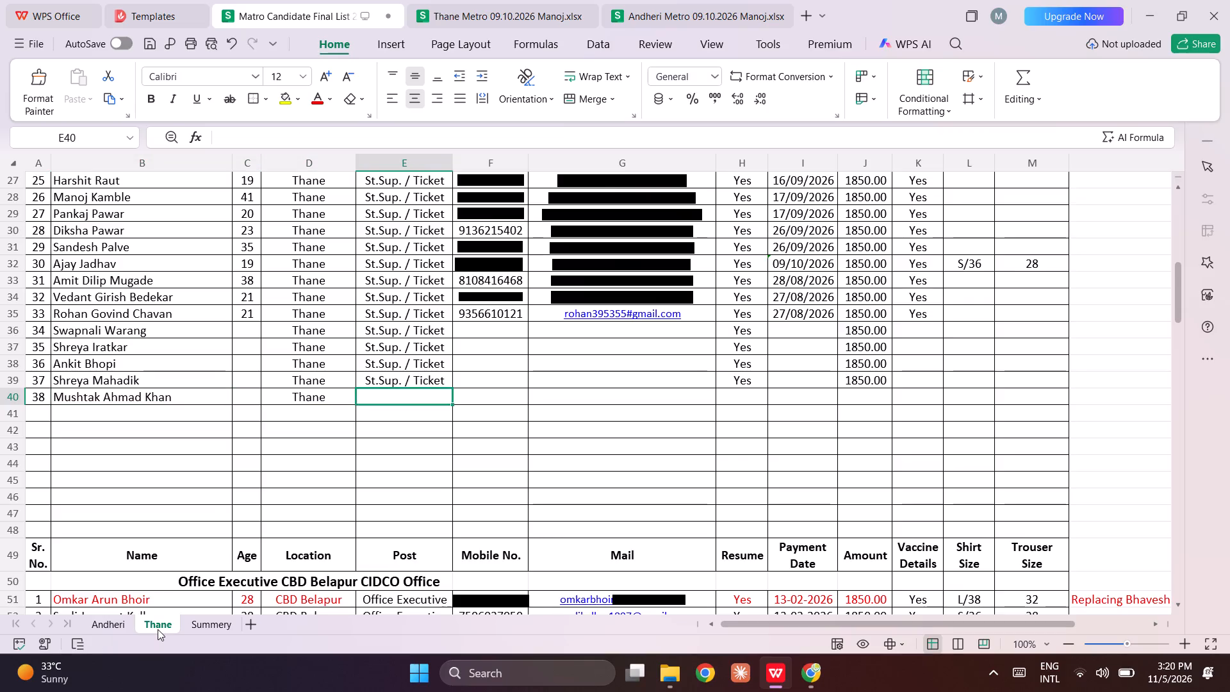
Copy the Post St.Sup. / Ticket, Resume Yes and Amount 1850.00 down from the row above into row 40 for serial 38.
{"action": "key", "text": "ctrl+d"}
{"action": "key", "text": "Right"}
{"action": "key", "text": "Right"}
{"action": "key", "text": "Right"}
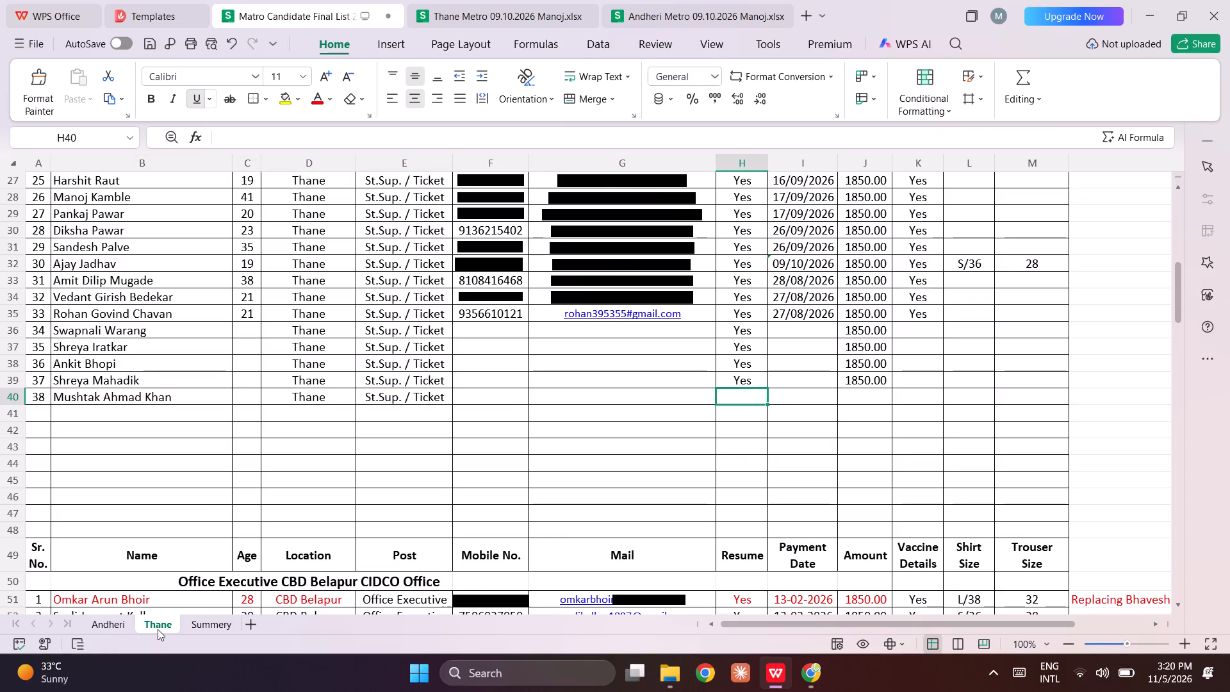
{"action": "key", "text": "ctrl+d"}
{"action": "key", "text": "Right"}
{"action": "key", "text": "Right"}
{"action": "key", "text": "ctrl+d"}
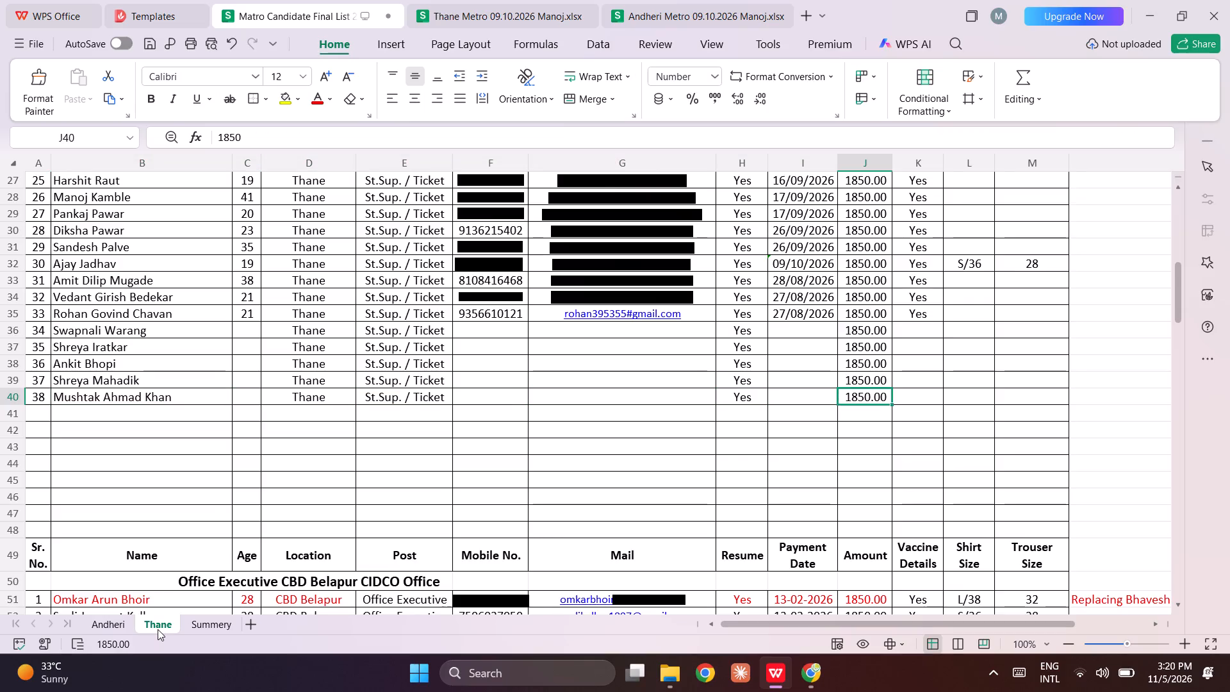
Enter the remark New in N40, beside the serial 38 candidate.
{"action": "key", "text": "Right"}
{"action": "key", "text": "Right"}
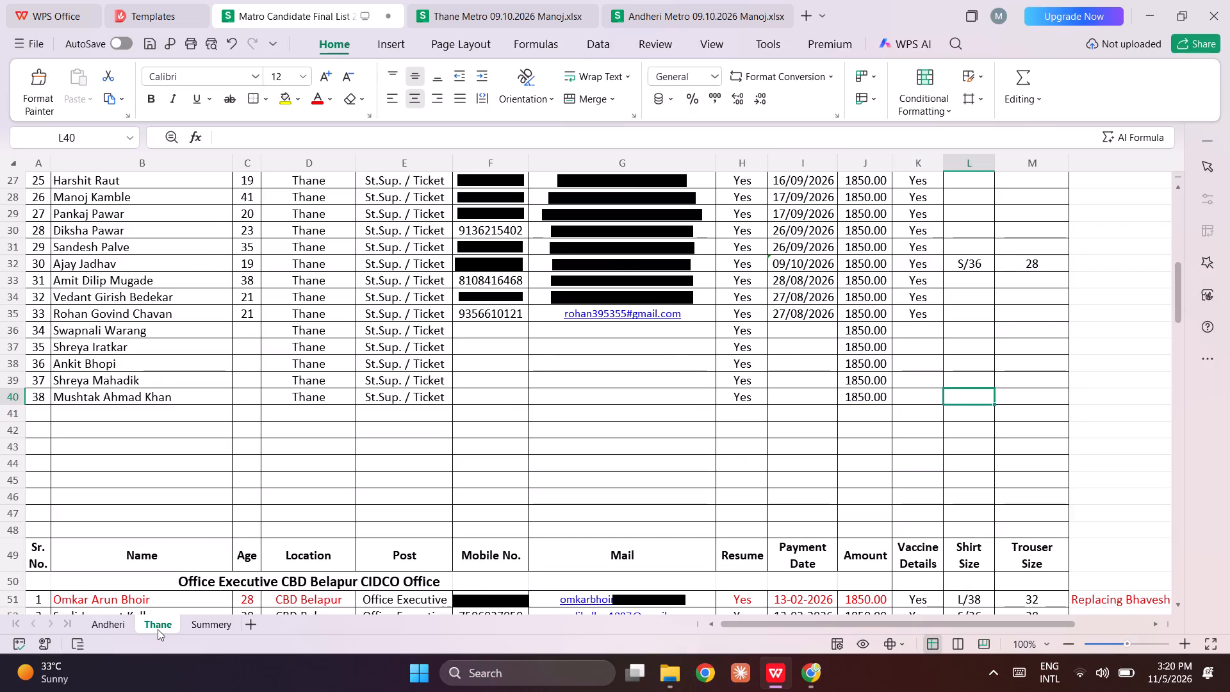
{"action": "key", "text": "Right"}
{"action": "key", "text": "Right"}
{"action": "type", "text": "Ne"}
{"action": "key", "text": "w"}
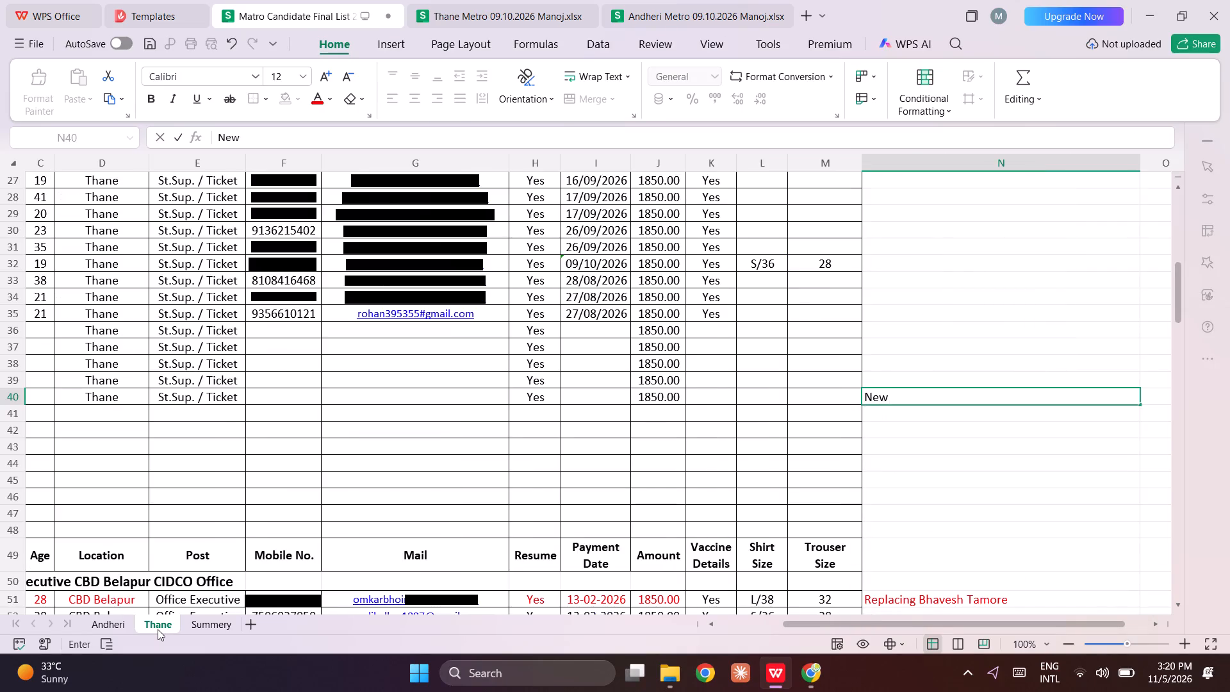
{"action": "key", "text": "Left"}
Highlight serial 38's row from A40 to N40 with yellow fill.
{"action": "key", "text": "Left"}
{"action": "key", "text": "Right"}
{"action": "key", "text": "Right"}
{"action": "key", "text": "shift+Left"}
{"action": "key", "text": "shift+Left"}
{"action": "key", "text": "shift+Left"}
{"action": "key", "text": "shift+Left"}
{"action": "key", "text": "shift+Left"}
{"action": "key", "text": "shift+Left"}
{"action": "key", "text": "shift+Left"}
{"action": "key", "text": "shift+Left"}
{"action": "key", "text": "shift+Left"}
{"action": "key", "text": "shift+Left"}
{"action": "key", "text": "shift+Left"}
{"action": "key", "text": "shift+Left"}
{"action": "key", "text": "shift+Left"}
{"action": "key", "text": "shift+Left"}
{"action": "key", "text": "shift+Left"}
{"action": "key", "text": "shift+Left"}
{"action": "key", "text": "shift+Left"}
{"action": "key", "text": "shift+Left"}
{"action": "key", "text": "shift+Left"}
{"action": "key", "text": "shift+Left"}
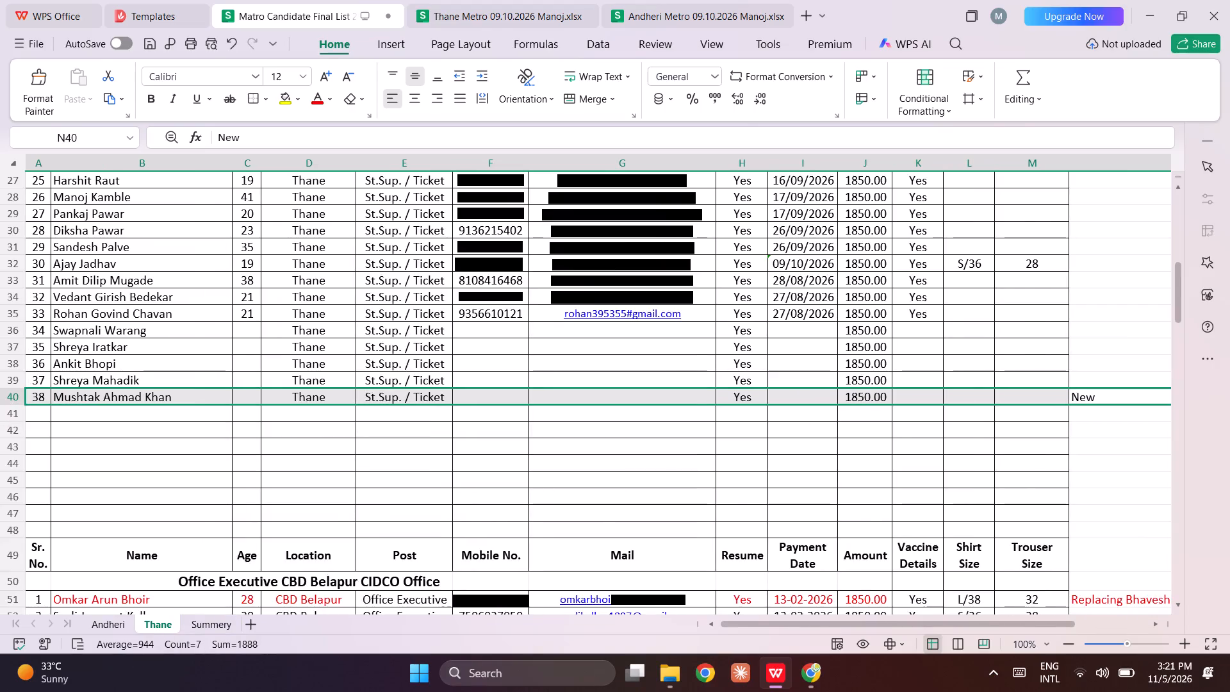
{"action": "left_click", "coordinate": [288, 99]}
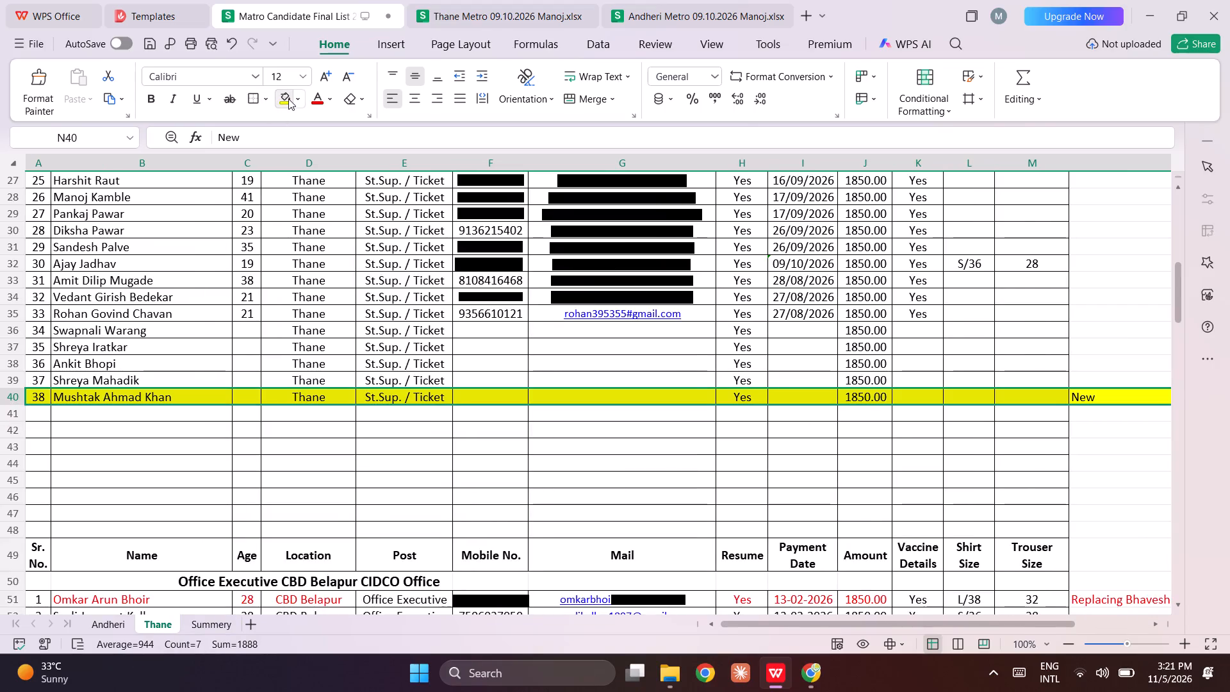
{"action": "key", "text": "Left"}
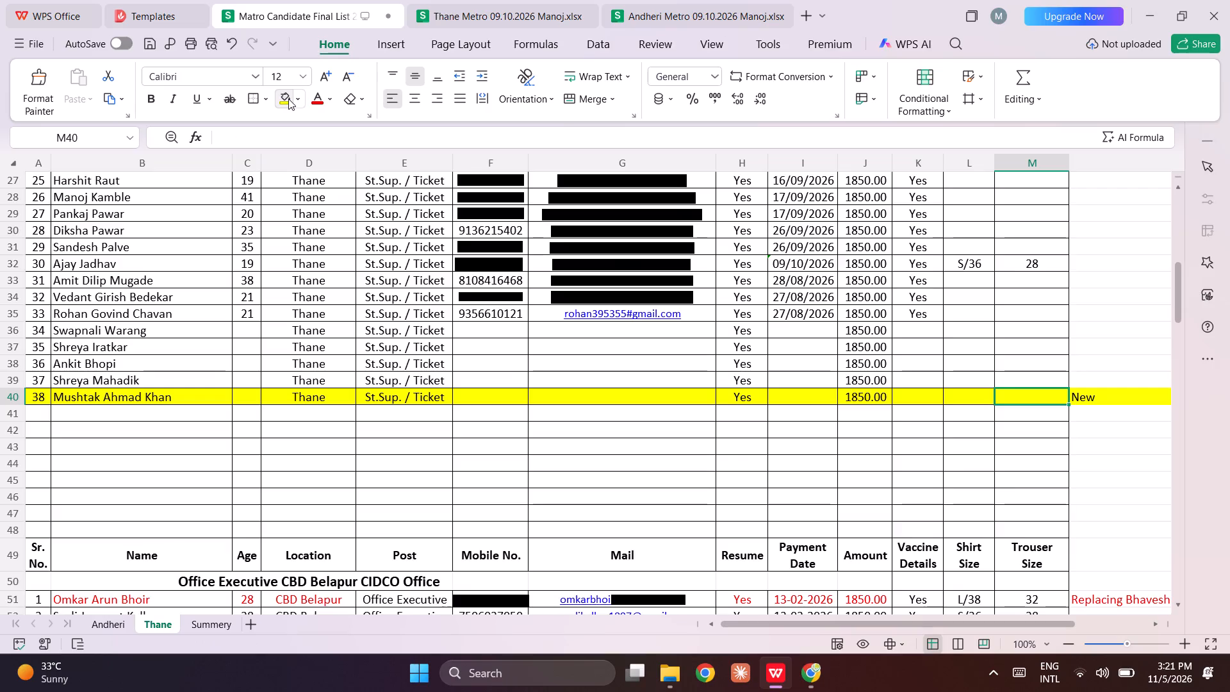
Save the candidate list workbook.
{"action": "key", "text": "ctrl+s"}
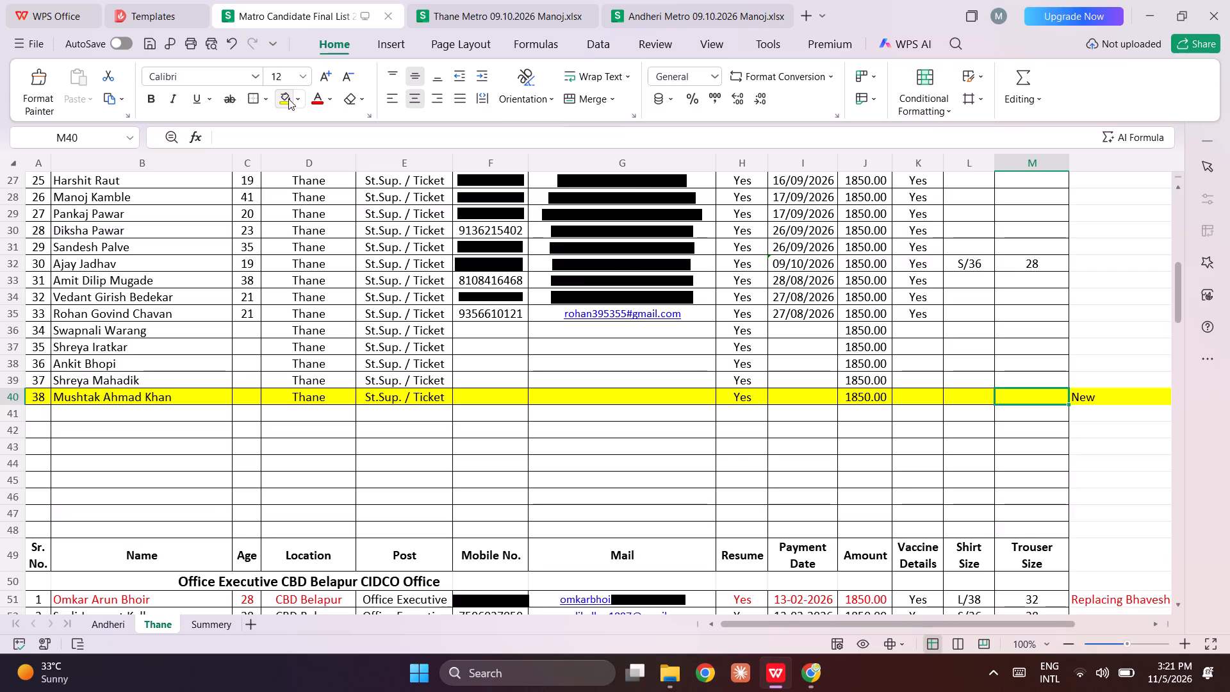
Enter serial numbers 39 in A41 and 40 in A42, below serial 38.
{"action": "key", "text": "Left"}
{"action": "key", "text": "Left"}
{"action": "key", "text": "Left"}
{"action": "key", "text": "Left"}
{"action": "key", "text": "Left"}
{"action": "key", "text": "Left"}
{"action": "key", "text": "Left"}
{"action": "key", "text": "Left"}
{"action": "key", "text": "Left"}
{"action": "key", "text": "Left"}
{"action": "key", "text": "Left"}
{"action": "key", "text": "Left"}
{"action": "key", "text": "Left"}
{"action": "key", "text": "Left"}
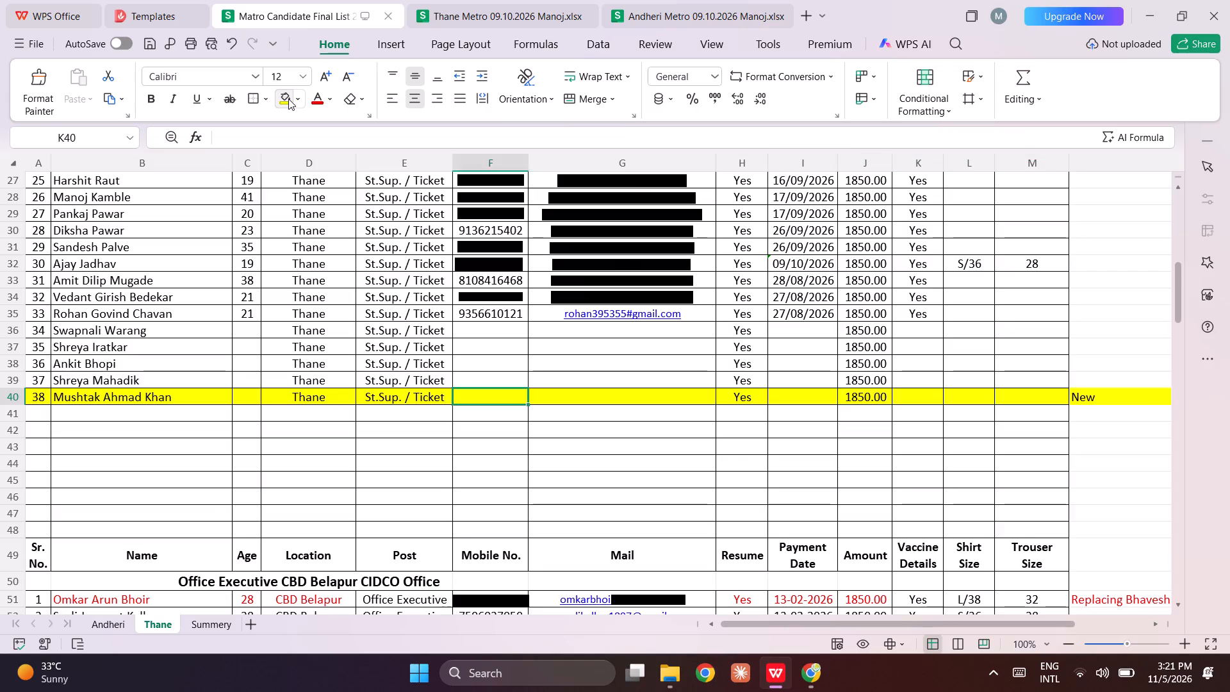
{"action": "key", "text": "Down"}
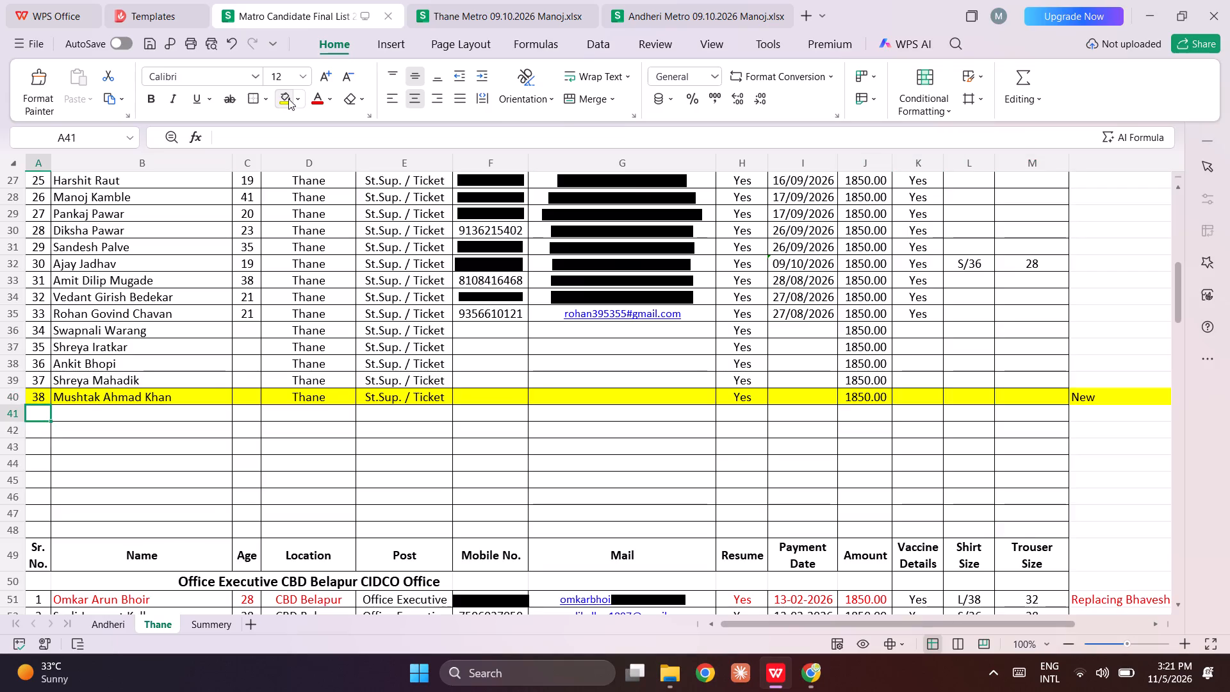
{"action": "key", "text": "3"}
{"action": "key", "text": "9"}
{"action": "key", "text": "Return"}
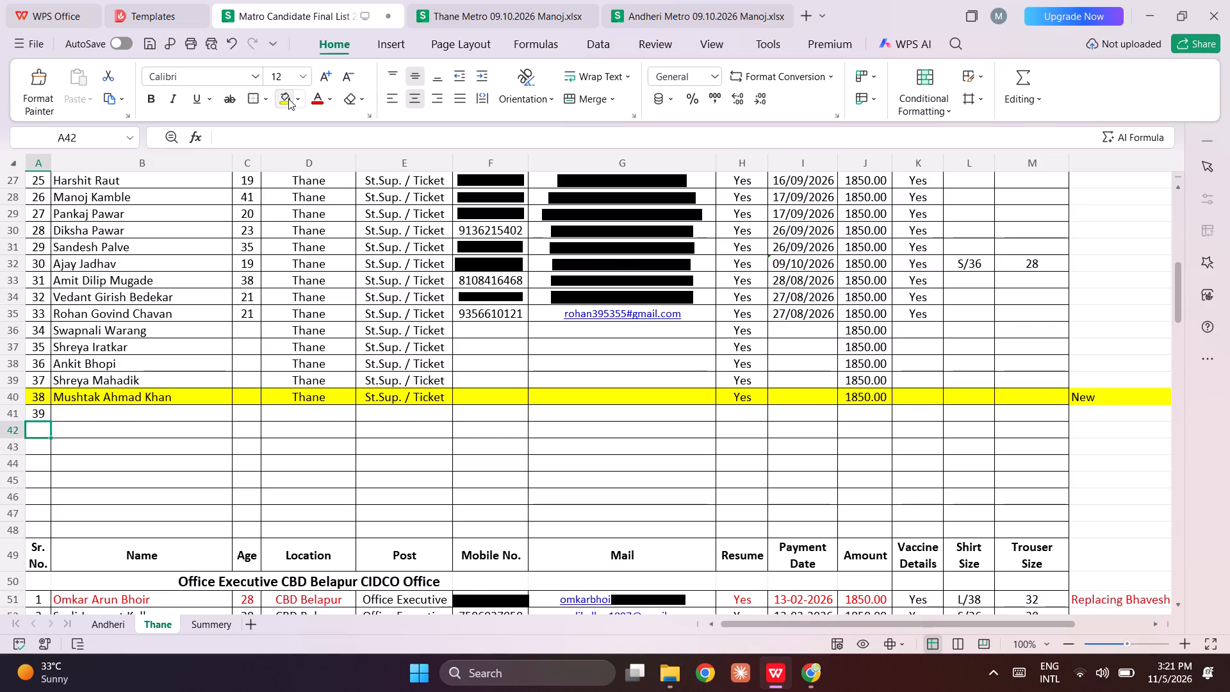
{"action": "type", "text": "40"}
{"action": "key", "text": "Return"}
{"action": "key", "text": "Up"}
Enter the candidate's name in B41 for serial 39.
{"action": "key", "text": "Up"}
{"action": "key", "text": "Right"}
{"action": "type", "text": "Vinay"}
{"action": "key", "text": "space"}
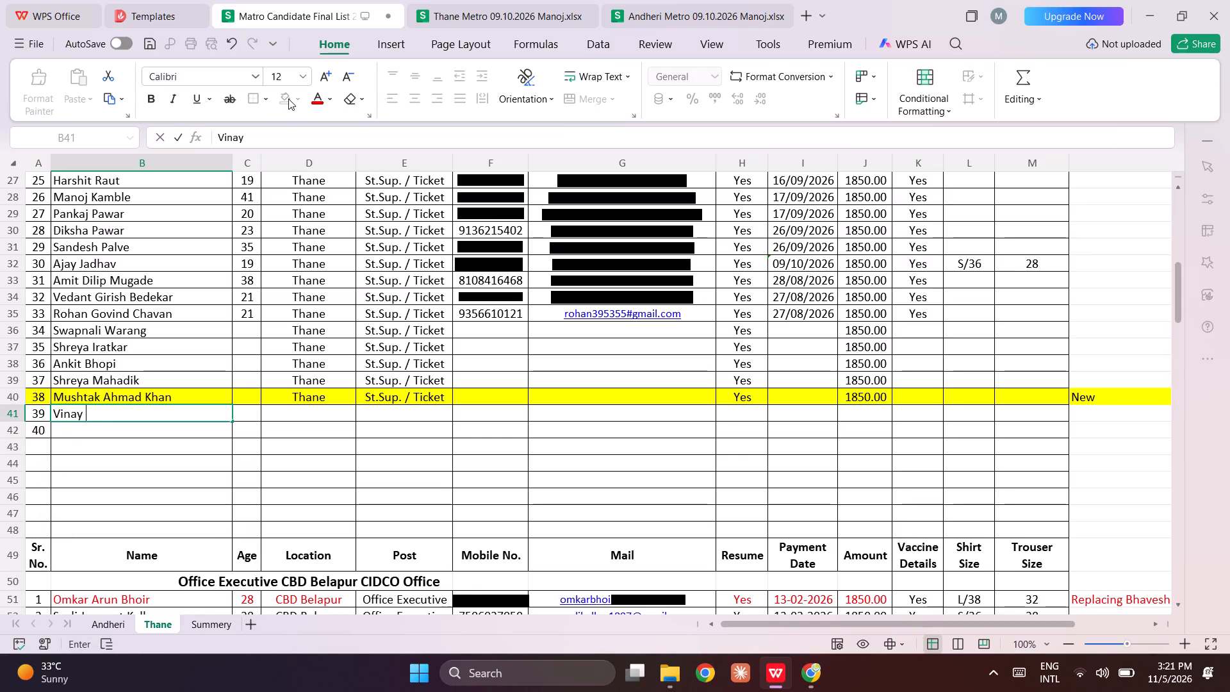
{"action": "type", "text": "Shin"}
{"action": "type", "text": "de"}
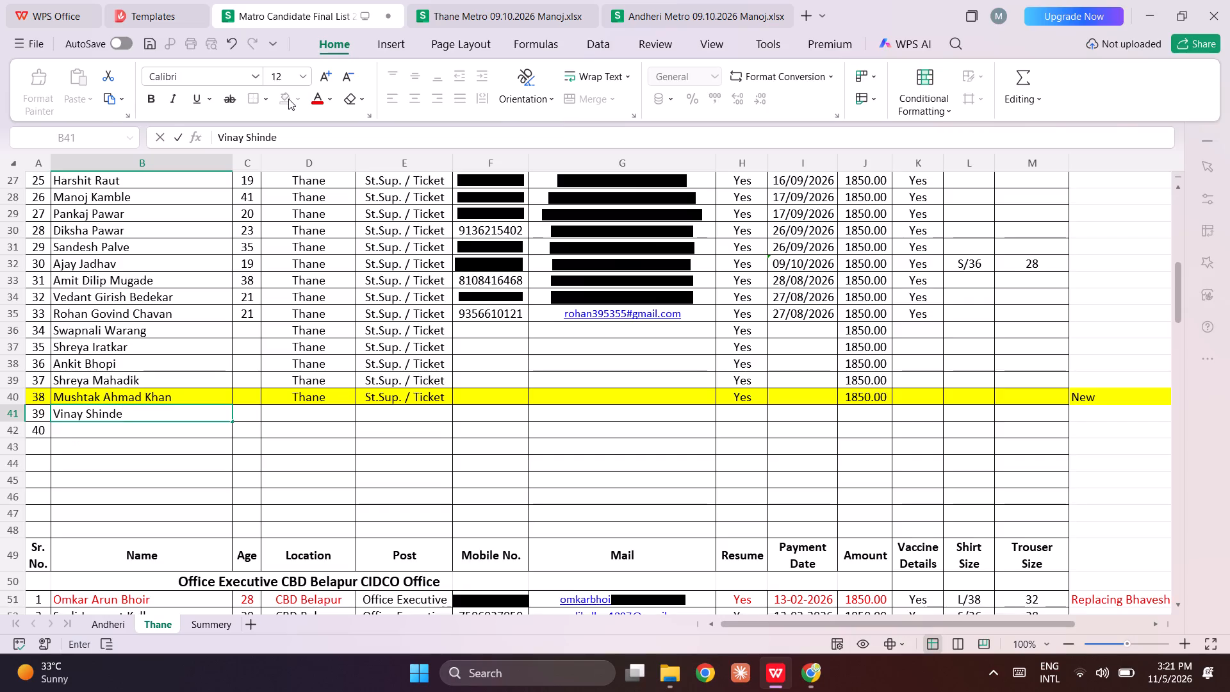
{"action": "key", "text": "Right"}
Copy Location Thane, Post St.Sup. / Ticket, Resume Yes and Amount 1850.00 down from row 40 into row 41.
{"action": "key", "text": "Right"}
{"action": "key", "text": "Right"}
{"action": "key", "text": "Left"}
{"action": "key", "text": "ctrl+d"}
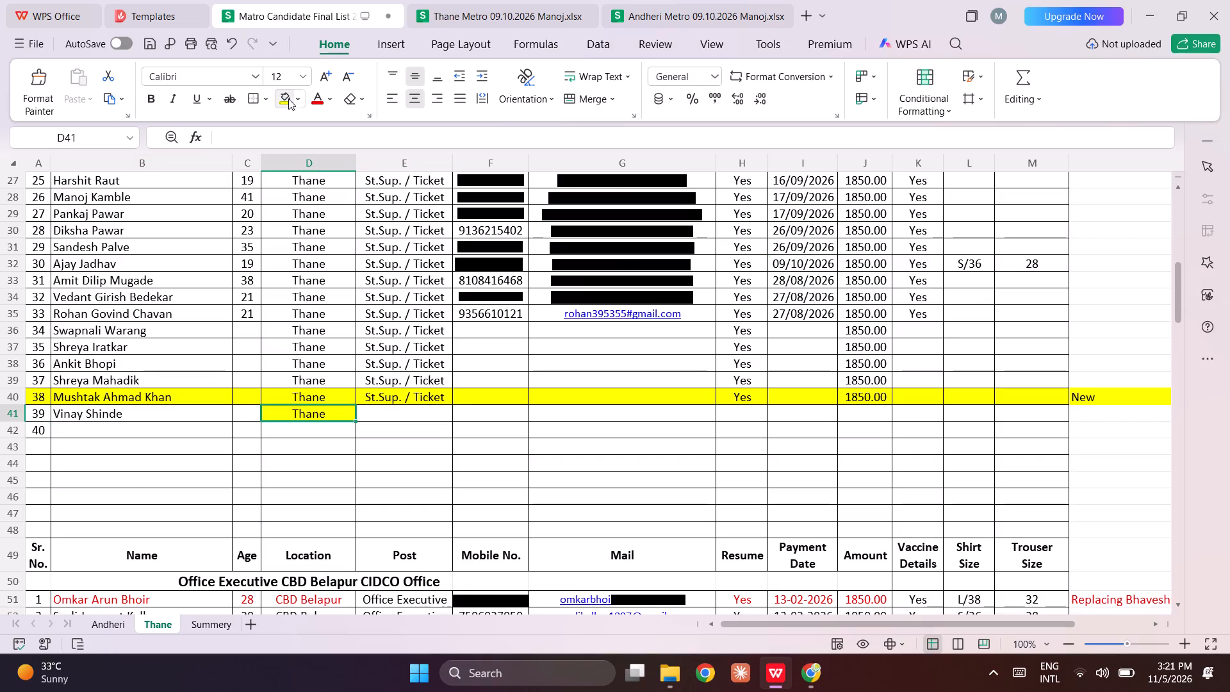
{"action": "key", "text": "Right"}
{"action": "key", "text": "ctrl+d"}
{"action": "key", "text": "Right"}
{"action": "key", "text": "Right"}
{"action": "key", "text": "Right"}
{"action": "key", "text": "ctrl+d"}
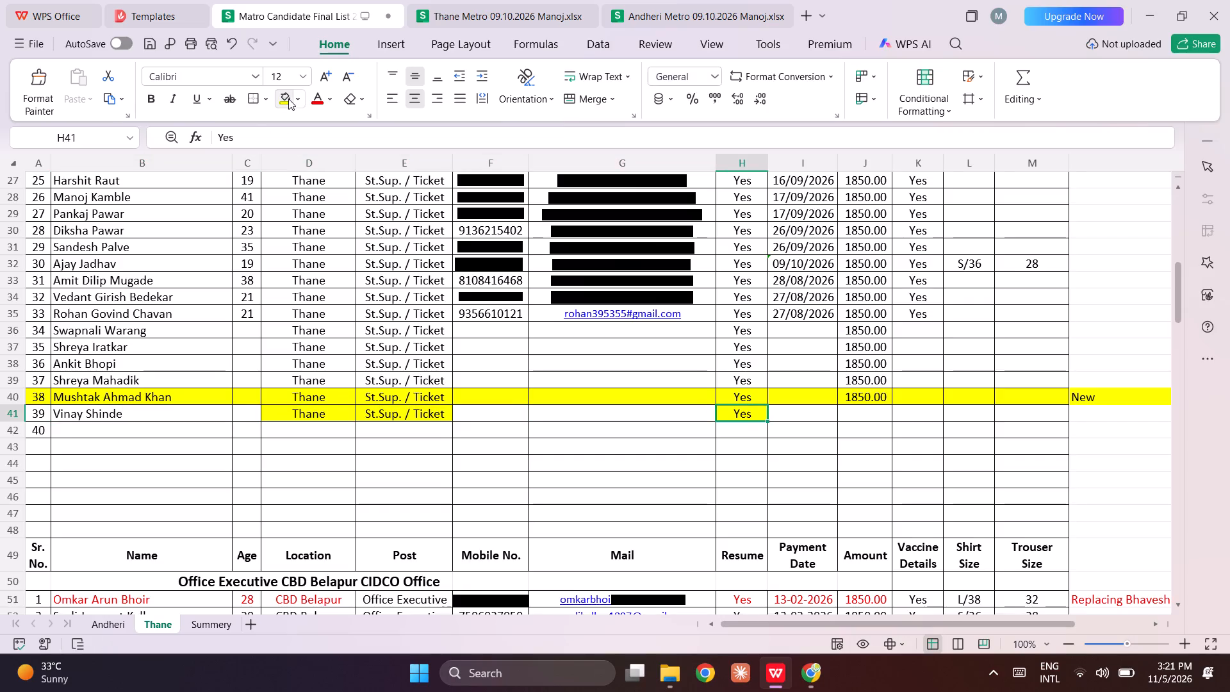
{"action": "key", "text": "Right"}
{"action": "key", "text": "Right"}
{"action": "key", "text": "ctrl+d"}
Copy the remark New down from N40 into N41 for serial 39.
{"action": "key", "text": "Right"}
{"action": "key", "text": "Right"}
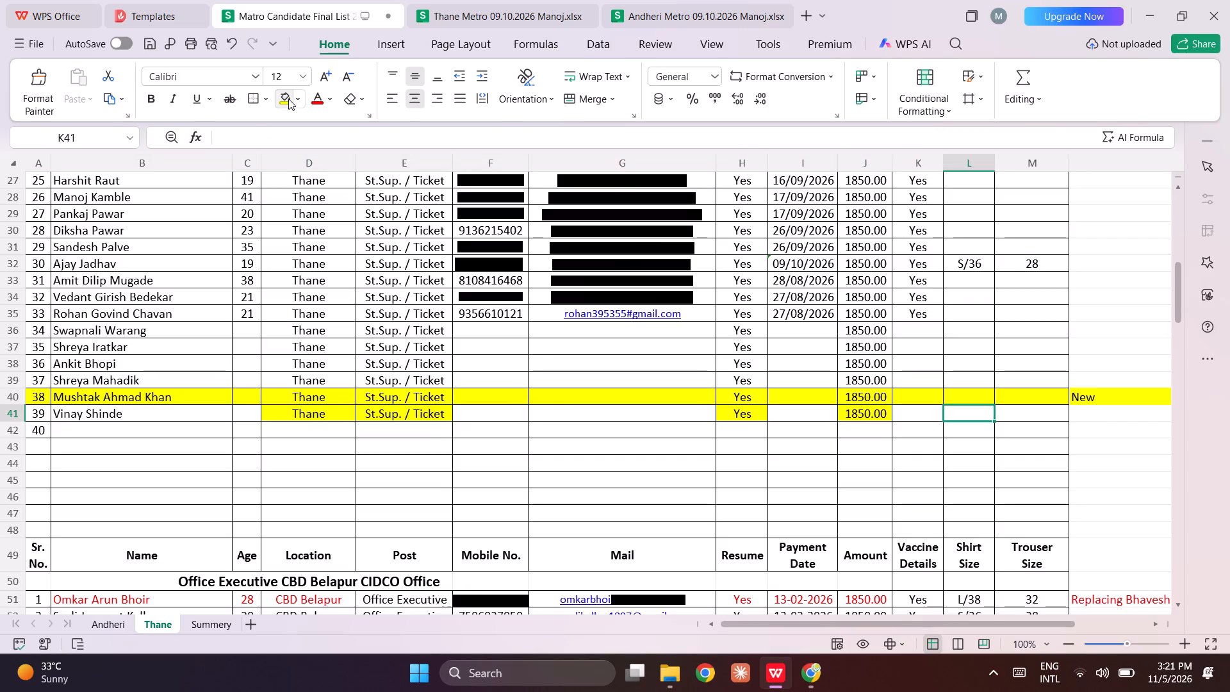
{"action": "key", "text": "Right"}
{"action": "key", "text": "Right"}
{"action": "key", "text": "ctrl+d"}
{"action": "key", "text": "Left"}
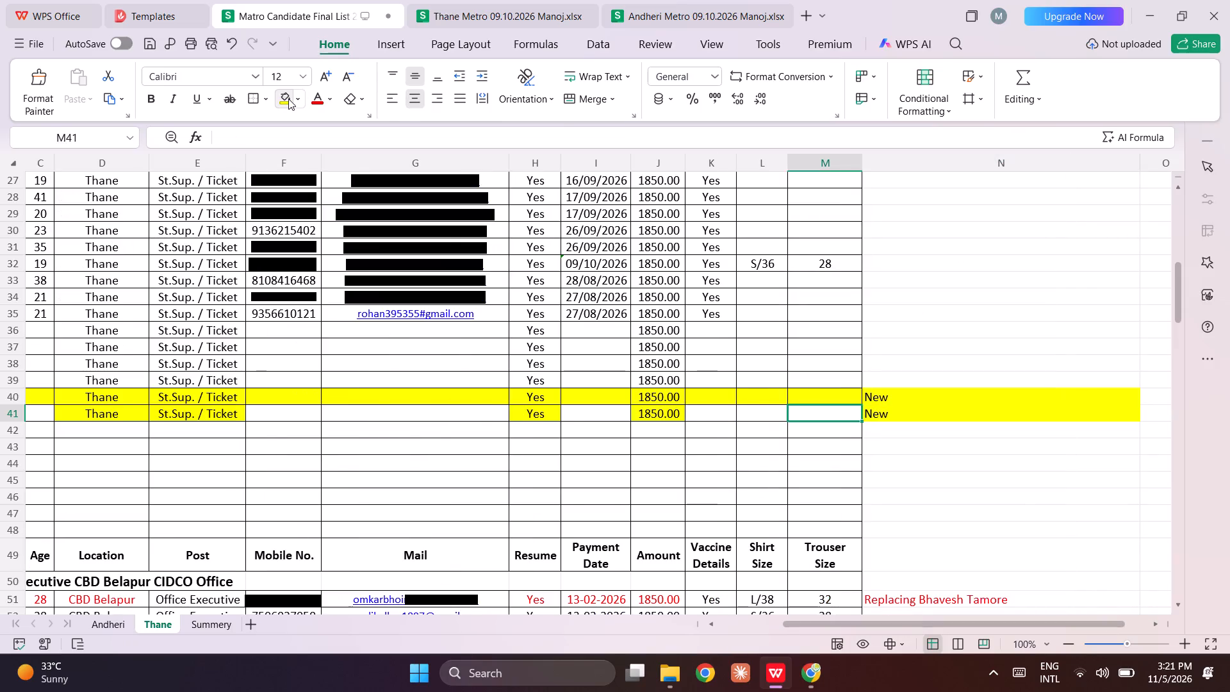
Extend row 40's yellow formatting into row 41's blank cells in columns C, F, G, I, K, L and M by filling down.
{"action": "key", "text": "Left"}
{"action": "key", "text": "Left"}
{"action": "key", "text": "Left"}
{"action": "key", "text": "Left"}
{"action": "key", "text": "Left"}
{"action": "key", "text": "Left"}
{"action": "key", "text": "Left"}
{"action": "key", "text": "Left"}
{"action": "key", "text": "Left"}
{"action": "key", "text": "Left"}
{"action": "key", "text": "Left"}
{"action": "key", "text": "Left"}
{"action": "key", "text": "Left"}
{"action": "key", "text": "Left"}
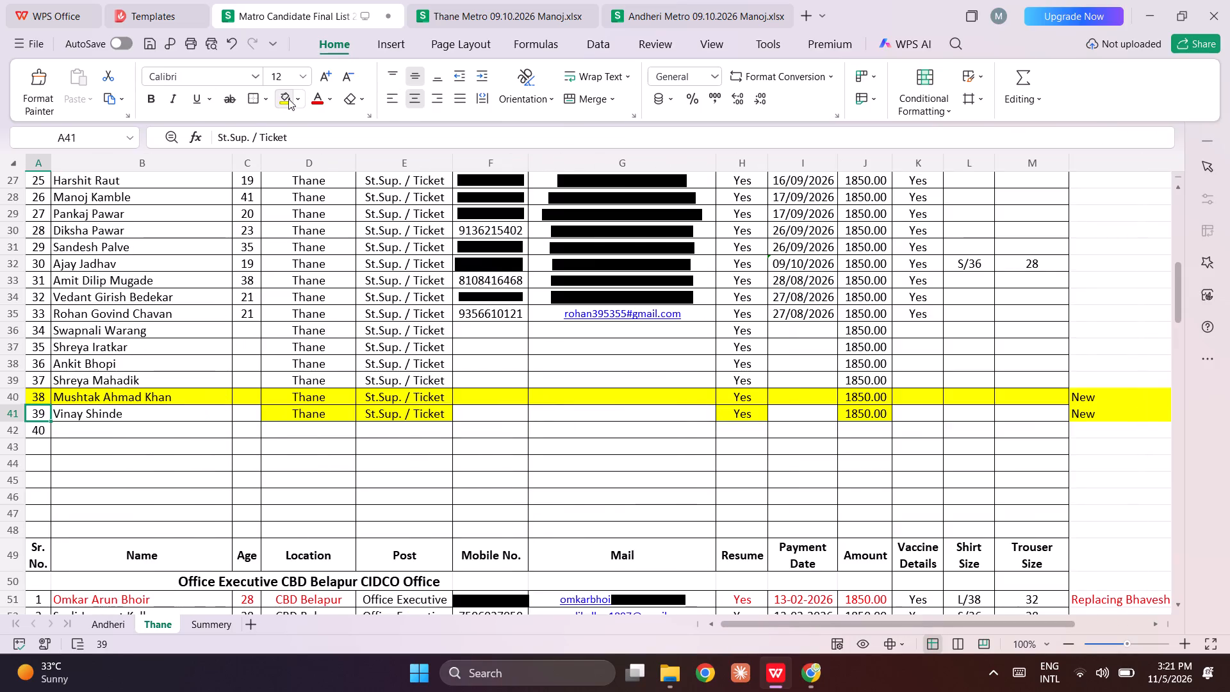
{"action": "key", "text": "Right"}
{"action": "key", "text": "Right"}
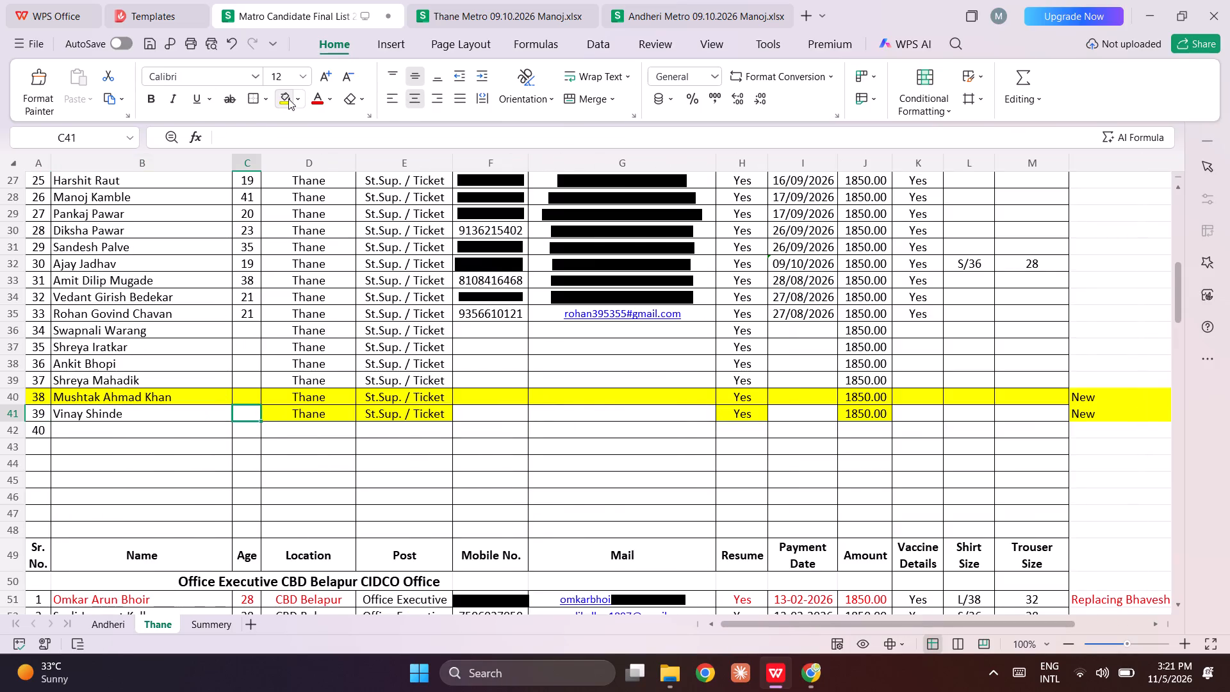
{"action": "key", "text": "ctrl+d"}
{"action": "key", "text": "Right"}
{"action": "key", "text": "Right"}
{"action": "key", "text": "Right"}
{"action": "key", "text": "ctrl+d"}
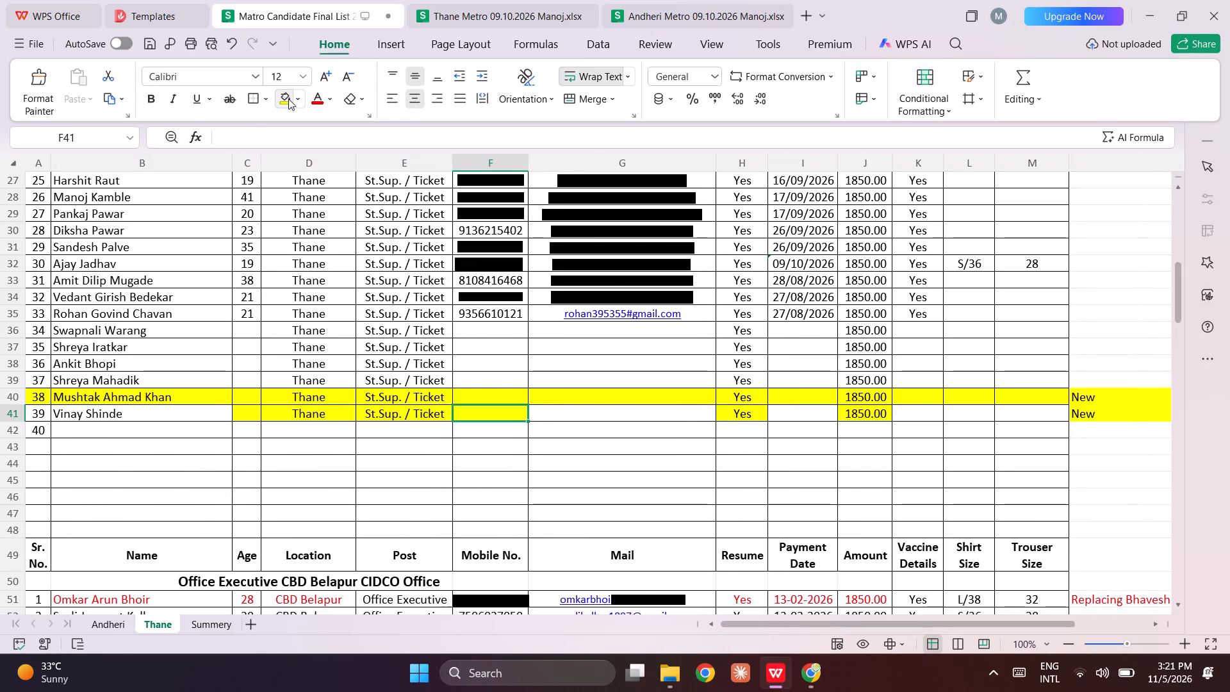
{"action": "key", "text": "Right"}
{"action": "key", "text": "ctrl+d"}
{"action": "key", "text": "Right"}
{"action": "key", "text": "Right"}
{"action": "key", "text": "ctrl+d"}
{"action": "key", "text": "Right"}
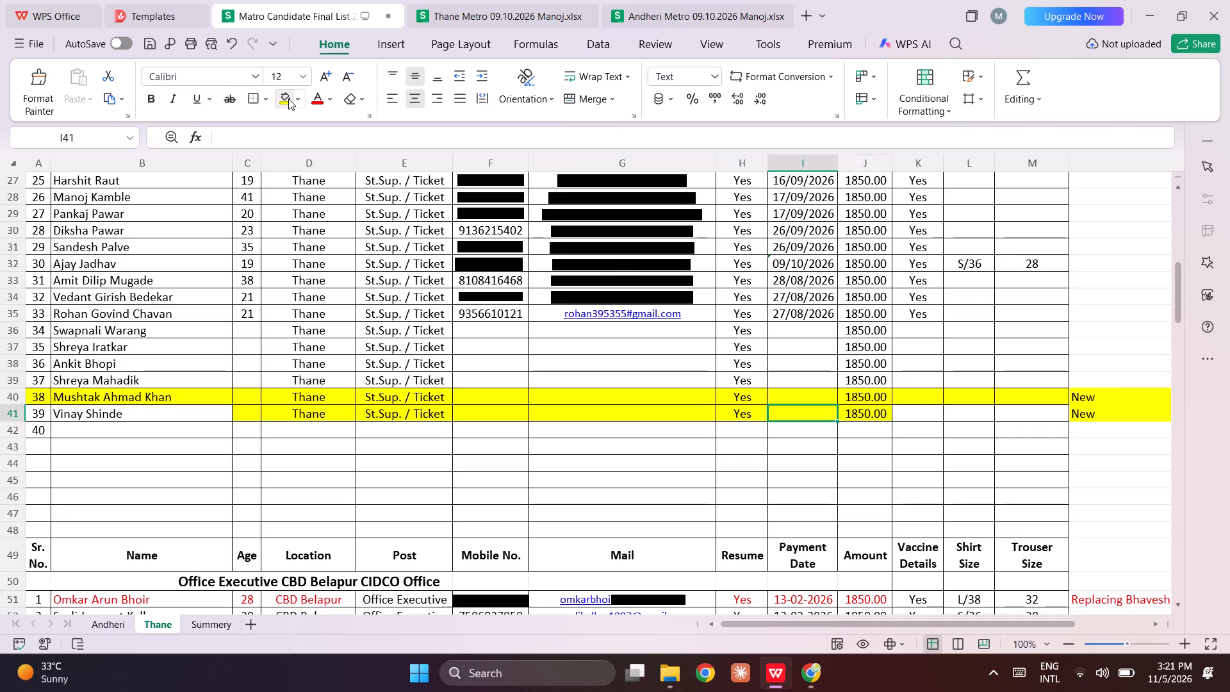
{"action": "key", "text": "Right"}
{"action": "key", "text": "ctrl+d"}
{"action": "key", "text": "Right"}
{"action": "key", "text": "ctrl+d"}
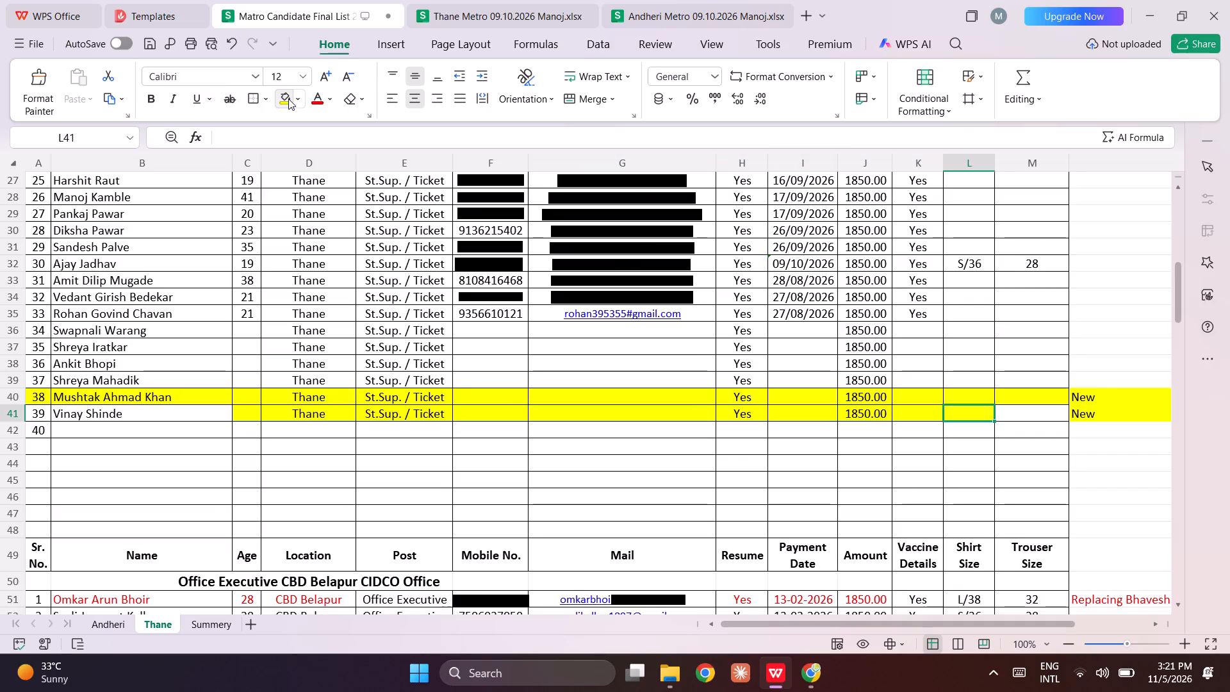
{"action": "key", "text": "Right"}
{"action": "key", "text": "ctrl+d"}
Apply yellow fill to serial 39's number and name cells, A41 to B41.
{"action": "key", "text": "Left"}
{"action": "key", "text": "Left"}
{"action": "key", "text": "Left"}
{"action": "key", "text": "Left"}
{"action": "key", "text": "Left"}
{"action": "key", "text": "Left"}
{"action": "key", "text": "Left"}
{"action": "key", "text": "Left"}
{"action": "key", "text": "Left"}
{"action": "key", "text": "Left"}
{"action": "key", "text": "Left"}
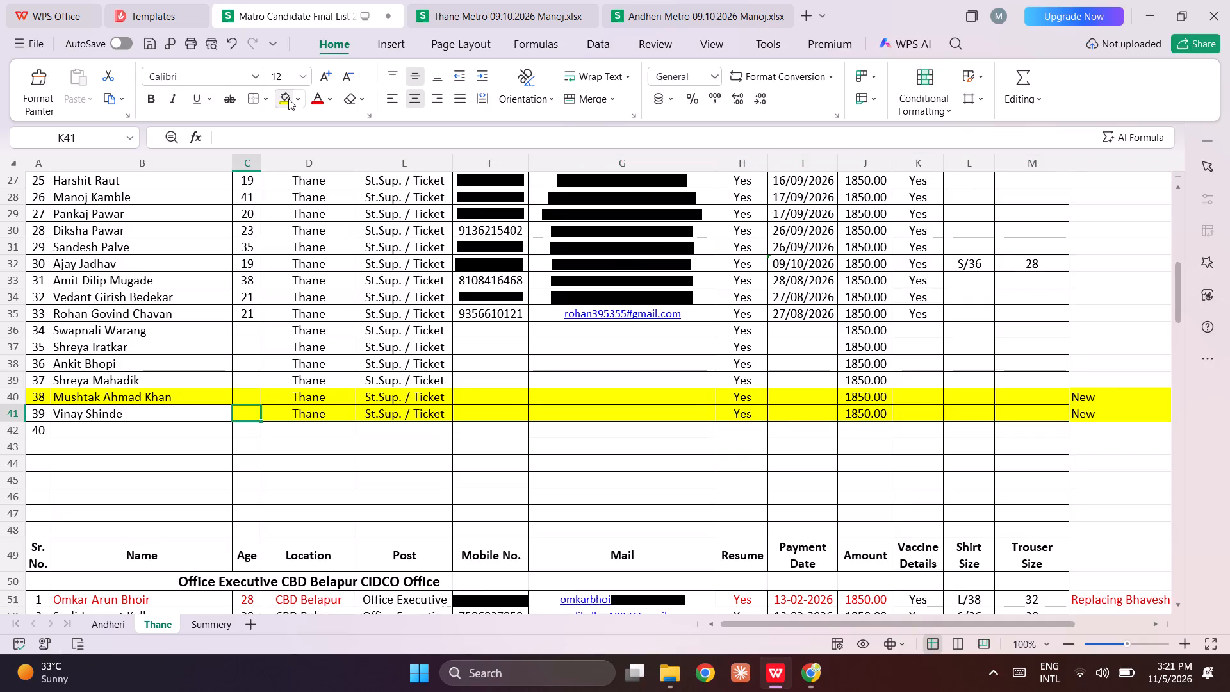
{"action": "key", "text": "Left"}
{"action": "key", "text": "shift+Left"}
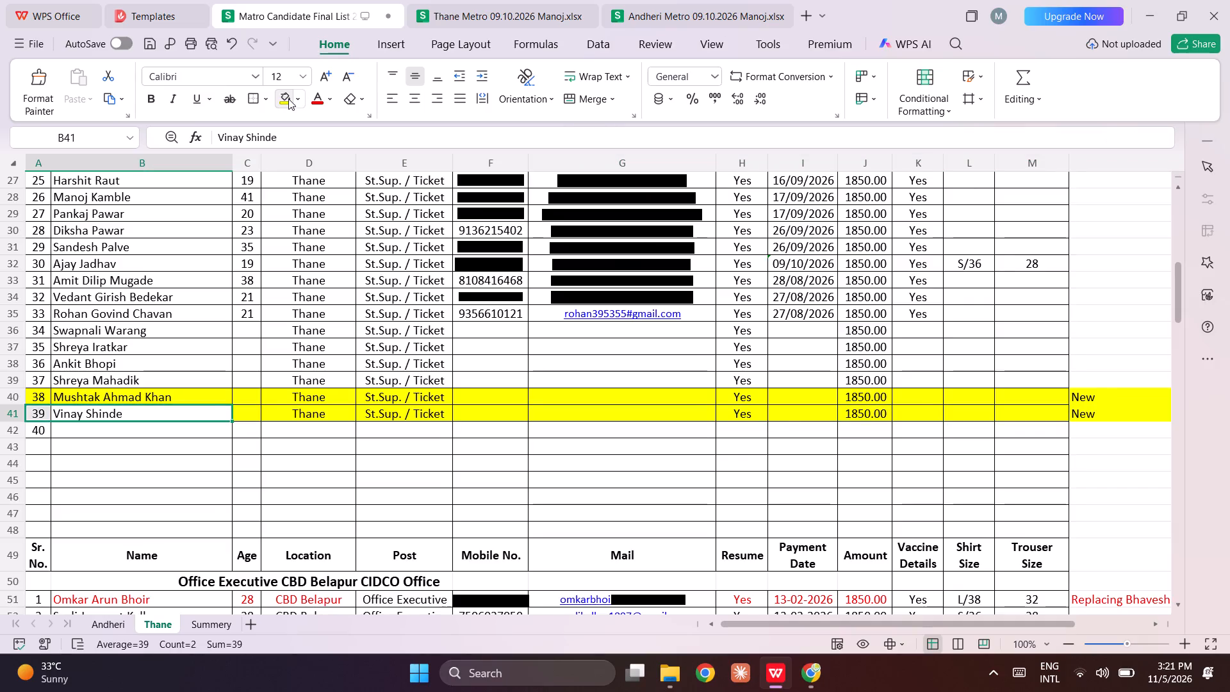
{"action": "left_click", "coordinate": [288, 99]}
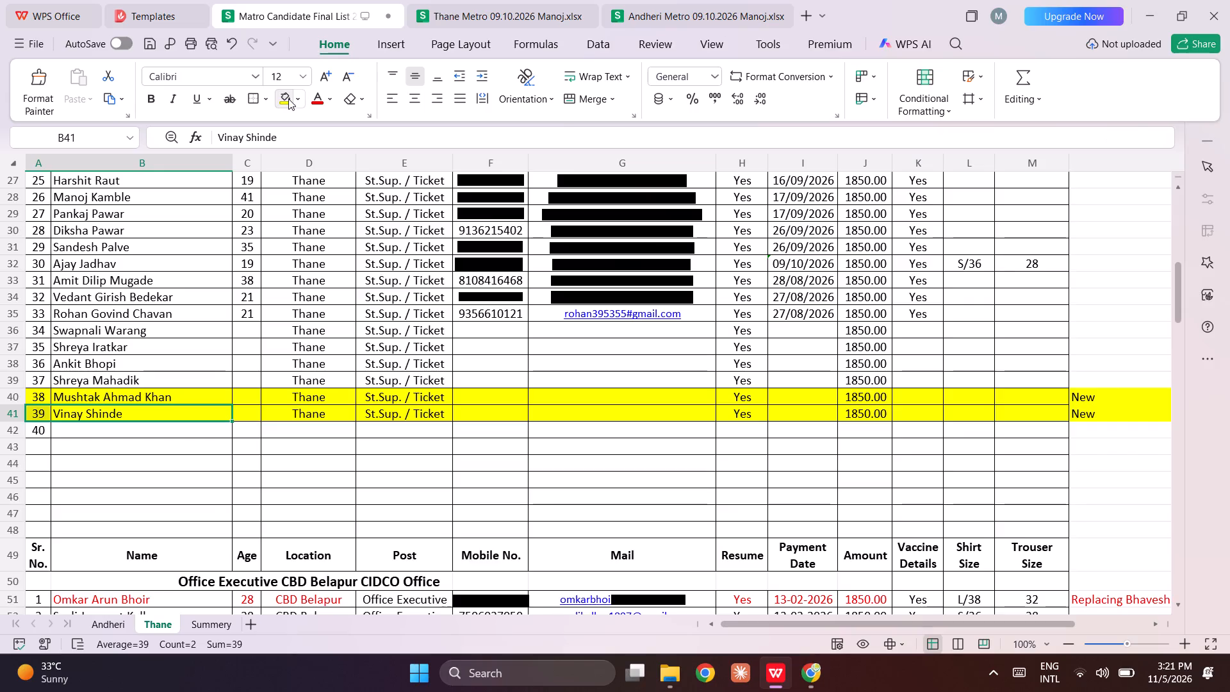
Apply yellow fill to rows 42 to 46 from column A through column N.
{"action": "key", "text": "Down"}
{"action": "key", "text": "Left"}
{"action": "key", "text": "shift+Down"}
{"action": "key", "text": "shift+Down"}
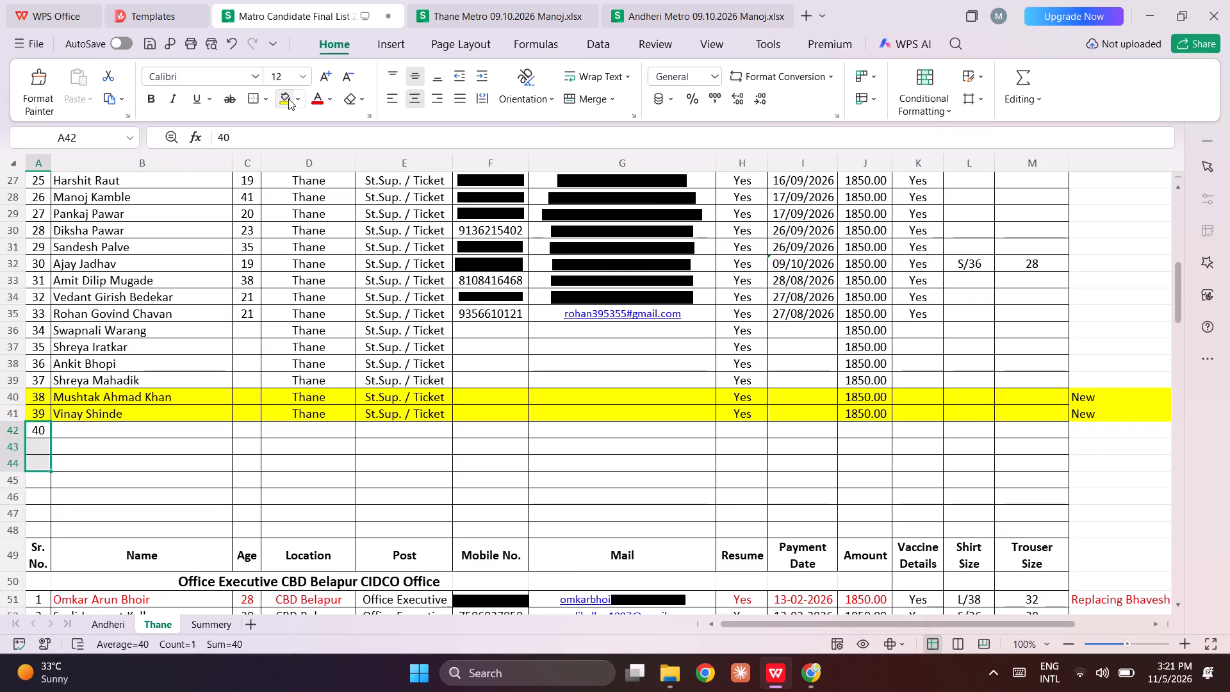
{"action": "key", "text": "shift+Down"}
{"action": "key", "text": "shift+Down"}
{"action": "key", "text": "shift+Right"}
{"action": "key", "text": "shift+Right"}
{"action": "key", "text": "shift+Right"}
{"action": "key", "text": "shift+Right"}
{"action": "key", "text": "shift+Right"}
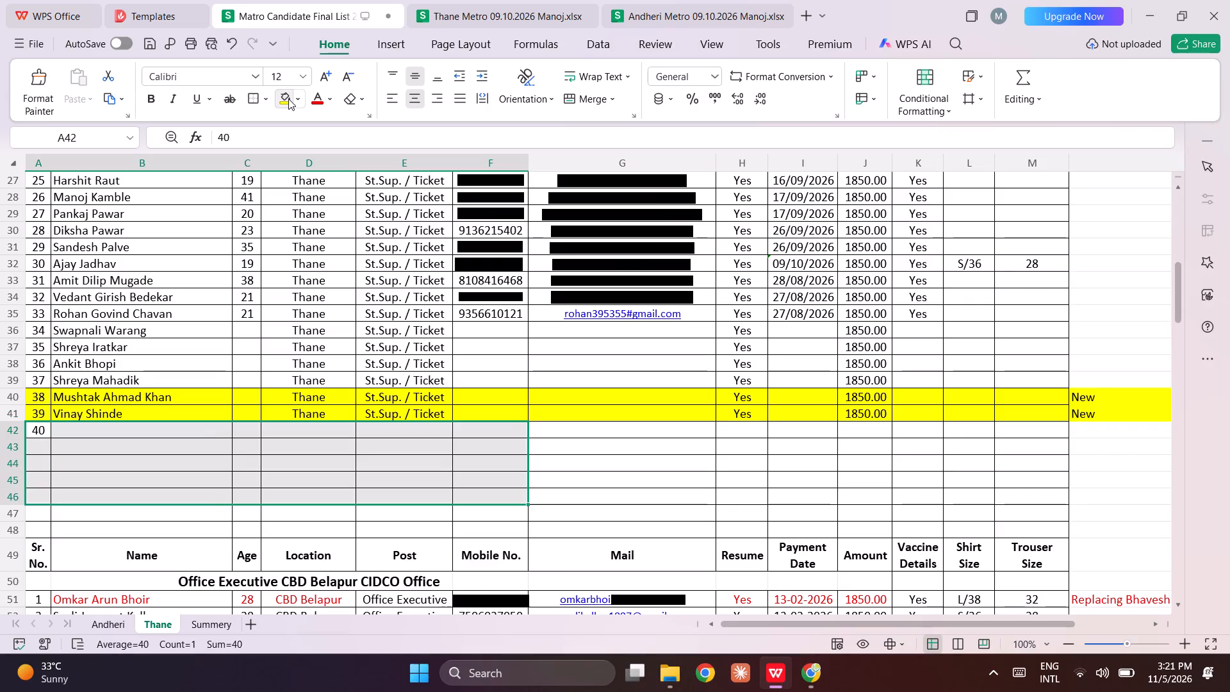
{"action": "key", "text": "shift+Right"}
{"action": "key", "text": "shift+Right"}
{"action": "key", "text": "shift+Right"}
{"action": "key", "text": "shift+Right"}
{"action": "key", "text": "shift+Right"}
{"action": "key", "text": "shift+Right"}
{"action": "key", "text": "shift+Right"}
{"action": "key", "text": "shift+Right"}
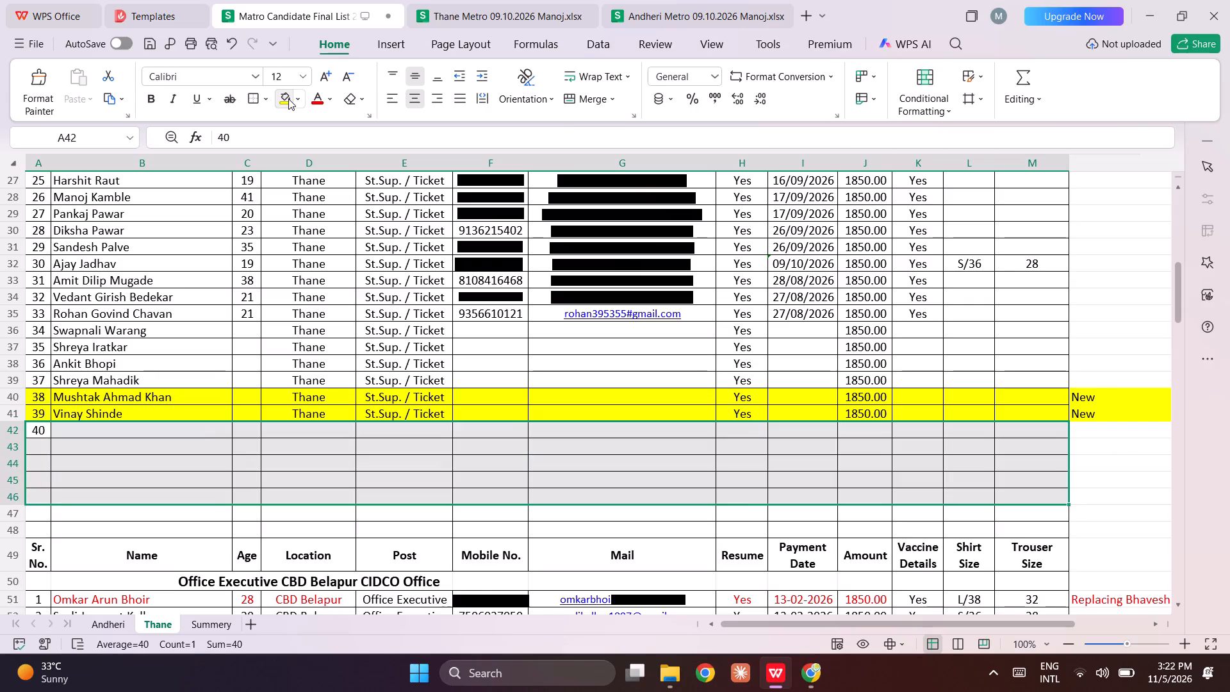
{"action": "left_click", "coordinate": [288, 99]}
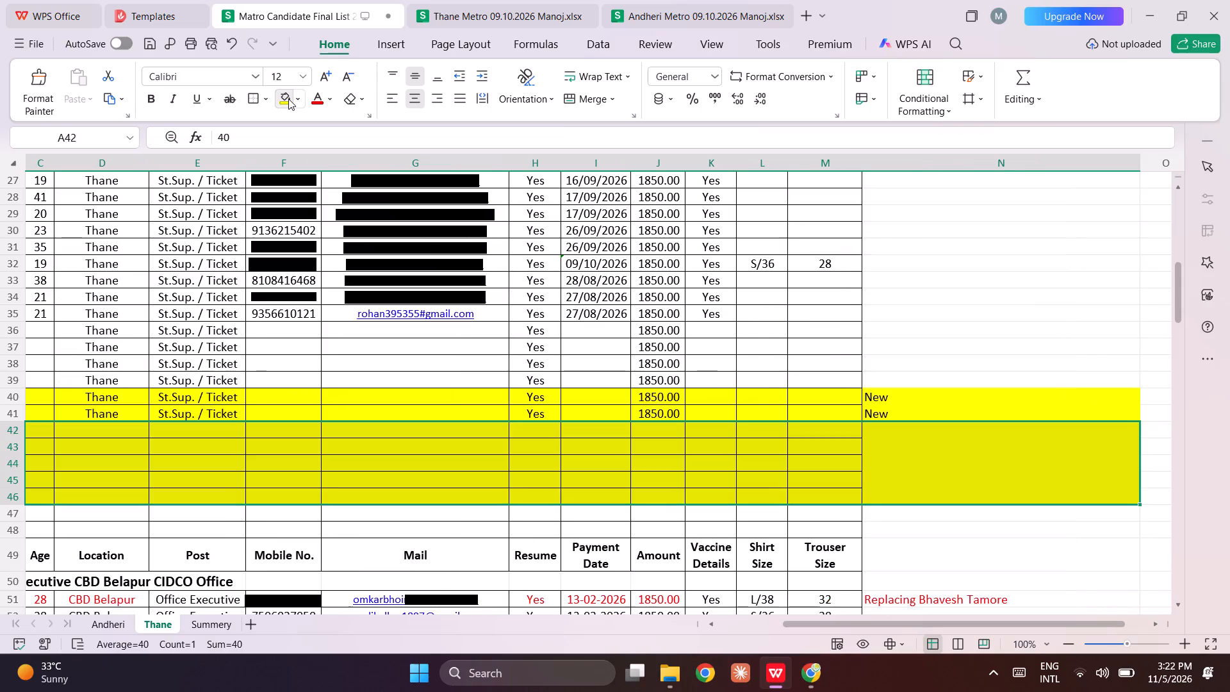
Return to serial 40's empty name cell, B42, and save the workbook.
{"action": "key", "text": "Left"}
{"action": "key", "text": "Left"}
{"action": "key", "text": "Left"}
{"action": "key", "text": "Left"}
{"action": "key", "text": "Left"}
{"action": "key", "text": "Left"}
{"action": "key", "text": "Left"}
{"action": "key", "text": "Left"}
{"action": "key", "text": "Right"}
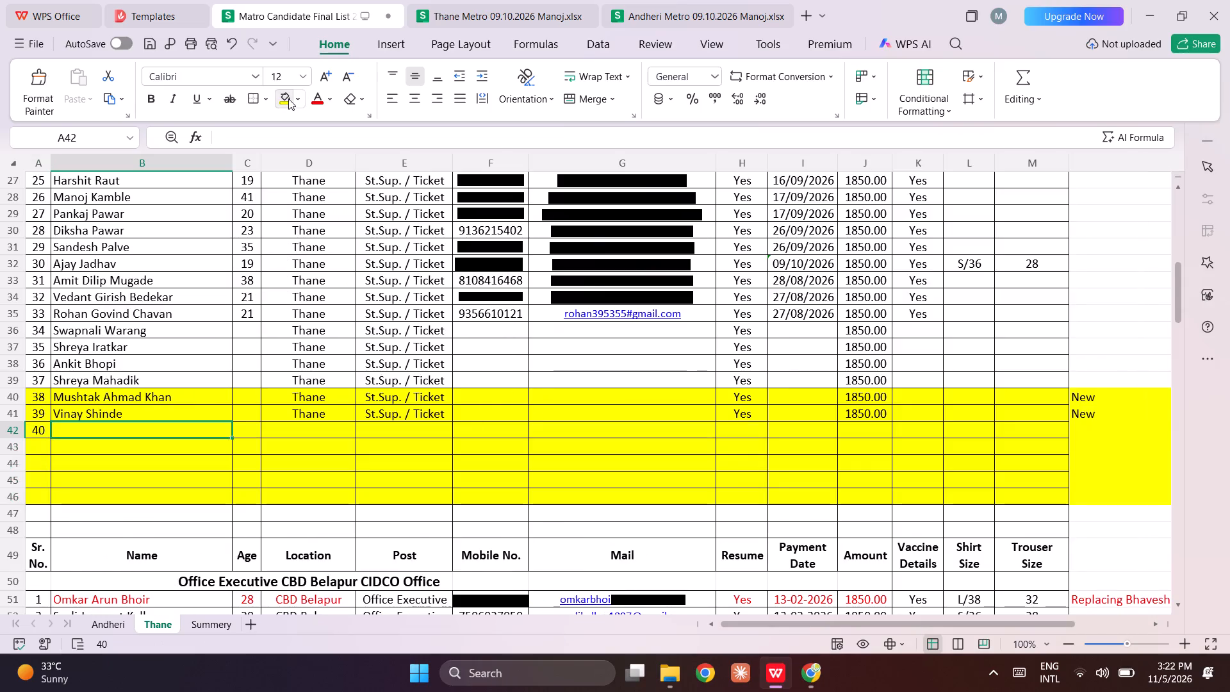
{"action": "key", "text": "ctrl+s"}
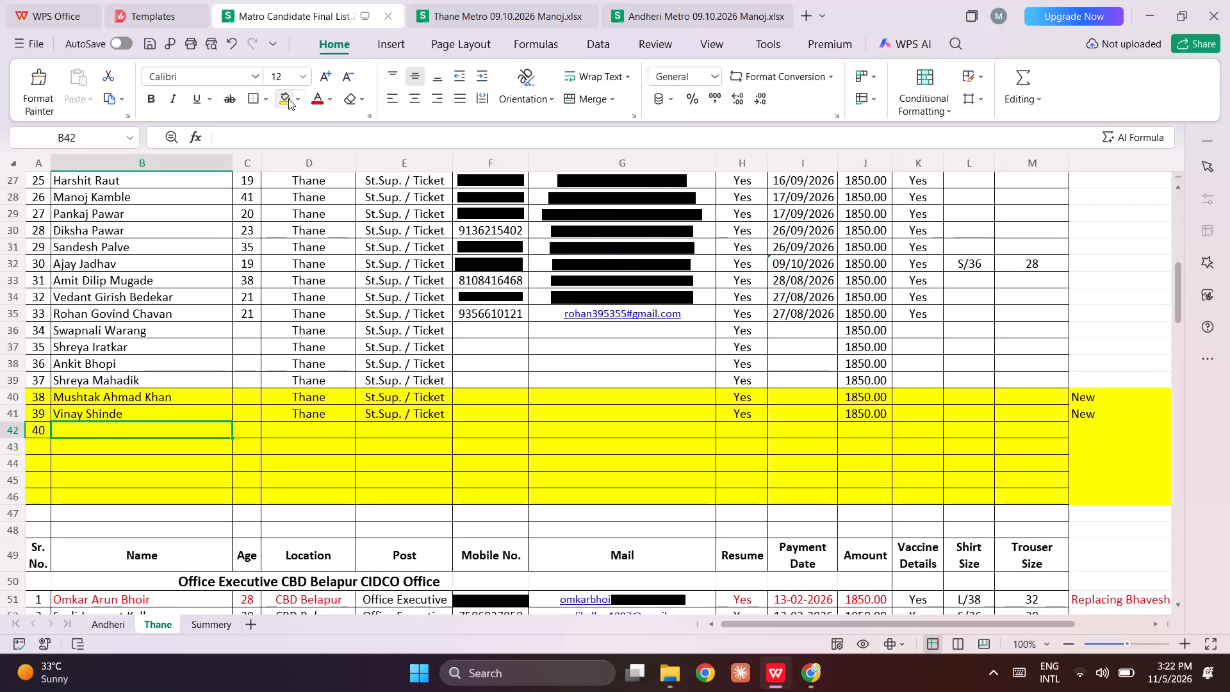
Enter the new candidate's name for serial 40 in B42.
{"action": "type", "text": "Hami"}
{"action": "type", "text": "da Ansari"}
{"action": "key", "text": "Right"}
Fill Thane, St.Sup. / Ticket, Yes and 1850.00 down from row 41 into serial 40's Location, Post, Resume and Amount cells.
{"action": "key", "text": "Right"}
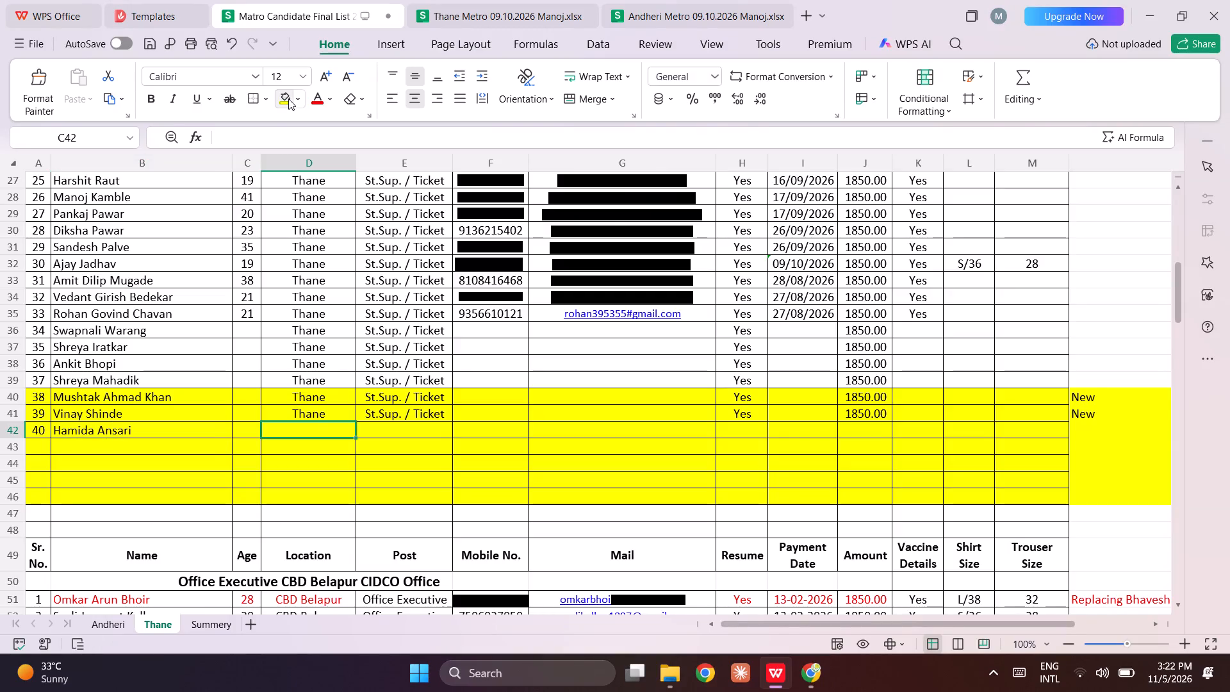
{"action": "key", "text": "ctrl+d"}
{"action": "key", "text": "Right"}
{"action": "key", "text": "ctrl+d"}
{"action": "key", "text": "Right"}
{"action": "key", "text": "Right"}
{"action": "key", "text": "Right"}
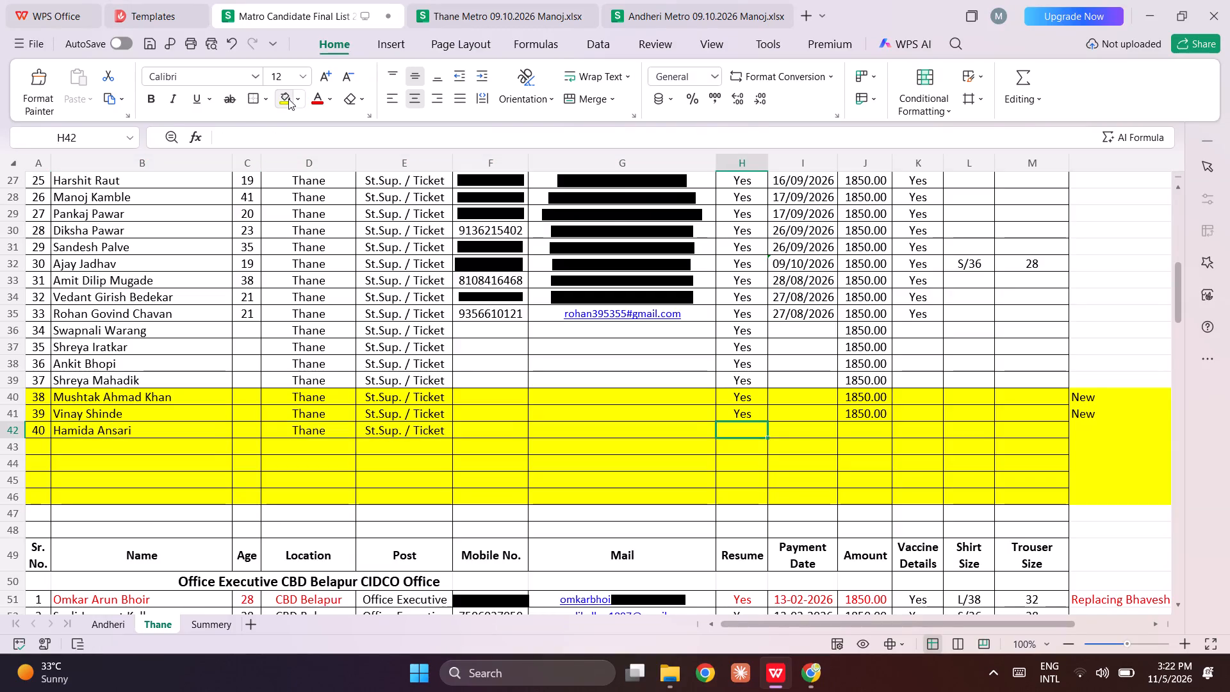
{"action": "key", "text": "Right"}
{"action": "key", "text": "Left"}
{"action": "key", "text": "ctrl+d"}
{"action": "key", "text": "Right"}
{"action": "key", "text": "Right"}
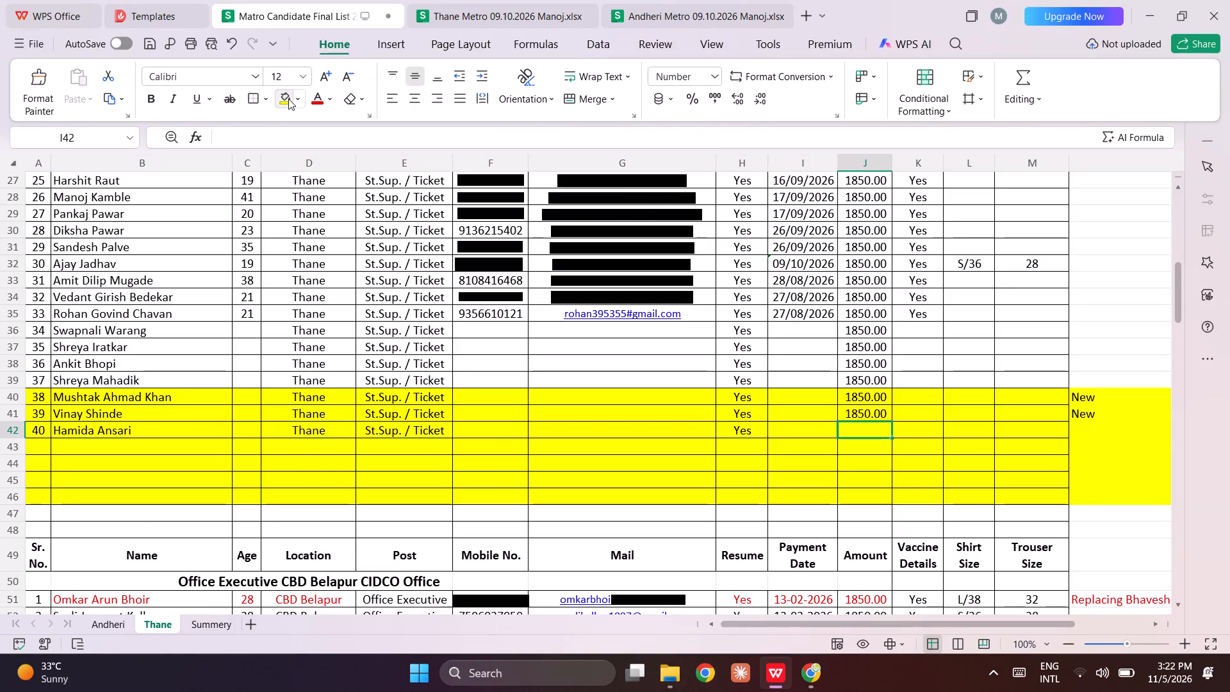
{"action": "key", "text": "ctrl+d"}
Copy the remark New down from N41 into N42 for serial 40 and save the workbook.
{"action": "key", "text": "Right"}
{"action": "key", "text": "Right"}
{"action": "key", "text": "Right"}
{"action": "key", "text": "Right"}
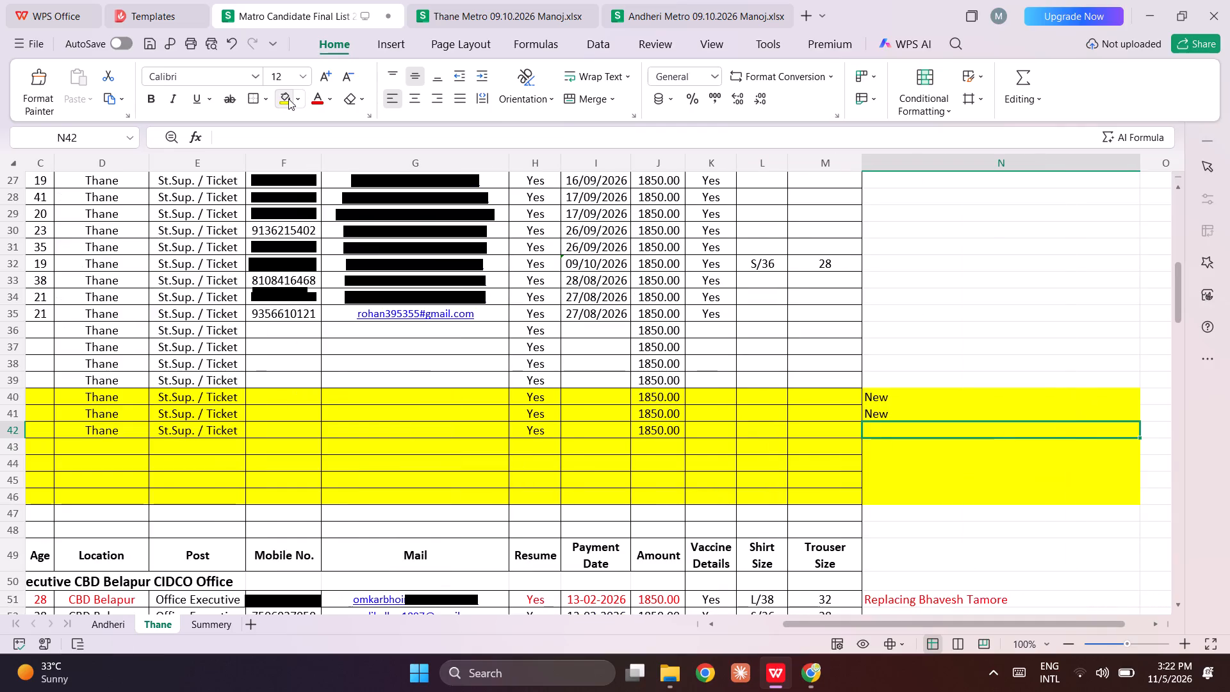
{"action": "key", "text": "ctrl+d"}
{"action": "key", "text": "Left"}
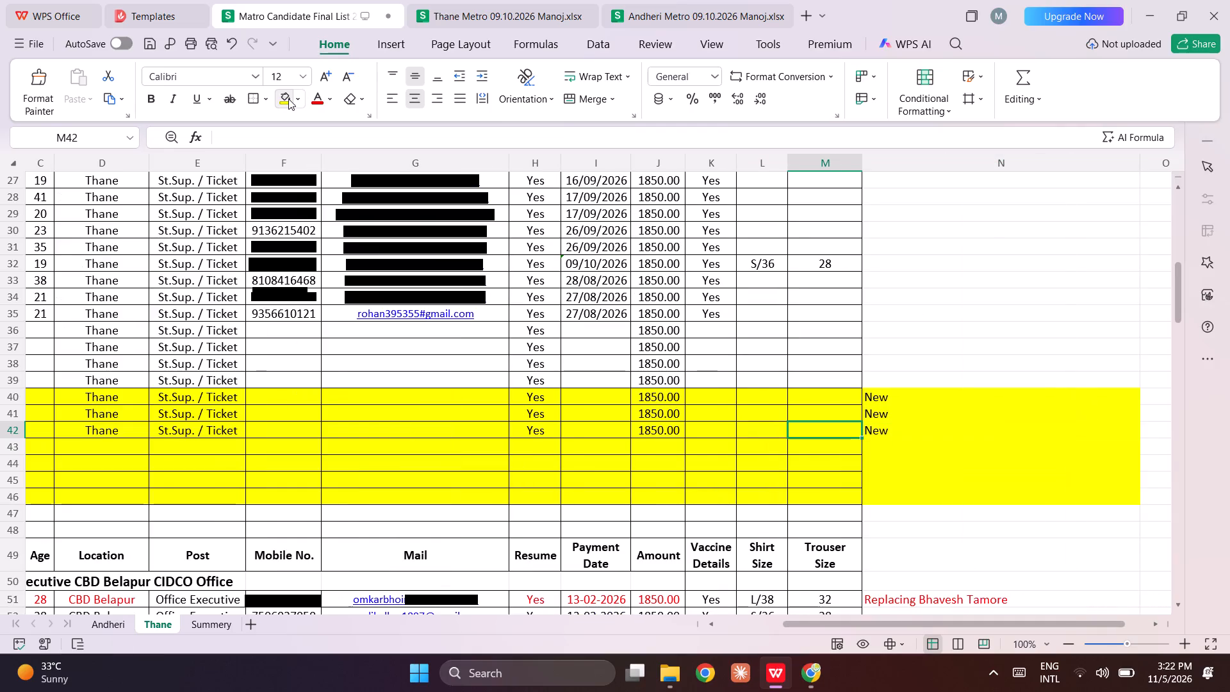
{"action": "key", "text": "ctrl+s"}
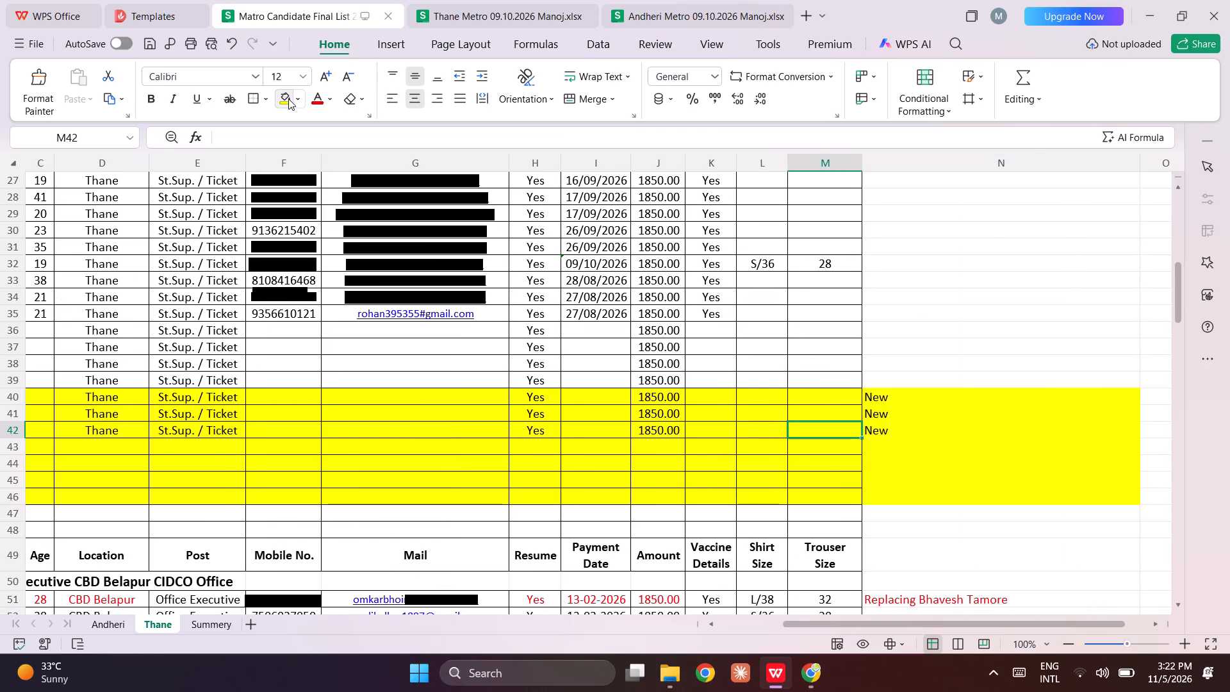
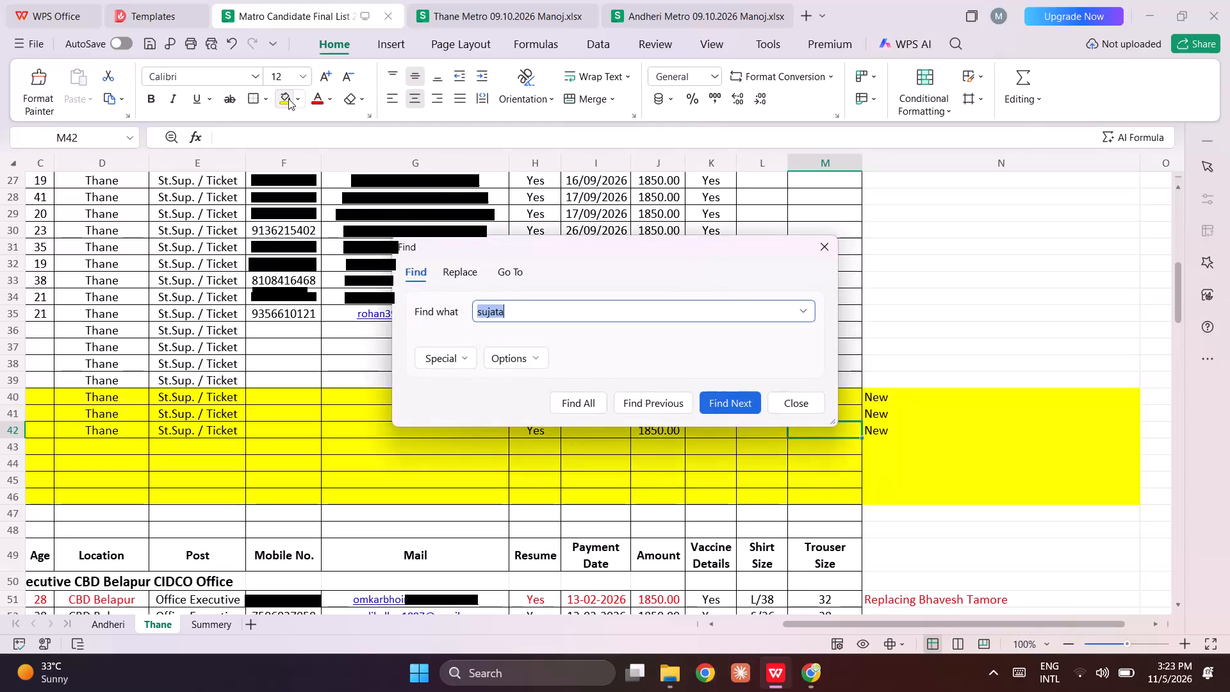
Search the Thane sheet and the Andheri sheet for samiksha.
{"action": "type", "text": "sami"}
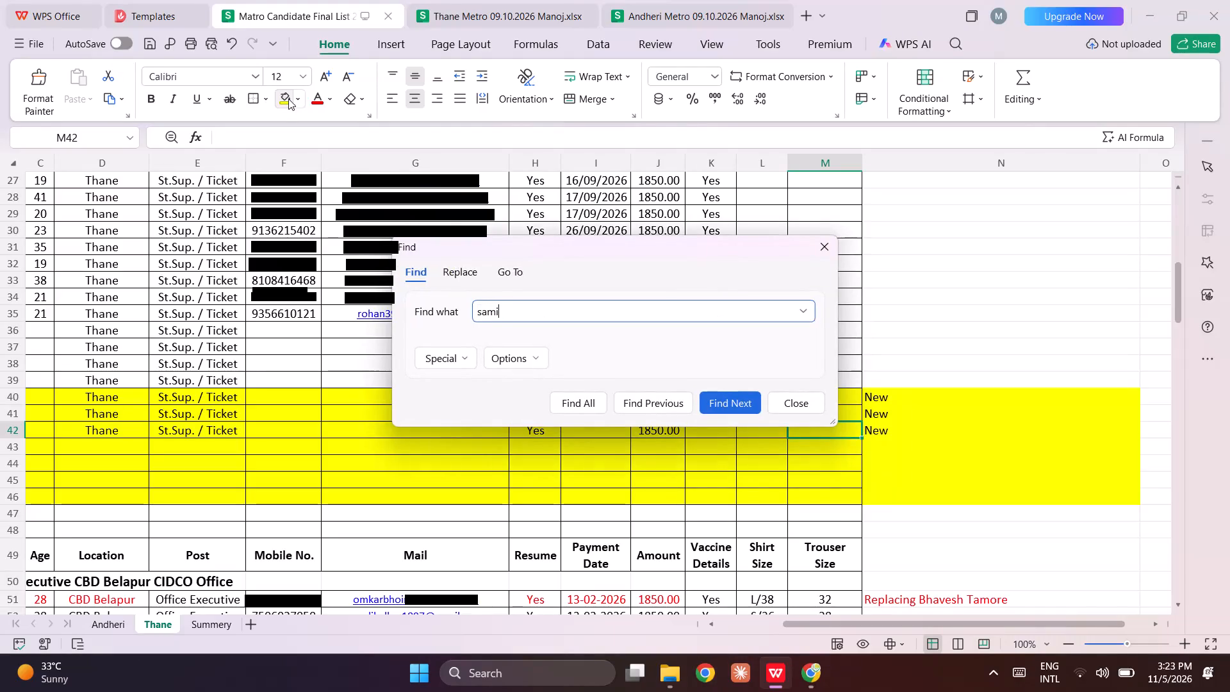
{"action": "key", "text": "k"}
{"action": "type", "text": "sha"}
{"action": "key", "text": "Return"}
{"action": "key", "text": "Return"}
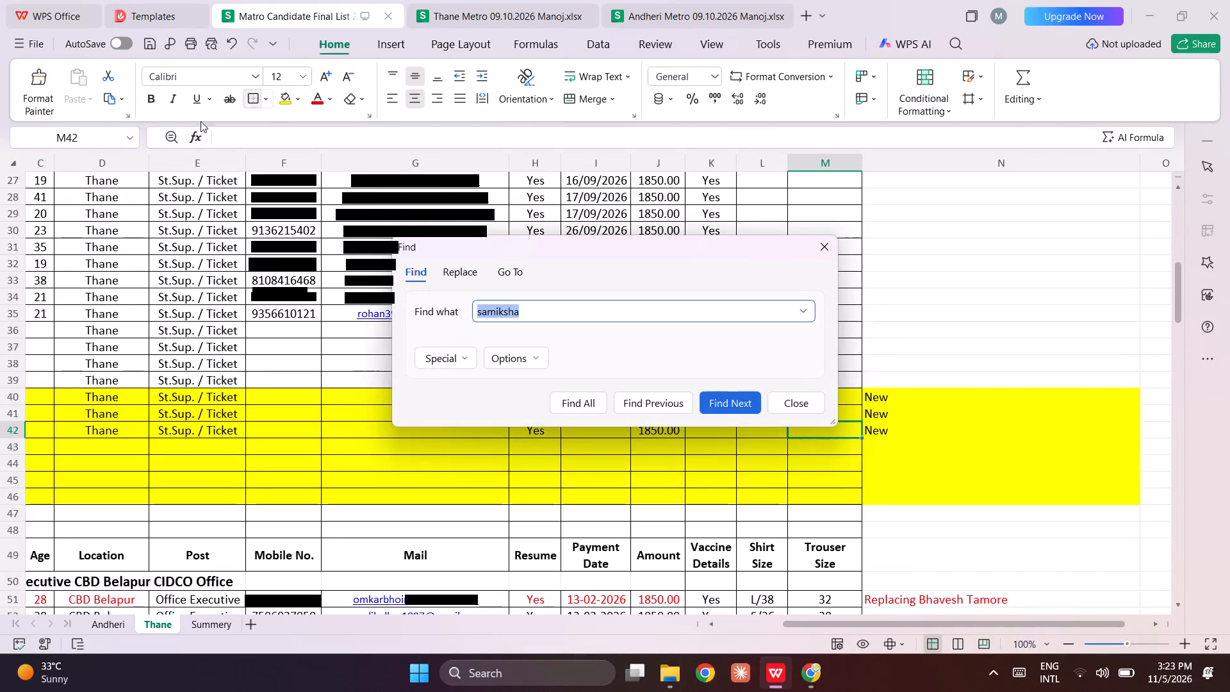
{"action": "left_click", "coordinate": [105, 629]}
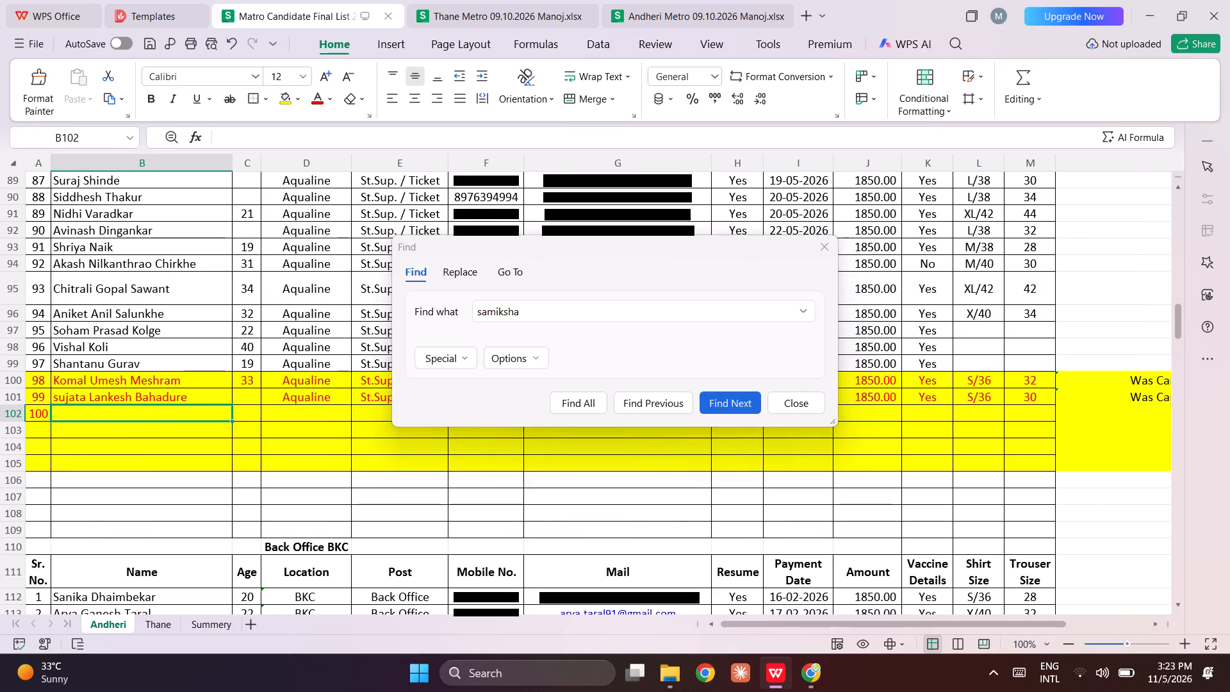
{"action": "left_click", "coordinate": [725, 408]}
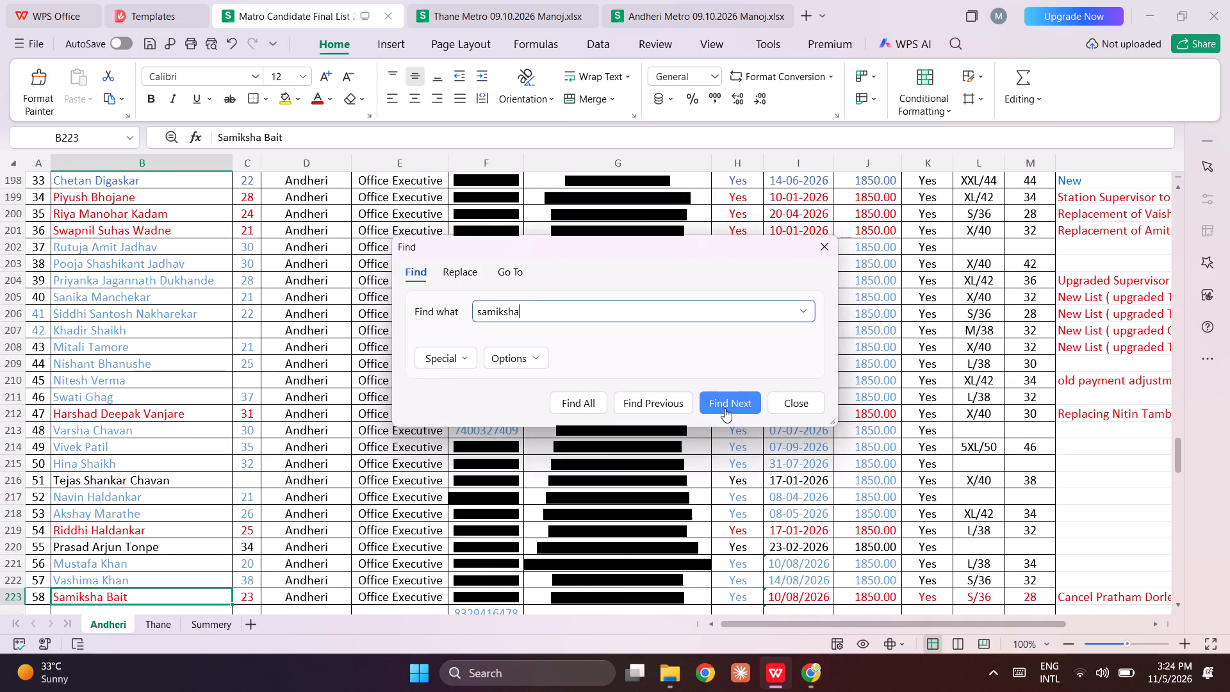
Search the Andheri sheet for Darshana and close the search.
{"action": "key", "text": "BackSpace"}
{"action": "key", "text": "BackSpace"}
{"action": "key", "text": "BackSpace"}
{"action": "key", "text": "BackSpace"}
{"action": "key", "text": "BackSpace"}
{"action": "key", "text": "BackSpace"}
{"action": "key", "text": "BackSpace"}
{"action": "key", "text": "BackSpace"}
{"action": "key", "text": "BackSpace"}
{"action": "key", "text": "BackSpace"}
{"action": "key", "text": "BackSpace"}
{"action": "key", "text": "BackSpace"}
{"action": "key", "text": "BackSpace"}
{"action": "key", "text": "BackSpace"}
{"action": "key", "text": "BackSpace"}
{"action": "key", "text": "BackSpace"}
{"action": "key", "text": "BackSpace"}
{"action": "key", "text": "BackSpace"}
{"action": "key", "text": "BackSpace"}
{"action": "key", "text": "BackSpace"}
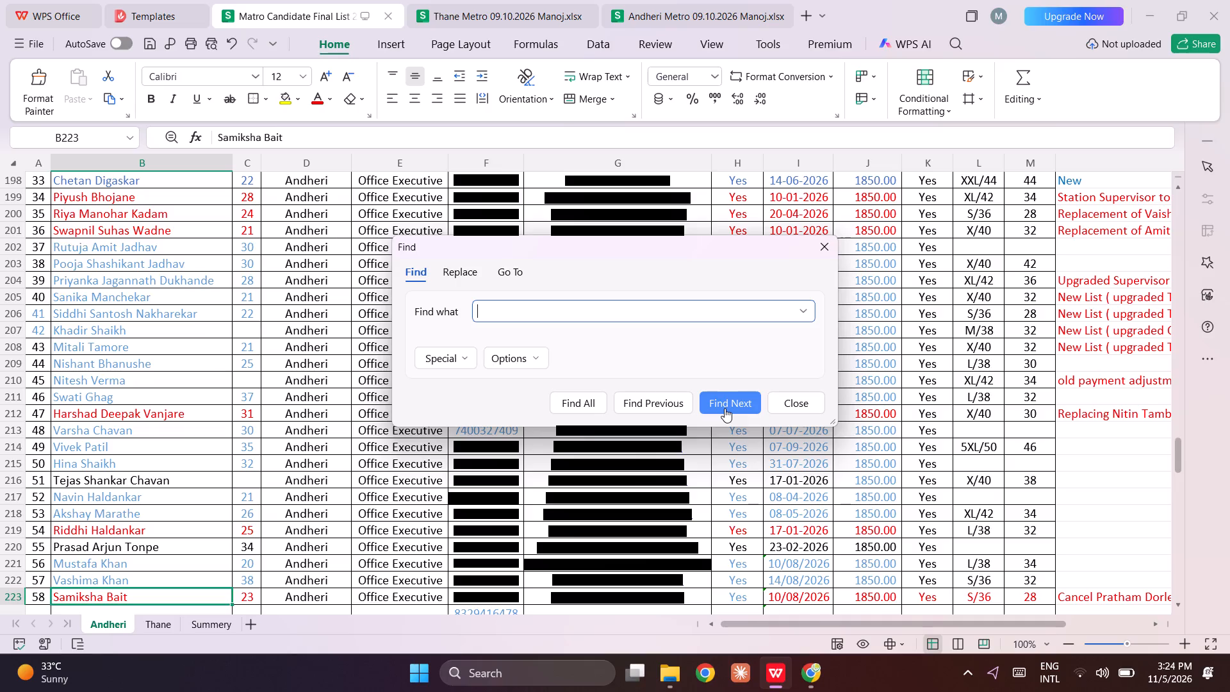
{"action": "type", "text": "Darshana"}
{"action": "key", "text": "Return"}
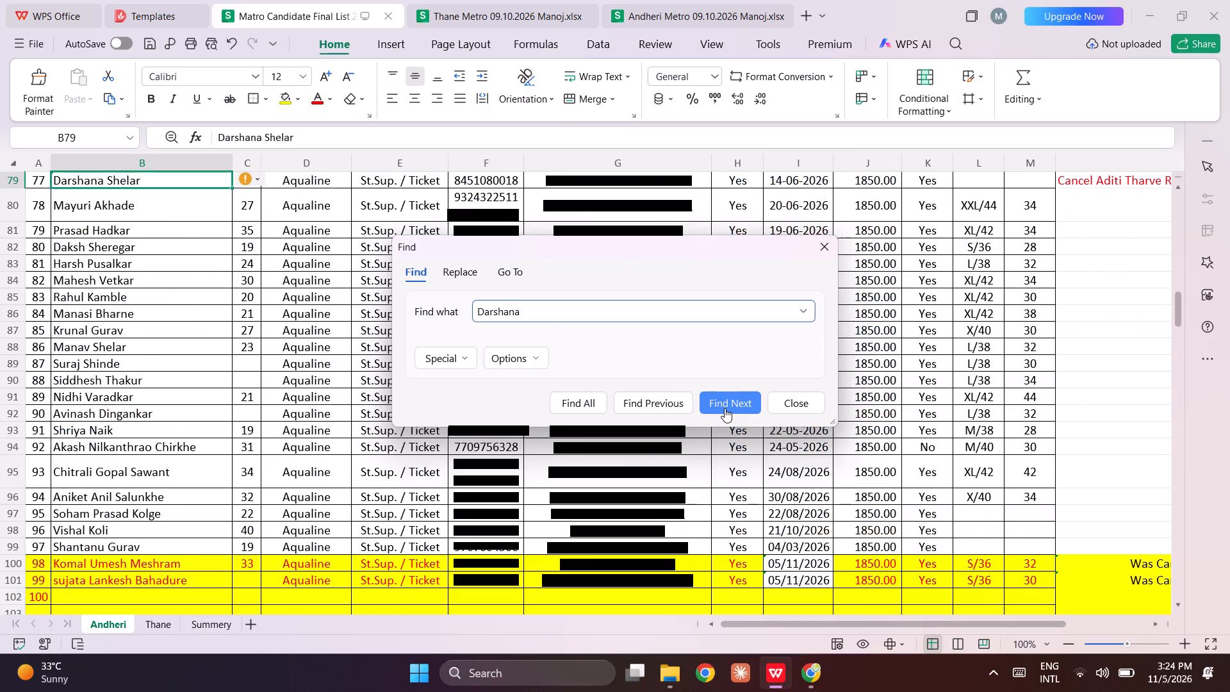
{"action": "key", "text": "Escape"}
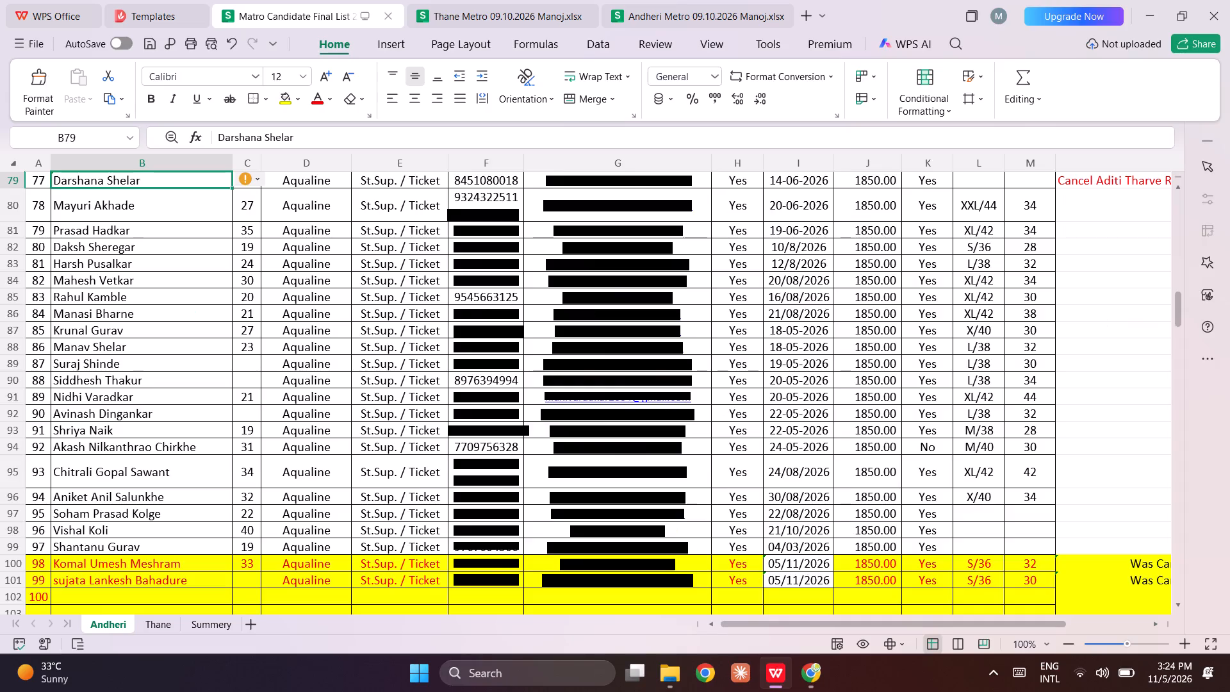
Return to cell A1 of the Andheri sheet and save the workbook.
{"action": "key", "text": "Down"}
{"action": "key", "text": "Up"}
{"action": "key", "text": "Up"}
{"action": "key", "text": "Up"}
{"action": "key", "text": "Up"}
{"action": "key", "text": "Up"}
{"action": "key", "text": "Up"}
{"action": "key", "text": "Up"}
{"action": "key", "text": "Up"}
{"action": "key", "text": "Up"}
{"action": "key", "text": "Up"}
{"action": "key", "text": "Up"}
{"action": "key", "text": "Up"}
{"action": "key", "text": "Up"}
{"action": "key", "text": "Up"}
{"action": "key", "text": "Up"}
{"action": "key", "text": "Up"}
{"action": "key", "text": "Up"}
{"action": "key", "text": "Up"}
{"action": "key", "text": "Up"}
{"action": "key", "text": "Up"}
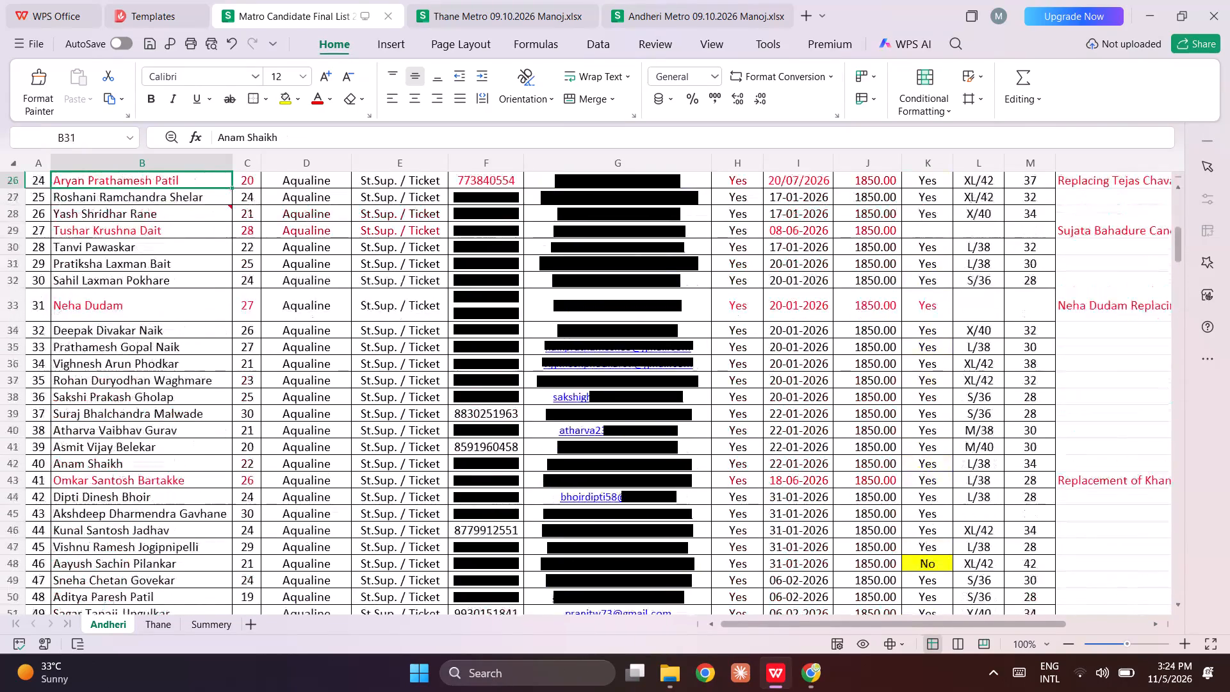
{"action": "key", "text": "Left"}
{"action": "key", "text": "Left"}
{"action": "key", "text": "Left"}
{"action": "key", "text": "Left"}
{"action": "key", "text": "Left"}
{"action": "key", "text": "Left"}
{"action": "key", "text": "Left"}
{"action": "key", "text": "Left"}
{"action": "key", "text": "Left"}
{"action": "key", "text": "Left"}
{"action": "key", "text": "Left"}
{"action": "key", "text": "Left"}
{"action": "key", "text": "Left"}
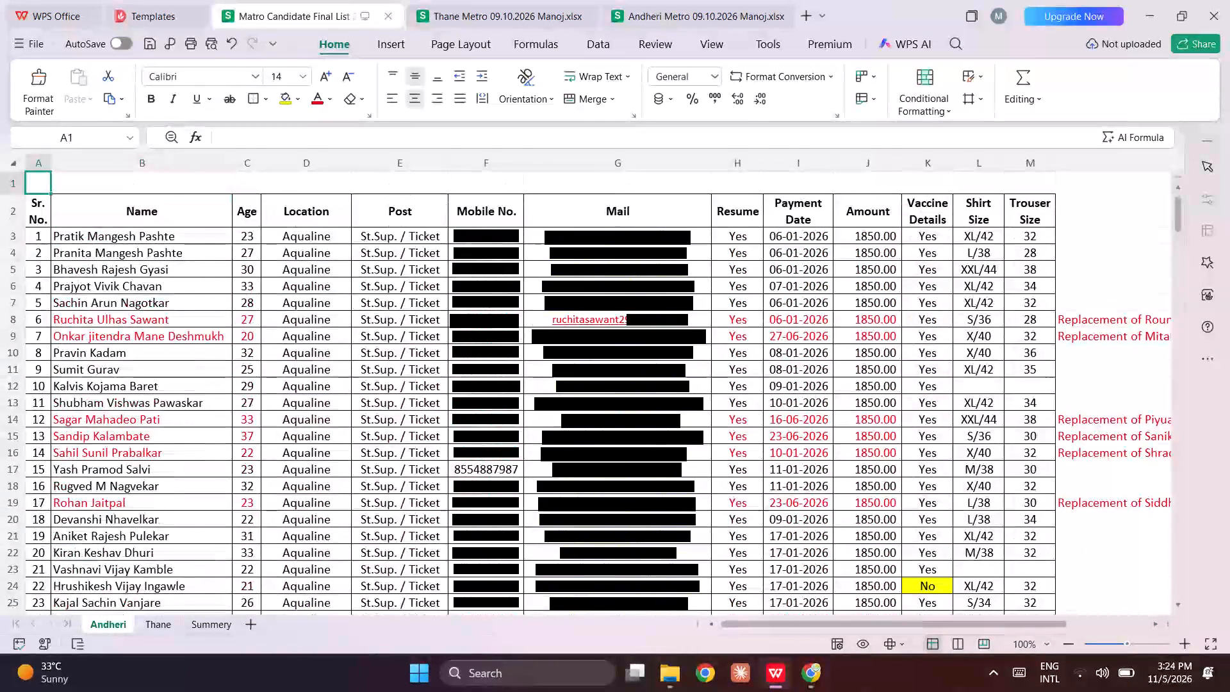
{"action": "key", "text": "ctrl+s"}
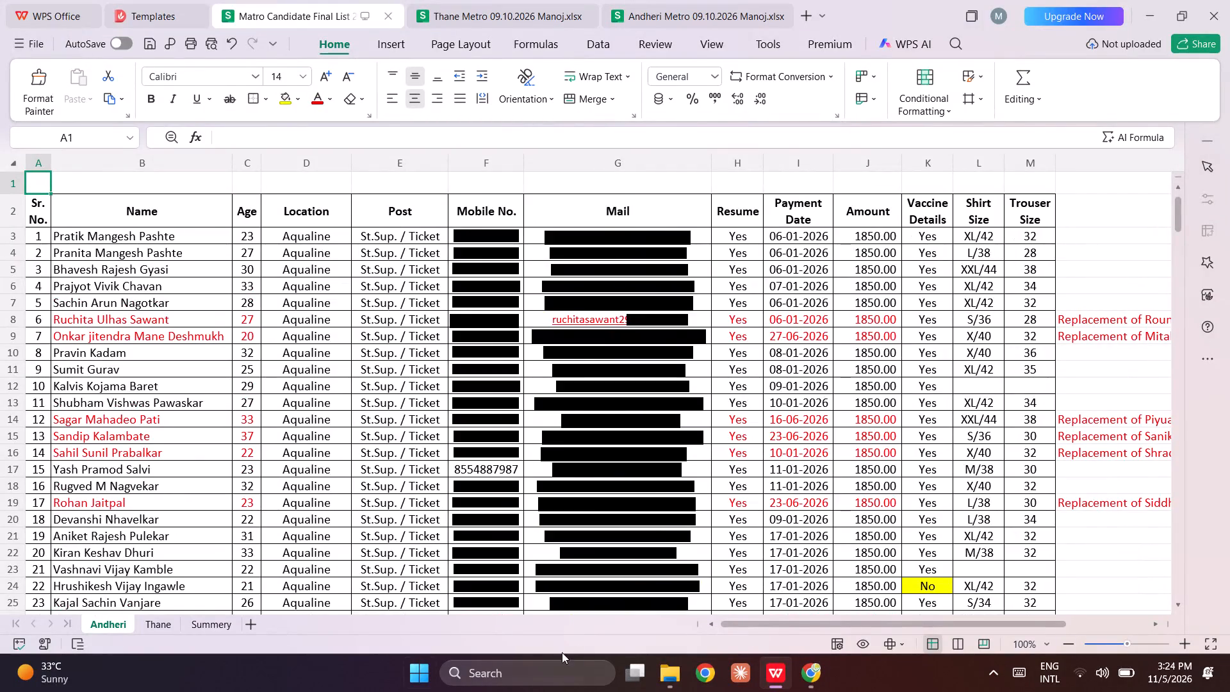
Check the candidate counts on the Summery sheet and return to the Andheri sheet.
{"action": "left_click", "coordinate": [194, 631]}
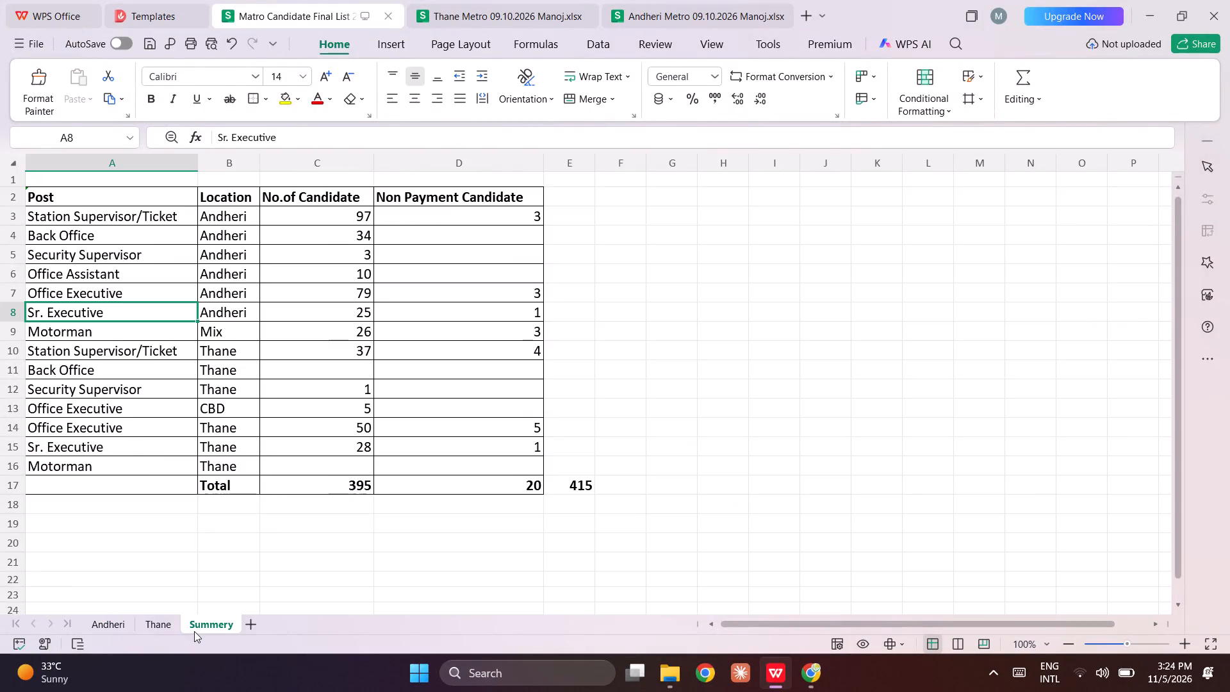
{"action": "left_click", "coordinate": [87, 619]}
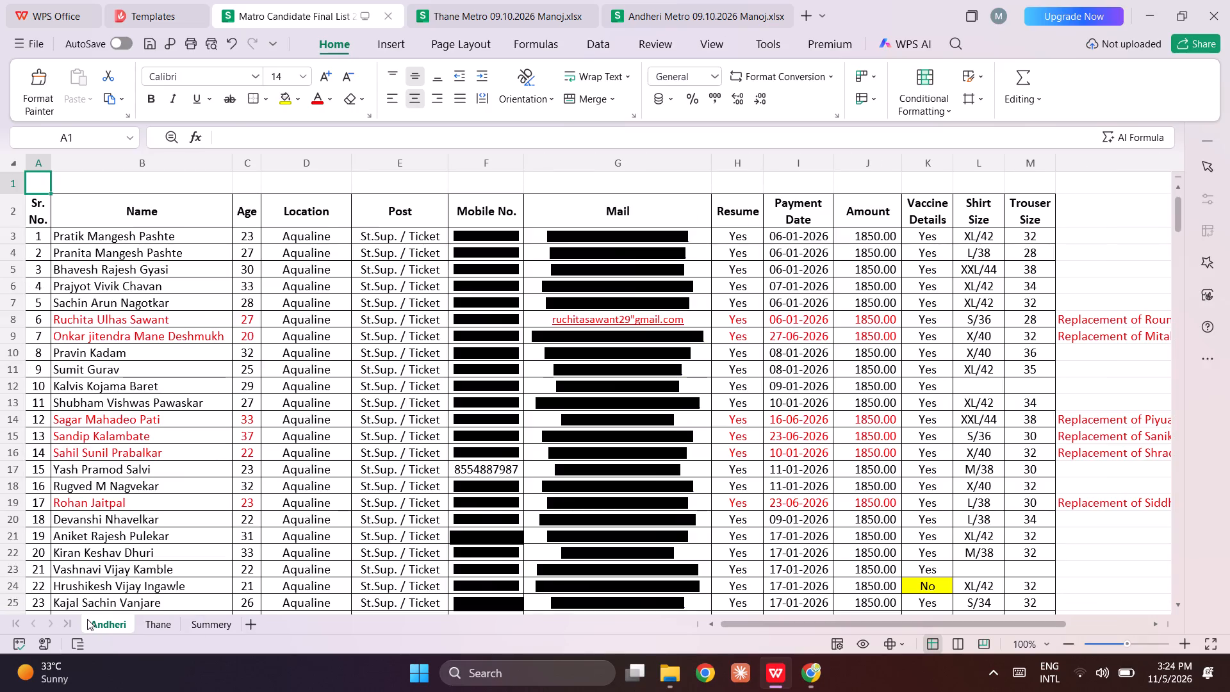
Examine the Andheri sheet's Aqualine St.Sup. / Ticket list from the first row down to the Back Office BKC section.
{"action": "key", "text": "Left"}
{"action": "key", "text": "Down"}
{"action": "key", "text": "Down"}
{"action": "key", "text": "Down"}
{"action": "key", "text": "Down"}
{"action": "key", "text": "Down"}
{"action": "key", "text": "Down"}
{"action": "key", "text": "Down"}
{"action": "key", "text": "Down"}
{"action": "key", "text": "Down"}
{"action": "key", "text": "Down"}
{"action": "key", "text": "Down"}
{"action": "key", "text": "Down"}
{"action": "key", "text": "Down"}
{"action": "key", "text": "Down"}
{"action": "key", "text": "Down"}
{"action": "key", "text": "Down"}
{"action": "key", "text": "Down"}
{"action": "key", "text": "Down"}
{"action": "key", "text": "Down"}
{"action": "key", "text": "Down"}
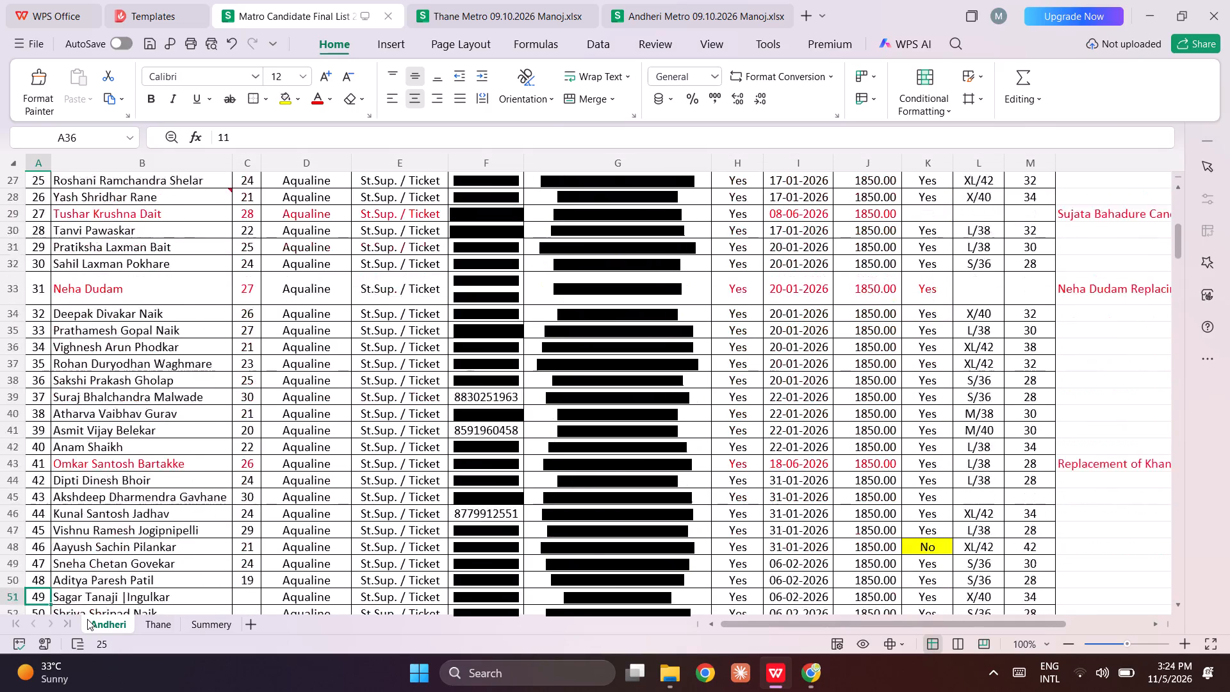
{"action": "key", "text": "Down"}
{"action": "key", "text": "Down"}
{"action": "key", "text": "Down"}
{"action": "key", "text": "Down"}
{"action": "key", "text": "Down"}
{"action": "key", "text": "Down"}
{"action": "key", "text": "Down"}
{"action": "key", "text": "Down"}
{"action": "key", "text": "Down"}
{"action": "key", "text": "Down"}
{"action": "key", "text": "Down"}
{"action": "key", "text": "Down"}
{"action": "key", "text": "Down"}
{"action": "key", "text": "Down"}
{"action": "key", "text": "Down"}
{"action": "key", "text": "Down"}
{"action": "key", "text": "Down"}
{"action": "key", "text": "Down"}
{"action": "key", "text": "Down"}
{"action": "key", "text": "Down"}
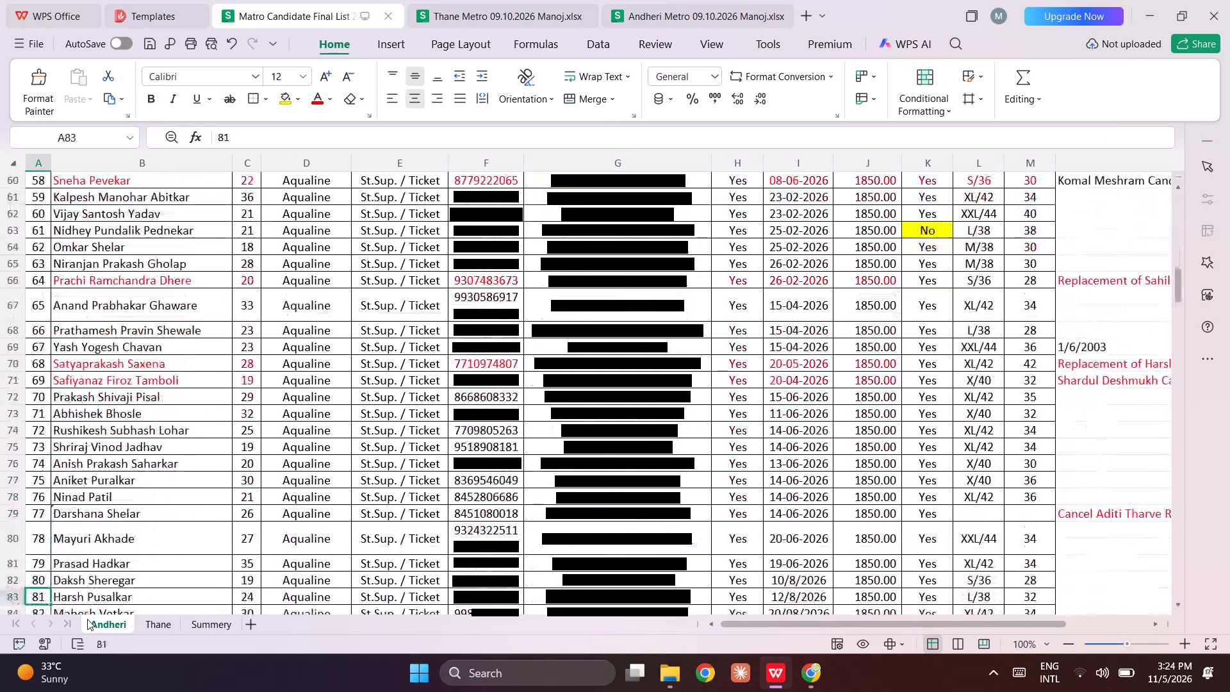
Capitalise the first letter of the serial 99 candidate's name in B101 and save the workbook.
{"action": "key", "text": "Up"}
{"action": "key", "text": "Up"}
{"action": "key", "text": "Up"}
{"action": "key", "text": "Up"}
{"action": "key", "text": "Up"}
{"action": "key", "text": "Up"}
{"action": "key", "text": "Up"}
{"action": "key", "text": "Up"}
{"action": "key", "text": "Up"}
{"action": "key", "text": "Up"}
{"action": "key", "text": "Up"}
{"action": "key", "text": "Up"}
{"action": "key", "text": "Up"}
{"action": "key", "text": "Up"}
{"action": "key", "text": "Up"}
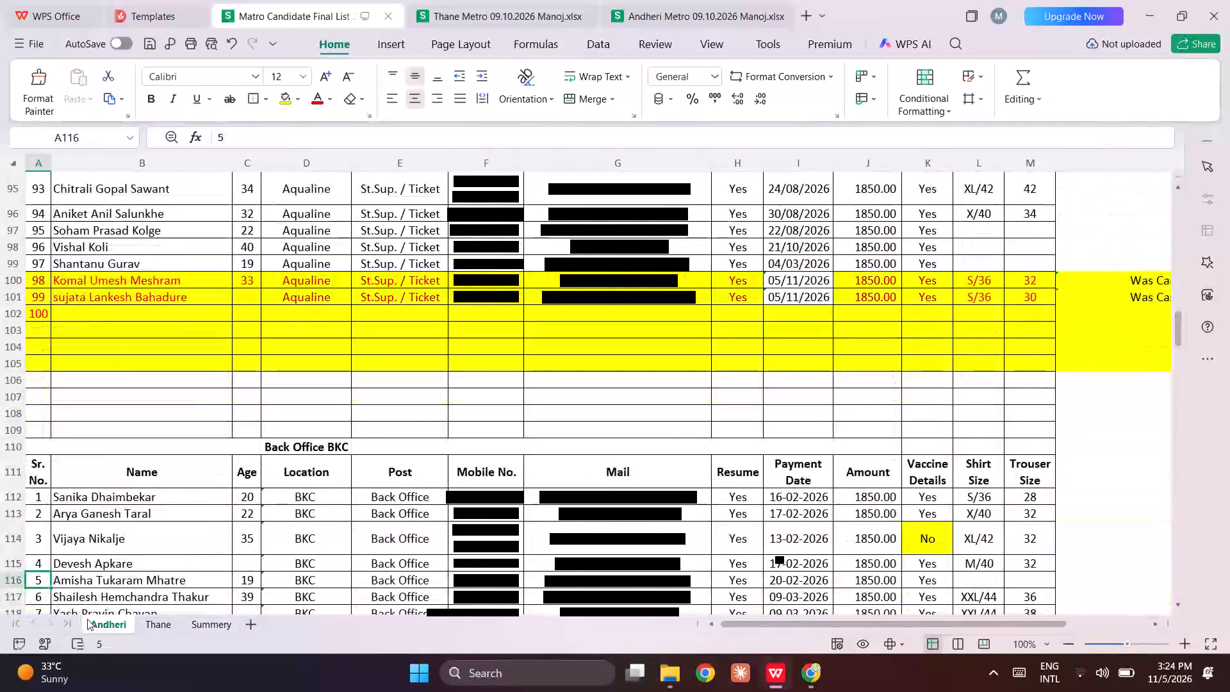
{"action": "key", "text": "Up"}
{"action": "key", "text": "Right"}
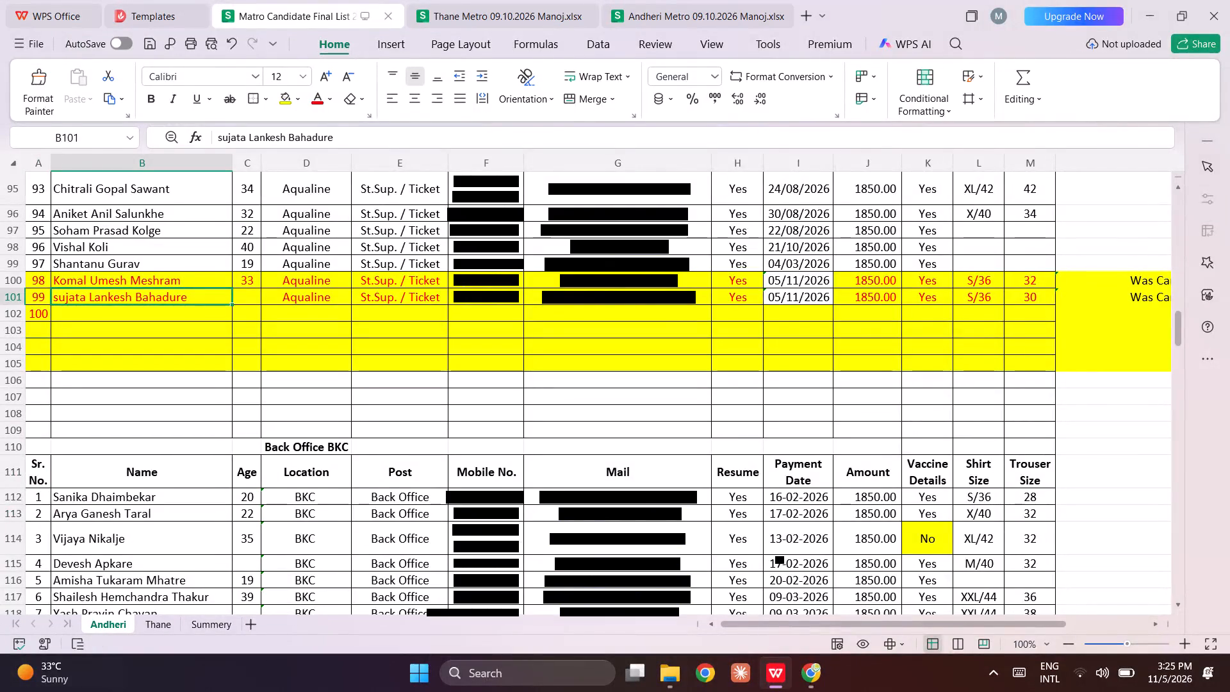
{"action": "double_click", "coordinate": [60, 301]}
{"action": "key", "text": "BackSpace"}
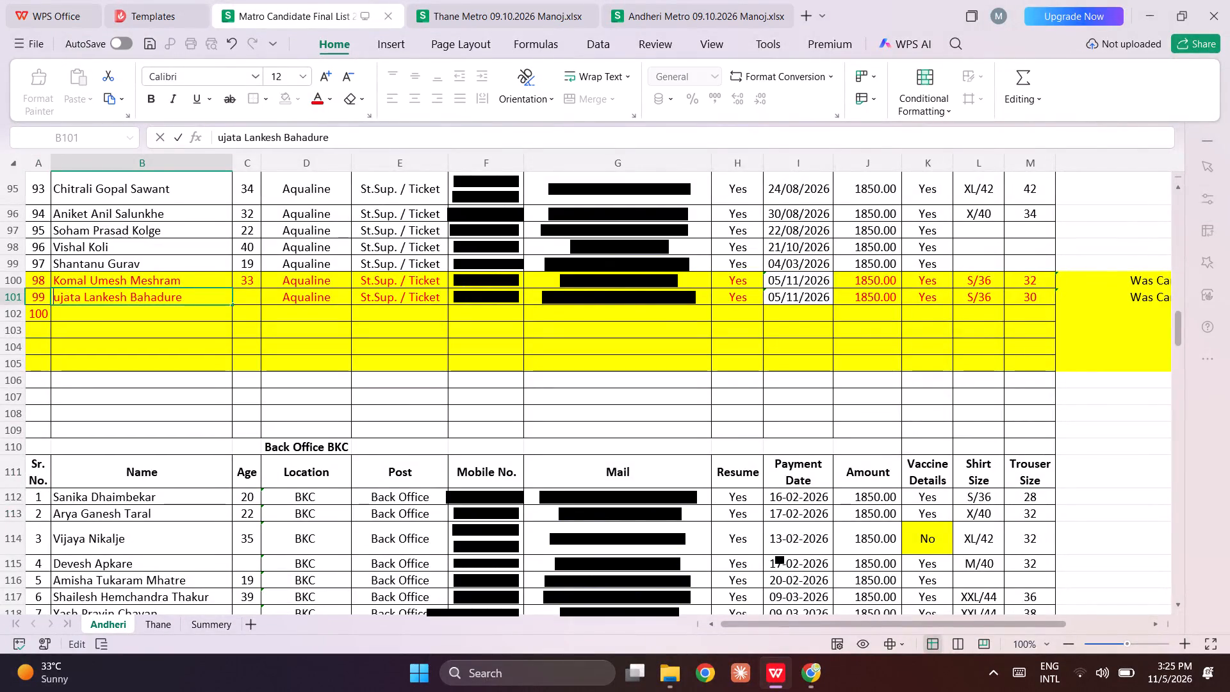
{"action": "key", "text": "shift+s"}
{"action": "key", "text": "Return"}
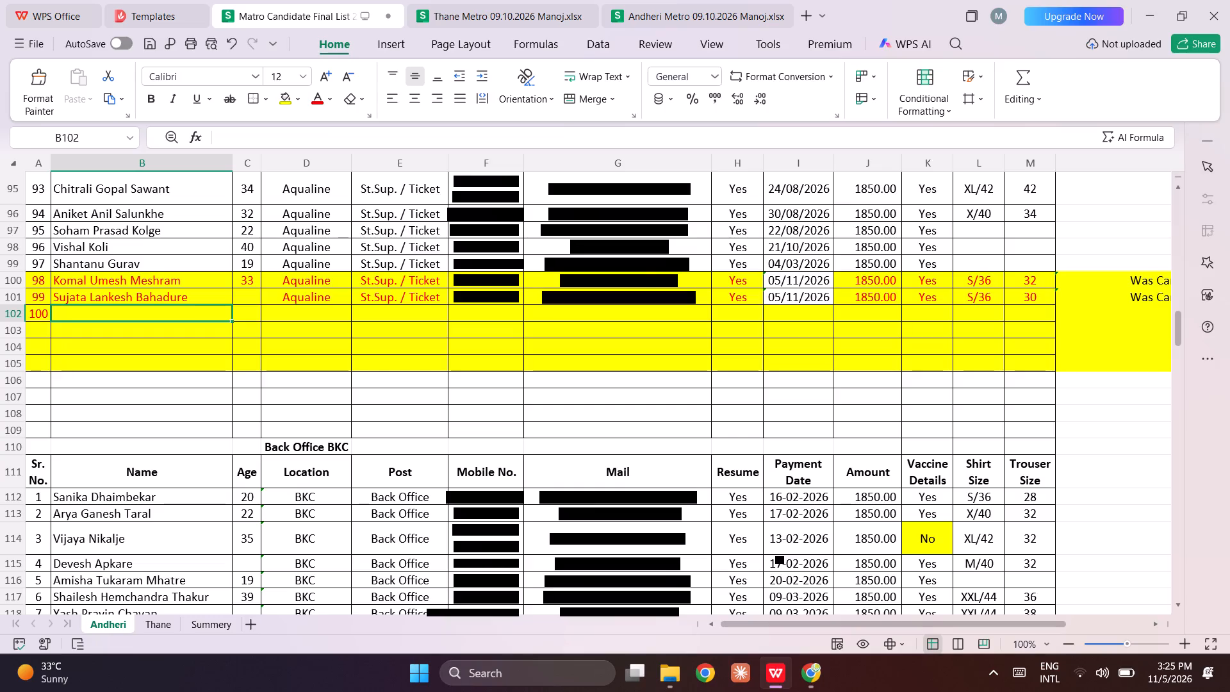
{"action": "key", "text": "ctrl+s"}
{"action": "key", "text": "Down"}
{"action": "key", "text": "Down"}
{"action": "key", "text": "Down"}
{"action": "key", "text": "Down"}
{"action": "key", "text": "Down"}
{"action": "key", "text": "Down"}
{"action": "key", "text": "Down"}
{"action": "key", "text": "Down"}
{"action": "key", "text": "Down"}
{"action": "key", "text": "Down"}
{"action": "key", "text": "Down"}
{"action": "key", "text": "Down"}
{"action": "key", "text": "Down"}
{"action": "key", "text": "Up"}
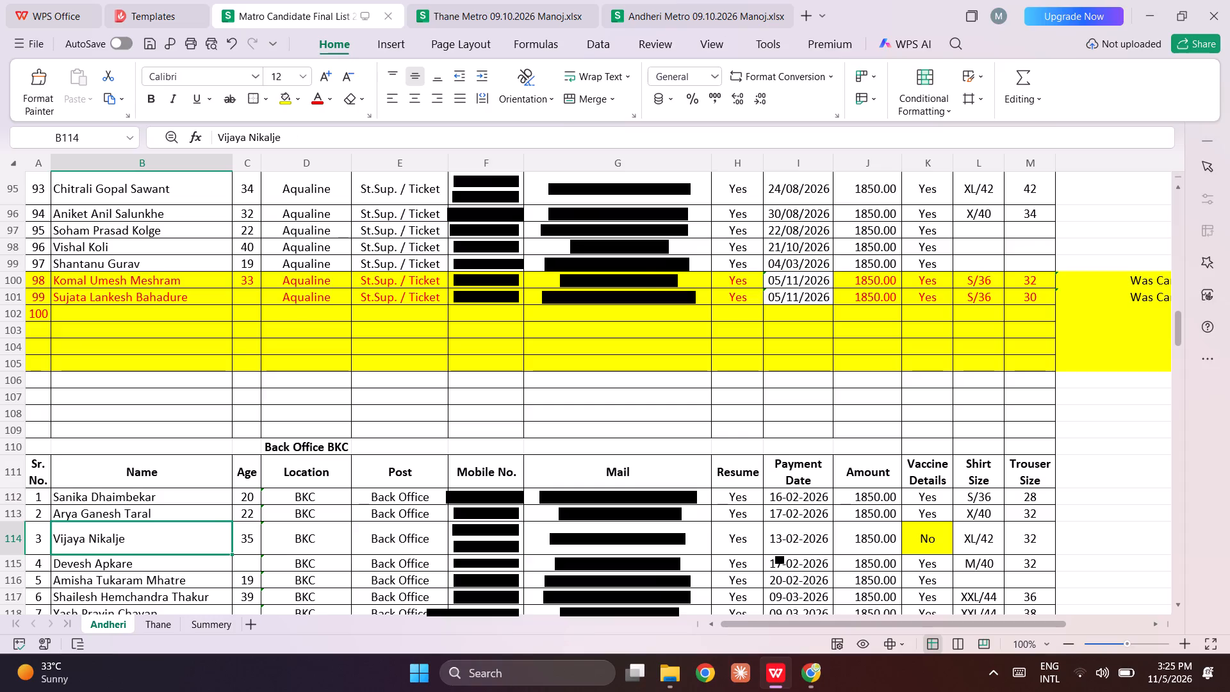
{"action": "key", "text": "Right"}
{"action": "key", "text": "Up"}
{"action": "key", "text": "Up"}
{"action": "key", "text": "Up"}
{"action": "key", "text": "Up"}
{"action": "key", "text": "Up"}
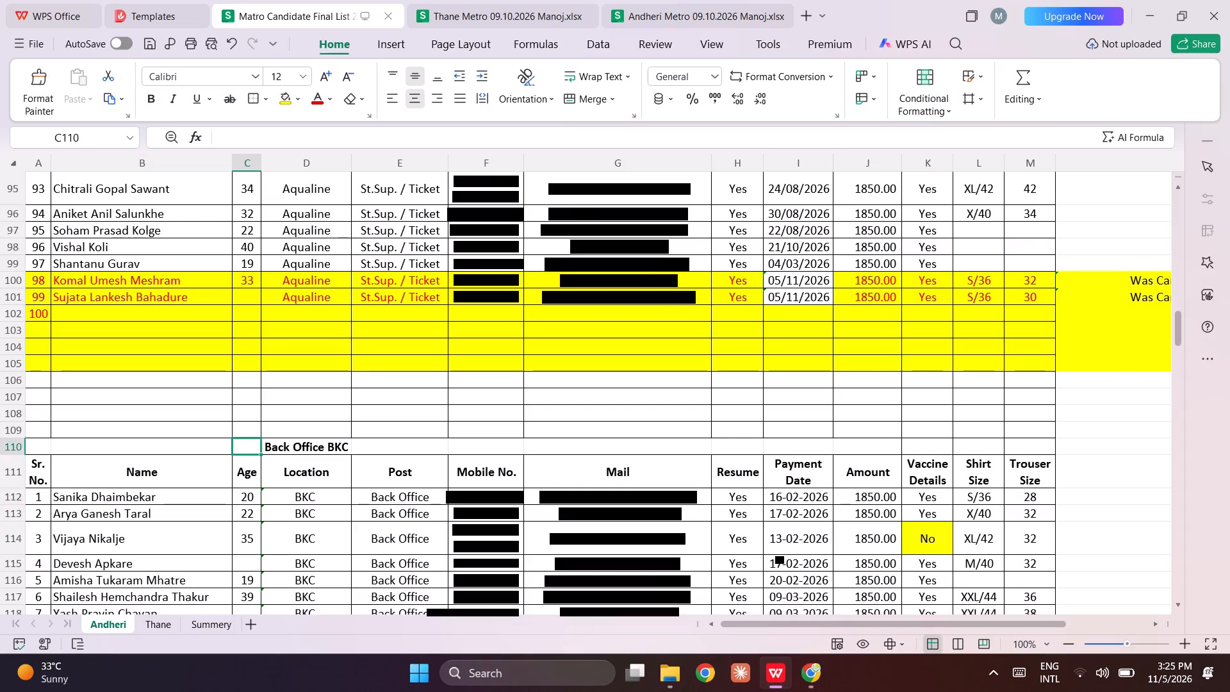
Examine the Andheri sheet's yellow-highlighted Aqualine rows from serial 98 across to the remarks column, and the adjoining Back Office BKC size entries.
{"action": "key", "text": "Up"}
{"action": "key", "text": "Up"}
{"action": "key", "text": "Up"}
{"action": "key", "text": "Up"}
{"action": "key", "text": "Up"}
{"action": "key", "text": "Up"}
{"action": "key", "text": "Up"}
{"action": "key", "text": "Right"}
{"action": "key", "text": "Right"}
{"action": "key", "text": "Right"}
{"action": "key", "text": "Right"}
{"action": "key", "text": "Right"}
{"action": "key", "text": "Right"}
{"action": "key", "text": "Right"}
{"action": "key", "text": "Right"}
{"action": "key", "text": "Right"}
{"action": "key", "text": "Right"}
{"action": "key", "text": "Right"}
{"action": "key", "text": "Right"}
{"action": "key", "text": "Right"}
{"action": "key", "text": "Right"}
{"action": "key", "text": "Right"}
{"action": "key", "text": "Right"}
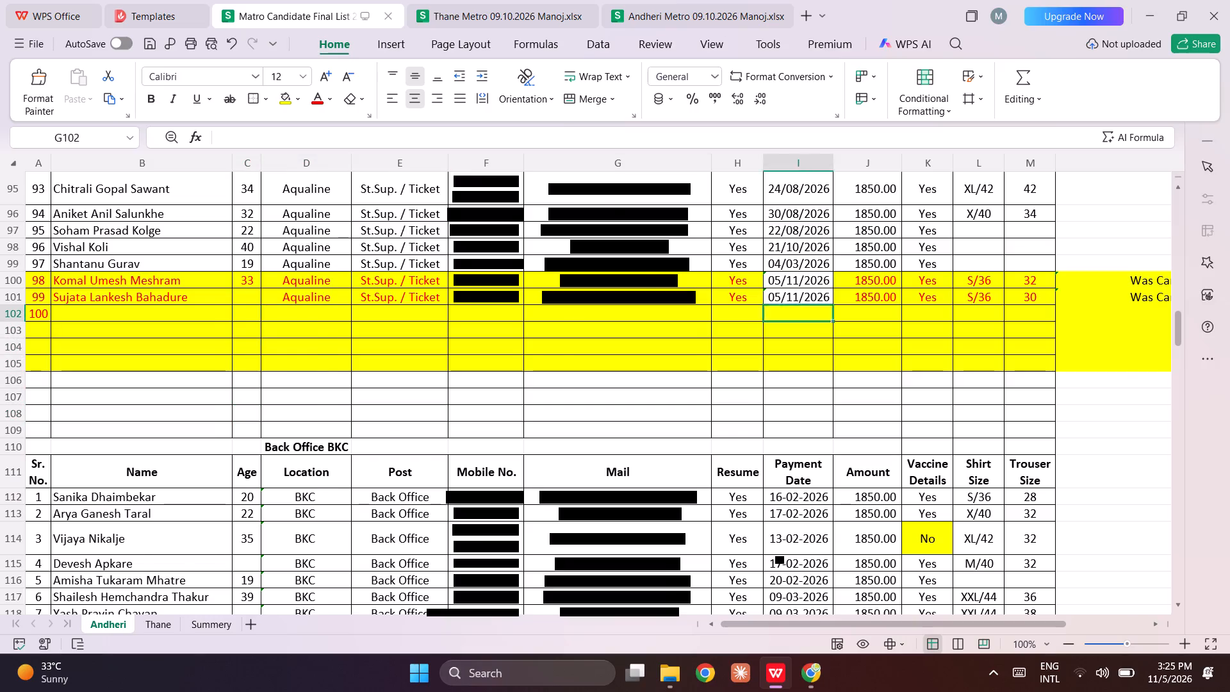
{"action": "key", "text": "Left"}
{"action": "key", "text": "Left"}
{"action": "key", "text": "Left"}
{"action": "key", "text": "Left"}
{"action": "key", "text": "Left"}
{"action": "key", "text": "Left"}
{"action": "key", "text": "Left"}
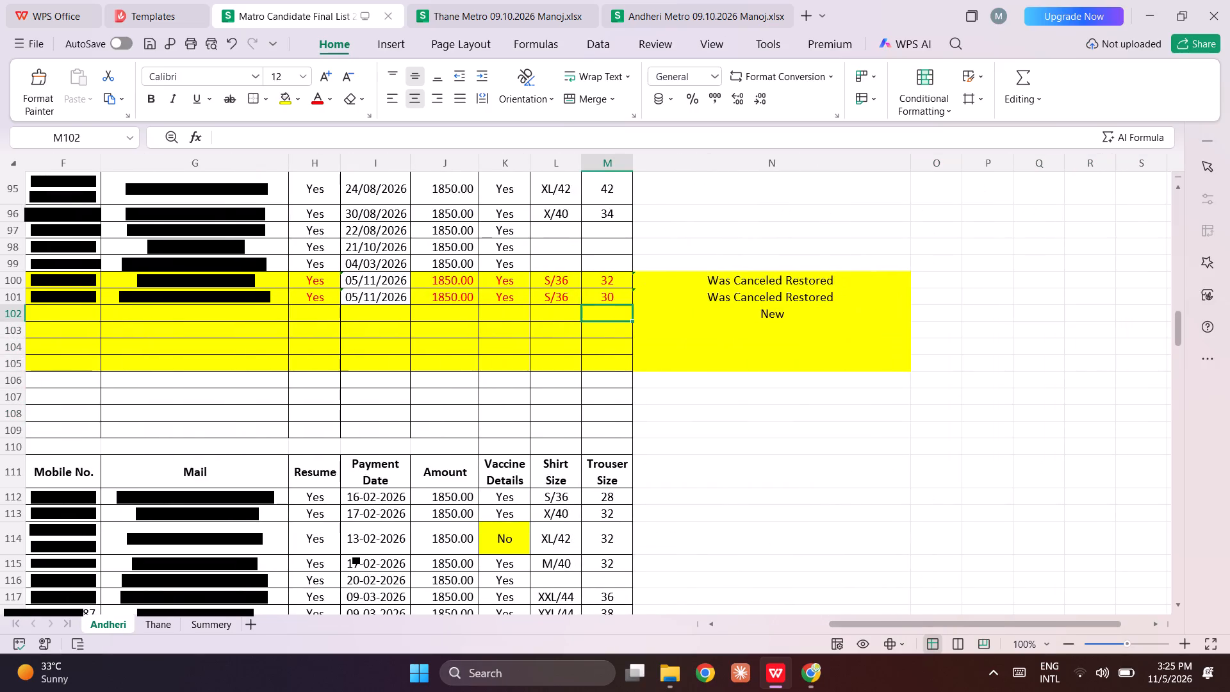
{"action": "key", "text": "Down"}
{"action": "key", "text": "Down"}
{"action": "key", "text": "Down"}
{"action": "key", "text": "Down"}
{"action": "key", "text": "Down"}
{"action": "key", "text": "Down"}
{"action": "key", "text": "Down"}
{"action": "key", "text": "Down"}
{"action": "key", "text": "Down"}
{"action": "key", "text": "Down"}
{"action": "key", "text": "Down"}
{"action": "key", "text": "Down"}
{"action": "key", "text": "Down"}
{"action": "key", "text": "Down"}
{"action": "key", "text": "Down"}
{"action": "key", "text": "Down"}
{"action": "key", "text": "Up"}
{"action": "key", "text": "Up"}
{"action": "key", "text": "Up"}
{"action": "key", "text": "Up"}
{"action": "key", "text": "Up"}
{"action": "key", "text": "Up"}
{"action": "key", "text": "Up"}
{"action": "key", "text": "Up"}
{"action": "key", "text": "Up"}
{"action": "key", "text": "Up"}
{"action": "key", "text": "Up"}
{"action": "key", "text": "Up"}
{"action": "key", "text": "Up"}
{"action": "key", "text": "Up"}
{"action": "key", "text": "Up"}
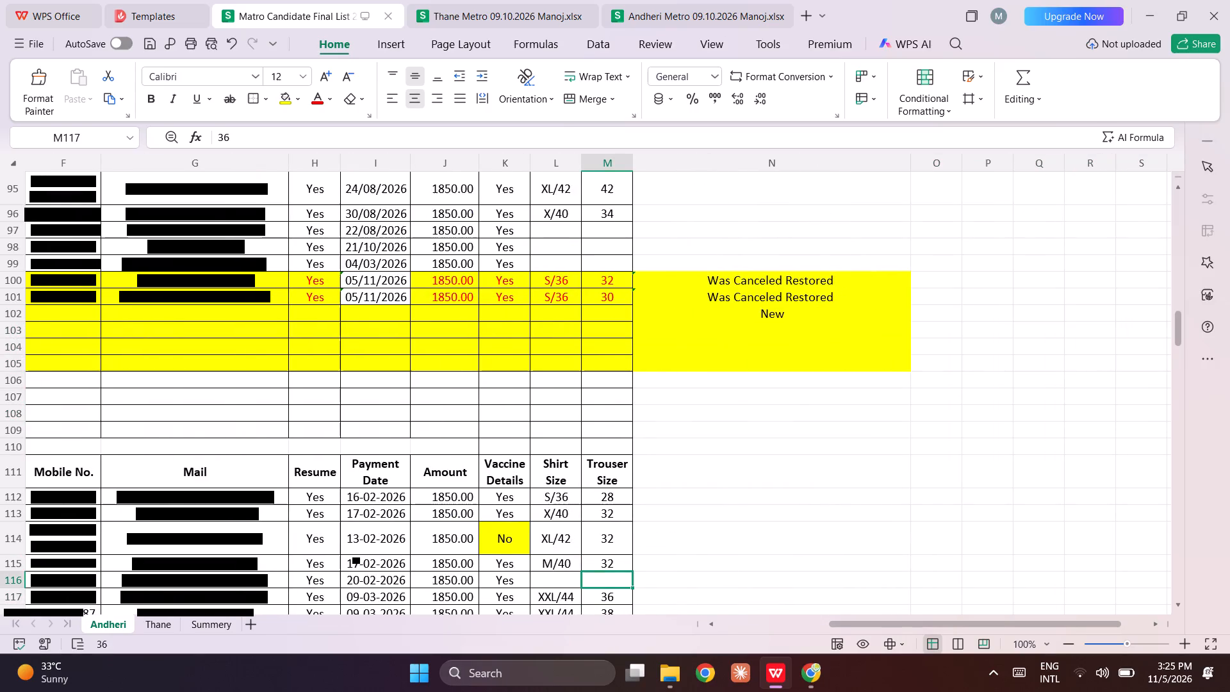
{"action": "key", "text": "Up"}
{"action": "key", "text": "Up"}
{"action": "key", "text": "Up"}
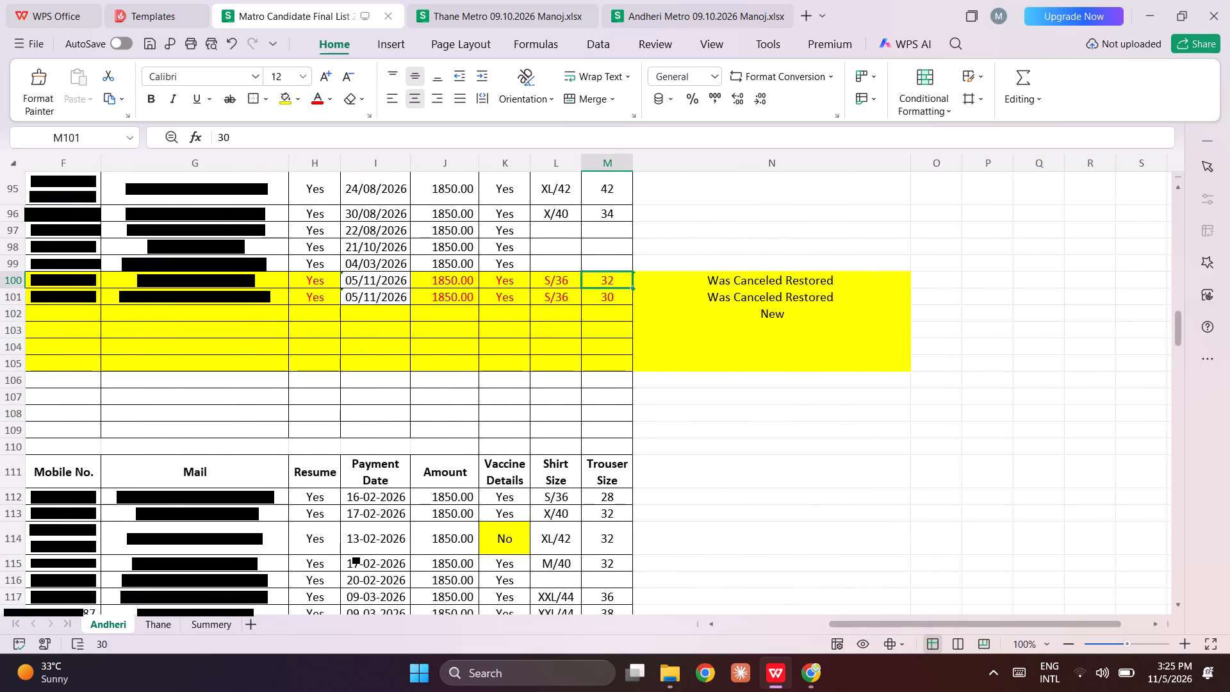
{"action": "key", "text": "Up"}
{"action": "key", "text": "Up"}
{"action": "key", "text": "Up"}
{"action": "key", "text": "Down"}
{"action": "key", "text": "Down"}
{"action": "key", "text": "Down"}
{"action": "key", "text": "Down"}
{"action": "key", "text": "Down"}
{"action": "key", "text": "Down"}
{"action": "key", "text": "Down"}
{"action": "key", "text": "Down"}
{"action": "key", "text": "Down"}
{"action": "key", "text": "Down"}
{"action": "key", "text": "Down"}
{"action": "key", "text": "Down"}
{"action": "key", "text": "Down"}
{"action": "key", "text": "Down"}
{"action": "key", "text": "Down"}
{"action": "key", "text": "Down"}
{"action": "key", "text": "Down"}
{"action": "key", "text": "Down"}
{"action": "key", "text": "Down"}
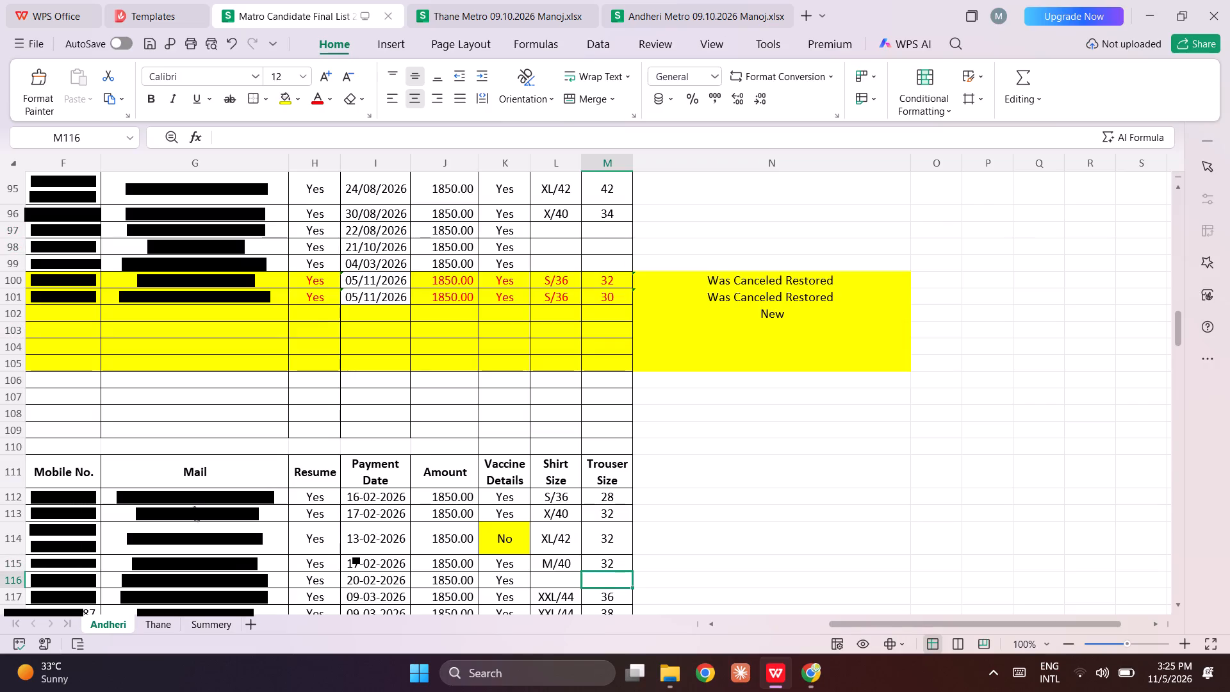
Examine the Thane sheet's yellow-highlighted St.Sup. / Ticket rows from serial 38 back to the serial number column and down through the blank rows.
{"action": "left_click", "coordinate": [150, 627]}
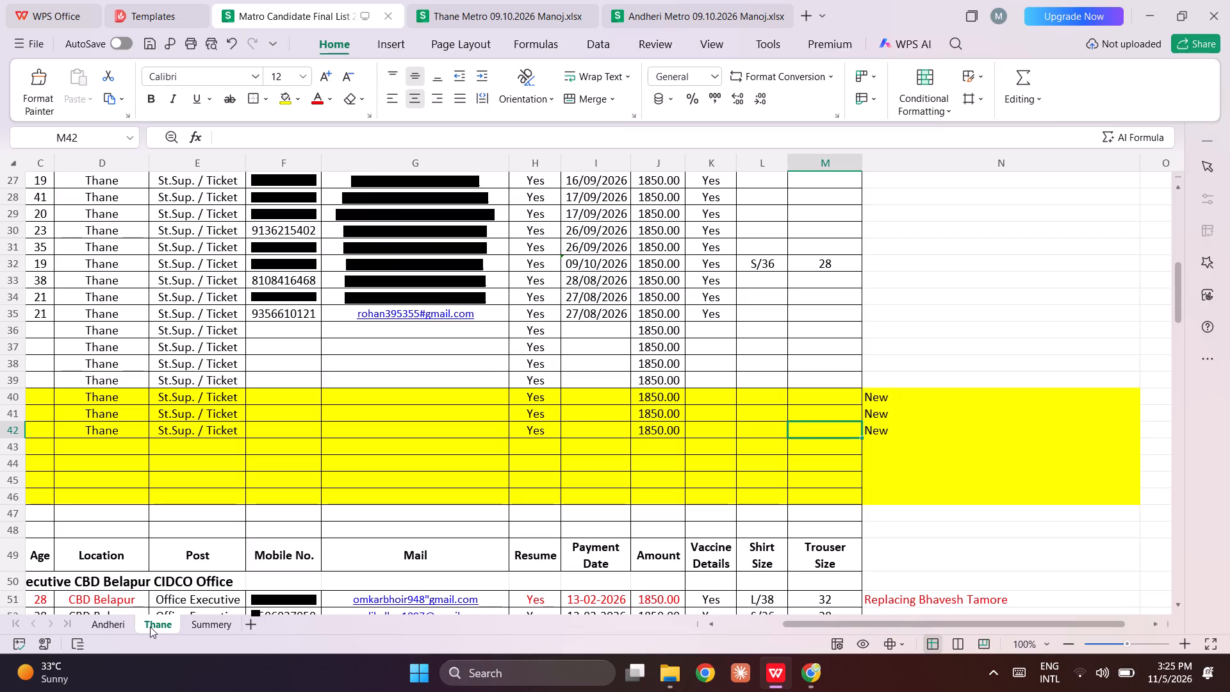
{"action": "key", "text": "Left"}
{"action": "key", "text": "Left"}
{"action": "key", "text": "Left"}
{"action": "key", "text": "Left"}
{"action": "key", "text": "Left"}
{"action": "key", "text": "Left"}
{"action": "key", "text": "Left"}
{"action": "key", "text": "Left"}
{"action": "key", "text": "Left"}
{"action": "key", "text": "Left"}
{"action": "key", "text": "Left"}
{"action": "key", "text": "Left"}
{"action": "key", "text": "Left"}
{"action": "key", "text": "Left"}
{"action": "key", "text": "Left"}
{"action": "key", "text": "Left"}
{"action": "key", "text": "Left"}
{"action": "key", "text": "Left"}
{"action": "key", "text": "Left"}
{"action": "key", "text": "Left"}
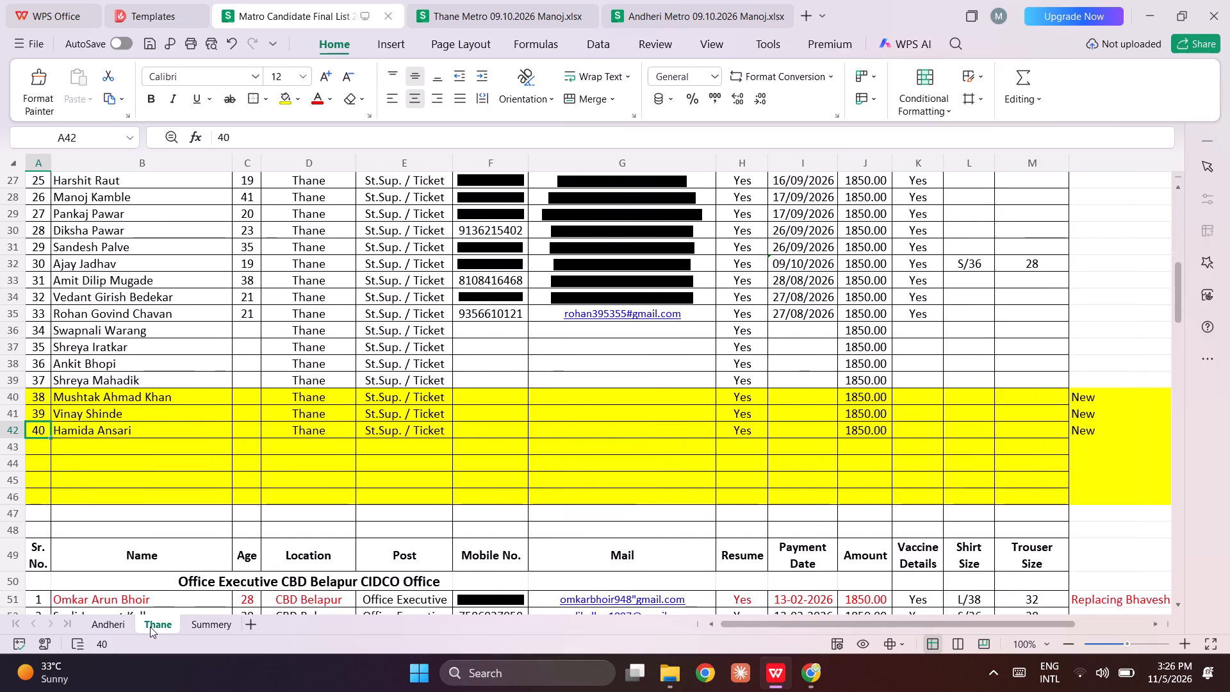
{"action": "key", "text": "Down"}
{"action": "key", "text": "Down"}
{"action": "key", "text": "Down"}
{"action": "key", "text": "Down"}
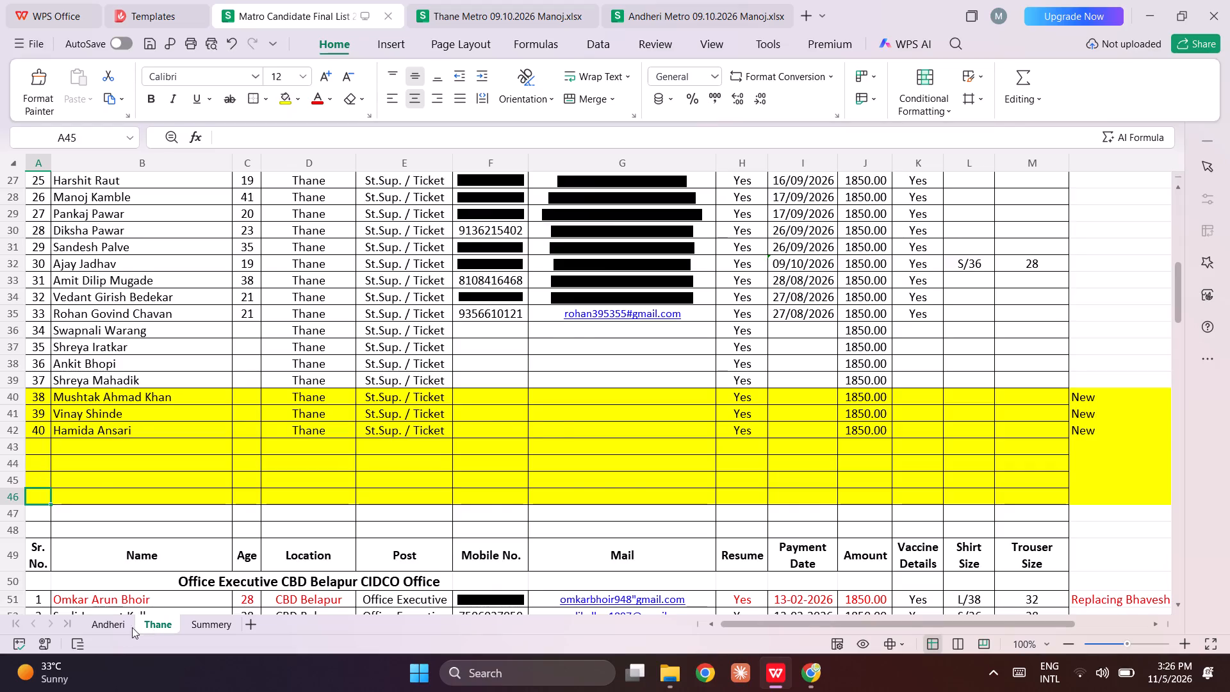
Return to the Andheri sheet and examine its Back Office, Security Supervisor and Office Assistant BKC lists down to the Office Executive Andheri Office section.
{"action": "left_click", "coordinate": [124, 628]}
{"action": "key", "text": "Left"}
{"action": "key", "text": "Left"}
{"action": "key", "text": "Left"}
{"action": "key", "text": "Left"}
{"action": "key", "text": "Left"}
{"action": "key", "text": "Left"}
{"action": "key", "text": "Left"}
{"action": "key", "text": "Left"}
{"action": "key", "text": "Left"}
{"action": "key", "text": "Left"}
{"action": "key", "text": "Left"}
{"action": "key", "text": "Left"}
{"action": "key", "text": "Left"}
{"action": "key", "text": "Left"}
{"action": "key", "text": "Left"}
{"action": "key", "text": "Left"}
{"action": "key", "text": "Left"}
{"action": "key", "text": "Left"}
{"action": "key", "text": "Left"}
{"action": "key", "text": "Left"}
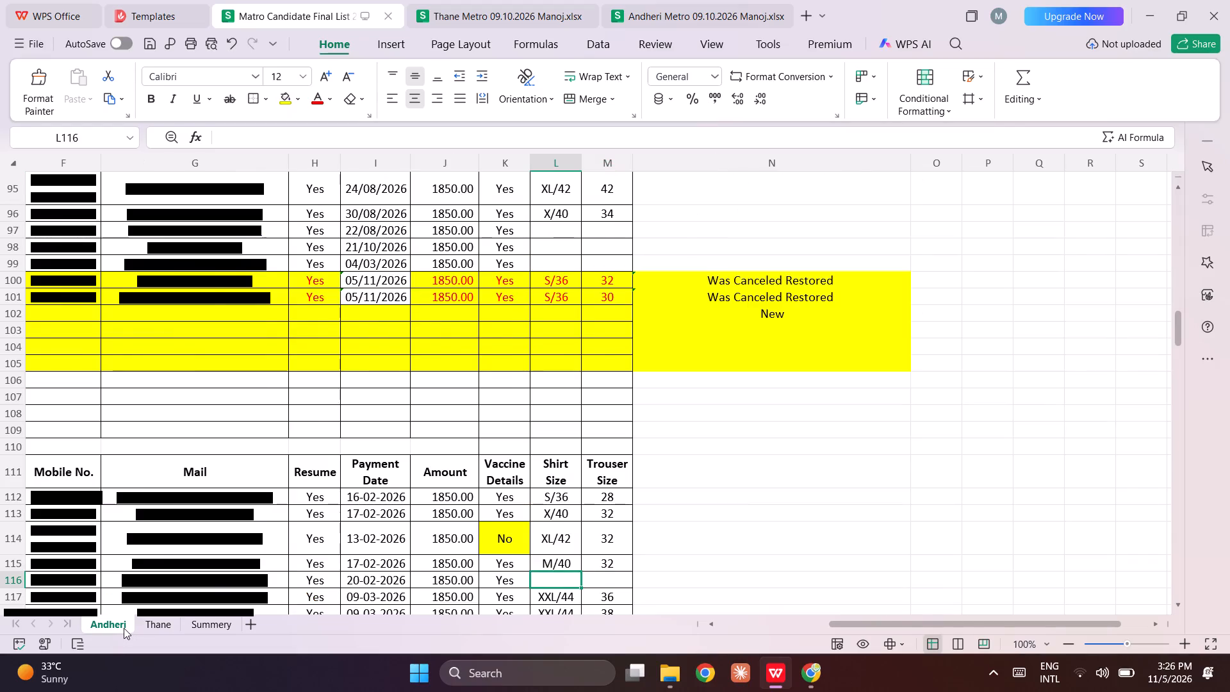
{"action": "key", "text": "Down"}
{"action": "key", "text": "Down"}
{"action": "key", "text": "Down"}
{"action": "key", "text": "Down"}
{"action": "key", "text": "Down"}
{"action": "key", "text": "Down"}
{"action": "key", "text": "Down"}
{"action": "key", "text": "Down"}
{"action": "key", "text": "Down"}
{"action": "key", "text": "Down"}
{"action": "key", "text": "Down"}
{"action": "key", "text": "Down"}
{"action": "key", "text": "Down"}
{"action": "key", "text": "Down"}
{"action": "key", "text": "Down"}
{"action": "key", "text": "Down"}
{"action": "key", "text": "Down"}
{"action": "key", "text": "Down"}
{"action": "key", "text": "Down"}
{"action": "key", "text": "Down"}
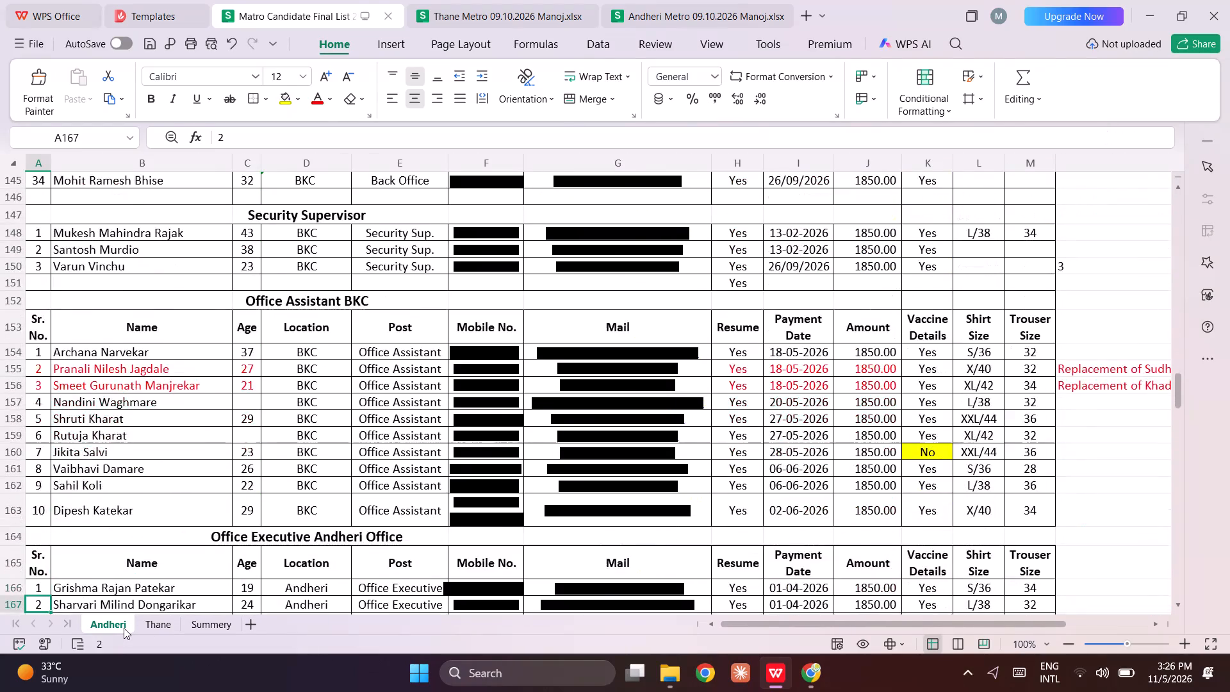
Examine the Andheri sheet's Office Executive list down to the Senior Executive header and back up across its last entries and blank rows.
{"action": "key", "text": "Down"}
{"action": "key", "text": "Down"}
{"action": "key", "text": "Down"}
{"action": "key", "text": "Down"}
{"action": "key", "text": "Down"}
{"action": "key", "text": "Down"}
{"action": "key", "text": "Down"}
{"action": "key", "text": "Down"}
{"action": "key", "text": "Down"}
{"action": "key", "text": "Down"}
{"action": "key", "text": "Down"}
{"action": "key", "text": "Down"}
{"action": "key", "text": "Down"}
{"action": "key", "text": "Down"}
{"action": "key", "text": "Down"}
{"action": "key", "text": "Down"}
{"action": "key", "text": "Down"}
{"action": "key", "text": "Down"}
{"action": "key", "text": "Down"}
{"action": "key", "text": "Down"}
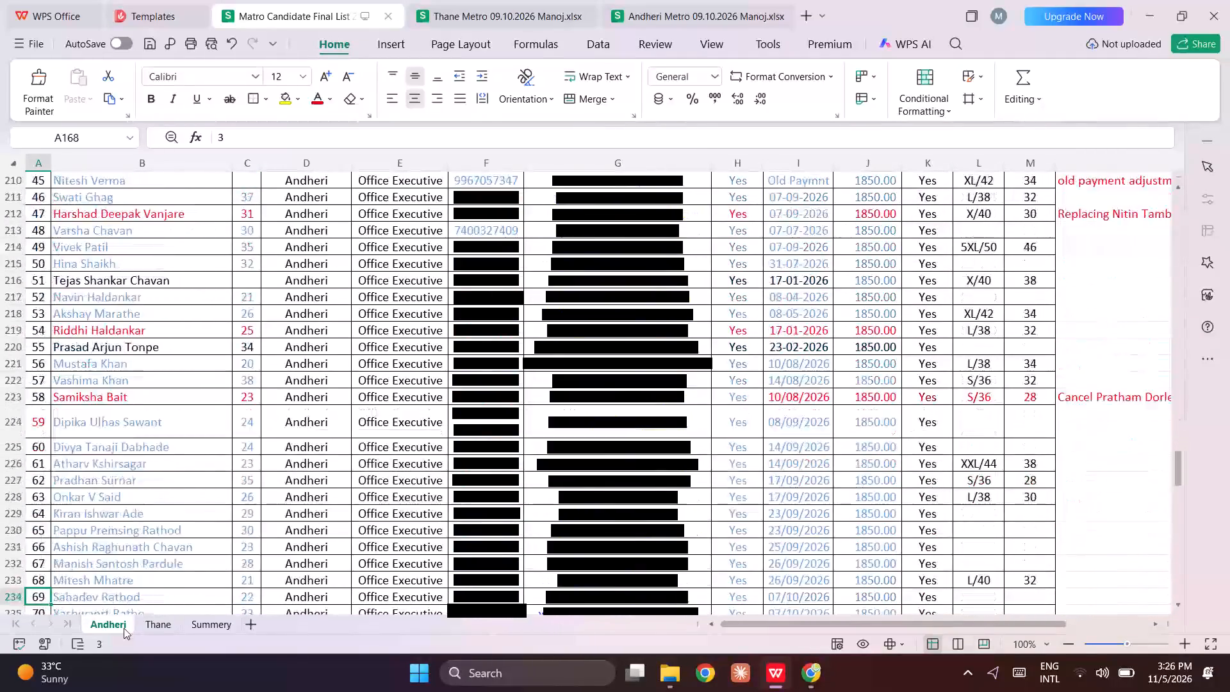
{"action": "key", "text": "Up"}
{"action": "key", "text": "Up"}
{"action": "key", "text": "Up"}
{"action": "key", "text": "Up"}
{"action": "key", "text": "Up"}
{"action": "key", "text": "Up"}
{"action": "key", "text": "Up"}
{"action": "key", "text": "Up"}
{"action": "key", "text": "Up"}
{"action": "key", "text": "Up"}
{"action": "key", "text": "Up"}
{"action": "key", "text": "Up"}
{"action": "key", "text": "Up"}
{"action": "key", "text": "Up"}
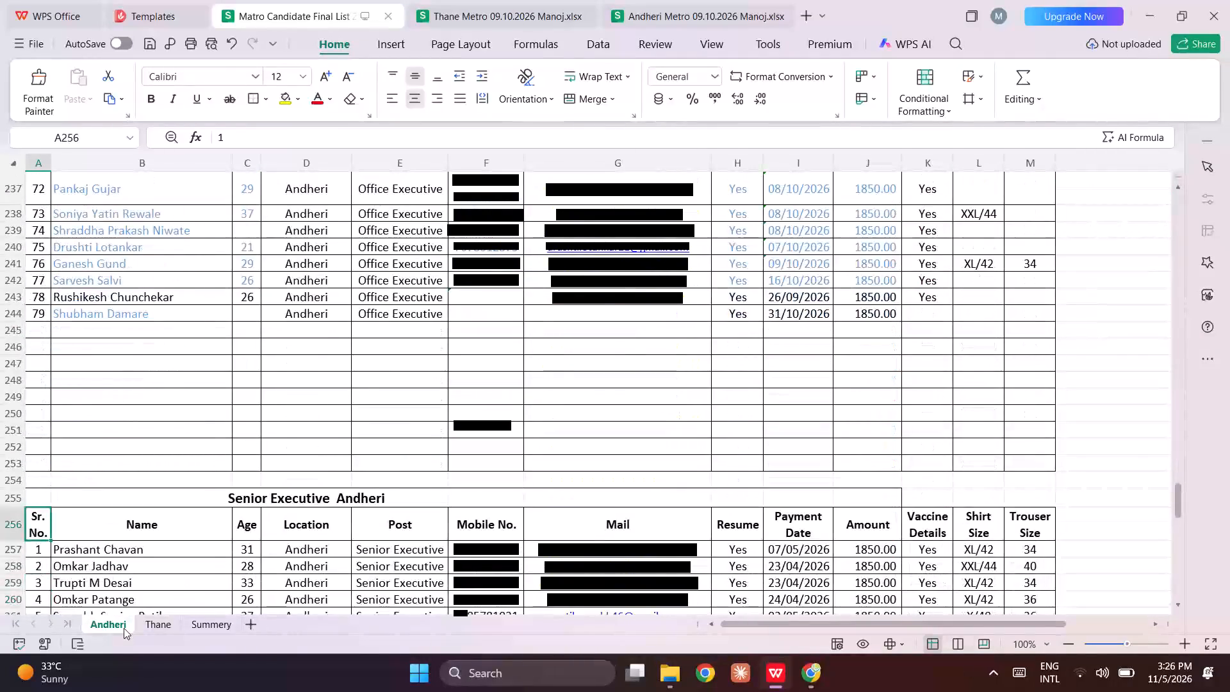
{"action": "key", "text": "Up"}
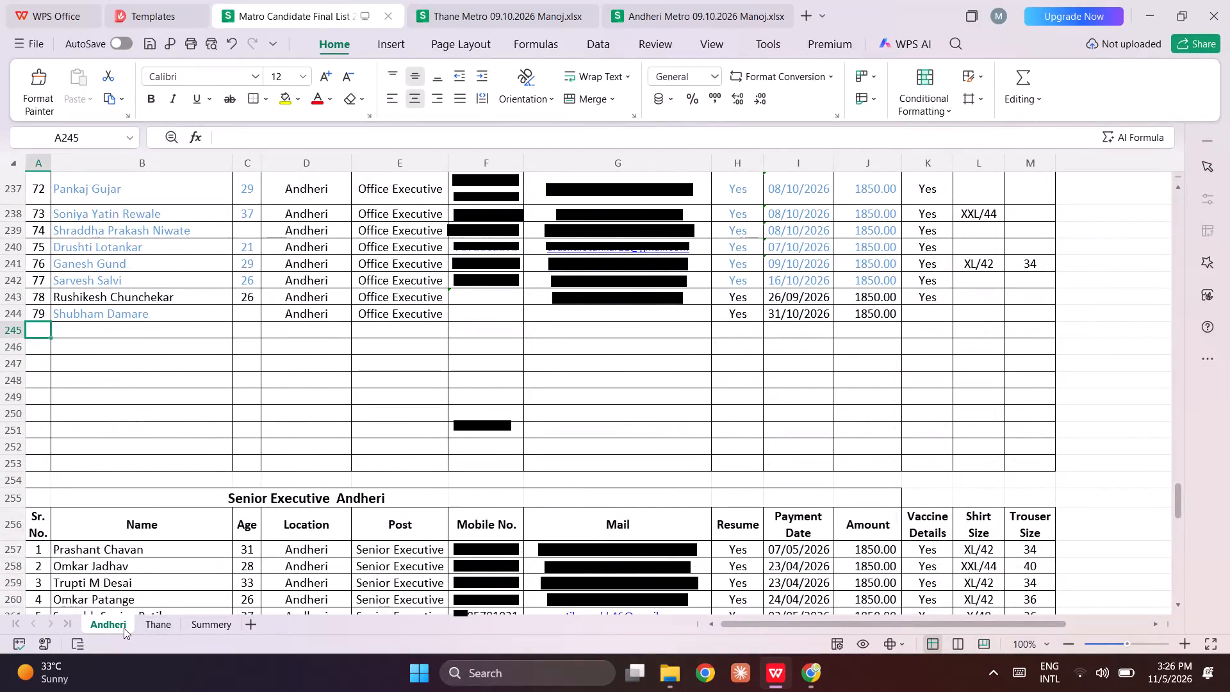
{"action": "key", "text": "Up"}
{"action": "key", "text": "Up"}
{"action": "key", "text": "Up"}
{"action": "key", "text": "Up"}
{"action": "key", "text": "Up"}
{"action": "key", "text": "Up"}
{"action": "key", "text": "Up"}
{"action": "key", "text": "Up"}
{"action": "key", "text": "Up"}
{"action": "key", "text": "Up"}
{"action": "key", "text": "Up"}
{"action": "key", "text": "Up"}
{"action": "key", "text": "Up"}
{"action": "key", "text": "Up"}
{"action": "key", "text": "Up"}
{"action": "key", "text": "Up"}
{"action": "key", "text": "Up"}
{"action": "key", "text": "Up"}
{"action": "key", "text": "Up"}
{"action": "key", "text": "Up"}
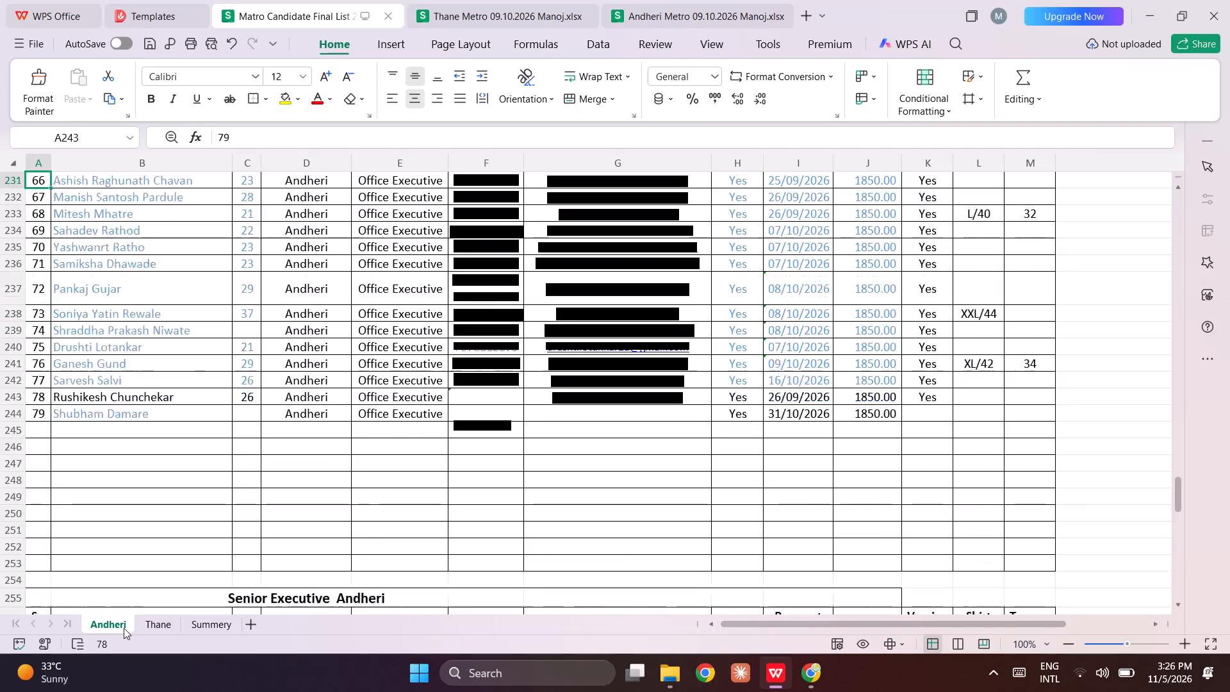
Examine the Andheri sheet's Metro Motorman list down past its last numbered row and back over the entries from serial 9.
{"action": "key", "text": "Down"}
{"action": "key", "text": "Down"}
{"action": "key", "text": "Down"}
{"action": "key", "text": "Down"}
{"action": "key", "text": "Down"}
{"action": "key", "text": "Down"}
{"action": "key", "text": "Down"}
{"action": "key", "text": "Down"}
{"action": "key", "text": "Down"}
{"action": "key", "text": "Down"}
{"action": "key", "text": "Down"}
{"action": "key", "text": "Down"}
{"action": "key", "text": "Down"}
{"action": "key", "text": "Down"}
{"action": "key", "text": "Down"}
{"action": "key", "text": "Down"}
{"action": "key", "text": "Down"}
{"action": "key", "text": "Down"}
{"action": "key", "text": "Down"}
{"action": "key", "text": "Down"}
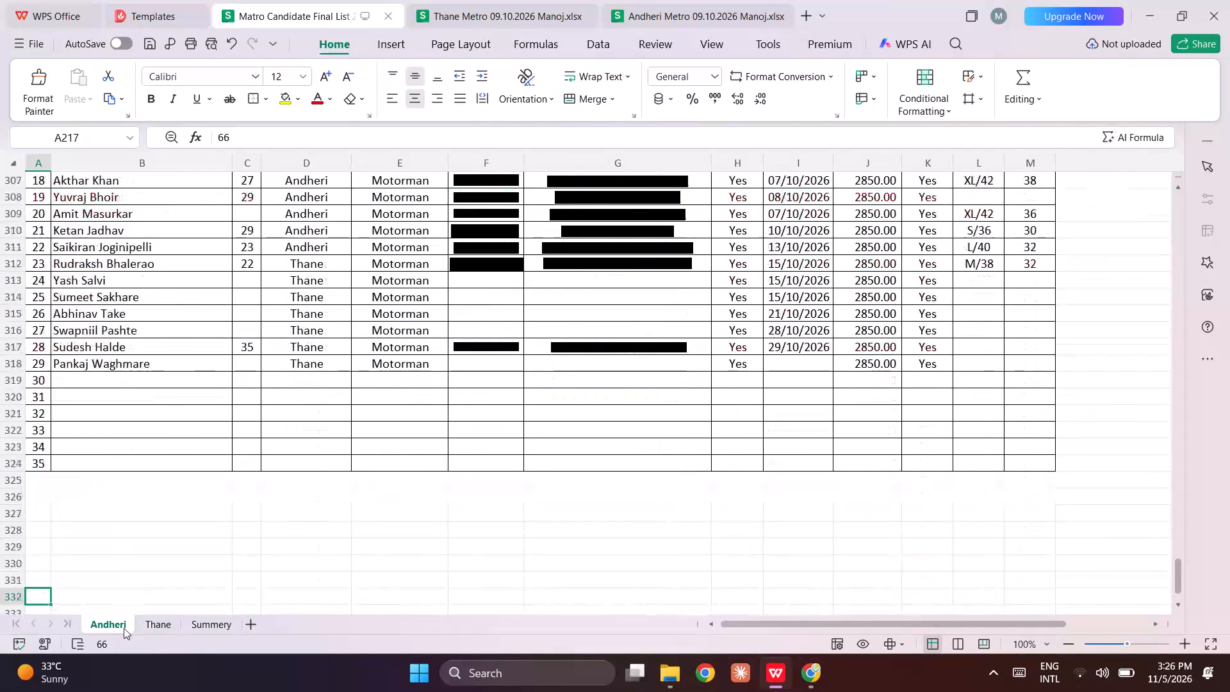
{"action": "key", "text": "Down"}
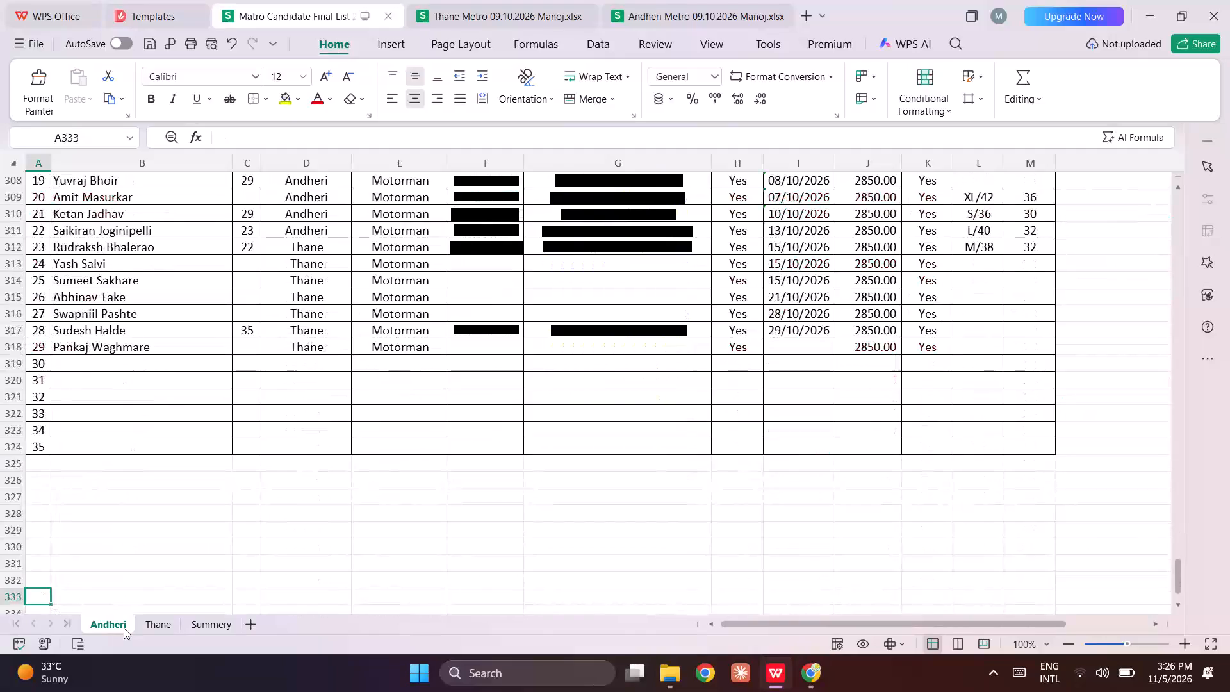
{"action": "key", "text": "Up"}
{"action": "key", "text": "Up"}
{"action": "key", "text": "Up"}
{"action": "key", "text": "Up"}
{"action": "key", "text": "Up"}
{"action": "key", "text": "Up"}
{"action": "key", "text": "Up"}
{"action": "key", "text": "Up"}
{"action": "key", "text": "Up"}
{"action": "key", "text": "Up"}
{"action": "key", "text": "Up"}
{"action": "key", "text": "Up"}
{"action": "key", "text": "Up"}
{"action": "key", "text": "Up"}
{"action": "key", "text": "Up"}
{"action": "key", "text": "Up"}
{"action": "key", "text": "Up"}
{"action": "key", "text": "Up"}
{"action": "key", "text": "Up"}
{"action": "key", "text": "Up"}
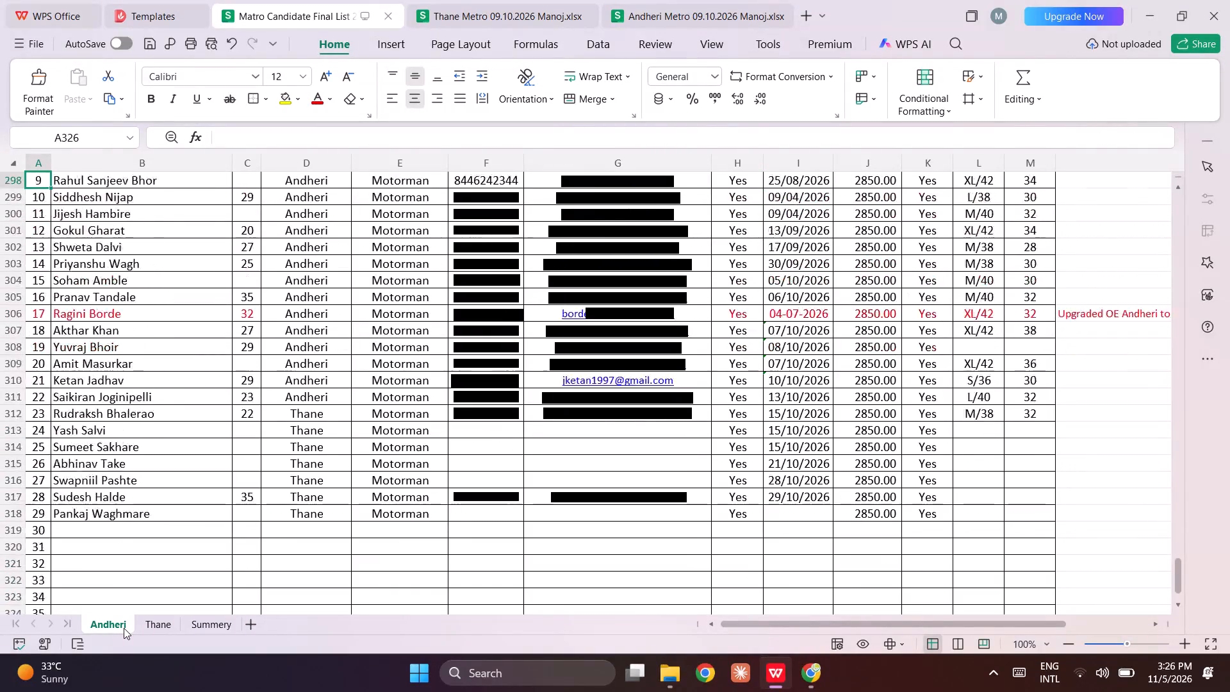
{"action": "key", "text": "Down"}
{"action": "key", "text": "Down"}
{"action": "key", "text": "Down"}
{"action": "key", "text": "Down"}
{"action": "key", "text": "Down"}
{"action": "key", "text": "Down"}
{"action": "key", "text": "Down"}
{"action": "key", "text": "Down"}
{"action": "key", "text": "Down"}
{"action": "key", "text": "Down"}
{"action": "key", "text": "Down"}
{"action": "key", "text": "Down"}
{"action": "key", "text": "Down"}
{"action": "key", "text": "Down"}
{"action": "key", "text": "Down"}
{"action": "key", "text": "Down"}
{"action": "key", "text": "Down"}
{"action": "key", "text": "Down"}
{"action": "key", "text": "Down"}
{"action": "key", "text": "Down"}
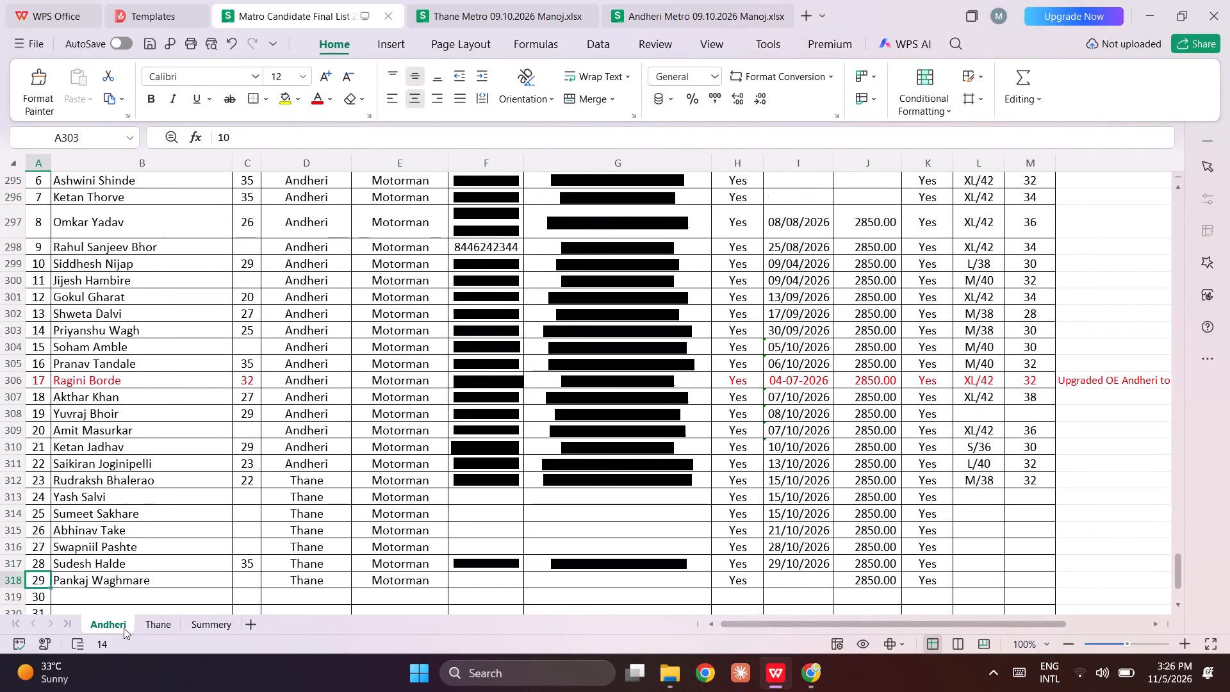
Enter 02/11/2026 as the payment date of the serial 29 Motorman candidate in I318.
{"action": "key", "text": "Up"}
{"action": "key", "text": "Up"}
{"action": "key", "text": "Up"}
{"action": "key", "text": "Up"}
{"action": "key", "text": "Up"}
{"action": "key", "text": "Up"}
{"action": "key", "text": "Up"}
{"action": "key", "text": "Up"}
{"action": "key", "text": "Up"}
{"action": "key", "text": "Right"}
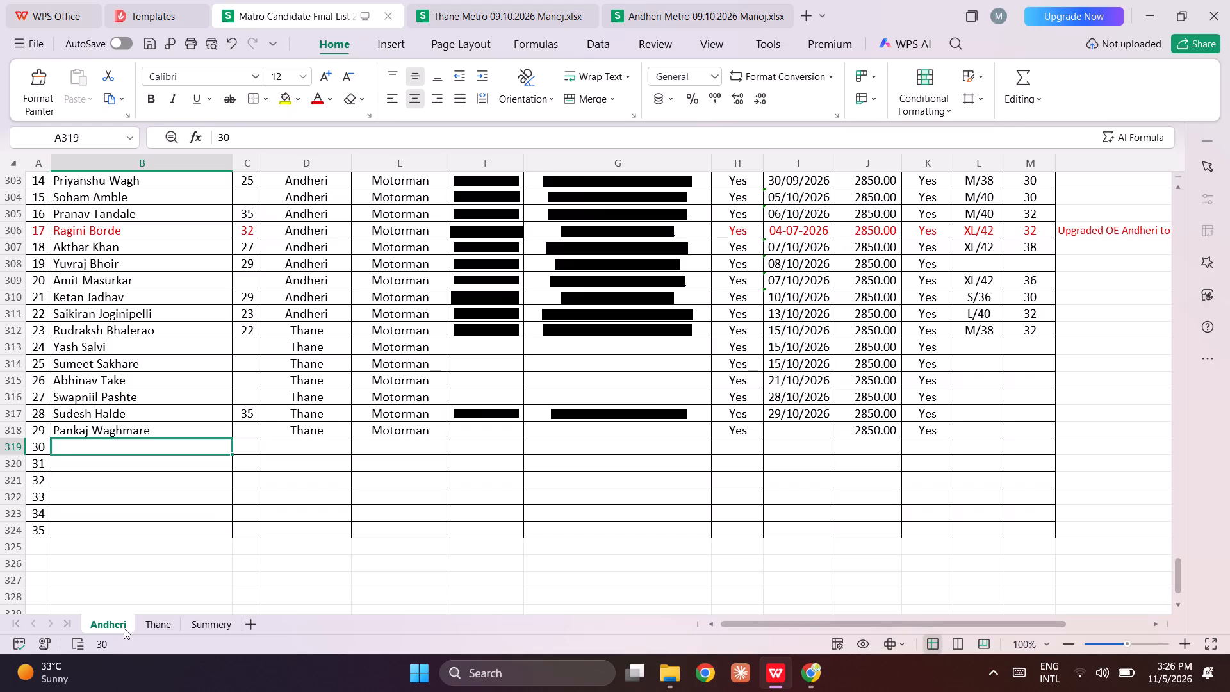
{"action": "key", "text": "Right"}
{"action": "key", "text": "Right"}
{"action": "key", "text": "Right"}
{"action": "key", "text": "Up"}
{"action": "key", "text": "Right"}
{"action": "key", "text": "Right"}
{"action": "key", "text": "Right"}
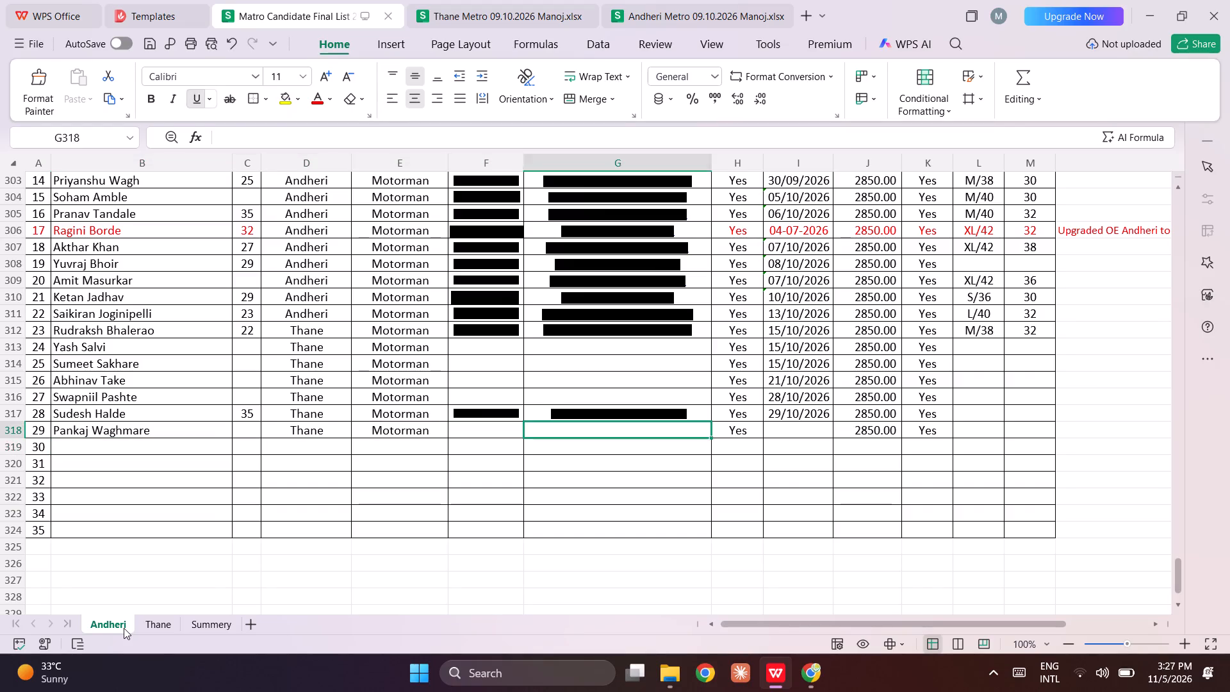
{"action": "key", "text": "Right"}
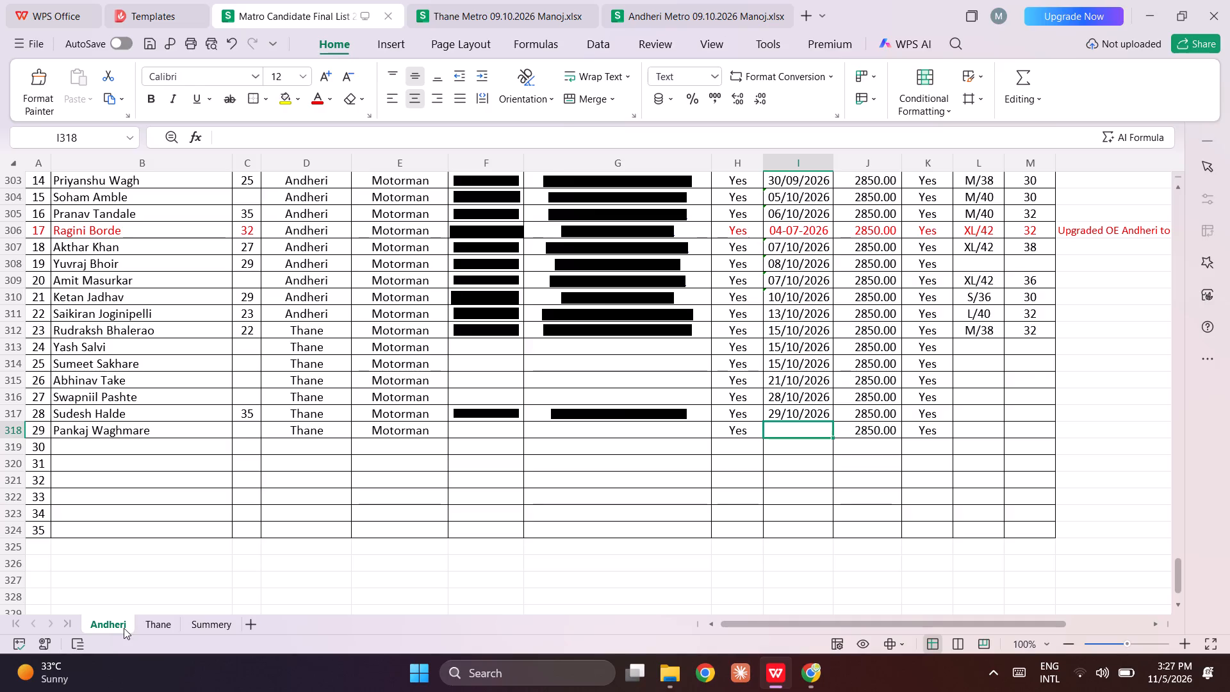
{"action": "key", "text": "ctrl+d"}
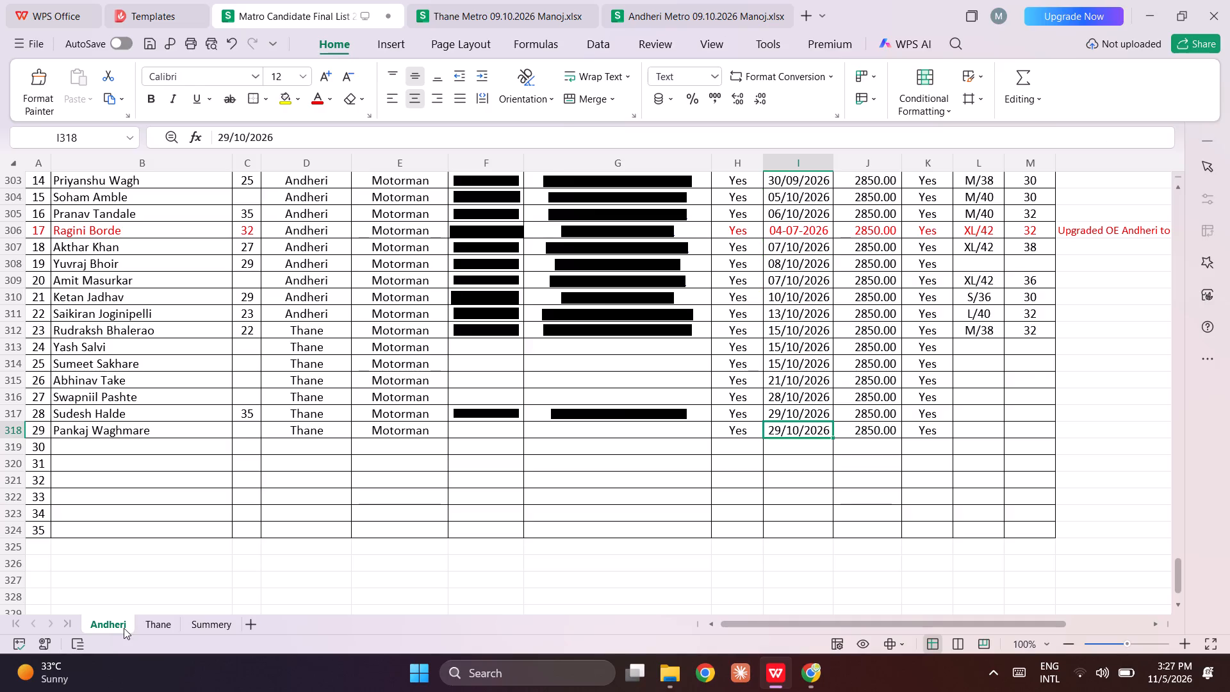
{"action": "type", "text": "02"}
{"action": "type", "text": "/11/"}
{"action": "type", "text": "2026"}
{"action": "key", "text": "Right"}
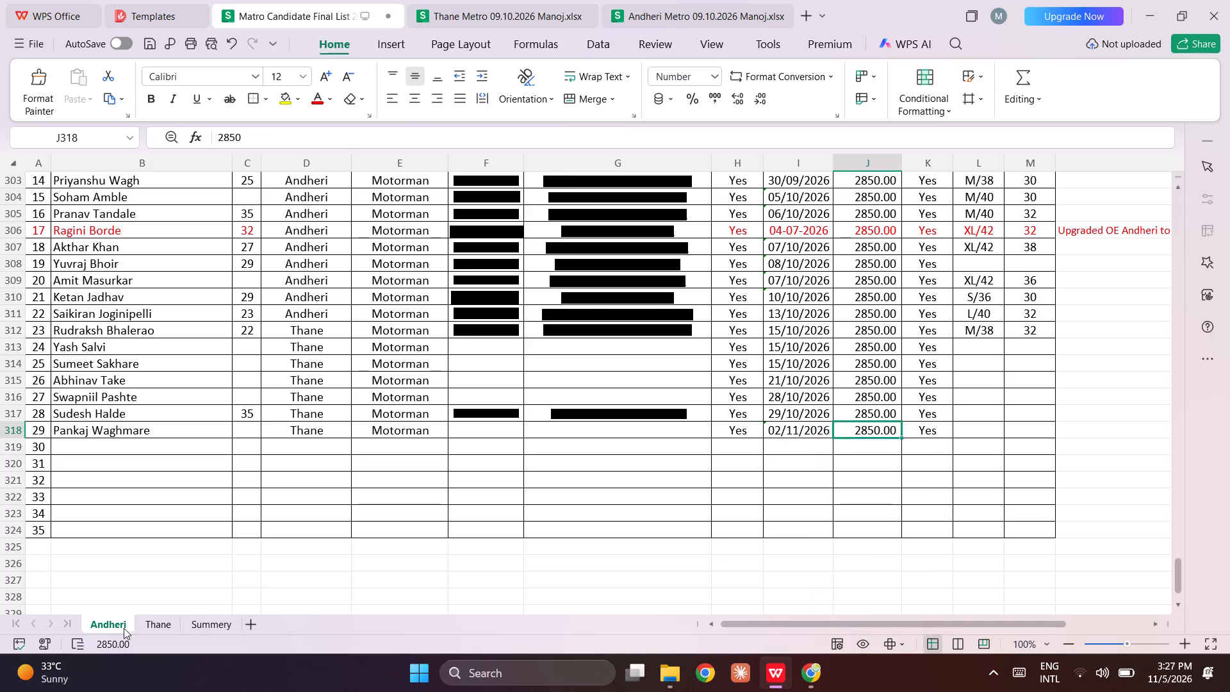
Copy the 02/11/2026 payment date of the serial 29 Motorman candidate from I318.
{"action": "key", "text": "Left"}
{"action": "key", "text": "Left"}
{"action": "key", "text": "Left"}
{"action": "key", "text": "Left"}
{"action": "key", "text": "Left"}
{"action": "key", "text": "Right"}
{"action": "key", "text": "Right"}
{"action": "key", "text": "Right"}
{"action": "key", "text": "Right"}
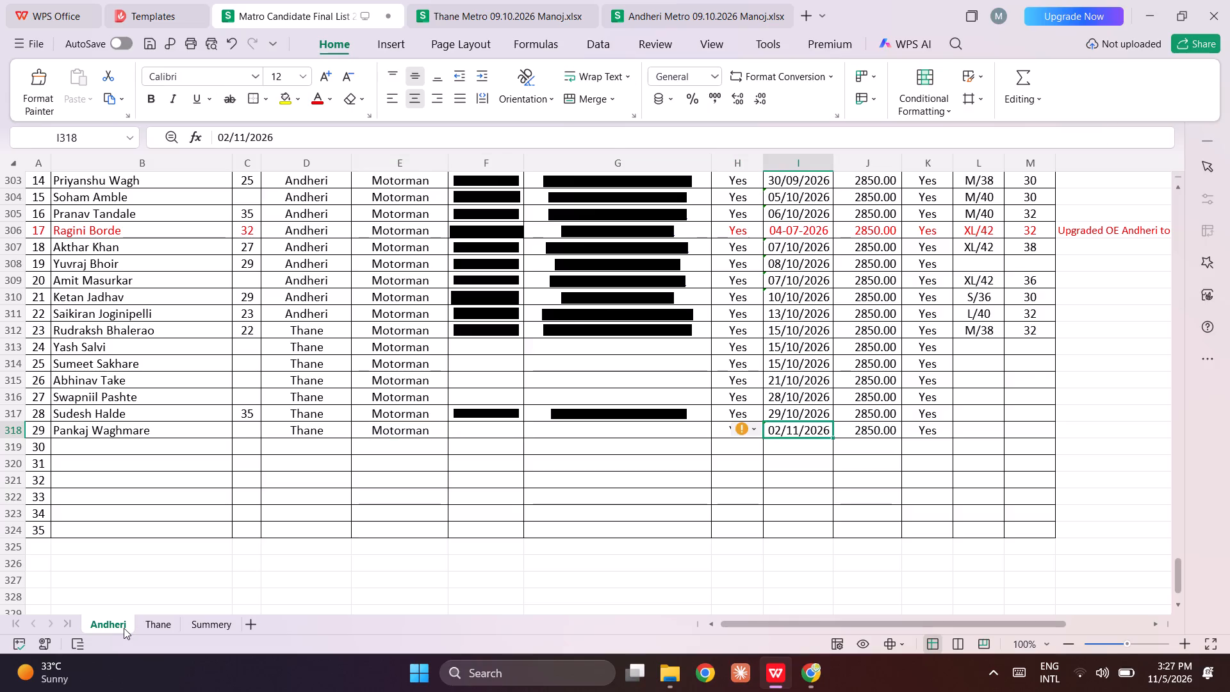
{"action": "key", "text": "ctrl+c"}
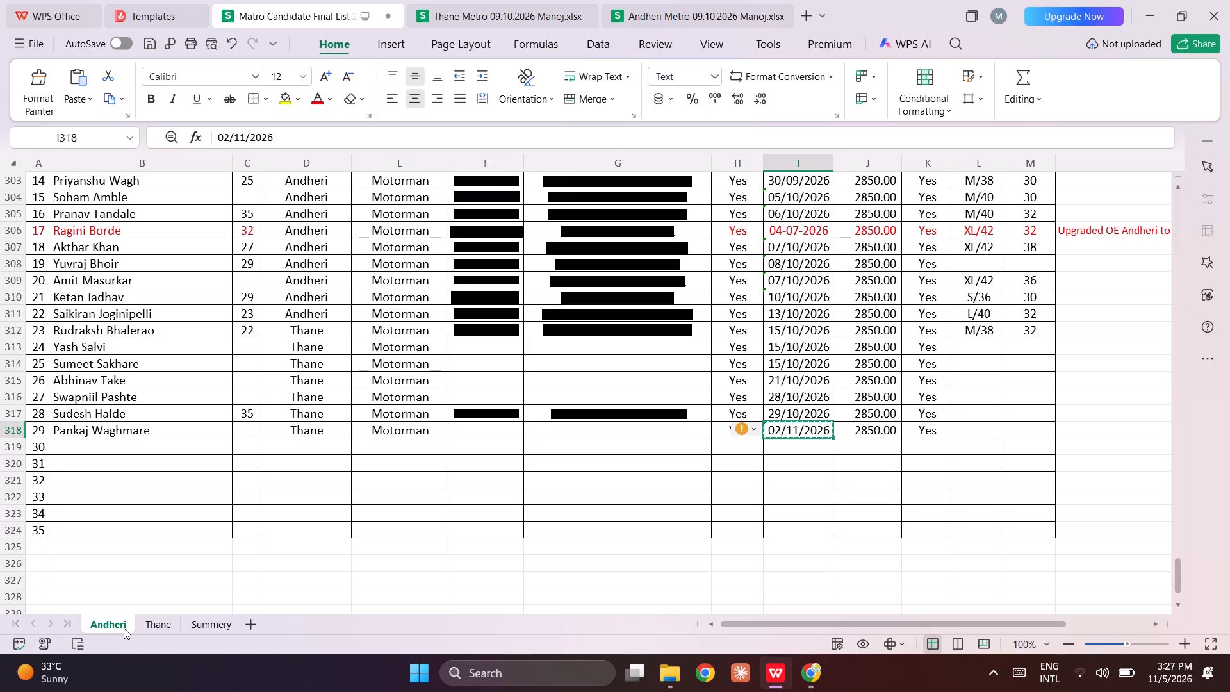
Examine the Andheri sheet's Payment Date column upward from the Metro Motorman list to the last Aqualine St.Sup. / Ticket entries.
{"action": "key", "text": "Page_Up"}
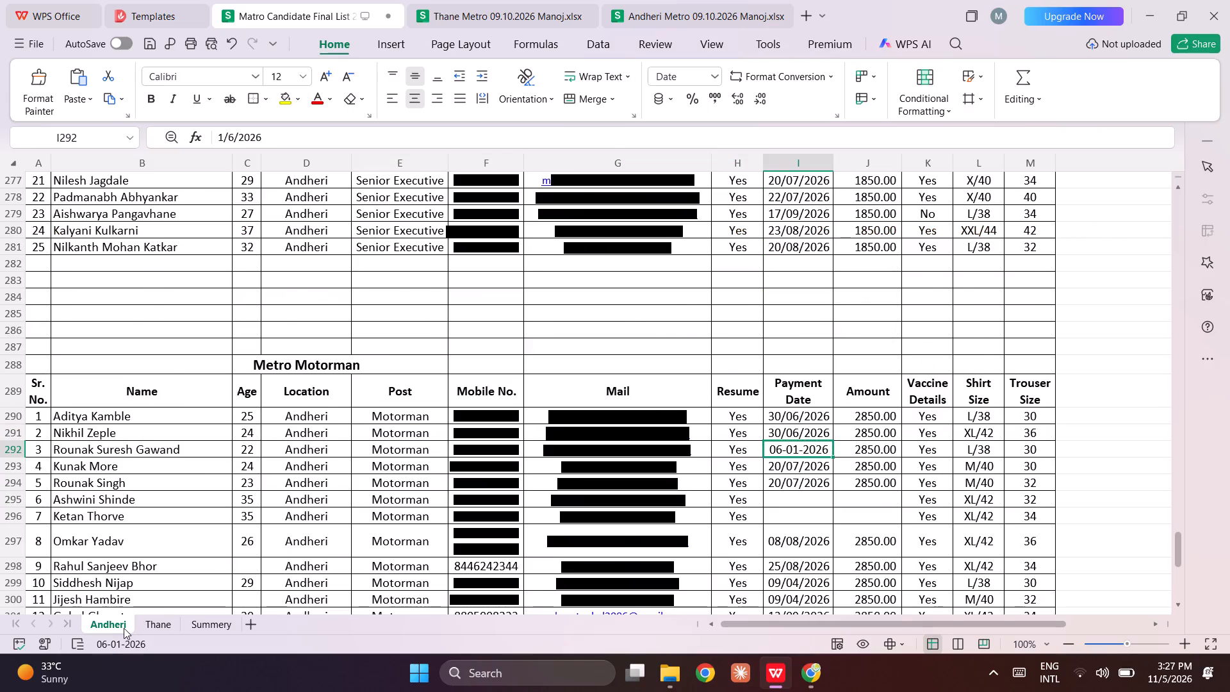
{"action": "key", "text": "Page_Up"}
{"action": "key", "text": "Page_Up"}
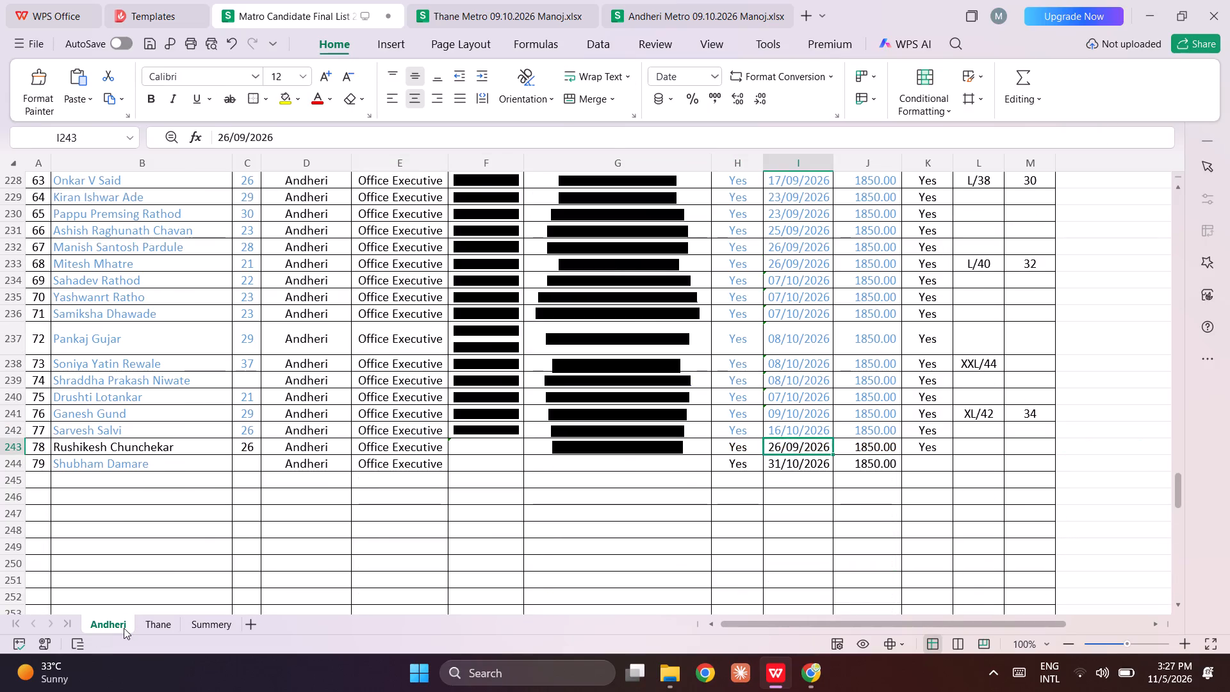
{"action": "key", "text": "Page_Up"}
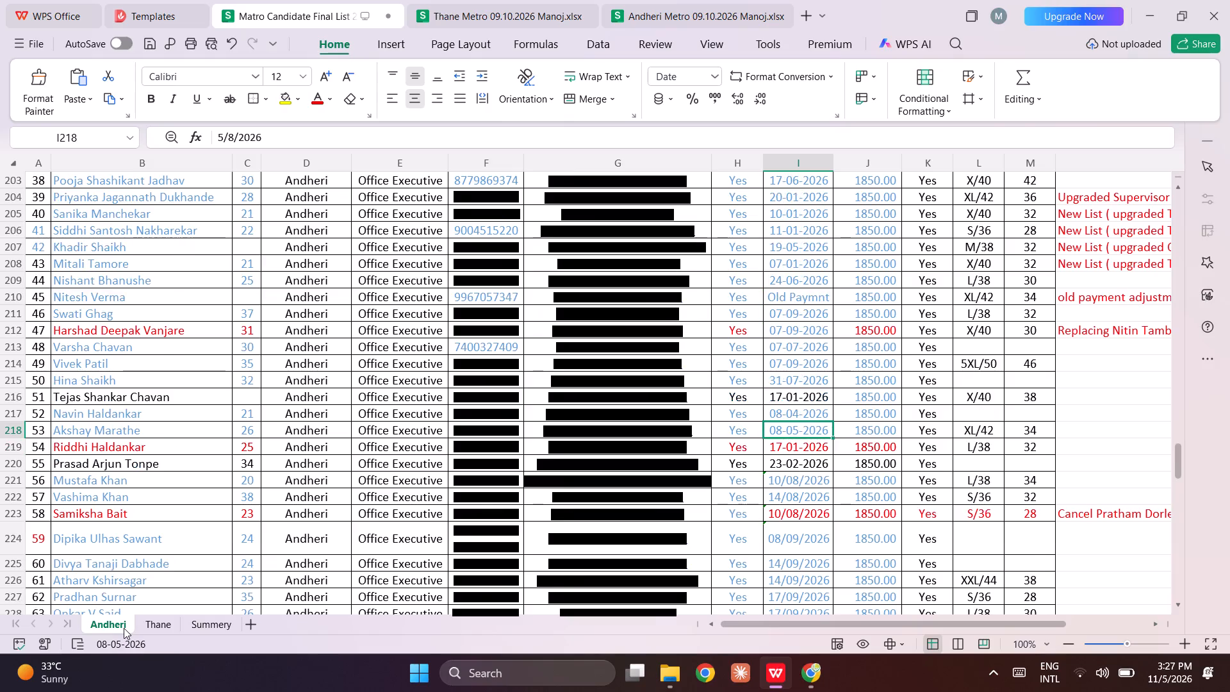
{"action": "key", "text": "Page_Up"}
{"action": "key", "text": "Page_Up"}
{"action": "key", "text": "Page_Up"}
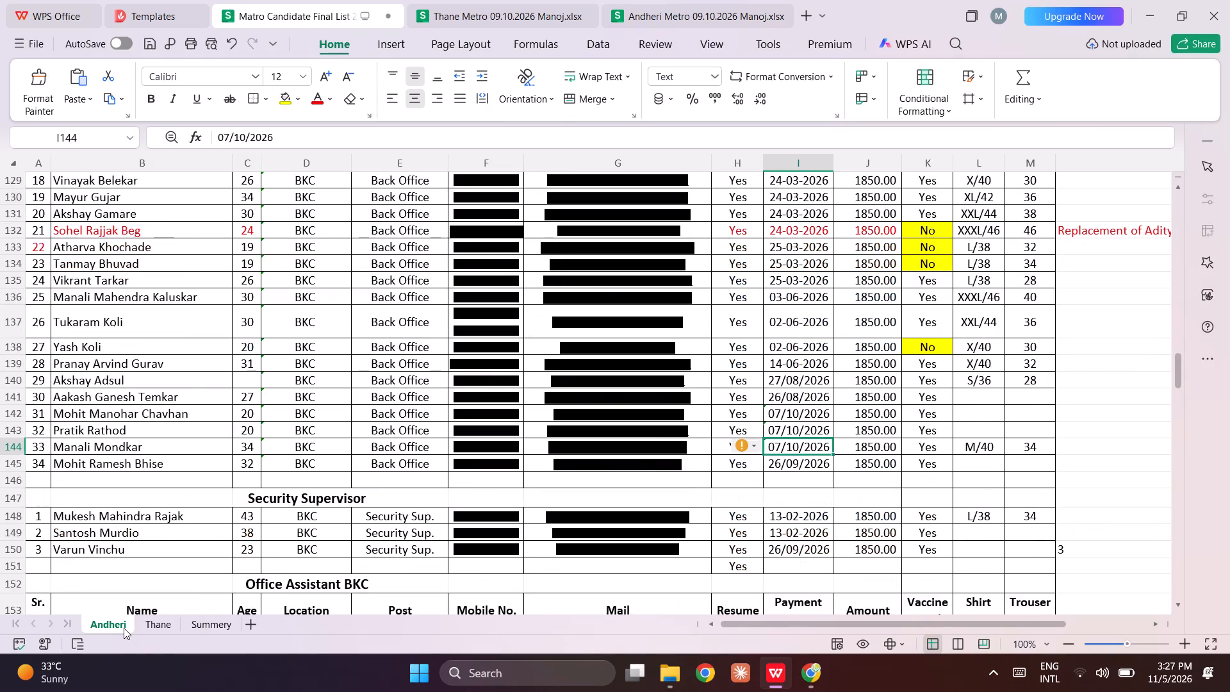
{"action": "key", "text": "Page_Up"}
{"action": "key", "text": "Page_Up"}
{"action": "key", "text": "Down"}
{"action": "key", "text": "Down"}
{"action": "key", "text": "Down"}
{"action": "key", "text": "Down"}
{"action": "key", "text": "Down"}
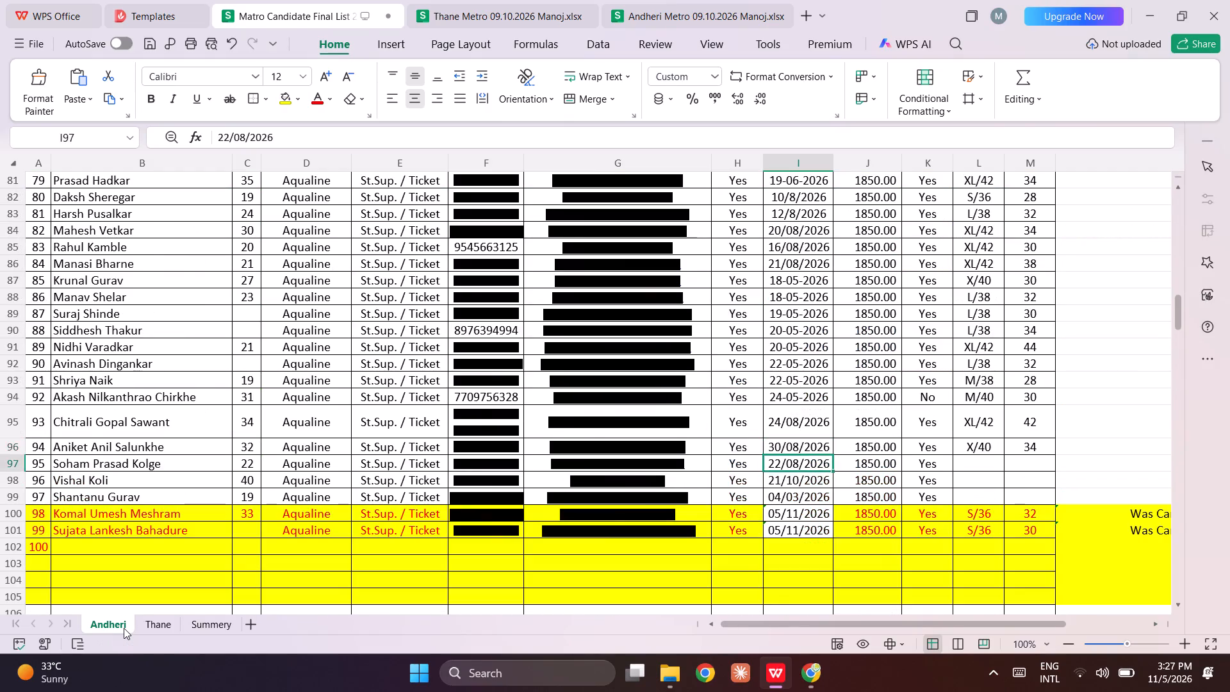
Examine the payment dates from the last Aqualine St.Sup. / Ticket entries down through the Back Office BKC list and into Office Assistant BKC.
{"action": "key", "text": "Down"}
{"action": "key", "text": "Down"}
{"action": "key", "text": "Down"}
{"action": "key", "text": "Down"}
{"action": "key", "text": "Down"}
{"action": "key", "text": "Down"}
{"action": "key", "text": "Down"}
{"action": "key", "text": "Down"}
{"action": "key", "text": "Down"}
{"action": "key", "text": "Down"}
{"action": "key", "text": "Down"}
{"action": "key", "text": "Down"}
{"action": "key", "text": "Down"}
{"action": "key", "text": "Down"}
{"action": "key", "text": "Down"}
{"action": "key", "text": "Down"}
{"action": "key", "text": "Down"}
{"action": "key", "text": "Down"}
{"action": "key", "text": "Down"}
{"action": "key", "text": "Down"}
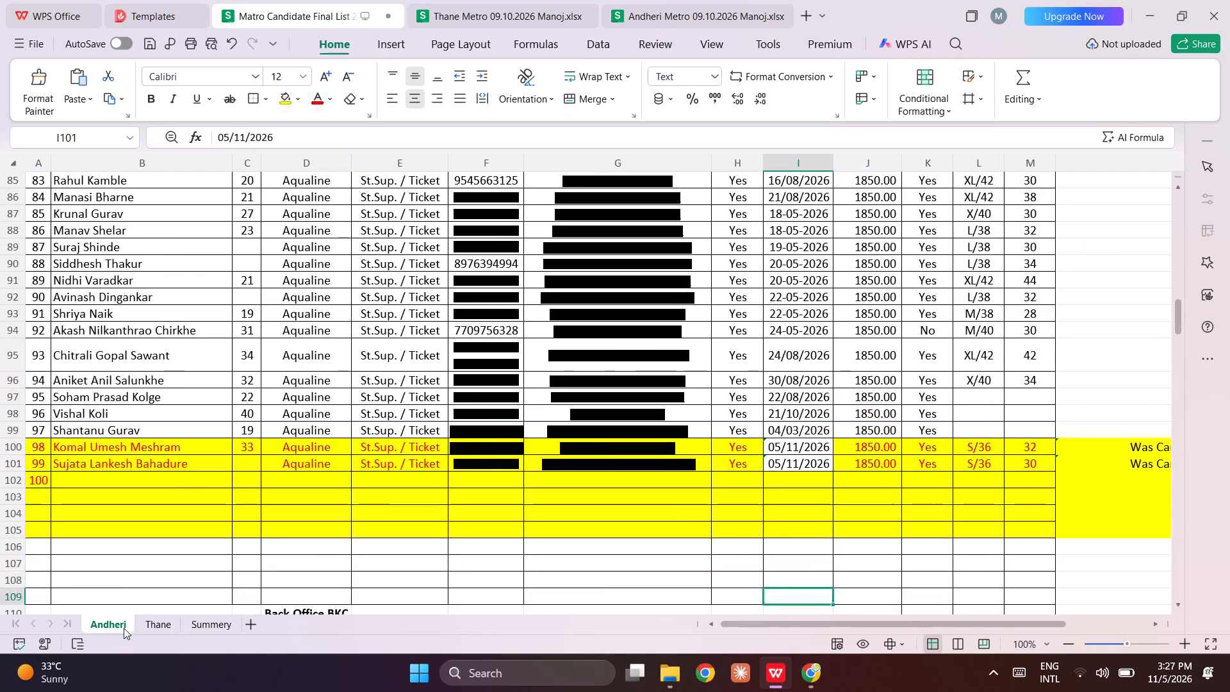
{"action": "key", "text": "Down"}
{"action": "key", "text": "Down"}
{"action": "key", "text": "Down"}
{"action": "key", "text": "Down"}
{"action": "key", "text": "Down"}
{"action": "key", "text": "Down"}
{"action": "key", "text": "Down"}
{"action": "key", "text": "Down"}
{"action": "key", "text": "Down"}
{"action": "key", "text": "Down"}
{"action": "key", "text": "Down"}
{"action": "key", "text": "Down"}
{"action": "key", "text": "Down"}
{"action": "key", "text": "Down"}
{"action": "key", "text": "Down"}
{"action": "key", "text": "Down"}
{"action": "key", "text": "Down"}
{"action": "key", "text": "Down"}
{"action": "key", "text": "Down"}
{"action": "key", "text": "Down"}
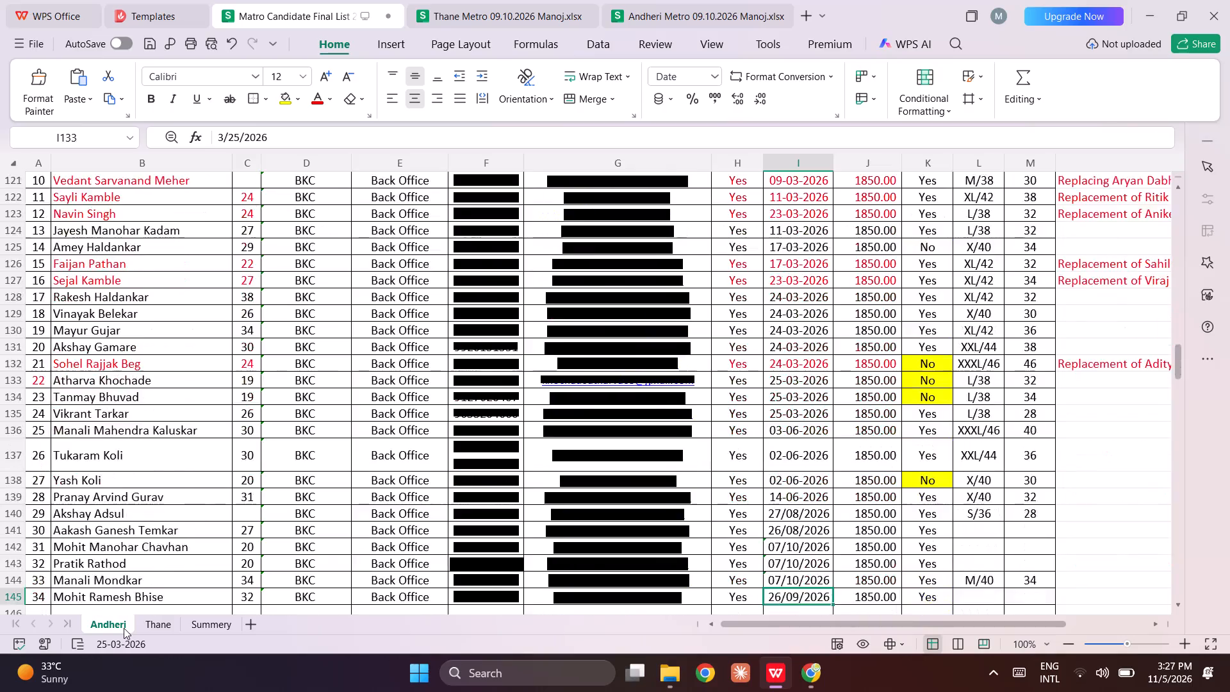
Recheck the payment dates across the Back Office, Security Supervisor and Office Assistant BKC lists, ending at the Office Executive Andheri Office header.
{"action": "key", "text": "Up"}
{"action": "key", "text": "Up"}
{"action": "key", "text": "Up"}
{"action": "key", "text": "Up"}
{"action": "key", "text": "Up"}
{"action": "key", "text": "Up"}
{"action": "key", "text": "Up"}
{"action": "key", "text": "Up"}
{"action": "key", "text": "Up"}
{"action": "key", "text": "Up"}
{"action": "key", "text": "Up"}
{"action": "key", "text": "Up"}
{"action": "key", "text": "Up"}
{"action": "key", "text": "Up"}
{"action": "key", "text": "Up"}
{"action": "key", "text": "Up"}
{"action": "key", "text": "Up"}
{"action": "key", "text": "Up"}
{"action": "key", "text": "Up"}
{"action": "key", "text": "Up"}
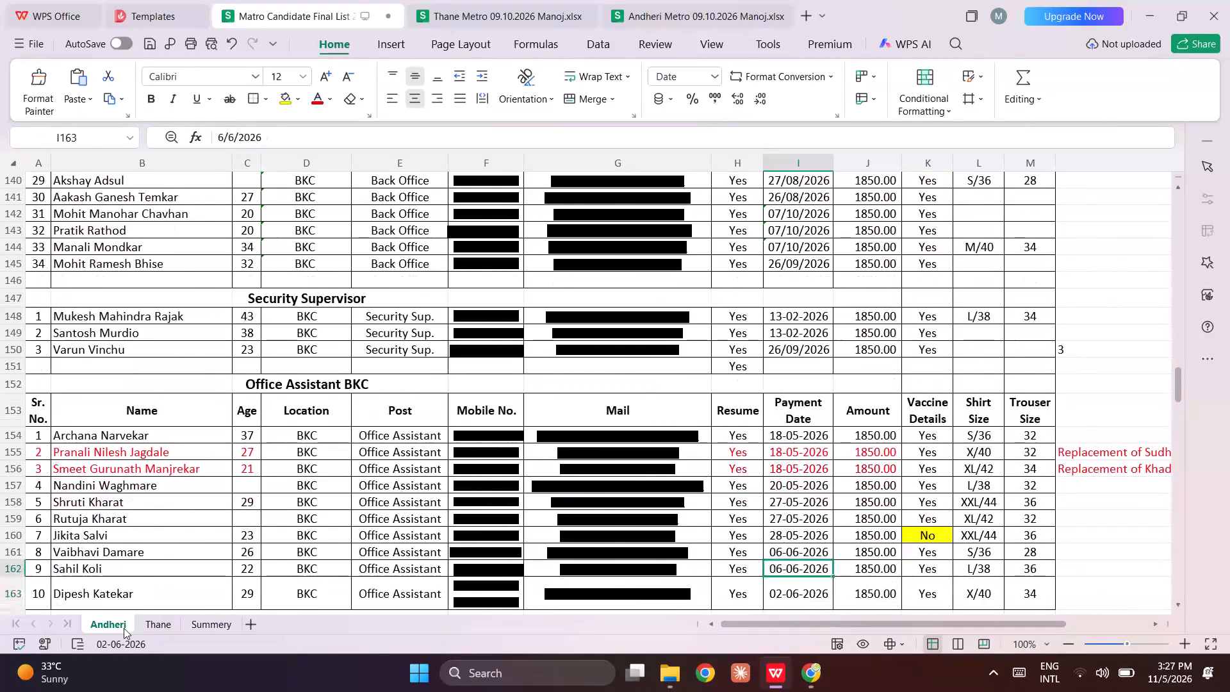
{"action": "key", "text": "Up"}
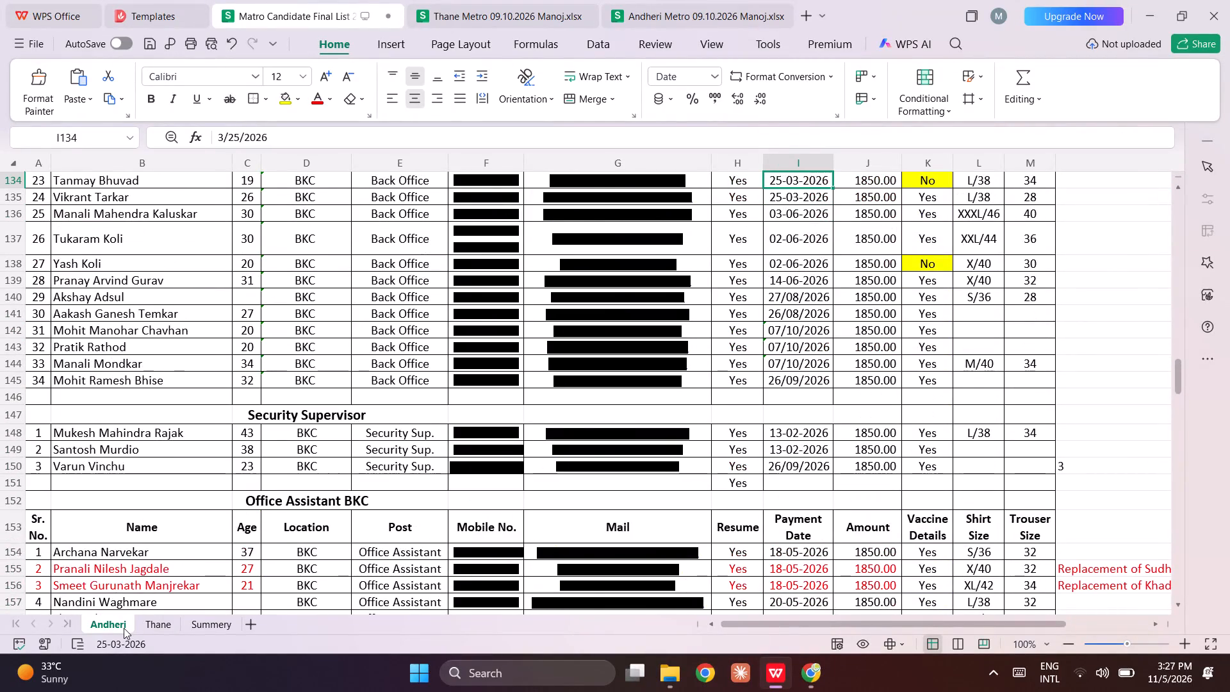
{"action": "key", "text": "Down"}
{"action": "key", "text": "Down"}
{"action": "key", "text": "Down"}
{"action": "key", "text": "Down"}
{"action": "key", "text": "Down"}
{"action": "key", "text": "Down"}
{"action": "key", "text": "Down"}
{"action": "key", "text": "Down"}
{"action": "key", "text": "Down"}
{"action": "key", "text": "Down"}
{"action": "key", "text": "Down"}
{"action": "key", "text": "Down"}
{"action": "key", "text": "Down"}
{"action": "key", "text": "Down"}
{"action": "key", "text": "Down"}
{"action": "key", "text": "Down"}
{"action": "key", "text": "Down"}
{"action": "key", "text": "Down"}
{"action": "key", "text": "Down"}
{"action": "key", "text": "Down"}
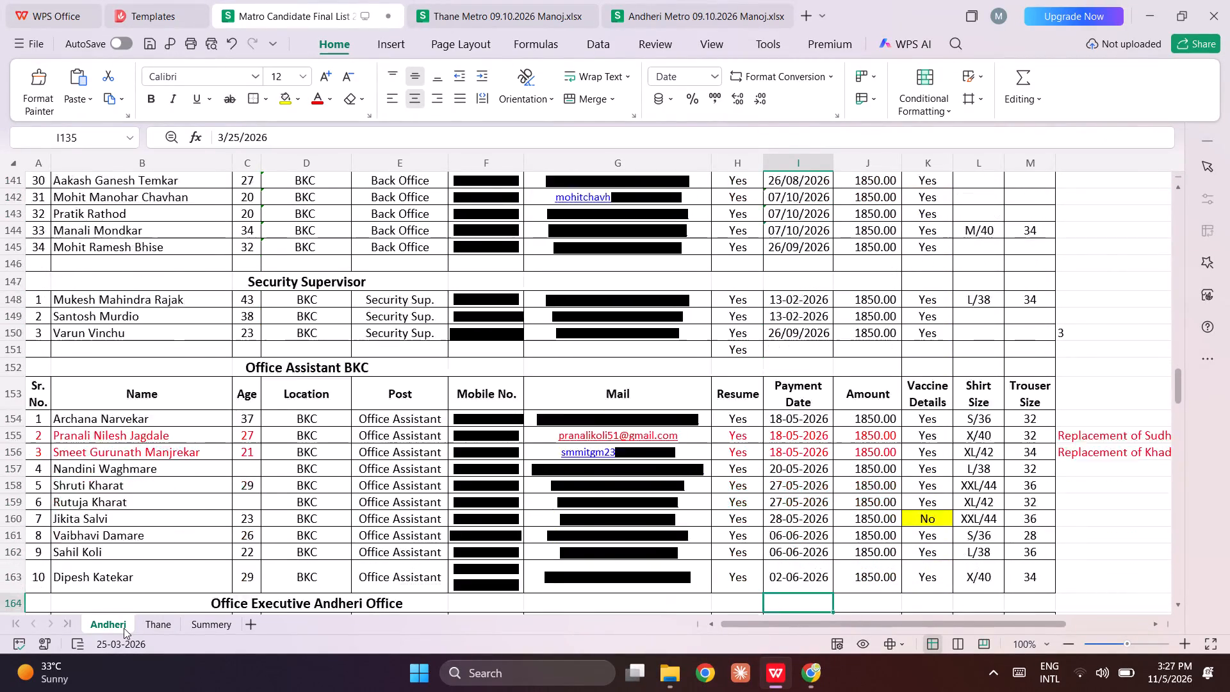
Examine the payment dates down through the Office Executive Andheri list and into the first Senior Executive Andheri entries.
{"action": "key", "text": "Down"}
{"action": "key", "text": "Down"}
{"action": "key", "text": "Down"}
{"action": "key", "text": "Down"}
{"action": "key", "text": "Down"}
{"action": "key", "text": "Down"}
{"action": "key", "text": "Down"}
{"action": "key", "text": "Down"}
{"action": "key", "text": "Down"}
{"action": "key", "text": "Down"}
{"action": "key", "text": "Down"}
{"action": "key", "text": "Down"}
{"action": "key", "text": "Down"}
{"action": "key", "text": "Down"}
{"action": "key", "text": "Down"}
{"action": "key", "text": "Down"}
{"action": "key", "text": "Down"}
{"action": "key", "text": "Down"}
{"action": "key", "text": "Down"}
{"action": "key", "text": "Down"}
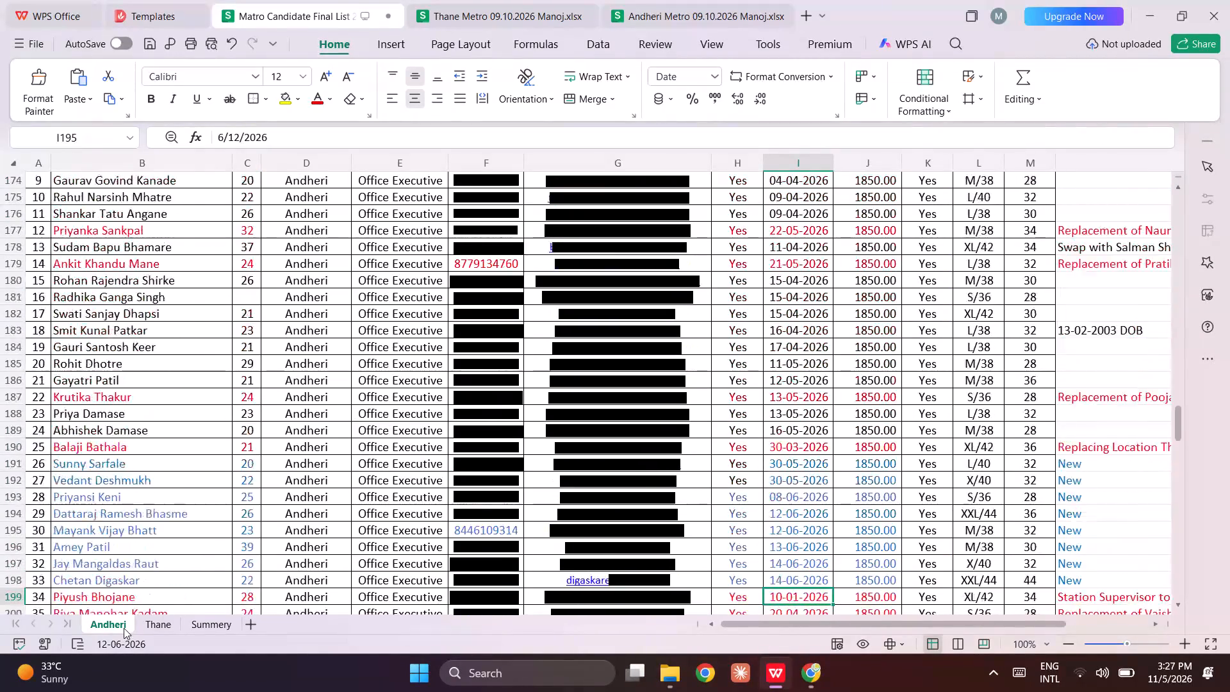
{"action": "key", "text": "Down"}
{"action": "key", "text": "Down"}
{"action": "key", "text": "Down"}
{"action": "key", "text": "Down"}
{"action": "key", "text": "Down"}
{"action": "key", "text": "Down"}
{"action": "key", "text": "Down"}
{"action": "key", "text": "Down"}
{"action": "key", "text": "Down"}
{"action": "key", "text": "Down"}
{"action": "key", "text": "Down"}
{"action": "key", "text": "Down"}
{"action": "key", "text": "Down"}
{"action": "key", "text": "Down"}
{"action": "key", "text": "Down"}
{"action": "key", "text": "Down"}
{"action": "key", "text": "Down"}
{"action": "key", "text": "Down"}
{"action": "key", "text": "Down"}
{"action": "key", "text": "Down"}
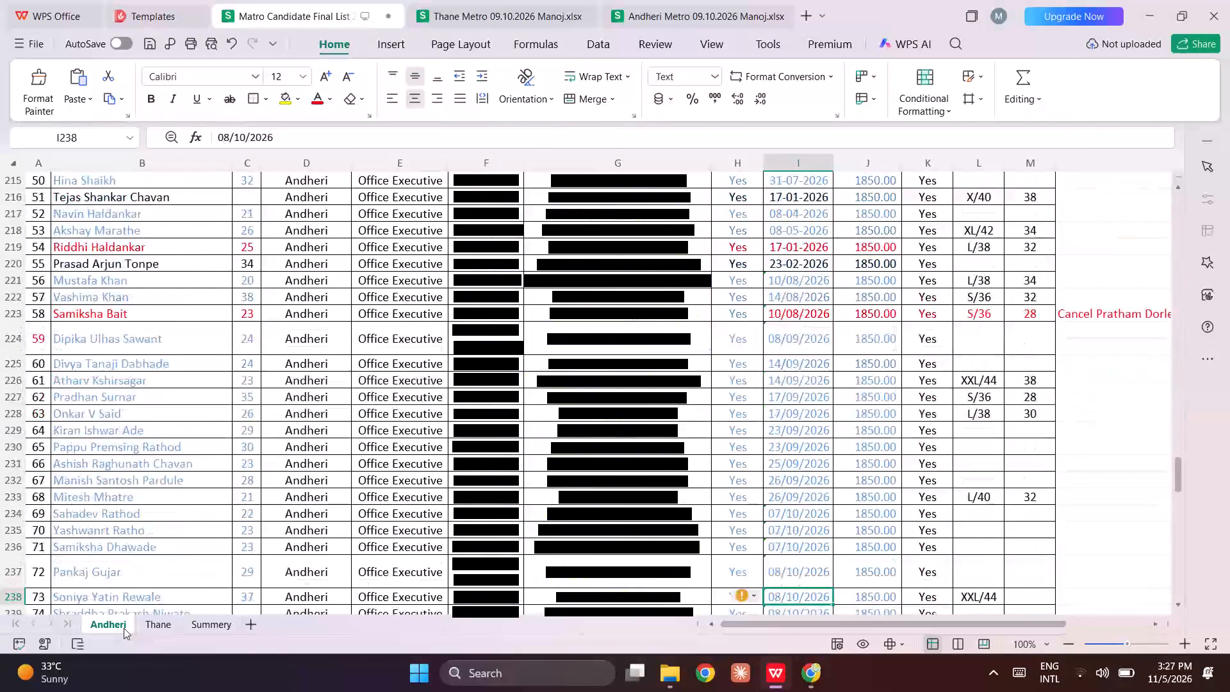
Recheck the payment dates from the Senior Executive Andheri entries back up to the last Office Executive entry, serial 79.
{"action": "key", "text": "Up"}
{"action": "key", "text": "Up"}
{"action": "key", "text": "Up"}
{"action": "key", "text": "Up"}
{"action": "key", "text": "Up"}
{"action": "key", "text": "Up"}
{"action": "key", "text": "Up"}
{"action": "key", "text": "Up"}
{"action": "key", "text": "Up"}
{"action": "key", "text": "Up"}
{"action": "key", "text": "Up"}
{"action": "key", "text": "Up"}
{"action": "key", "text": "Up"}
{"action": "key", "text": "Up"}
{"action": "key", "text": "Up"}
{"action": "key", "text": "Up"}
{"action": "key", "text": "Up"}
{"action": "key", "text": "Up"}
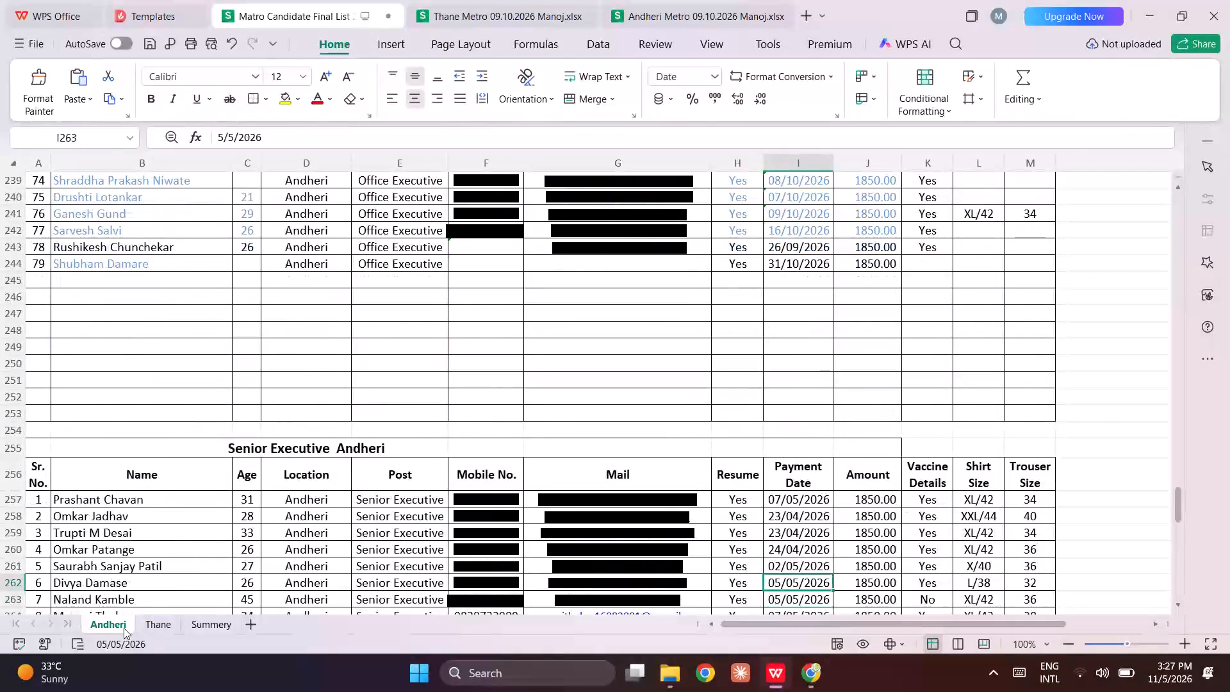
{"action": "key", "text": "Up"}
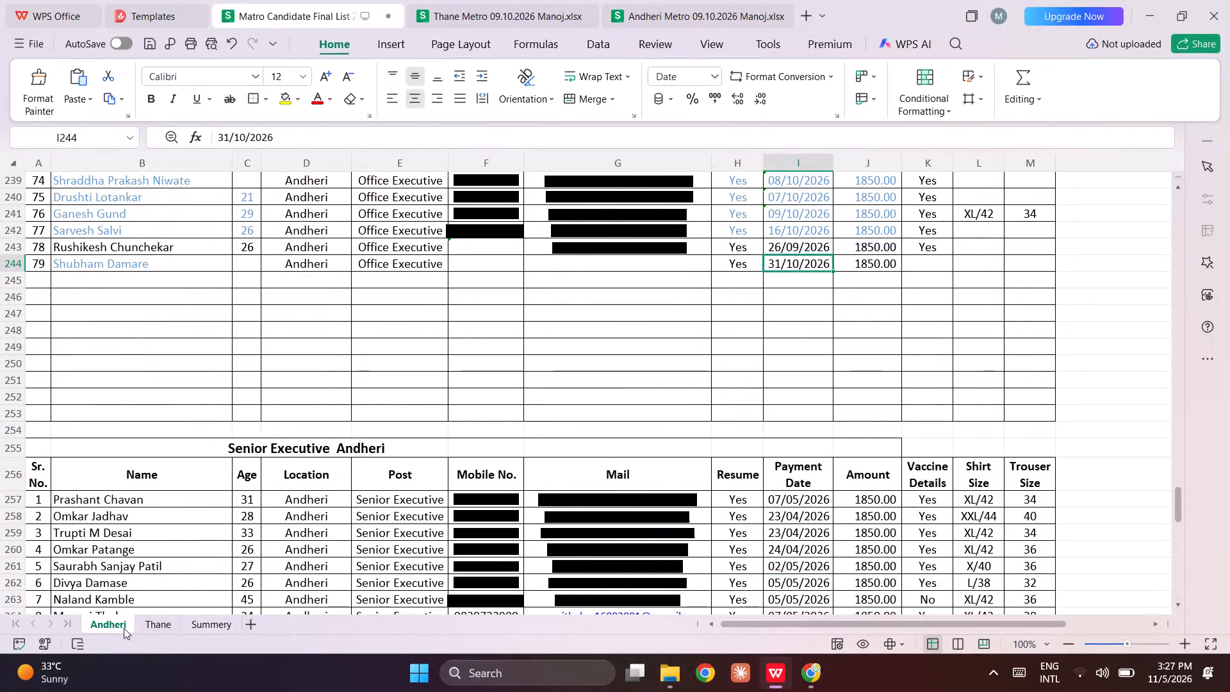
Examine the serial 79 Office Executive row for missing details, from the post and contact columns across to vaccine details.
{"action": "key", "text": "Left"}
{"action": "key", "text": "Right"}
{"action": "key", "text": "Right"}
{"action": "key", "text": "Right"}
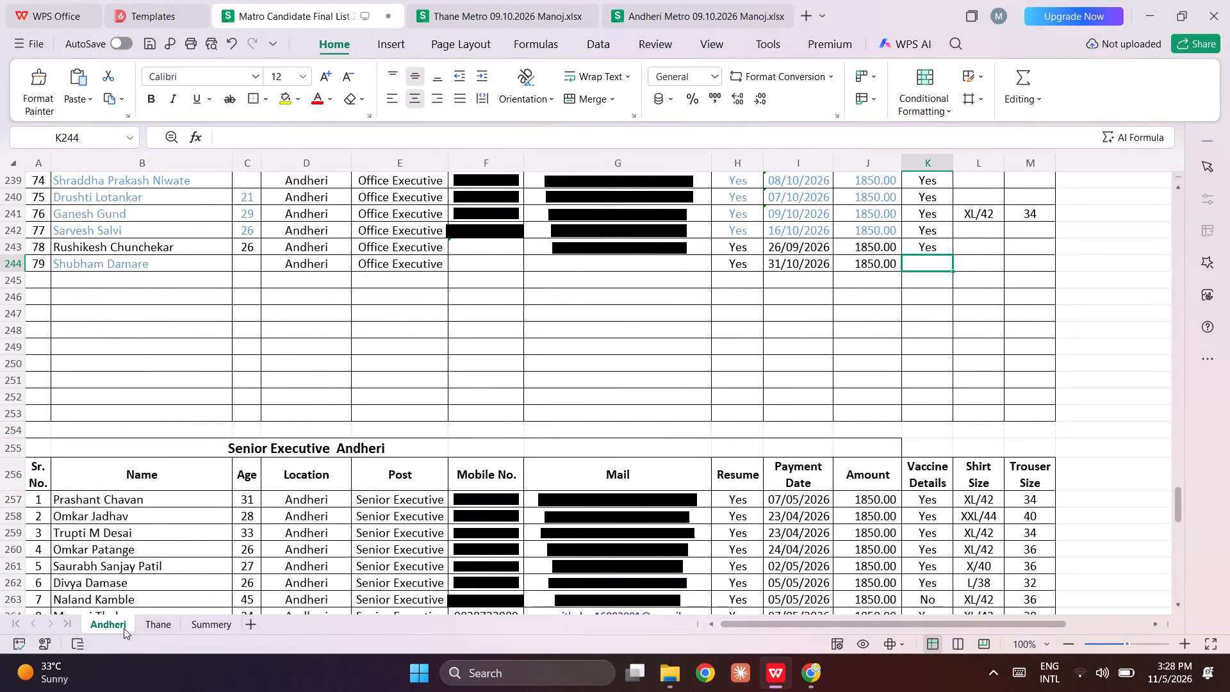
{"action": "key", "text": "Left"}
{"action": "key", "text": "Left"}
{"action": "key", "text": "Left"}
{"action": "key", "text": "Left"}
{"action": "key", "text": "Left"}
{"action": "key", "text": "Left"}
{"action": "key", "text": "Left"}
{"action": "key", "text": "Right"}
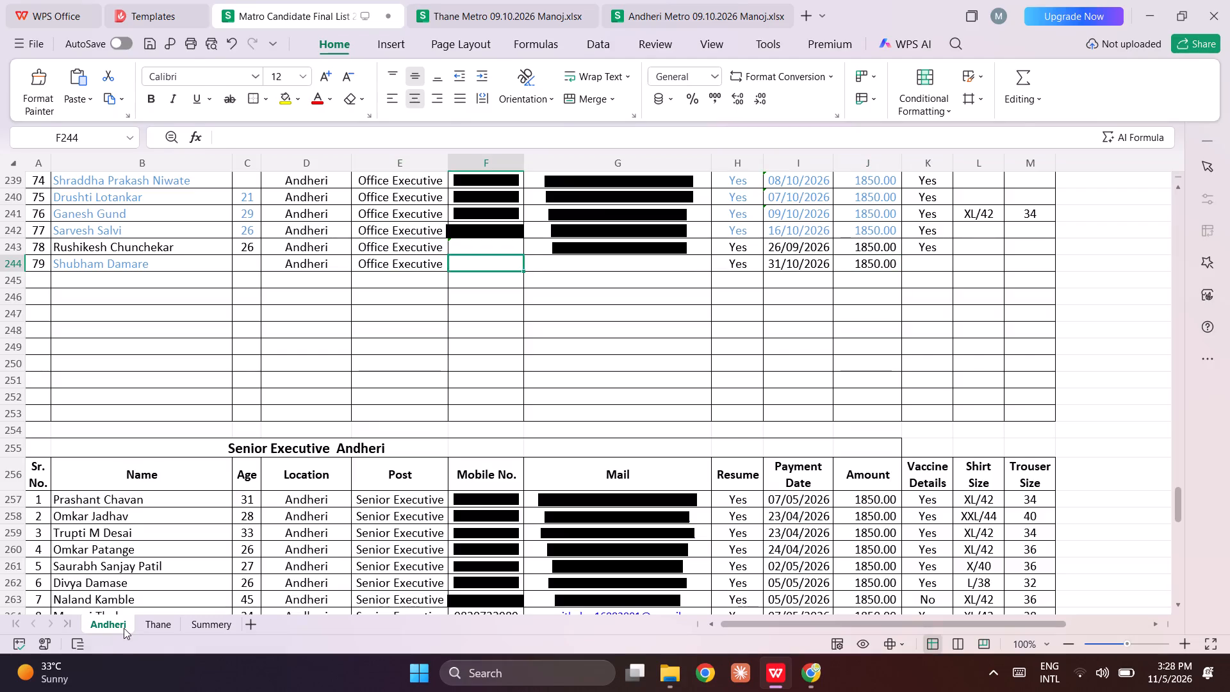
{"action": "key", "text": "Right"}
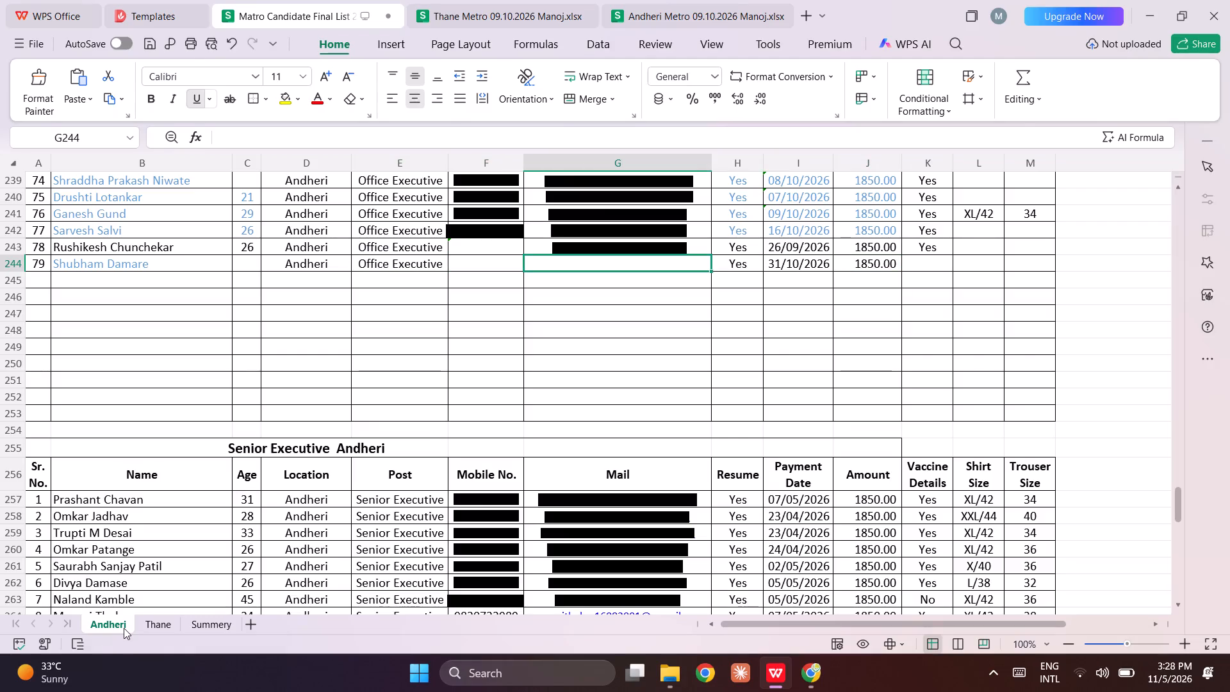
Go to the start of the first empty row below serial 79 in the Office Executive Andheri list.
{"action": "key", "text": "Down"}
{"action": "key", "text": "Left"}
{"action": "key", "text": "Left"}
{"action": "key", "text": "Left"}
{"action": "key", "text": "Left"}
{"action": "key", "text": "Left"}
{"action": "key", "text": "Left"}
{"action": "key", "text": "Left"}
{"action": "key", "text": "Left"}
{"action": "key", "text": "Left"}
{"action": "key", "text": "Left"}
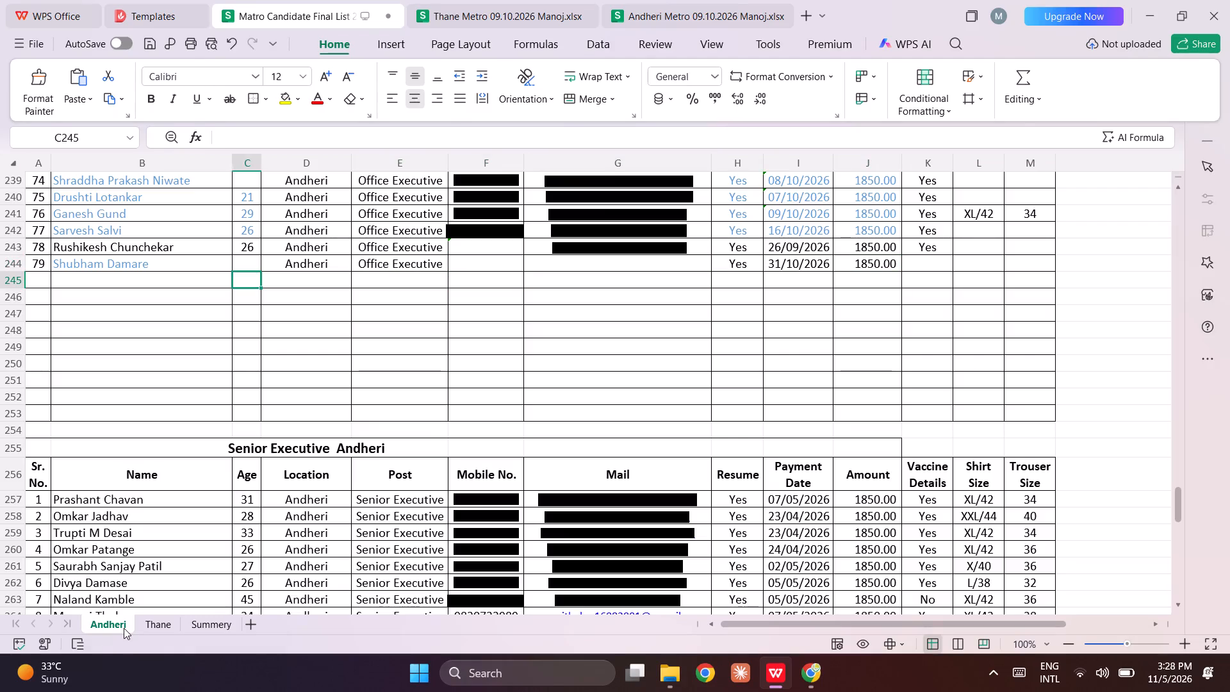
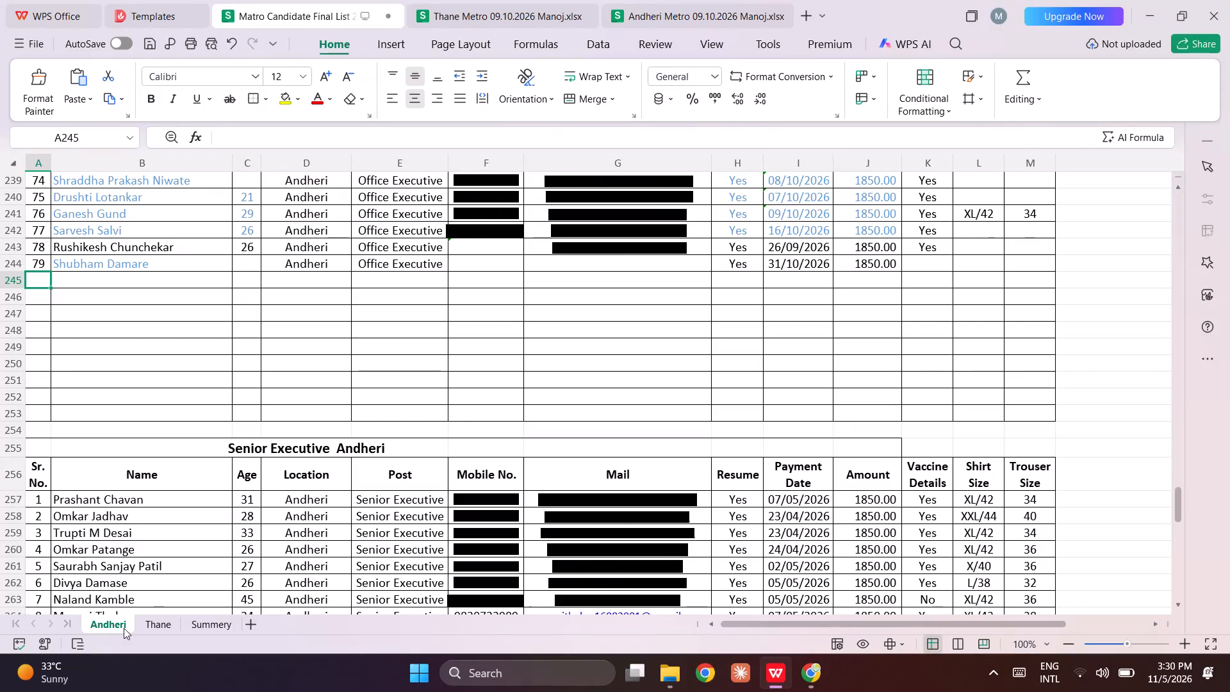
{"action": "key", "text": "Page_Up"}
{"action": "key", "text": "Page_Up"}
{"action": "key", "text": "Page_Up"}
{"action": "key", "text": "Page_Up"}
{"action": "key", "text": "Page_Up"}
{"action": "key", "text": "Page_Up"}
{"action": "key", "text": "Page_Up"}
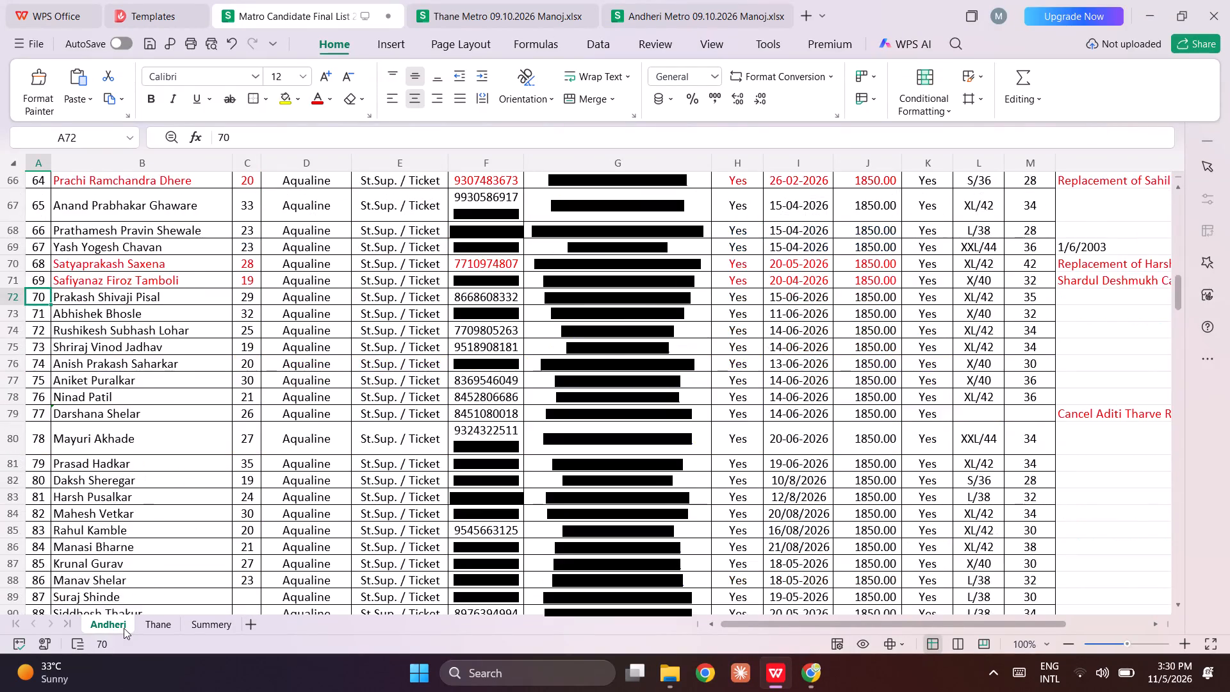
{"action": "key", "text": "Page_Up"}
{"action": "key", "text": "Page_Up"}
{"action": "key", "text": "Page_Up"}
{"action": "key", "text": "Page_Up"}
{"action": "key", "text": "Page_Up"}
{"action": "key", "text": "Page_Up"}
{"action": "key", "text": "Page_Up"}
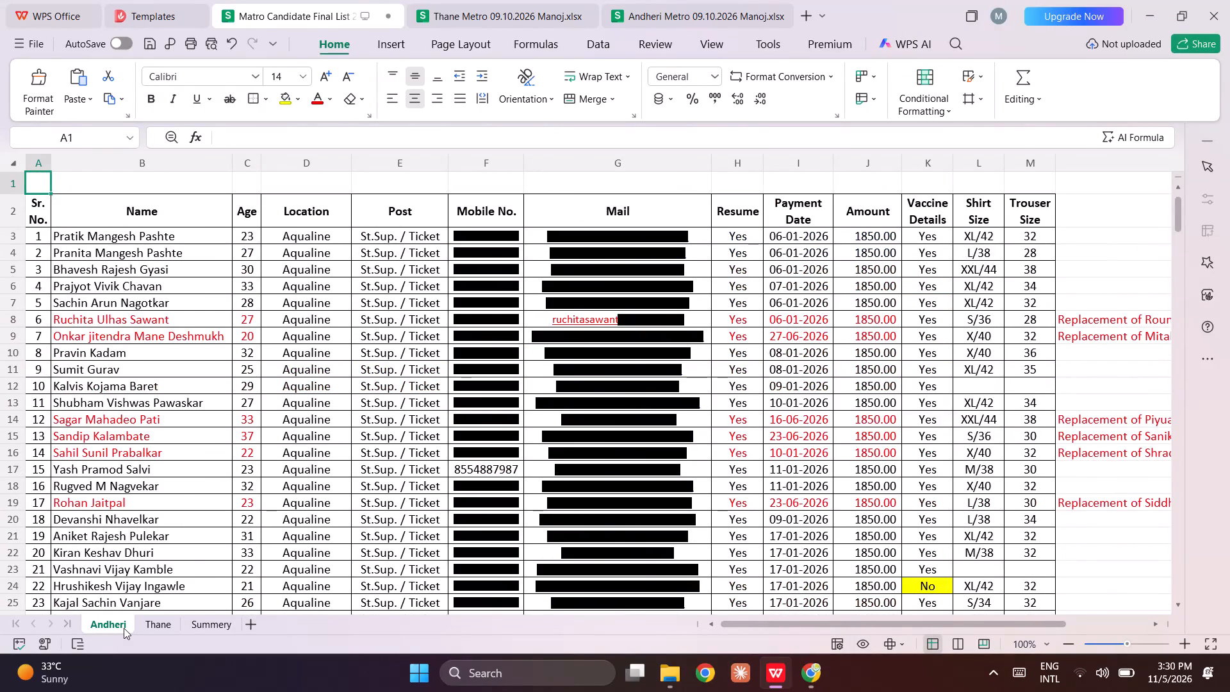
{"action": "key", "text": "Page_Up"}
Enter the five new candidates' names at serials 30 to 34 of the Motorman list on the Andheri sheet.
{"action": "key", "text": "Page_Down"}
{"action": "key", "text": "Page_Down"}
{"action": "key", "text": "Page_Down"}
{"action": "key", "text": "Page_Down"}
{"action": "key", "text": "Page_Down"}
{"action": "key", "text": "Page_Down"}
{"action": "key", "text": "Page_Down"}
{"action": "key", "text": "Page_Down"}
{"action": "key", "text": "Page_Down"}
{"action": "key", "text": "Page_Down"}
{"action": "key", "text": "Page_Down"}
{"action": "key", "text": "Page_Down"}
{"action": "key", "text": "Page_Down"}
{"action": "key", "text": "Page_Down"}
{"action": "key", "text": "Page_Down"}
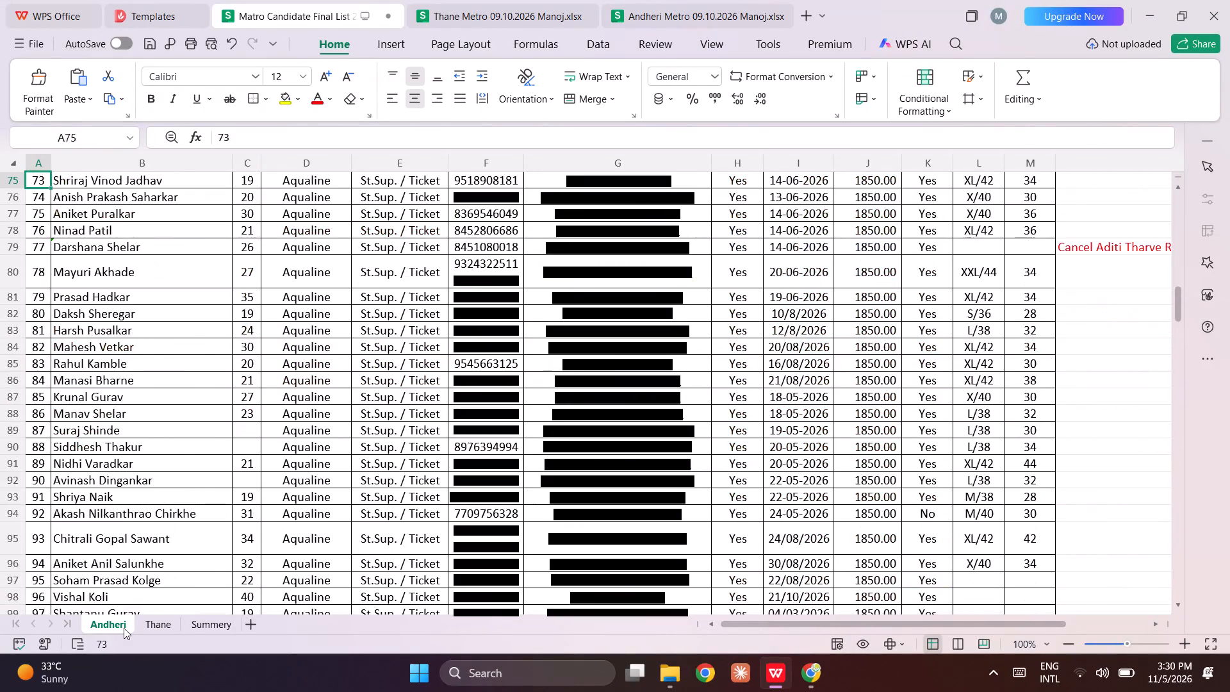
{"action": "key", "text": "Down"}
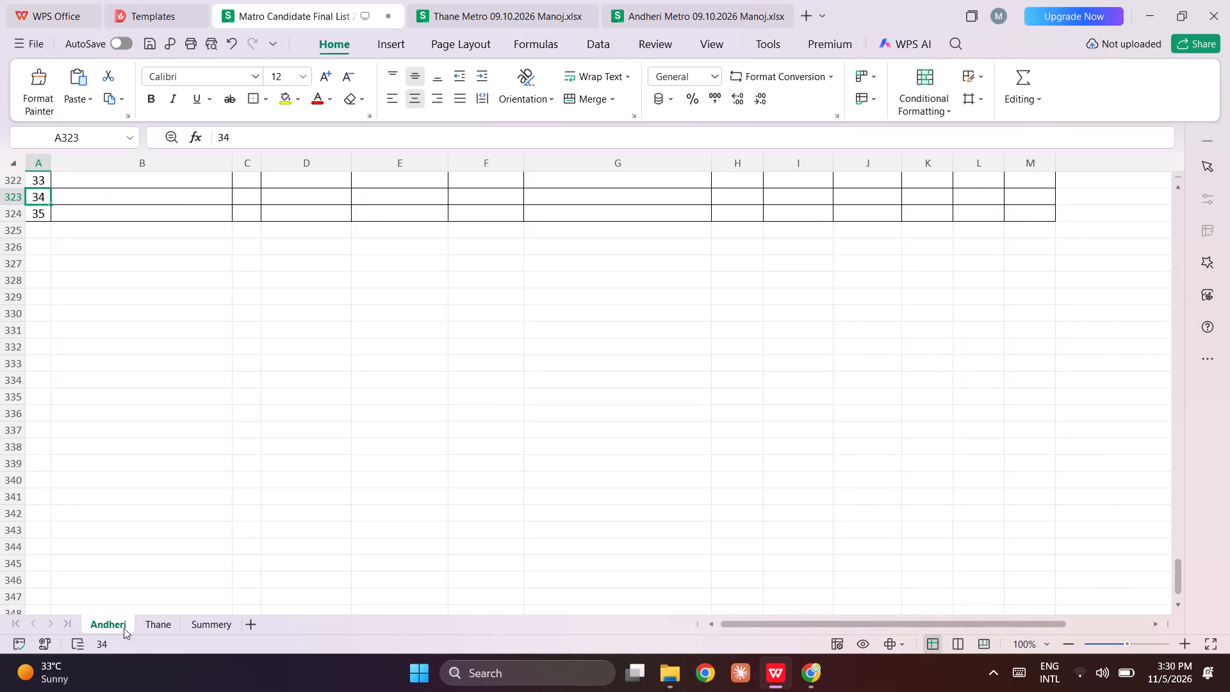
{"action": "key", "text": "Up"}
{"action": "key", "text": "Up"}
{"action": "key", "text": "Up"}
{"action": "key", "text": "Up"}
{"action": "key", "text": "Up"}
{"action": "key", "text": "Up"}
{"action": "key", "text": "Up"}
{"action": "key", "text": "Up"}
{"action": "key", "text": "Up"}
{"action": "key", "text": "Up"}
{"action": "key", "text": "Up"}
{"action": "key", "text": "Down"}
{"action": "key", "text": "Down"}
{"action": "key", "text": "Down"}
{"action": "key", "text": "Down"}
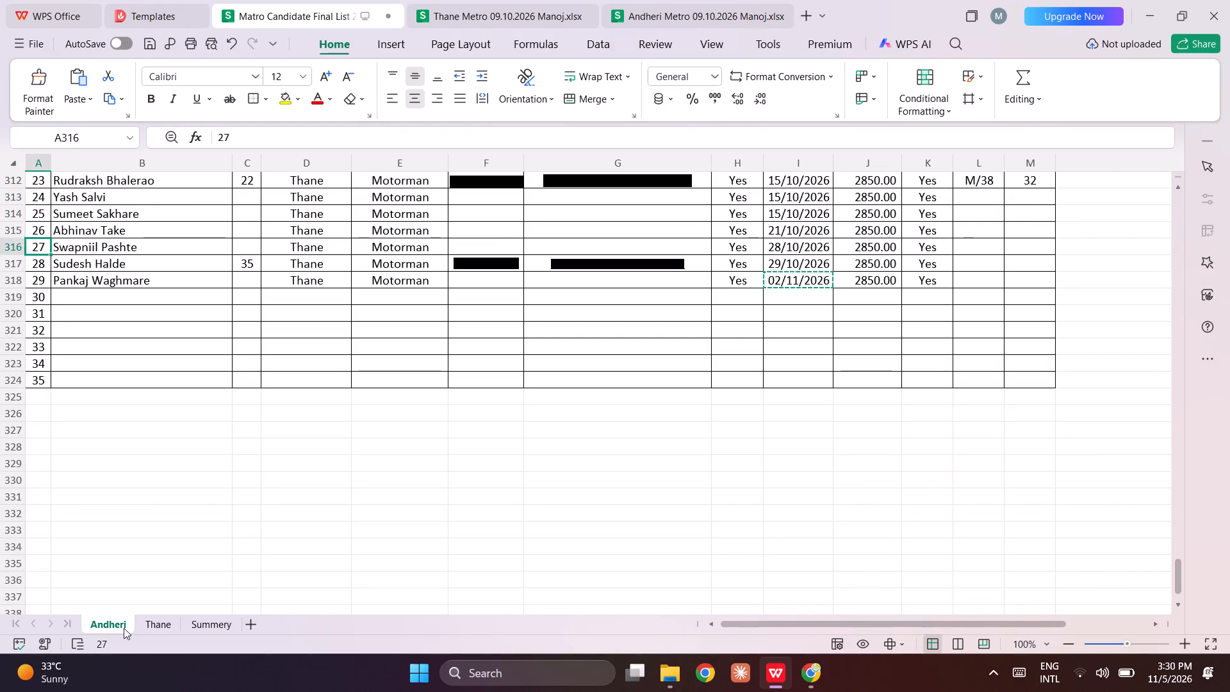
{"action": "key", "text": "Down"}
{"action": "key", "text": "Right"}
{"action": "key", "text": "Down"}
{"action": "key", "text": "Down"}
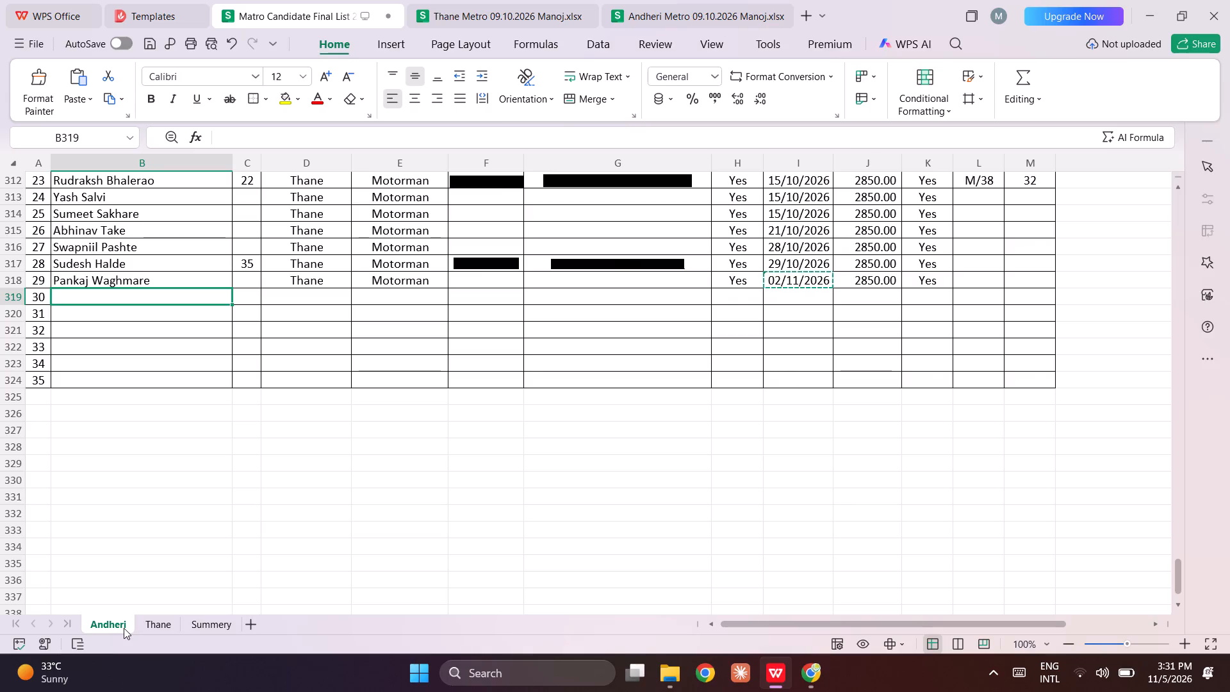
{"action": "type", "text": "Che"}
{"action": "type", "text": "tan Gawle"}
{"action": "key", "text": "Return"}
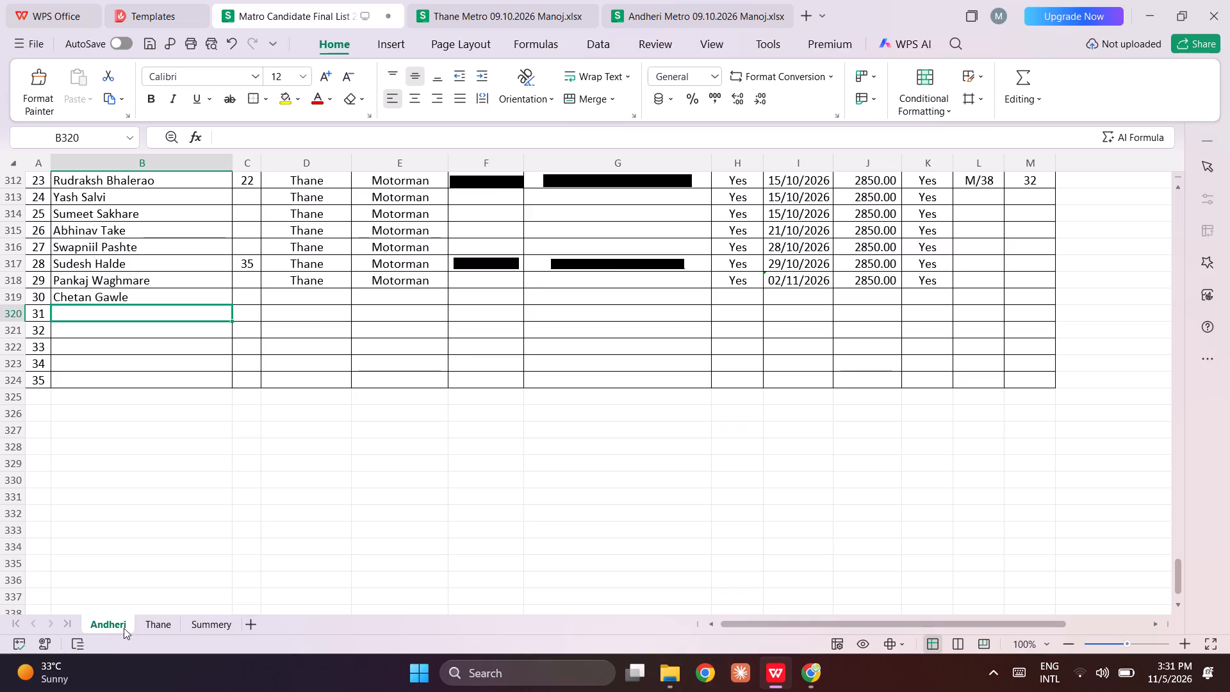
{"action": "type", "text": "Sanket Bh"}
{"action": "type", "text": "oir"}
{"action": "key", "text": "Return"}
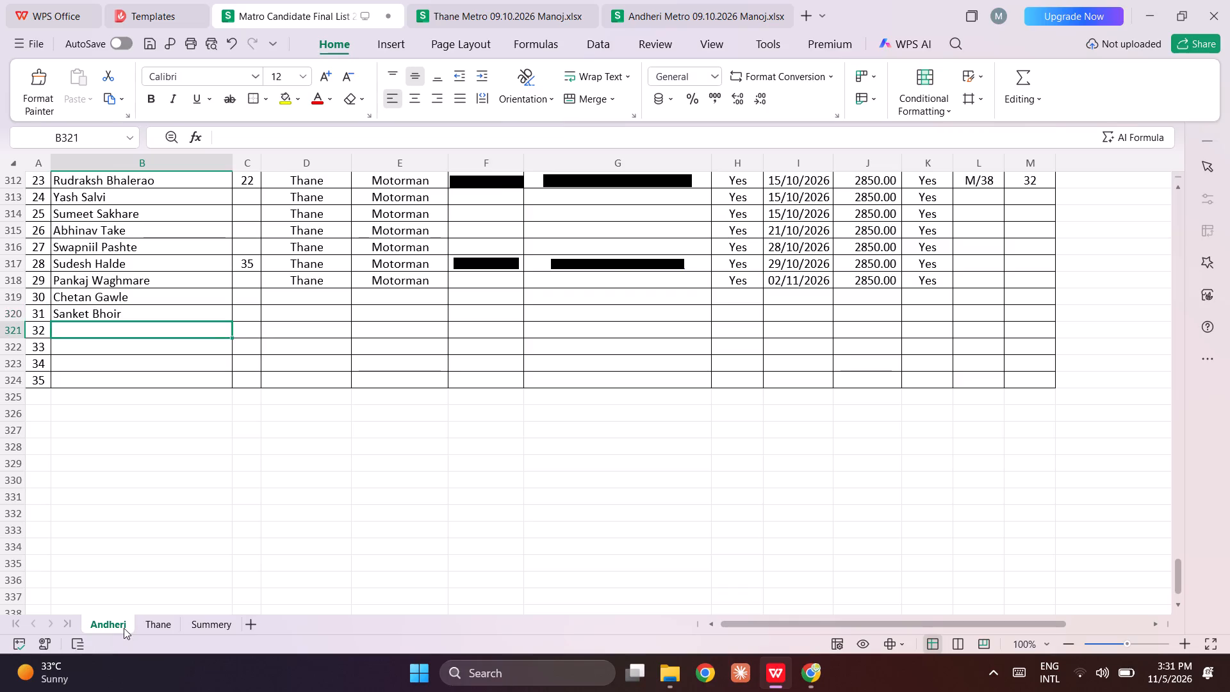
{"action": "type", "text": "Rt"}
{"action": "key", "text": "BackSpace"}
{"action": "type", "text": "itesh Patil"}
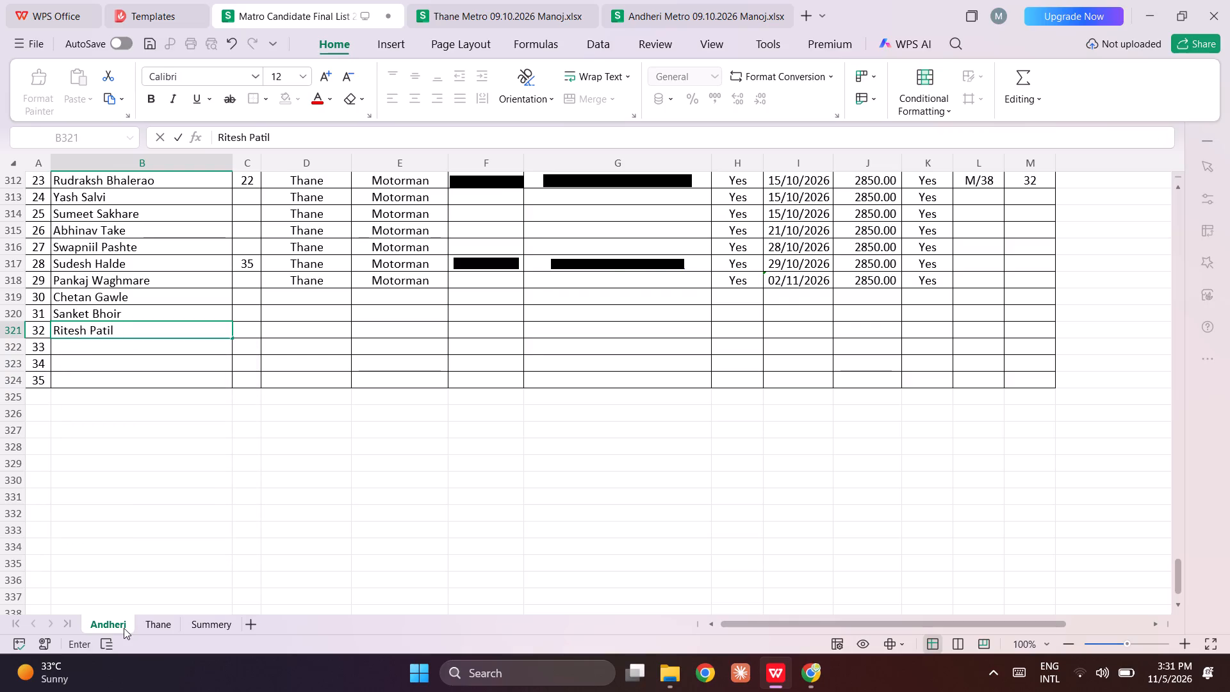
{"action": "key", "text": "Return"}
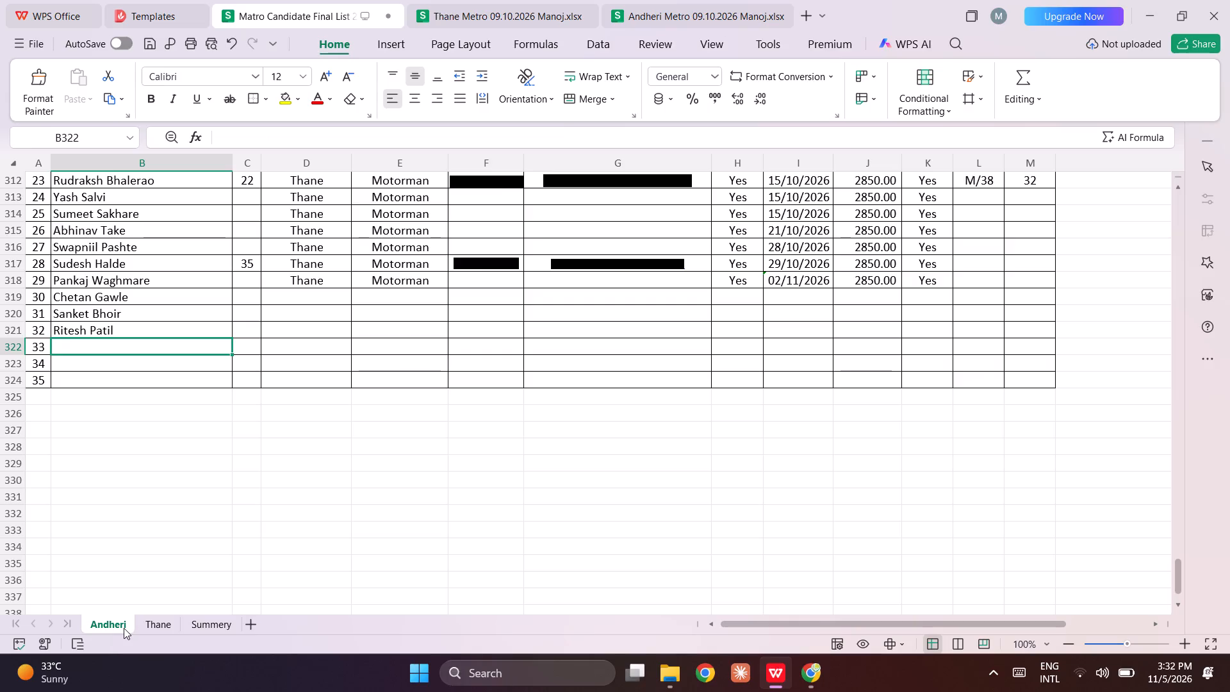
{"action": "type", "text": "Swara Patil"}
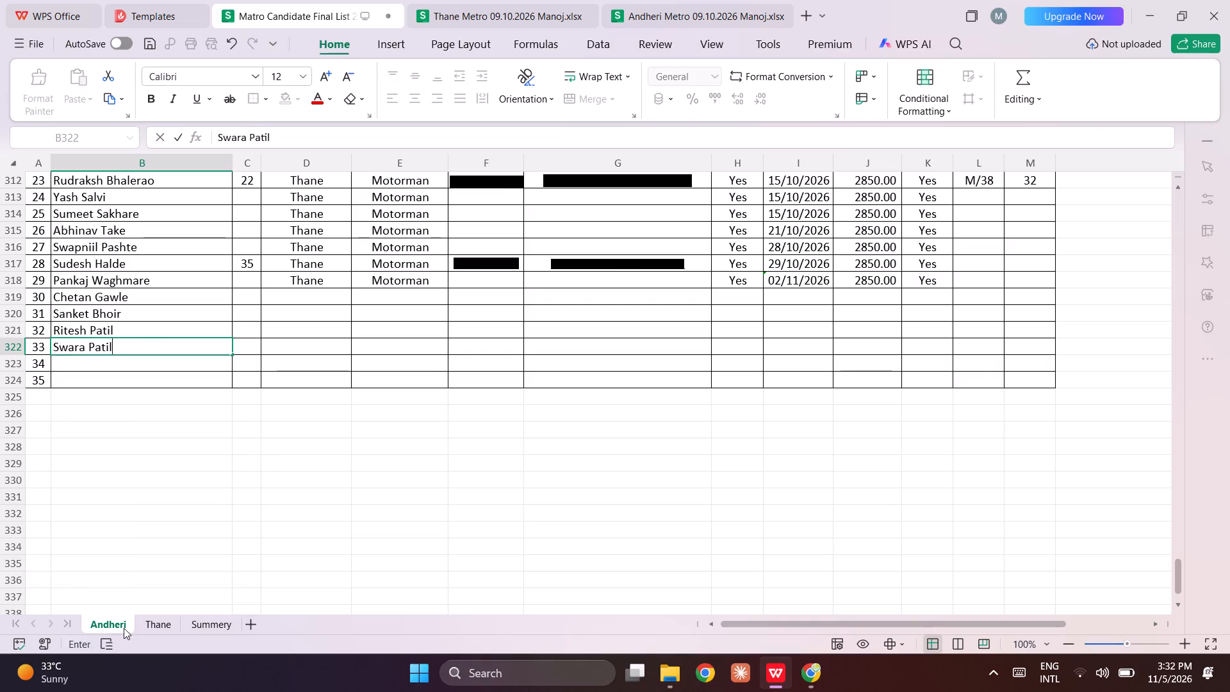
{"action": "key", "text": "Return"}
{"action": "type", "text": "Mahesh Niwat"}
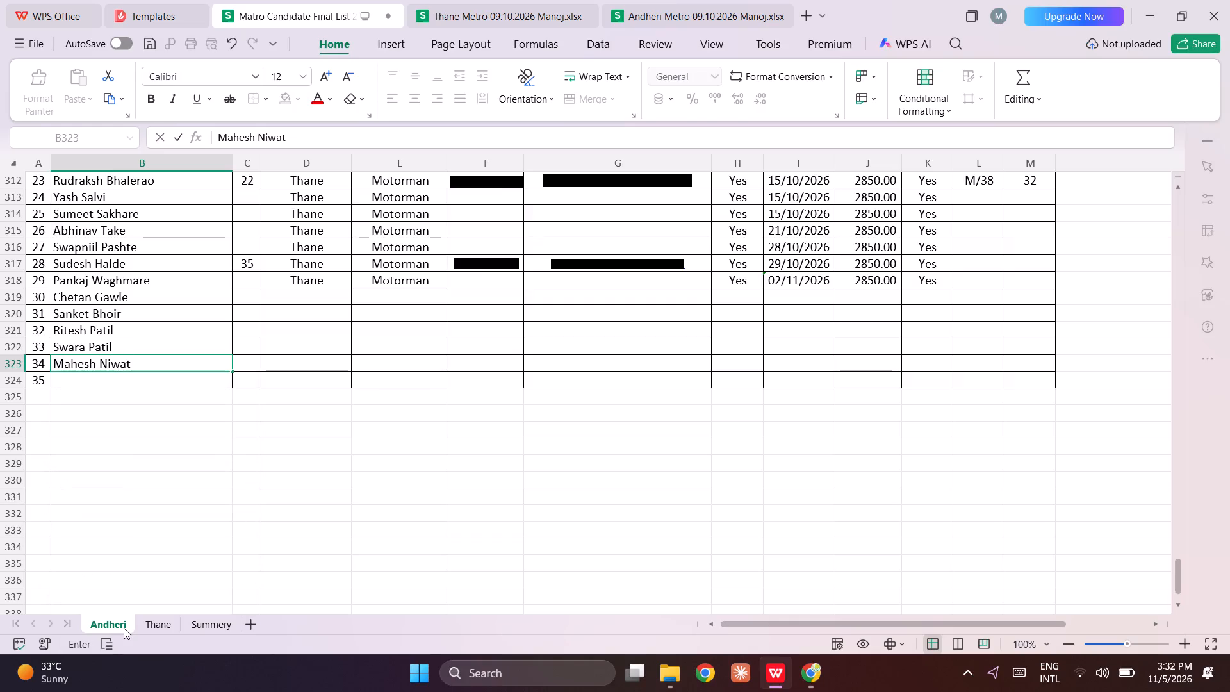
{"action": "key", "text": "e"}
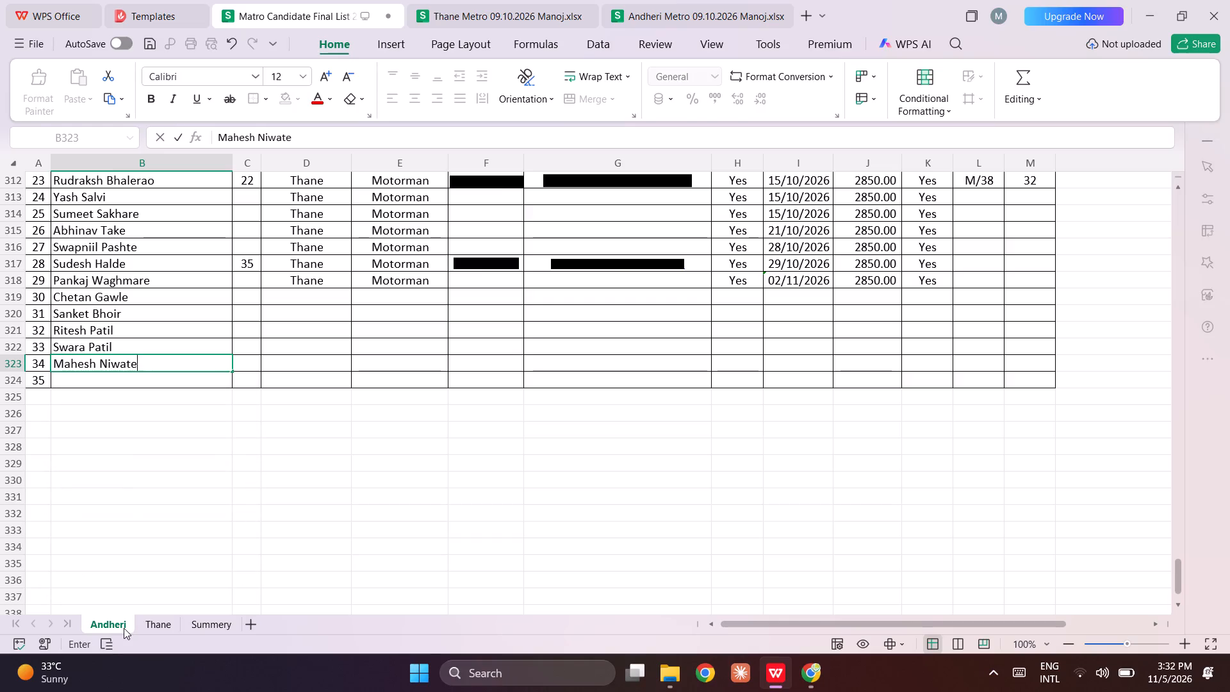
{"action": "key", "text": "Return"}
Fill the location Thane down from the serial 29 row for the new Motorman entries, serials 30 to 34.
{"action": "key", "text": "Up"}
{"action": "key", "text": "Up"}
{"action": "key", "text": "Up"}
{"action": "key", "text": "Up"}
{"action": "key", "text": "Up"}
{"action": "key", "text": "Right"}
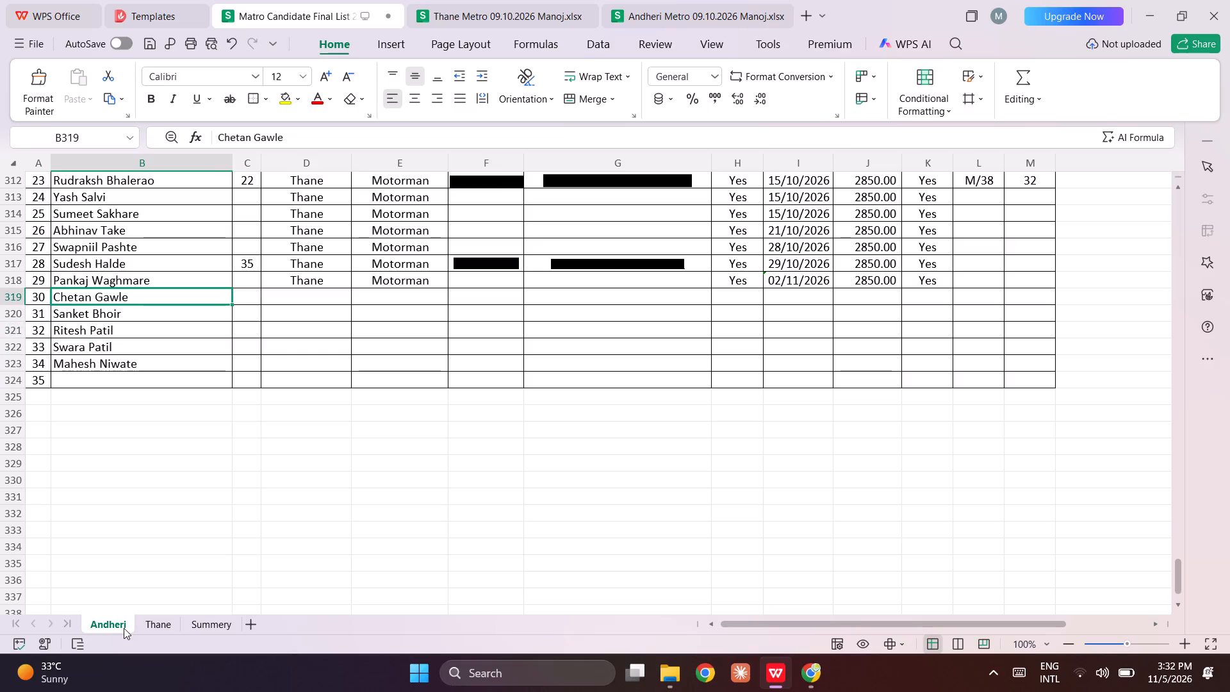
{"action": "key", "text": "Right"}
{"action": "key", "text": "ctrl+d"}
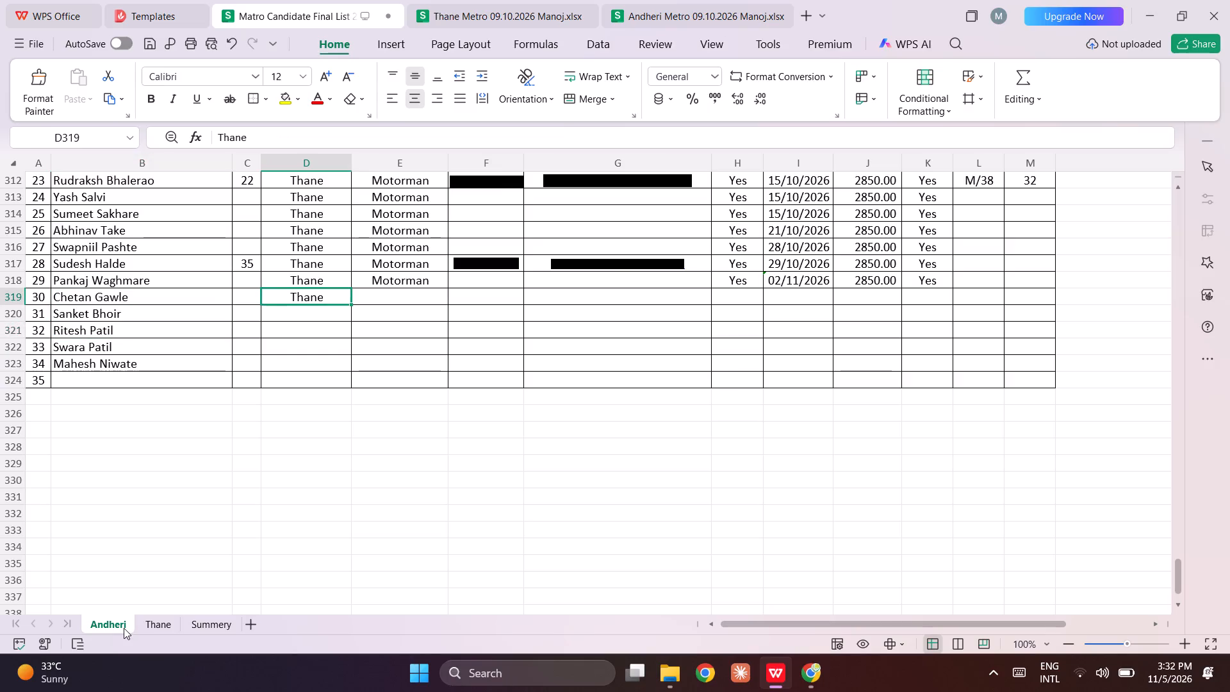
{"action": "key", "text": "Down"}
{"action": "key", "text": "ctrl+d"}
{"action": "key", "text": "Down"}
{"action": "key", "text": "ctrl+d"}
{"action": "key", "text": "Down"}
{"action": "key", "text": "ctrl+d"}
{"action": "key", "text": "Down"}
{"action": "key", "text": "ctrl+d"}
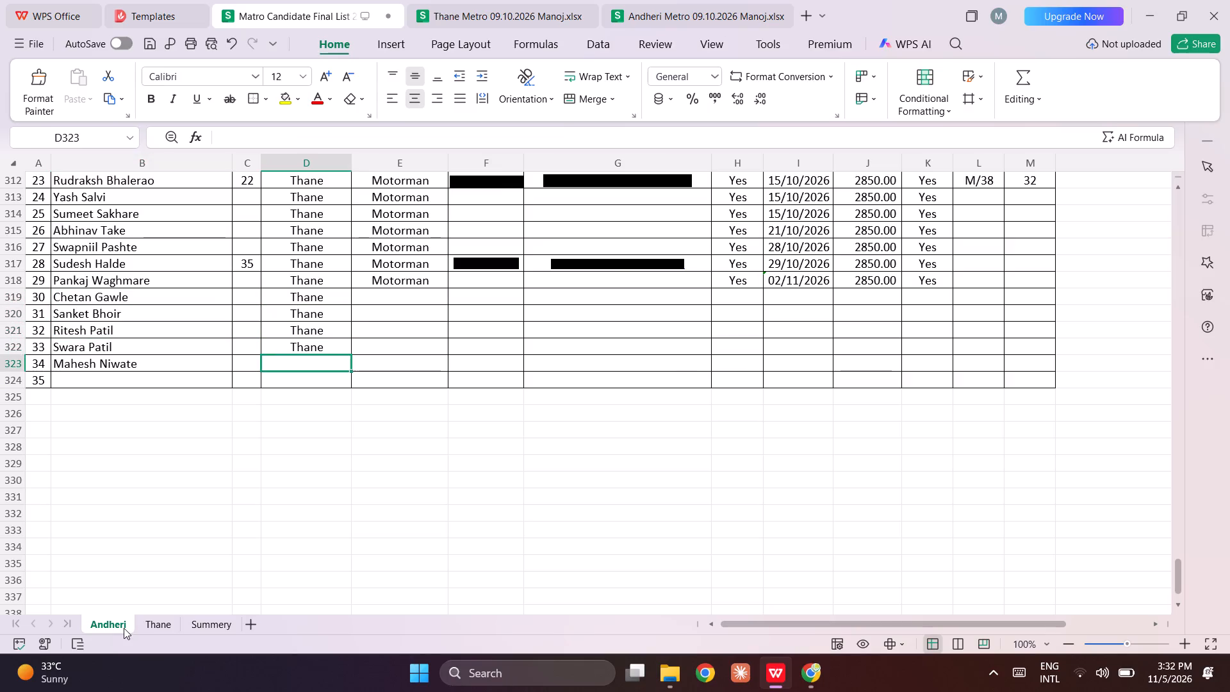
Fill the post Motorman down for the new entries, serials 30 to 34.
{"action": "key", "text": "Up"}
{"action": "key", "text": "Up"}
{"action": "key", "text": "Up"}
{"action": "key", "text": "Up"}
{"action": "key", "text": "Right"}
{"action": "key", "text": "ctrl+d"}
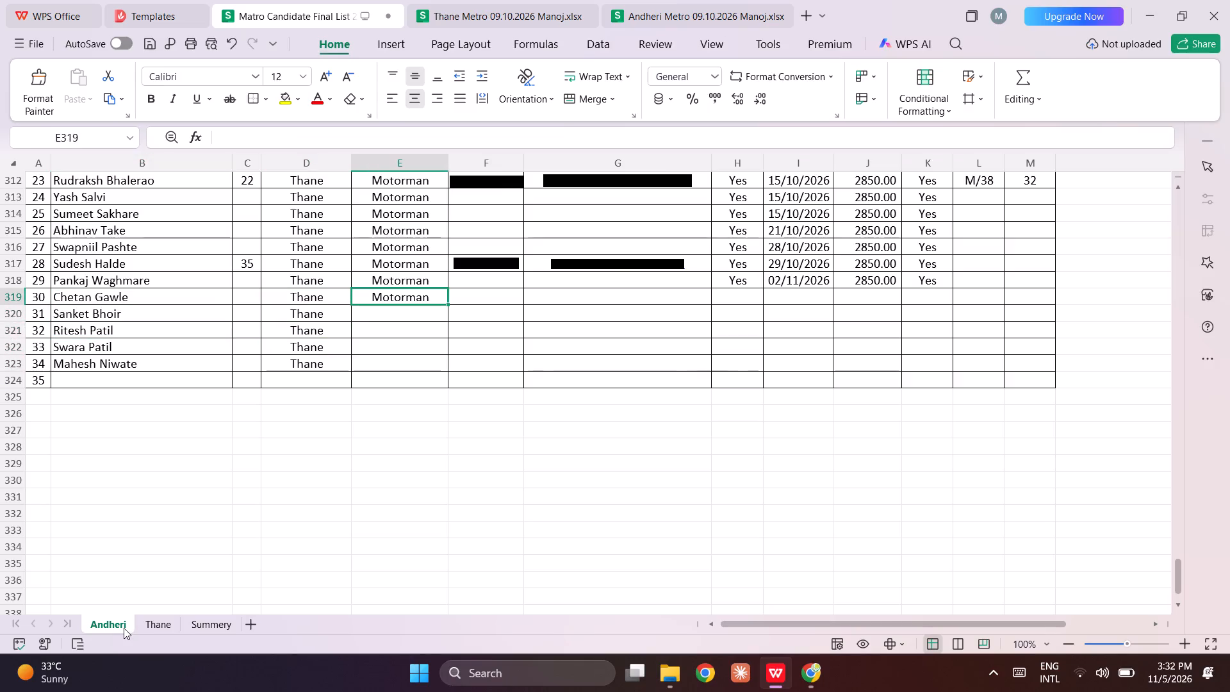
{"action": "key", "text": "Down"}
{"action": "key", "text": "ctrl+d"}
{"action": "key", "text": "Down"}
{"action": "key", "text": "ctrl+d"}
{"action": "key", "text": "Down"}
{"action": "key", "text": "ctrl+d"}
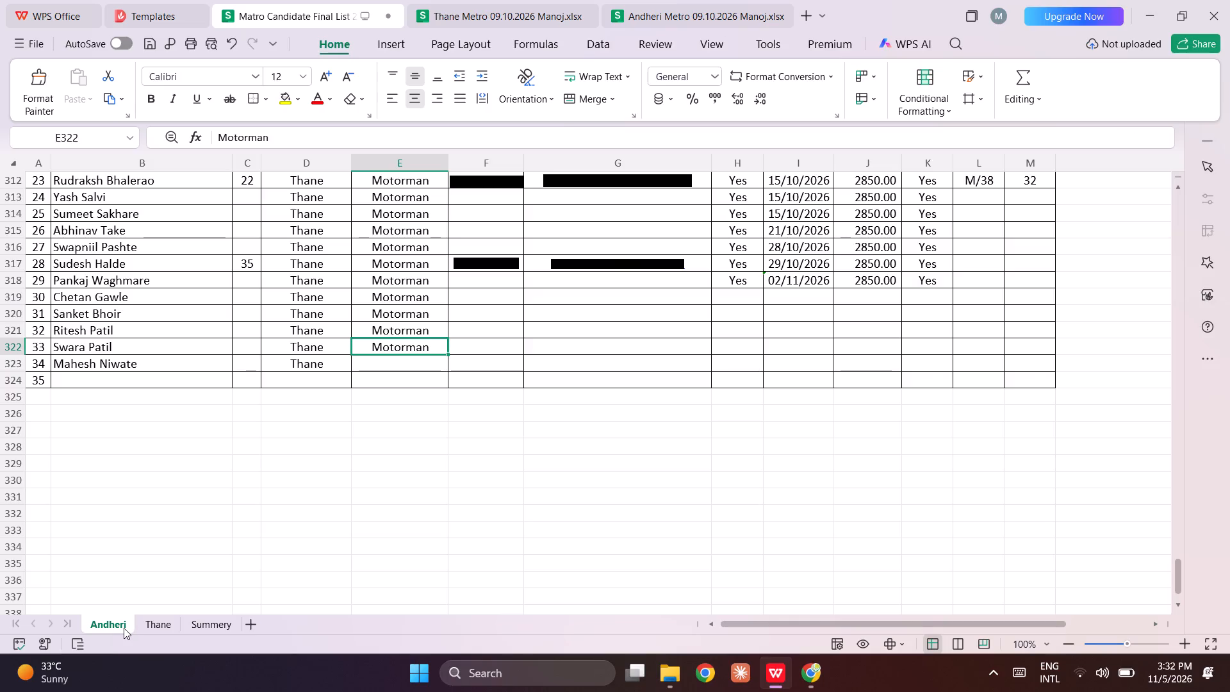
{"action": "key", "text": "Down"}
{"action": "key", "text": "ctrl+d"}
Examine the Motorman entries upward from serial 34 and back down, including the resume column of the new rows.
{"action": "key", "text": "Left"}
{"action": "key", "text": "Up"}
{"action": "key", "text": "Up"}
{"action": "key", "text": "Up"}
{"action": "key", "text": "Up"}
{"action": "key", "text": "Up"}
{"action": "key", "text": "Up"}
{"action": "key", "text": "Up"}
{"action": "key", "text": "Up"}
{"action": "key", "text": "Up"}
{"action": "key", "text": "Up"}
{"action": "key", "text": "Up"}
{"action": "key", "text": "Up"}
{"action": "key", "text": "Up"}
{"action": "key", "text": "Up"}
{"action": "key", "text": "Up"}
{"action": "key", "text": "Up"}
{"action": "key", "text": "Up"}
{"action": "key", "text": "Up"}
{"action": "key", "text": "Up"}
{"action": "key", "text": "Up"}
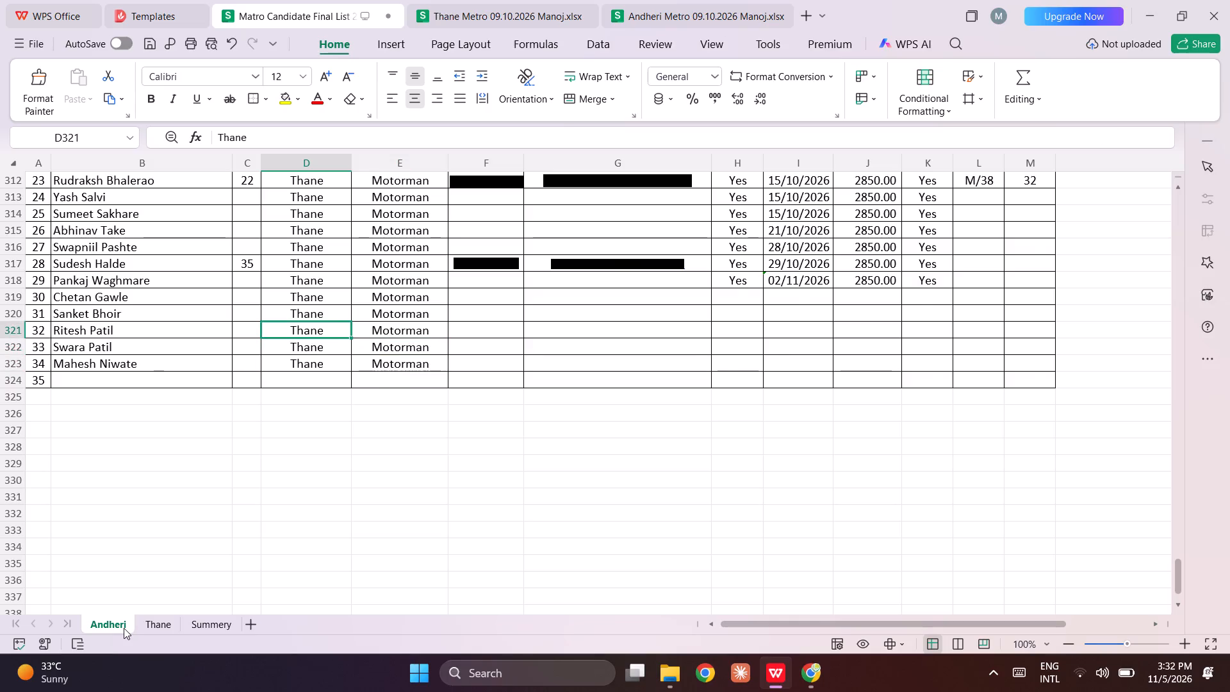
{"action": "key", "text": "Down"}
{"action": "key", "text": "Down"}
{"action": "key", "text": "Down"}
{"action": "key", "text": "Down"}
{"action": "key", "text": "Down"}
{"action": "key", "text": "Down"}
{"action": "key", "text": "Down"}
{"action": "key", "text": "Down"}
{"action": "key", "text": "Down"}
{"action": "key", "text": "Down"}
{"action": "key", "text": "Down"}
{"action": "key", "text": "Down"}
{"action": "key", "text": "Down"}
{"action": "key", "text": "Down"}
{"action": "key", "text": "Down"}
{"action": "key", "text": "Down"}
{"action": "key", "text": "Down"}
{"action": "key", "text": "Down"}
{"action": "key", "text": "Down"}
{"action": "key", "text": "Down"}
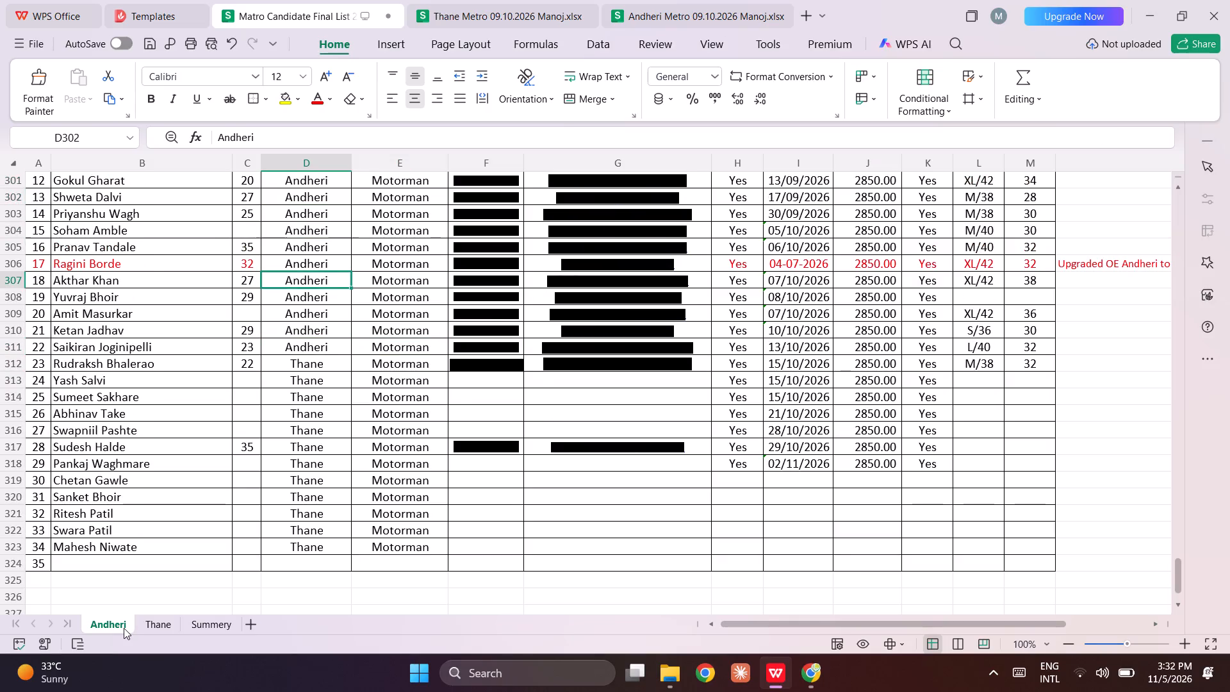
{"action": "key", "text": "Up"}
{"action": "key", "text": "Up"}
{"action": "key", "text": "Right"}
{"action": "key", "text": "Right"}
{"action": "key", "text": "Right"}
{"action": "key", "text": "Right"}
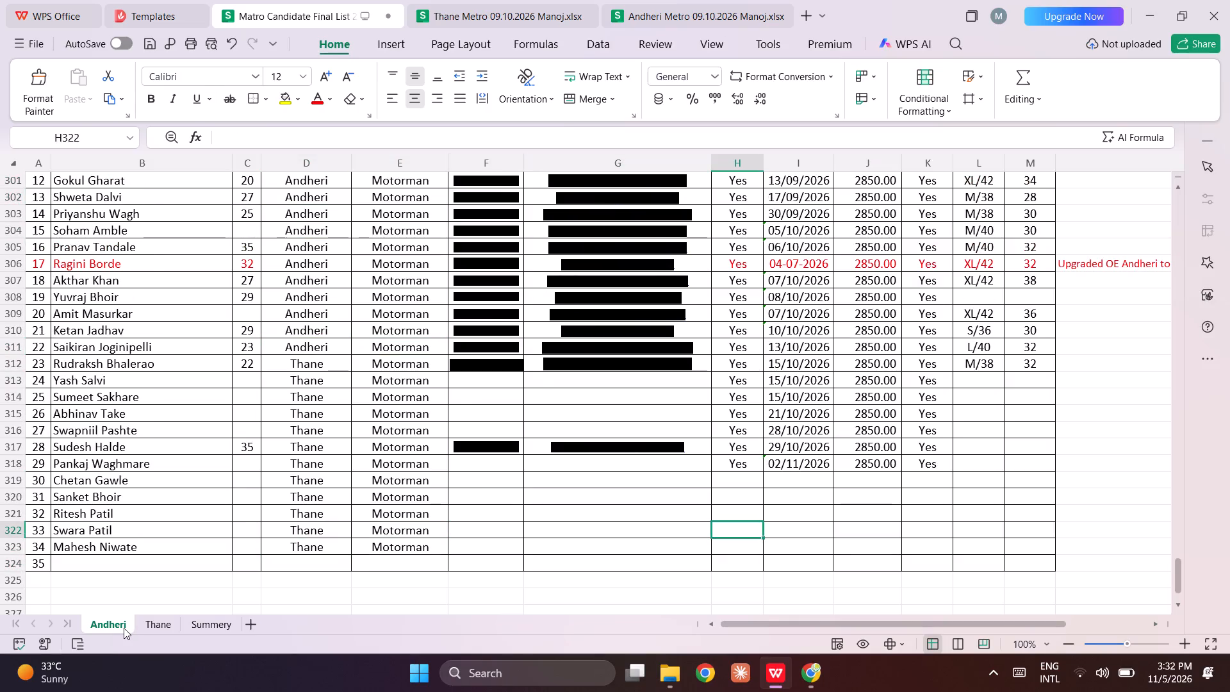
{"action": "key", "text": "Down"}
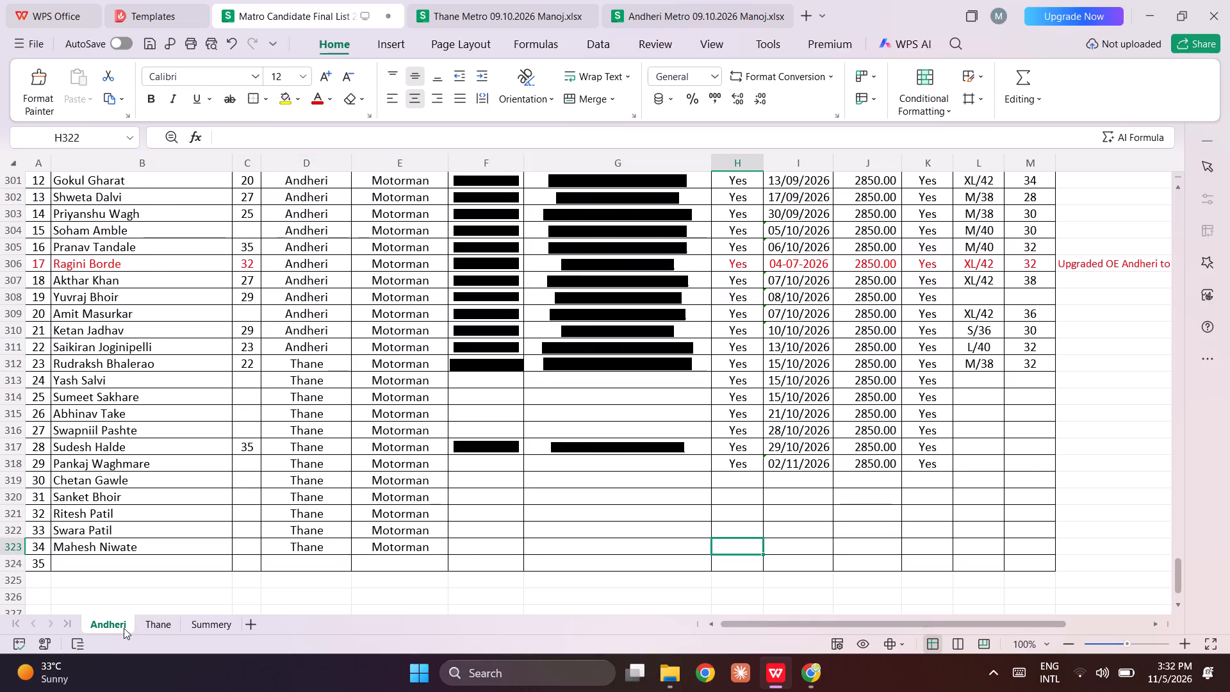
Save the candidate final list workbook.
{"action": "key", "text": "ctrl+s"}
Fill Yes down from the serial 29 row into column H of the serial 30 Motorman entry.
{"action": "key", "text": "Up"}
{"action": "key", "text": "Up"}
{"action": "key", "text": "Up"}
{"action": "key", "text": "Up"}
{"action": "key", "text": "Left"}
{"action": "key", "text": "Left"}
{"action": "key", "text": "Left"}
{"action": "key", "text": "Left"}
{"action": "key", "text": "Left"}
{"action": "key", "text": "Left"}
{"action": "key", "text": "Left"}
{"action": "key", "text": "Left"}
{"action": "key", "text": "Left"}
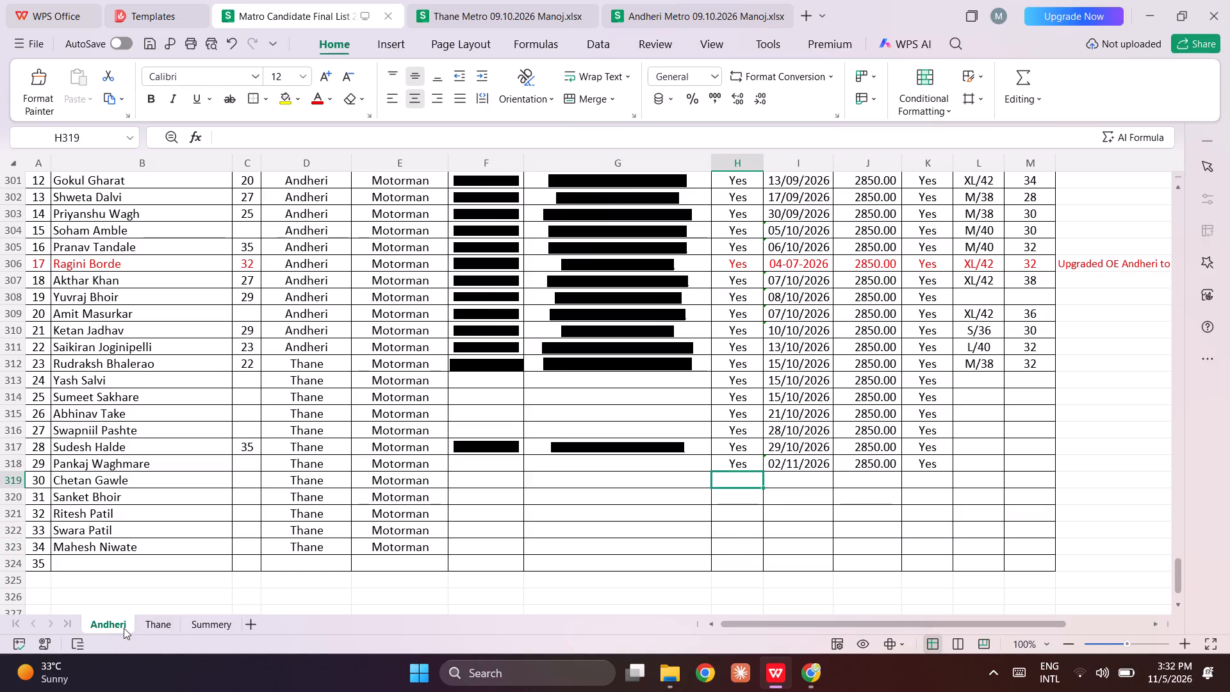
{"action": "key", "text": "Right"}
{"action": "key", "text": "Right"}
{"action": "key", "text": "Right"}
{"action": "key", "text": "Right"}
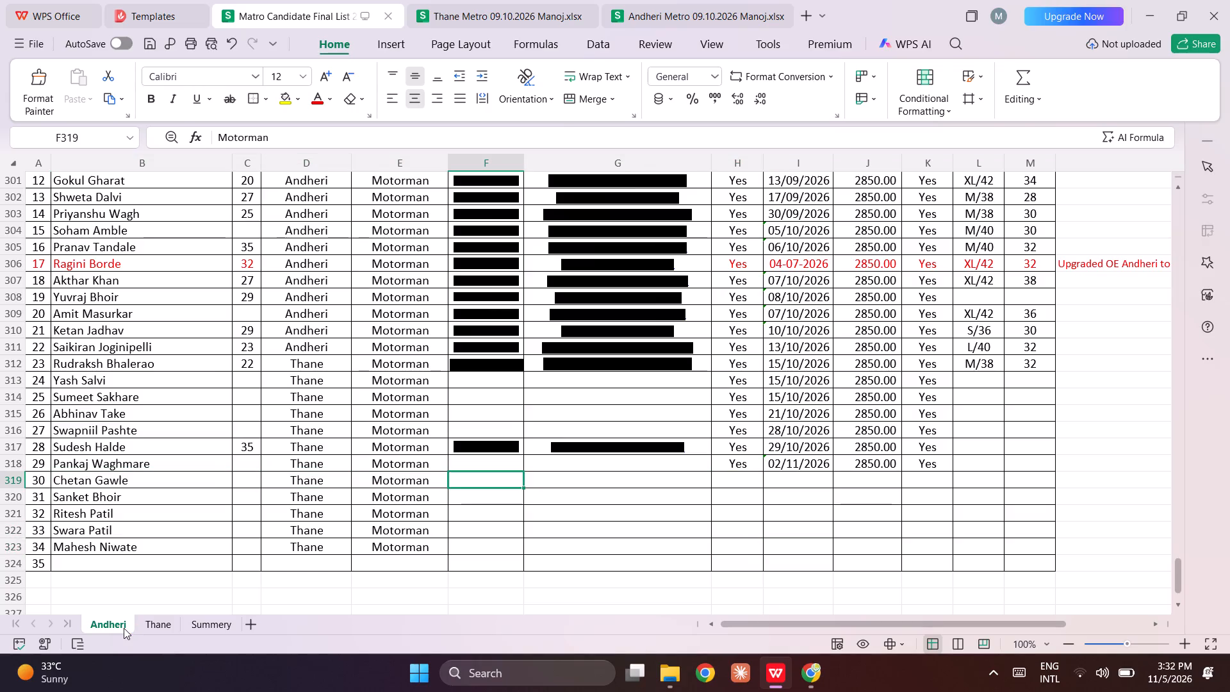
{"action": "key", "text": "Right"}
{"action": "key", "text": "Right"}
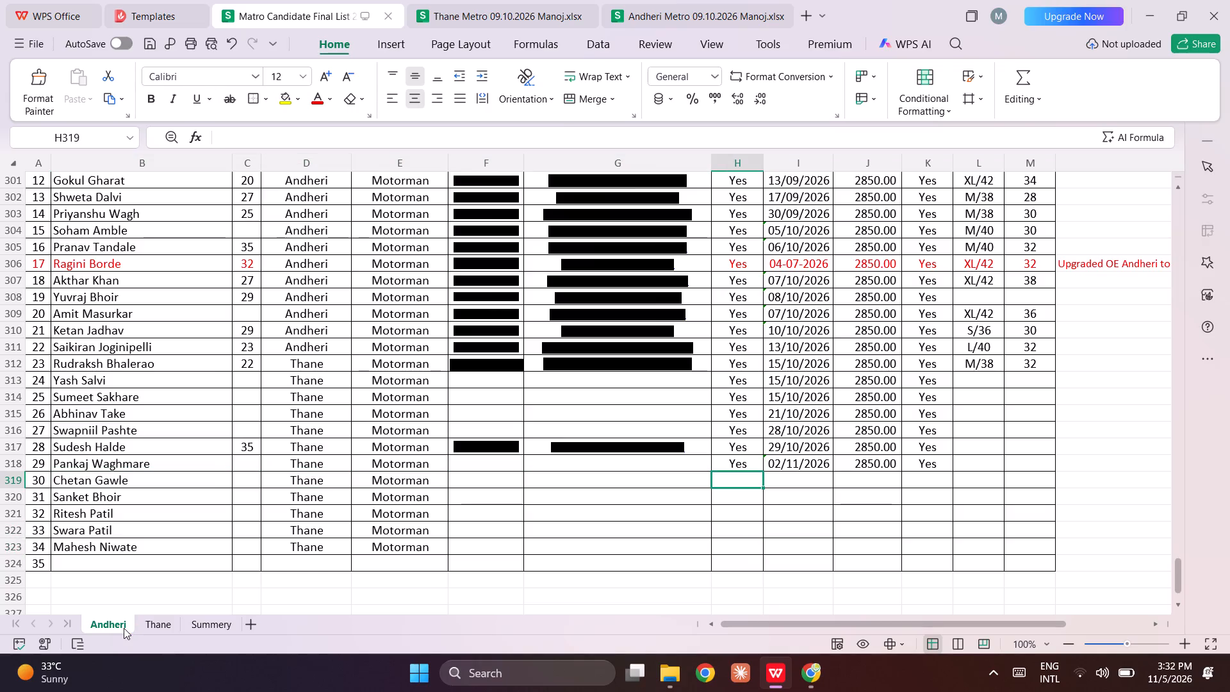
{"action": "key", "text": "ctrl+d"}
Fill the date down into the serial 30 Motorman entry and change it to 05/11/2026.
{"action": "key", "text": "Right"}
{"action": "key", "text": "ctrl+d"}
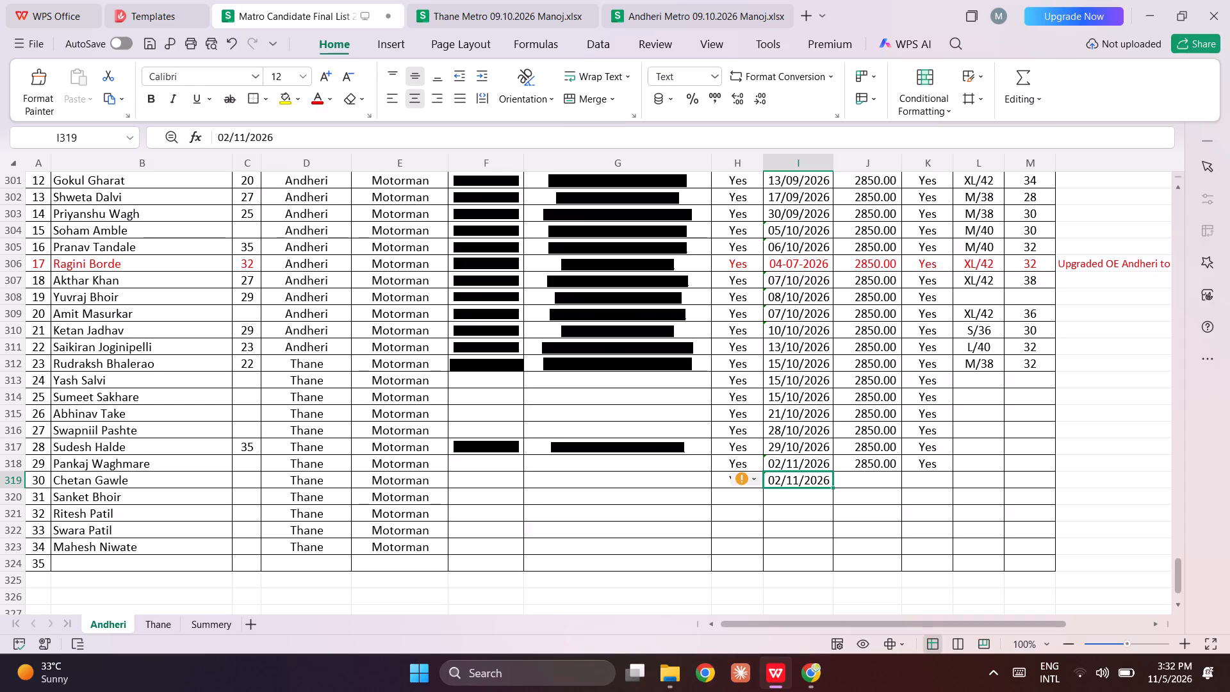
{"action": "double_click", "coordinate": [775, 482]}
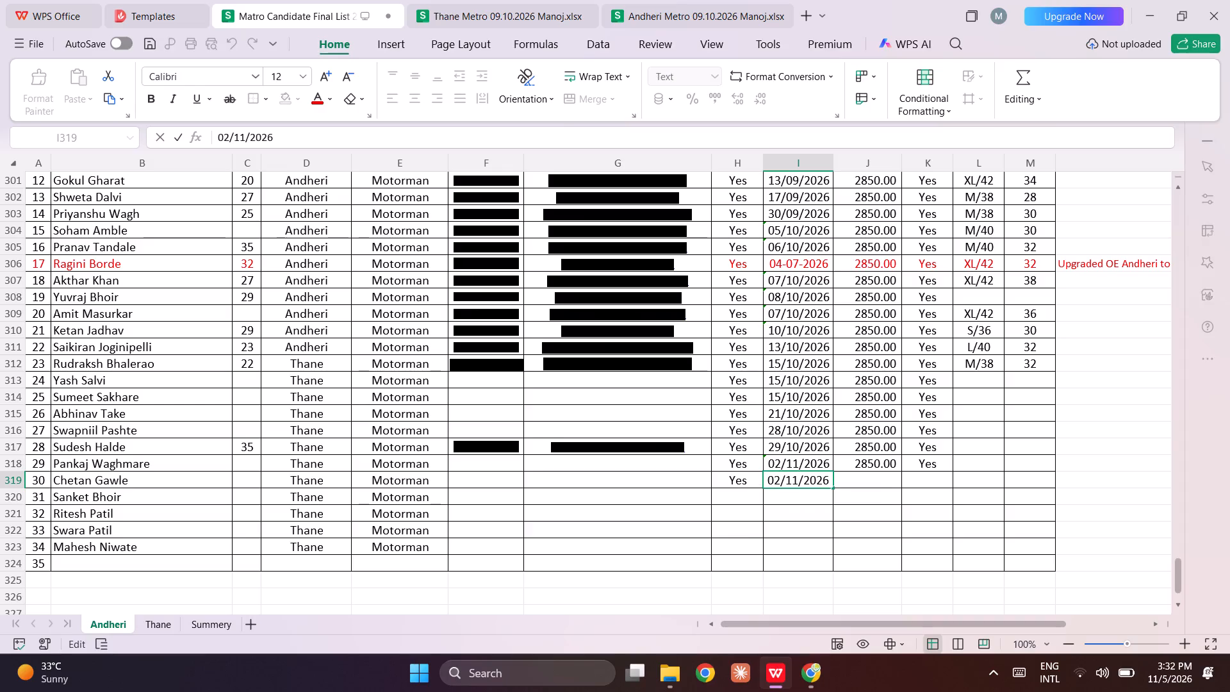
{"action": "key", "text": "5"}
{"action": "key", "text": "Delete"}
{"action": "key", "text": "Return"}
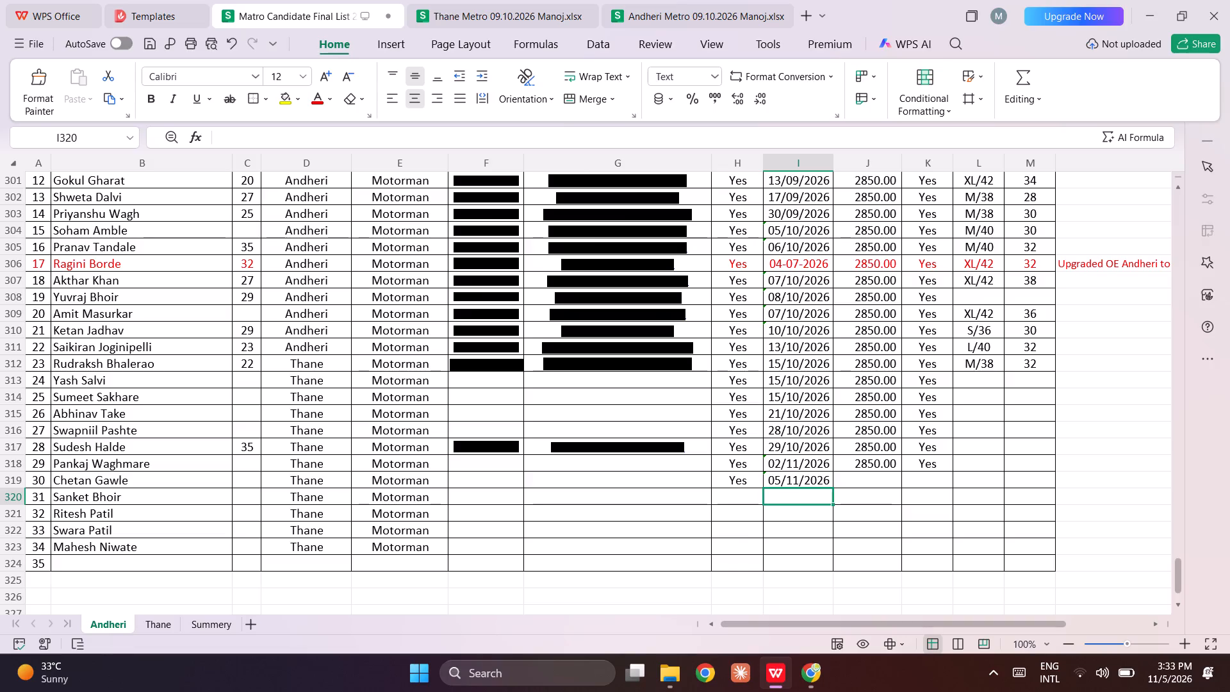
Fill the amount 2850.00 and the Yes beside it down from serial 29 into the serial 30 row.
{"action": "key", "text": "Up"}
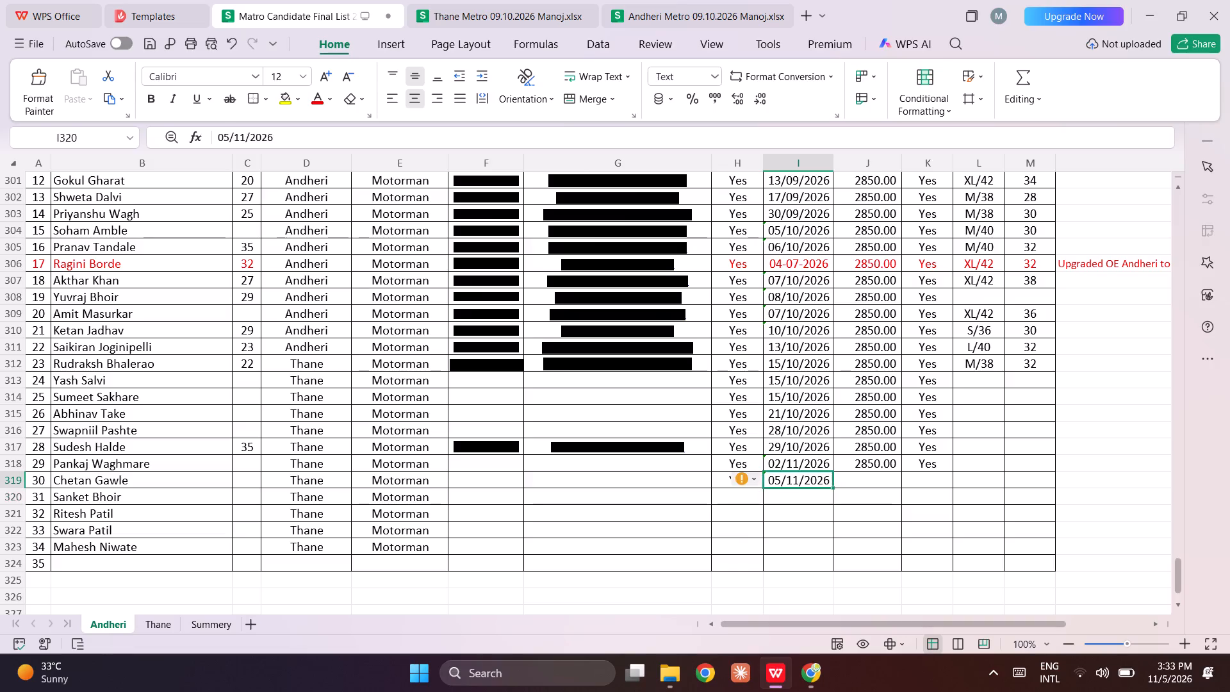
{"action": "key", "text": "Right"}
{"action": "key", "text": "ctrl+d"}
{"action": "key", "text": "Right"}
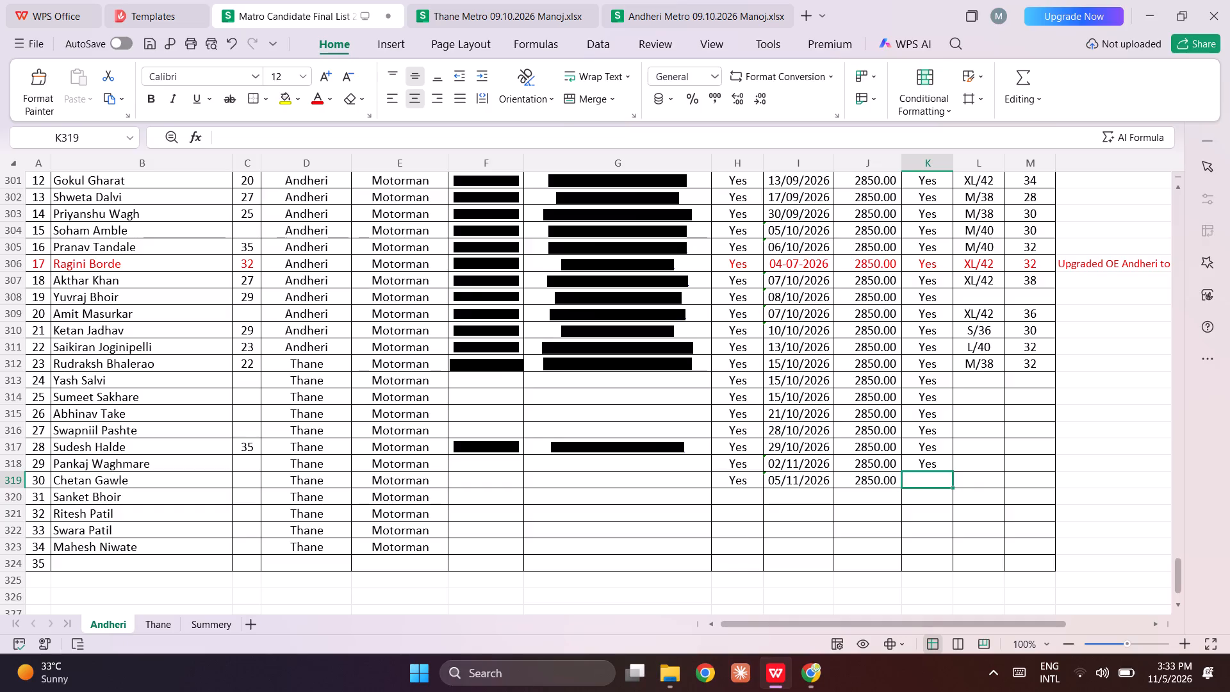
{"action": "key", "text": "Left"}
{"action": "key", "text": "Right"}
{"action": "key", "text": "ctrl+d"}
Save the candidate final list workbook.
{"action": "key", "text": "Left"}
{"action": "key", "text": "Left"}
{"action": "key", "text": "Left"}
{"action": "key", "text": "Left"}
{"action": "key", "text": "Left"}
{"action": "key", "text": "Left"}
{"action": "key", "text": "Left"}
{"action": "key", "text": "Left"}
{"action": "key", "text": "Left"}
{"action": "key", "text": "Left"}
{"action": "key", "text": "Left"}
{"action": "key", "text": "Left"}
{"action": "key", "text": "Left"}
{"action": "key", "text": "Left"}
{"action": "key", "text": "Left"}
{"action": "key", "text": "Left"}
{"action": "key", "text": "Left"}
{"action": "key", "text": "Left"}
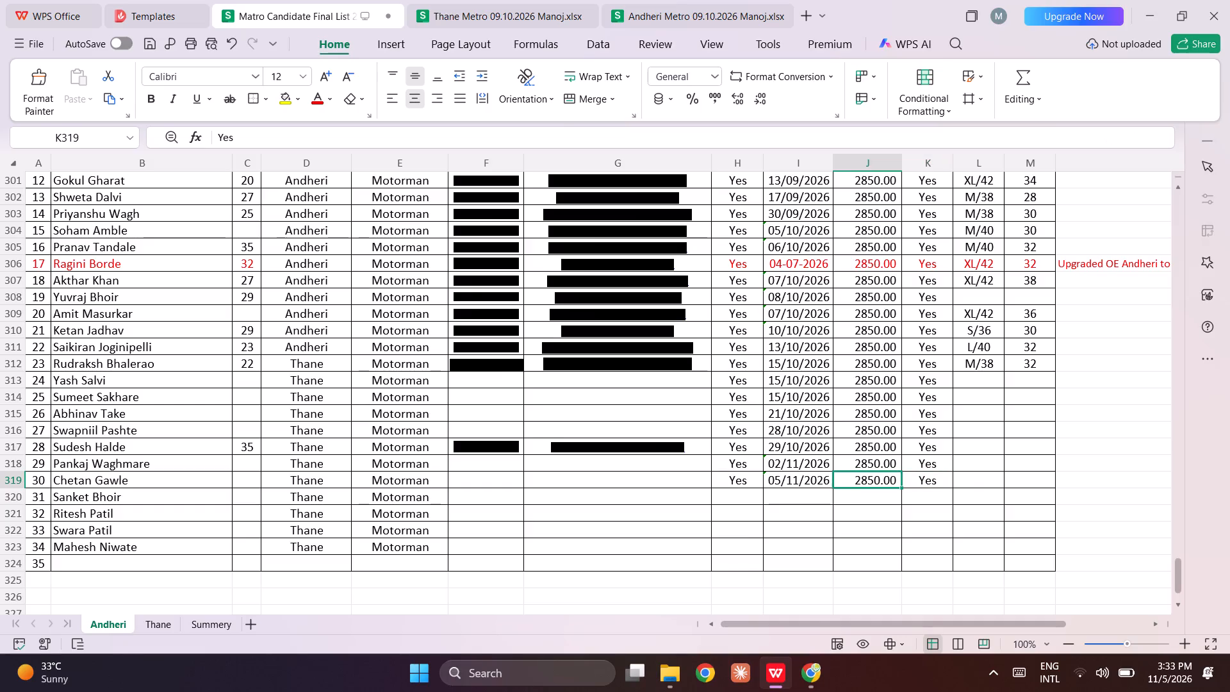
{"action": "key", "text": "Down"}
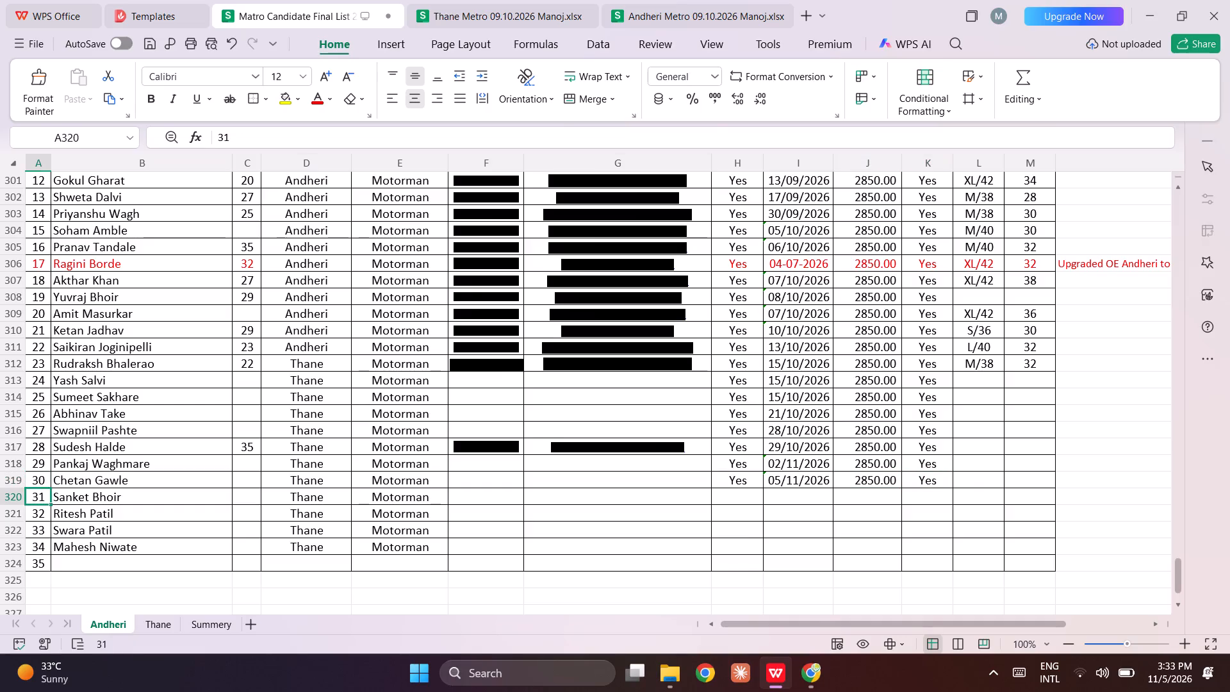
{"action": "key", "text": "ctrl+s"}
Highlight the Motorman rows of serials 29 to 34 in yellow, from column A through column N.
{"action": "key", "text": "Up"}
{"action": "key", "text": "Down"}
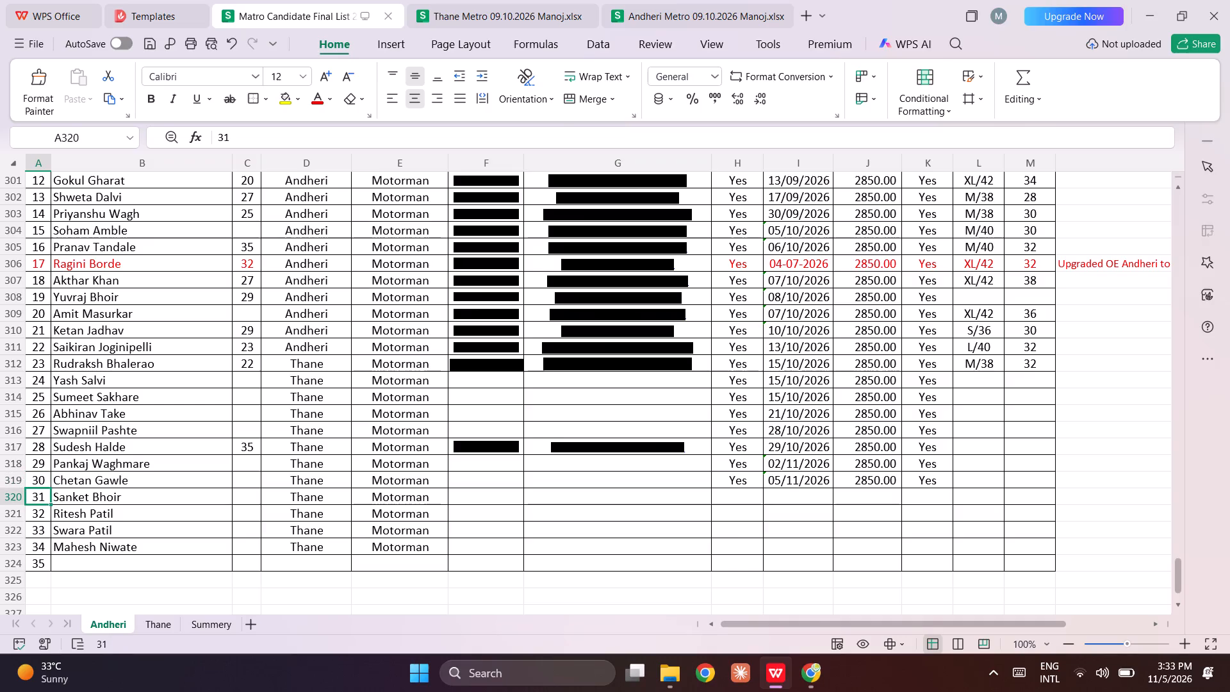
{"action": "key", "text": "Up"}
{"action": "key", "text": "Up"}
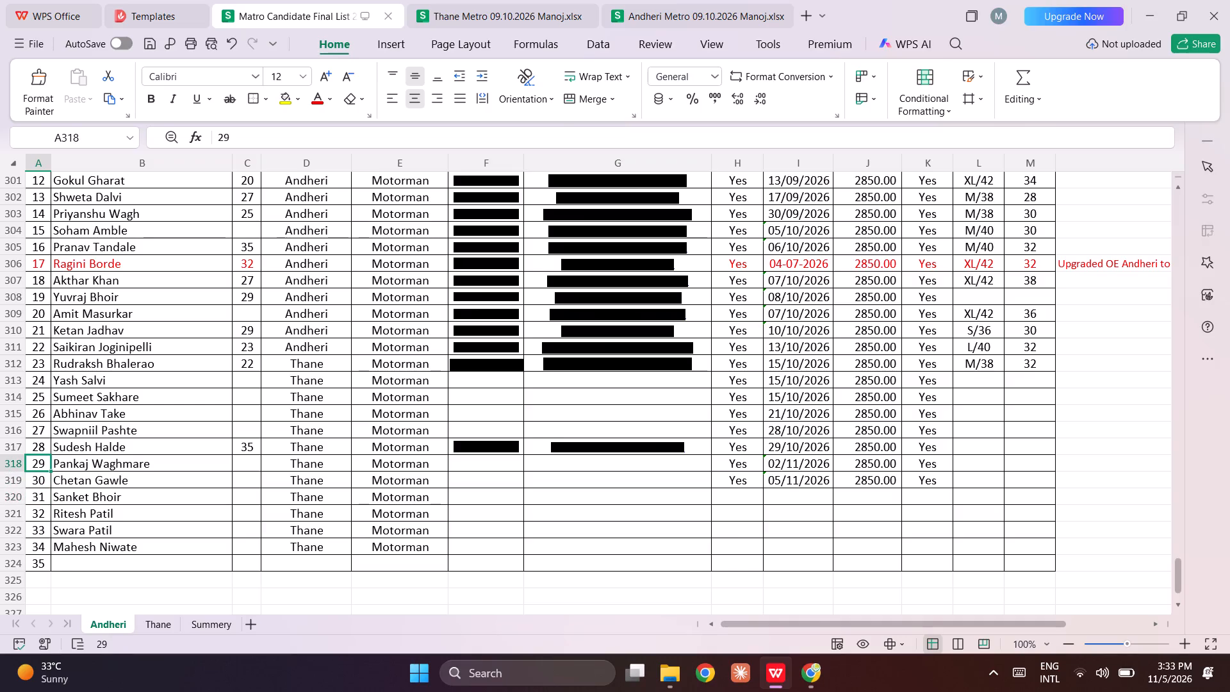
{"action": "key", "text": "shift+Down"}
{"action": "key", "text": "shift+Down"}
{"action": "key", "text": "shift+Down"}
{"action": "key", "text": "shift+Down"}
{"action": "key", "text": "shift+Down"}
{"action": "key", "text": "shift+Down"}
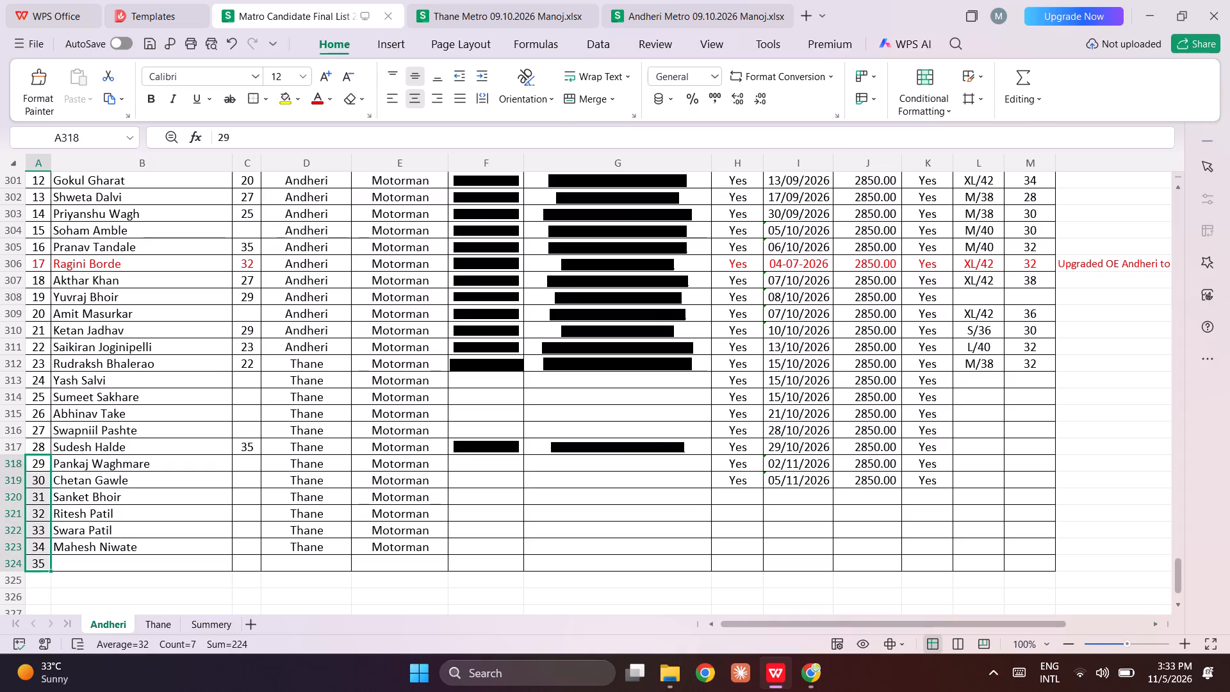
{"action": "key", "text": "shift+Up"}
{"action": "key", "text": "shift+Right"}
{"action": "key", "text": "shift+Right"}
{"action": "key", "text": "shift+Right"}
{"action": "key", "text": "shift+Right"}
{"action": "key", "text": "shift+Right"}
{"action": "key", "text": "shift+Right"}
{"action": "key", "text": "shift+Right"}
{"action": "key", "text": "shift+Right"}
{"action": "key", "text": "shift+Right"}
{"action": "key", "text": "shift+Right"}
{"action": "key", "text": "shift+Right"}
{"action": "key", "text": "shift+Right"}
{"action": "key", "text": "shift+Right"}
{"action": "key", "text": "shift+Right"}
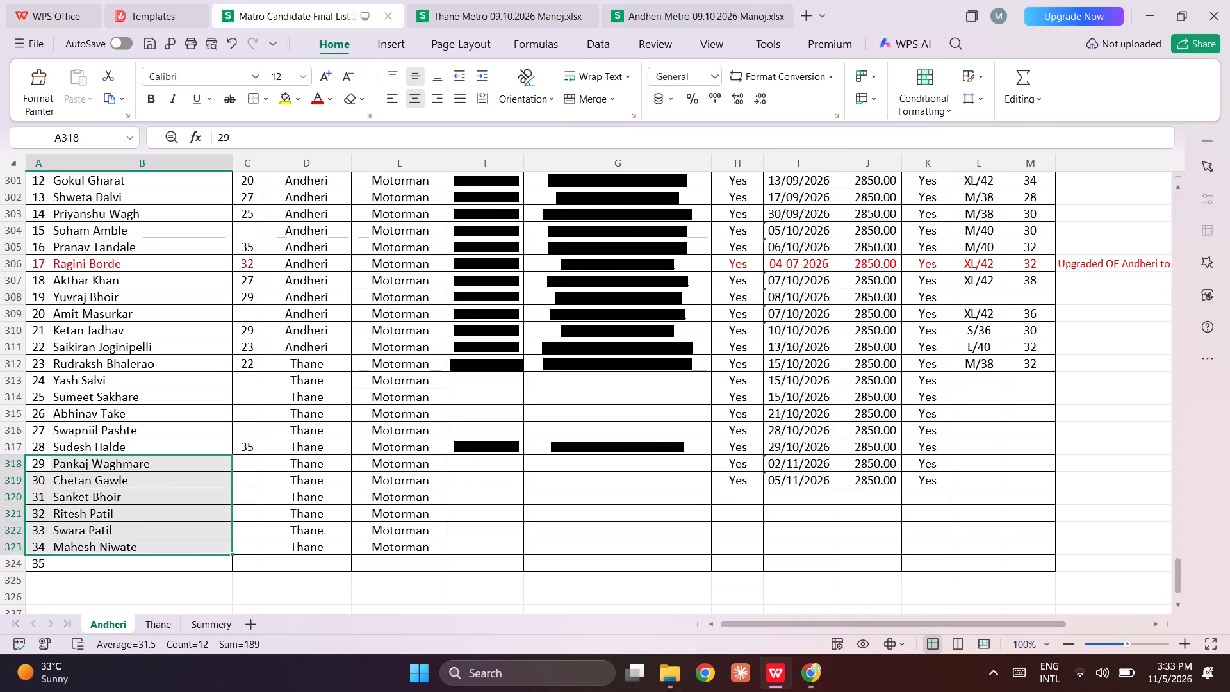
{"action": "key", "text": "shift+Left"}
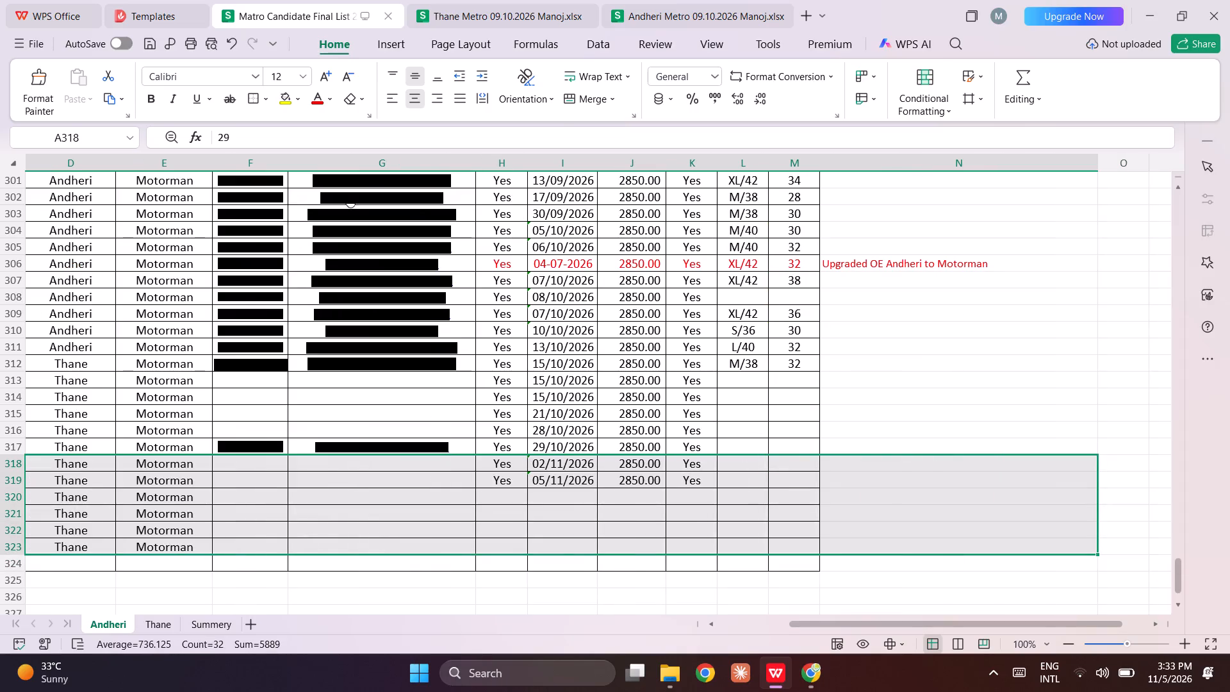
{"action": "left_click", "coordinate": [283, 102]}
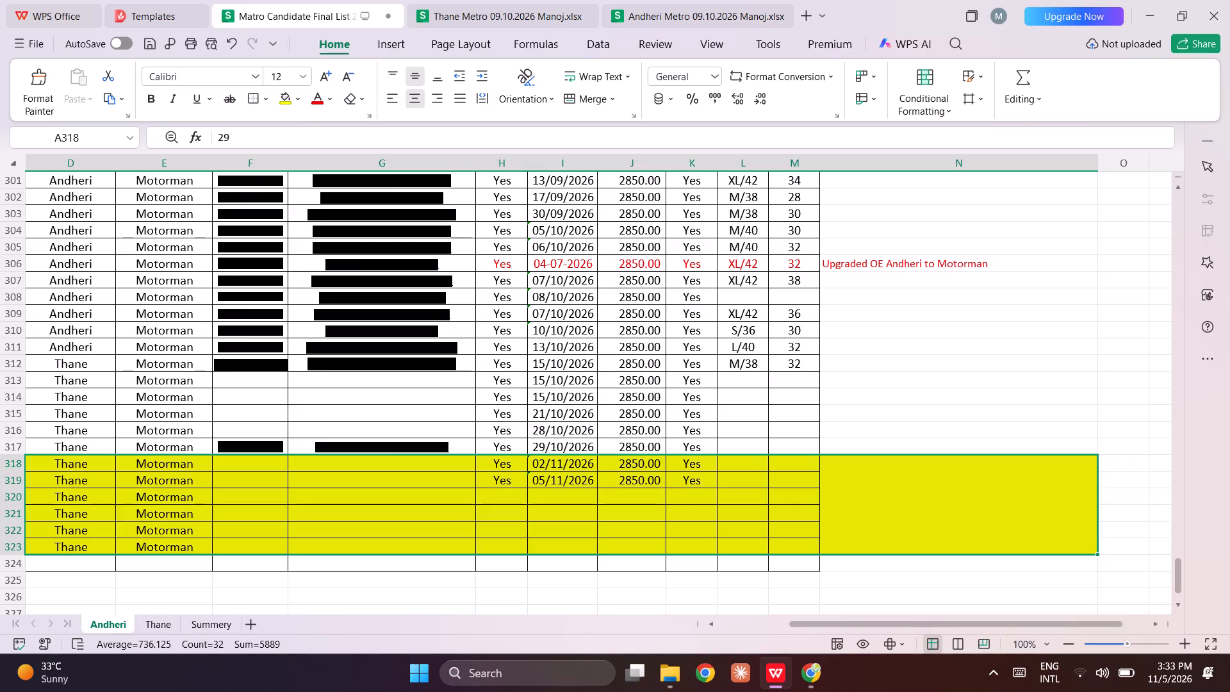
Enter the remark New in column N for serial 29 and fill it down through serial 34.
{"action": "left_click", "coordinate": [886, 536]}
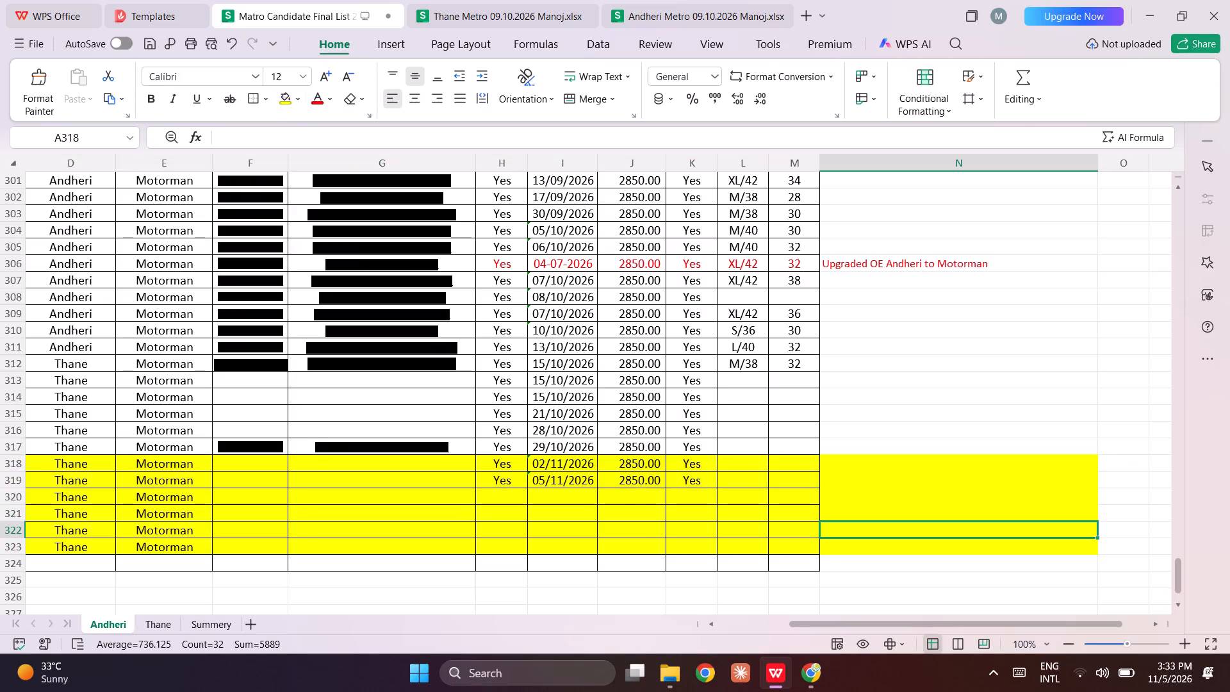
{"action": "key", "text": "Up"}
{"action": "key", "text": "Up"}
{"action": "key", "text": "Up"}
{"action": "key", "text": "Up"}
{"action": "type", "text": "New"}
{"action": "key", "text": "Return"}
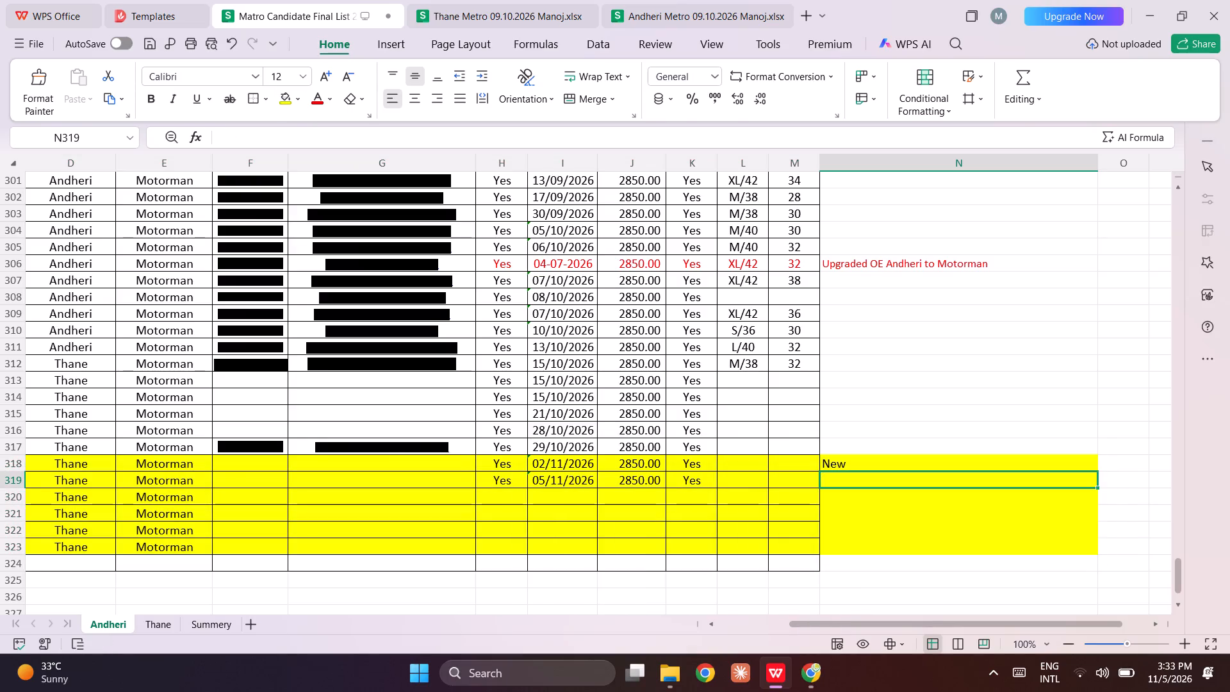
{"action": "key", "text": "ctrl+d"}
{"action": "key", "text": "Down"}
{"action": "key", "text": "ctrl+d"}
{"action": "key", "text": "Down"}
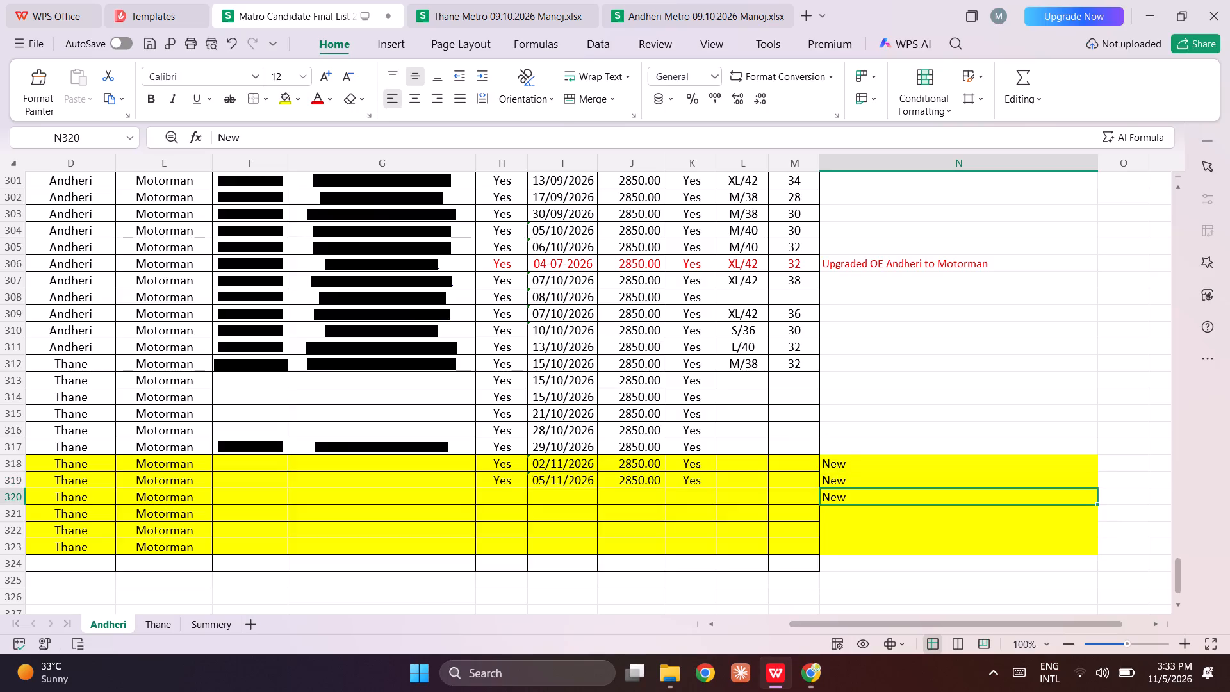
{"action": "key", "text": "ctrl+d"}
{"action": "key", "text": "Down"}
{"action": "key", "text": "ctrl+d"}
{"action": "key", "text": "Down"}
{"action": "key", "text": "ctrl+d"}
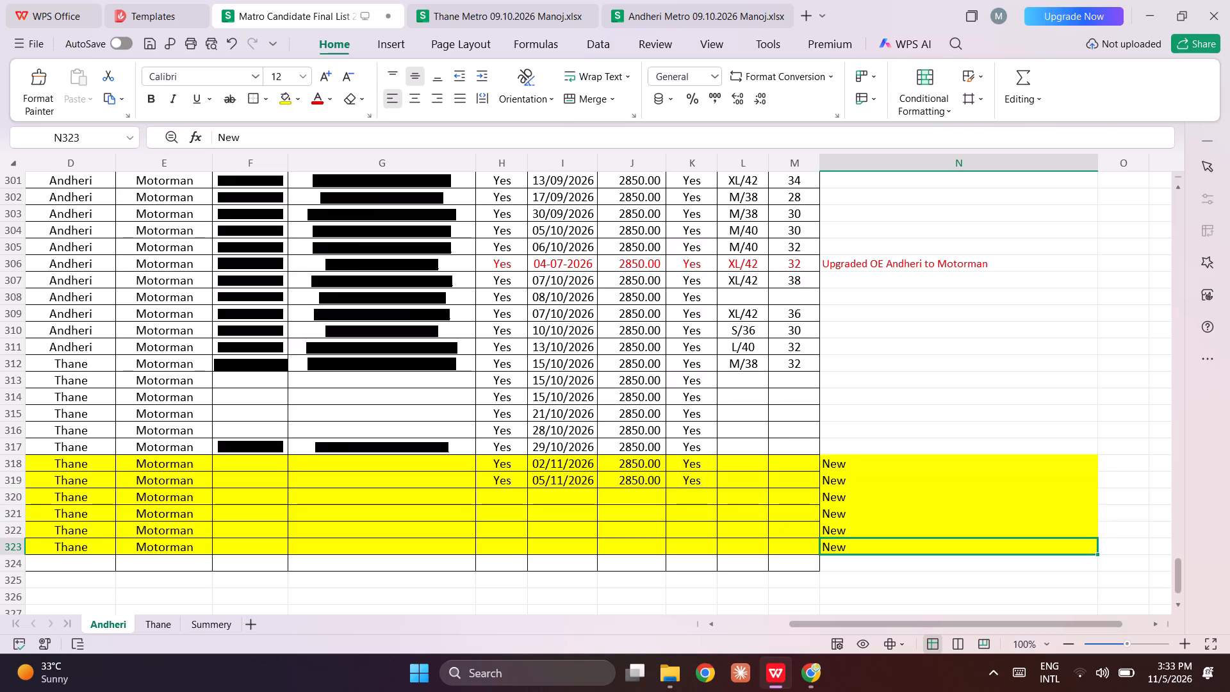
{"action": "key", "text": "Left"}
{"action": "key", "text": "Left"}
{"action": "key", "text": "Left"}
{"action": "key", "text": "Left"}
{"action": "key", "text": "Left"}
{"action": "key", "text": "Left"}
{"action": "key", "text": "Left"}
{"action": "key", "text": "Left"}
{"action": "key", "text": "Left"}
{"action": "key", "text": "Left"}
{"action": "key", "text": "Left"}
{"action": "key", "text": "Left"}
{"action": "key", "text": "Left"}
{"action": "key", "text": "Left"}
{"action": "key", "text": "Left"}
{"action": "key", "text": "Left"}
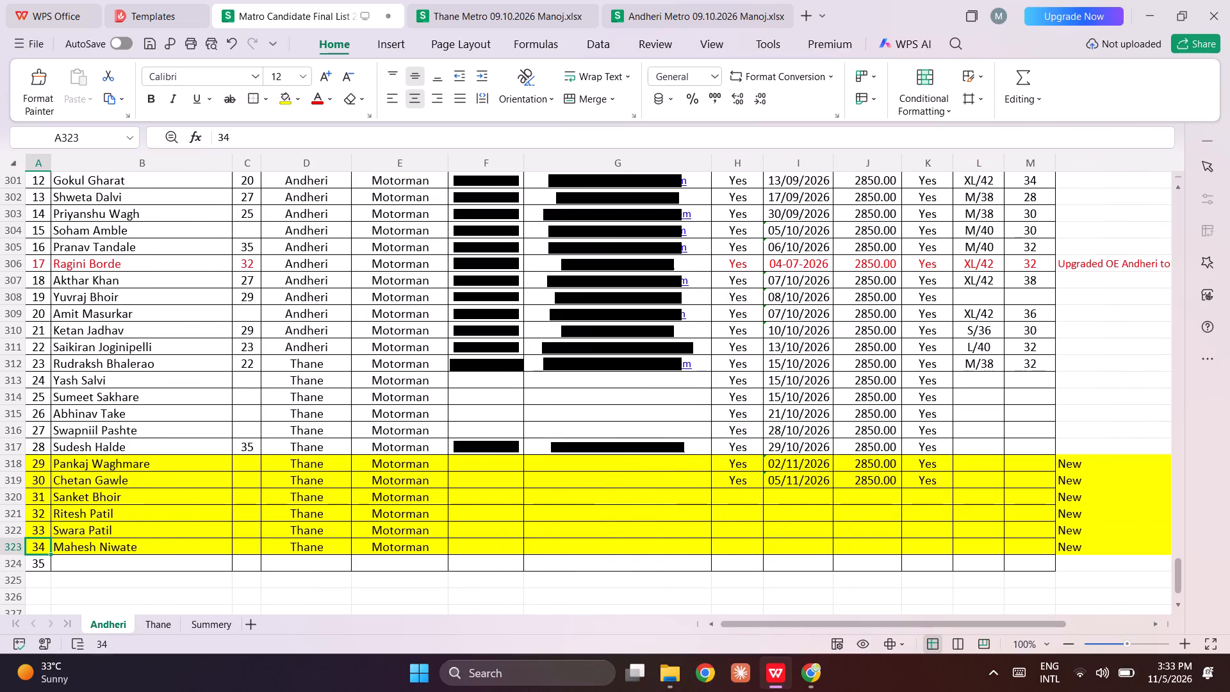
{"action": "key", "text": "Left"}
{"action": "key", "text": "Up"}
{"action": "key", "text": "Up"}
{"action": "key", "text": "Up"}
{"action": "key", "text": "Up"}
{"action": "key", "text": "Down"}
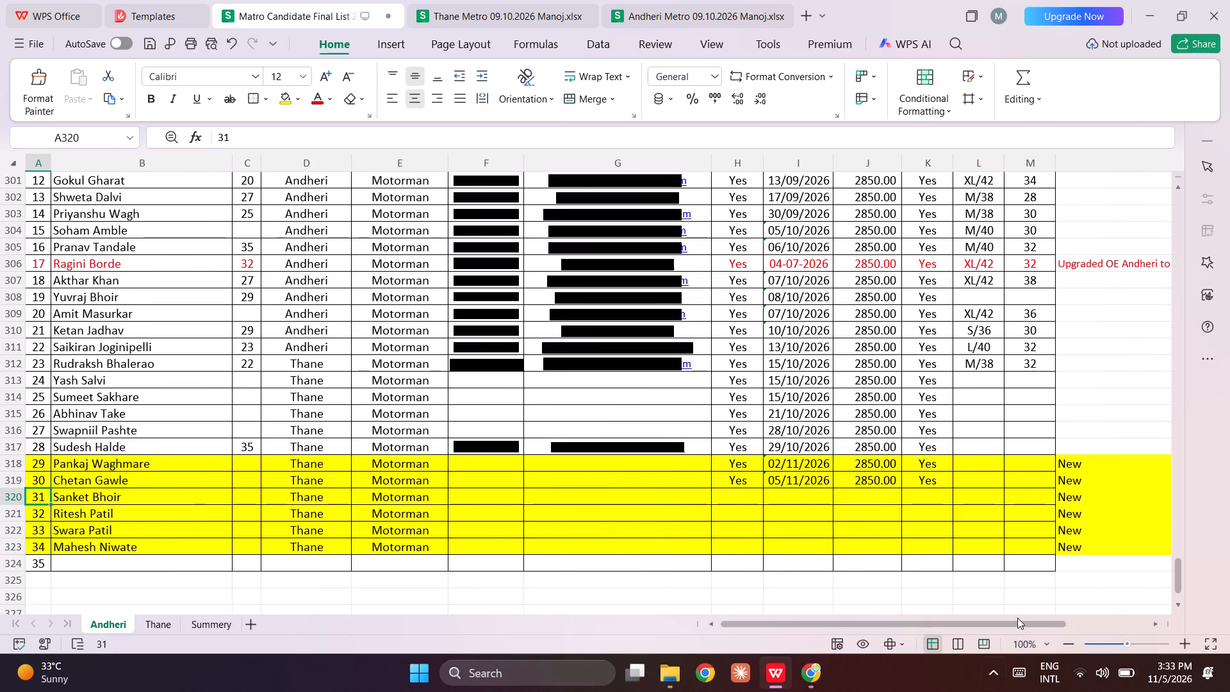
Add a new worksheet after Summery and rename it Payment Balance.
{"action": "left_click", "coordinate": [250, 625]}
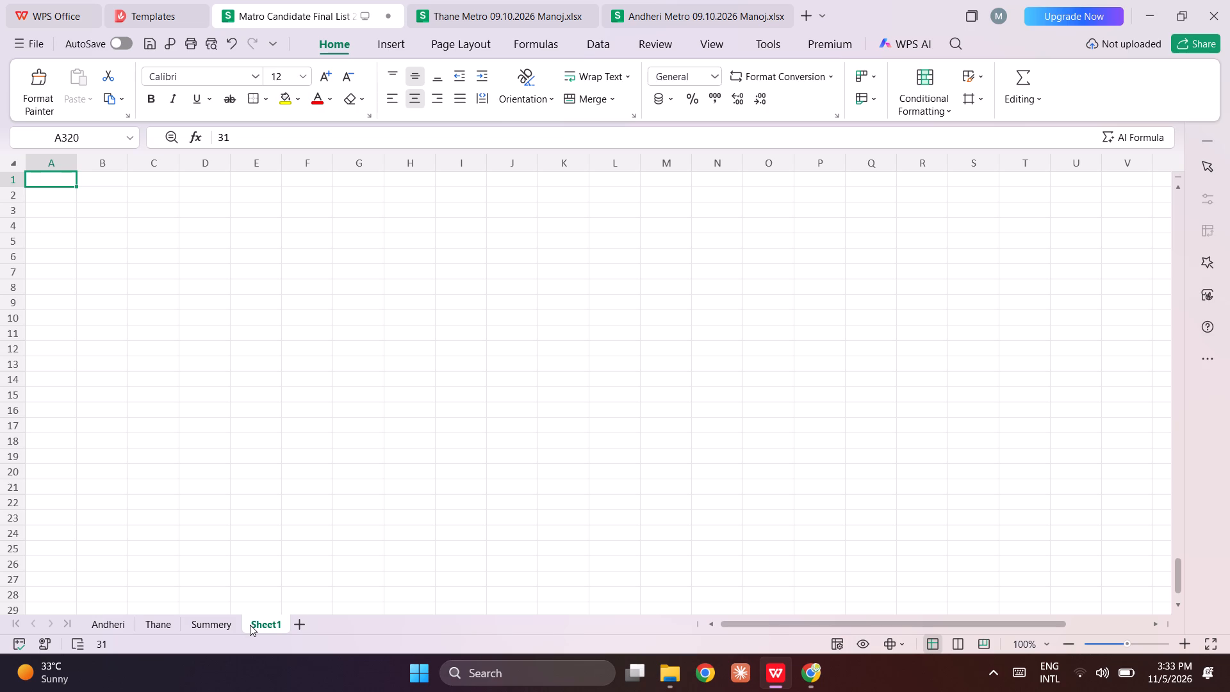
{"action": "left_click", "coordinate": [250, 625]}
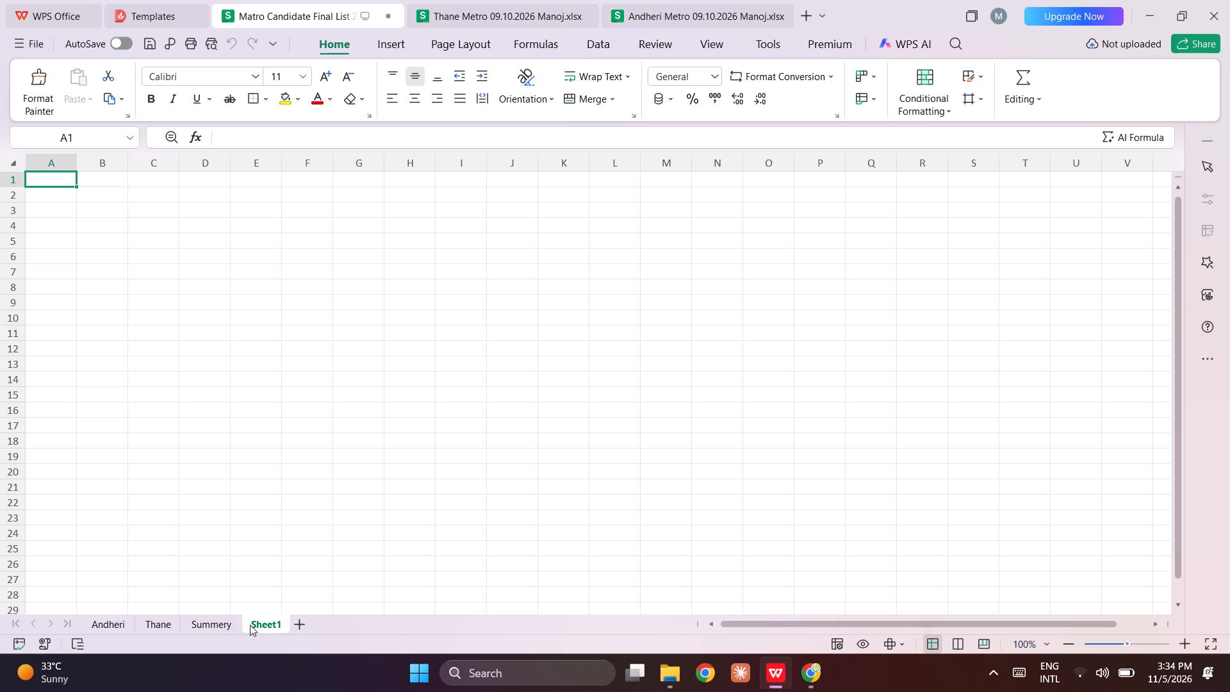
{"action": "left_click", "coordinate": [250, 625]}
{"action": "scroll", "coordinate": [250, 625], "scroll_direction": "right", "scroll_amount": 1}
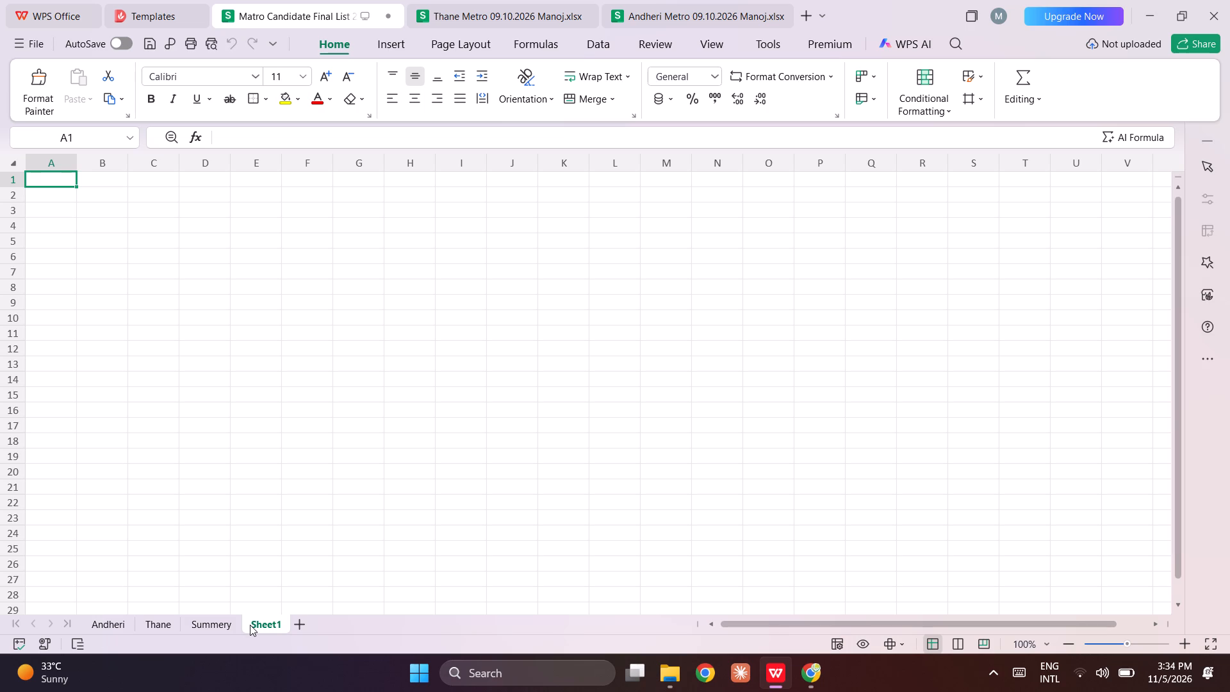
{"action": "scroll", "coordinate": [250, 625], "scroll_direction": "right", "scroll_amount": 1}
{"action": "right_click", "coordinate": [250, 625]}
{"action": "scroll", "coordinate": [250, 625], "scroll_direction": "right", "scroll_amount": 1}
{"action": "scroll", "coordinate": [250, 631], "scroll_direction": "down", "scroll_amount": 1}
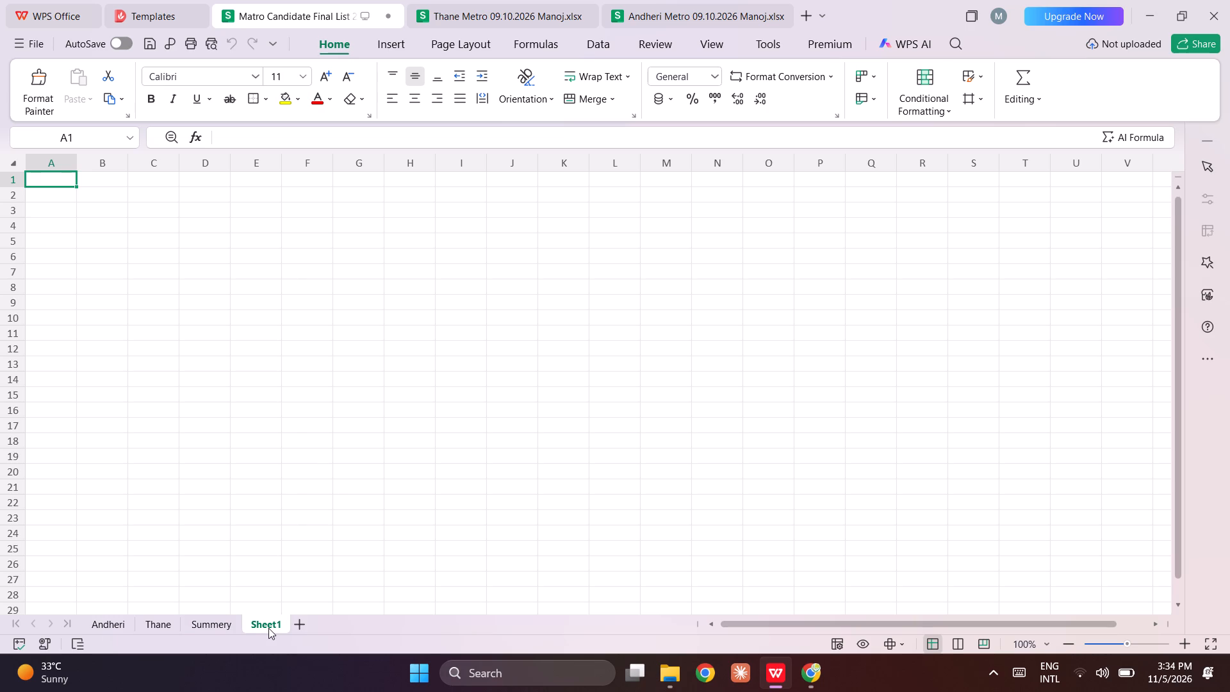
{"action": "right_click", "coordinate": [268, 628]}
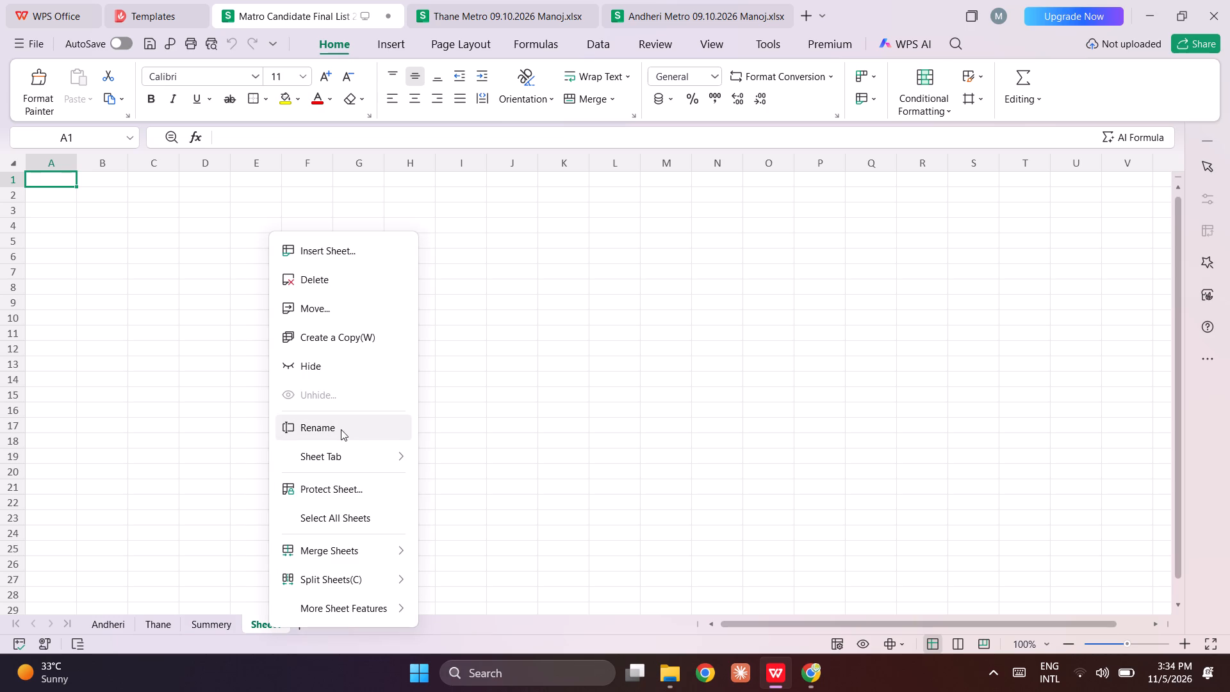
{"action": "left_click", "coordinate": [342, 424]}
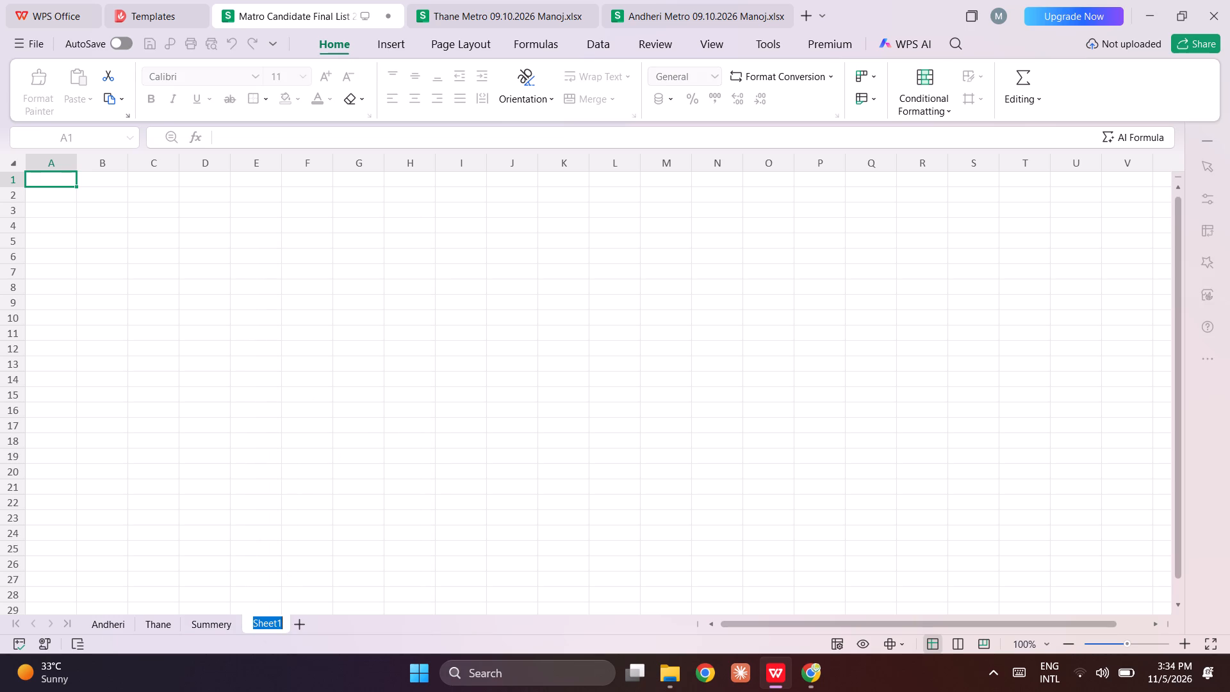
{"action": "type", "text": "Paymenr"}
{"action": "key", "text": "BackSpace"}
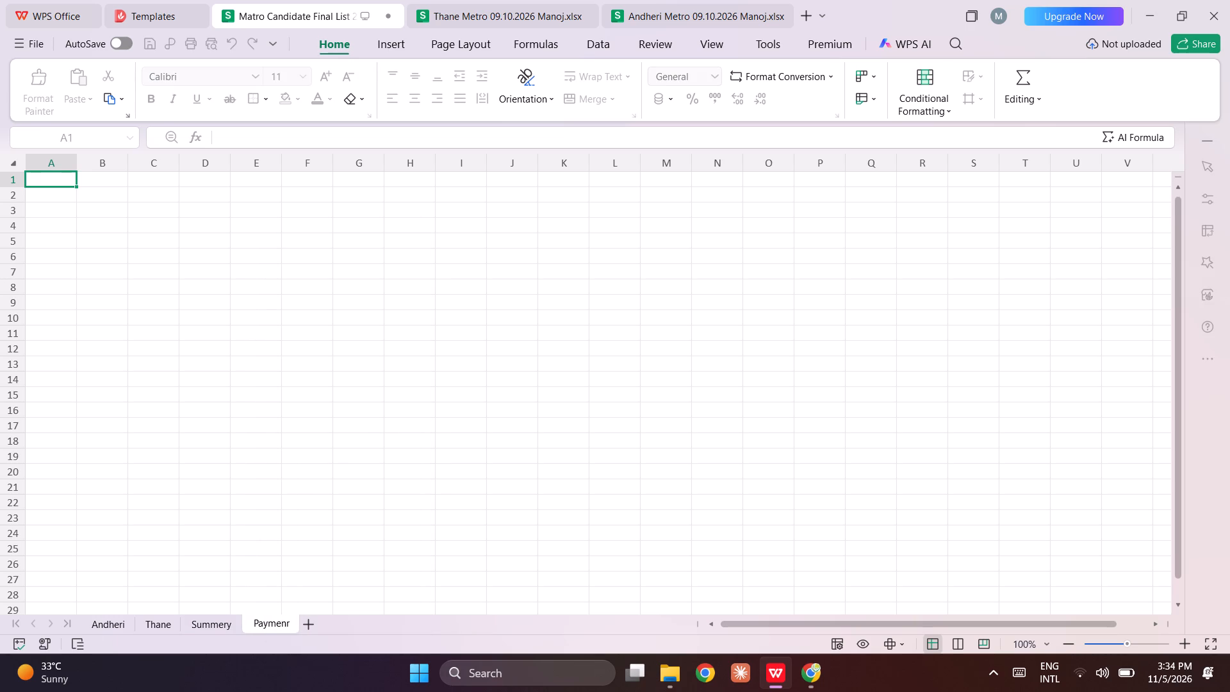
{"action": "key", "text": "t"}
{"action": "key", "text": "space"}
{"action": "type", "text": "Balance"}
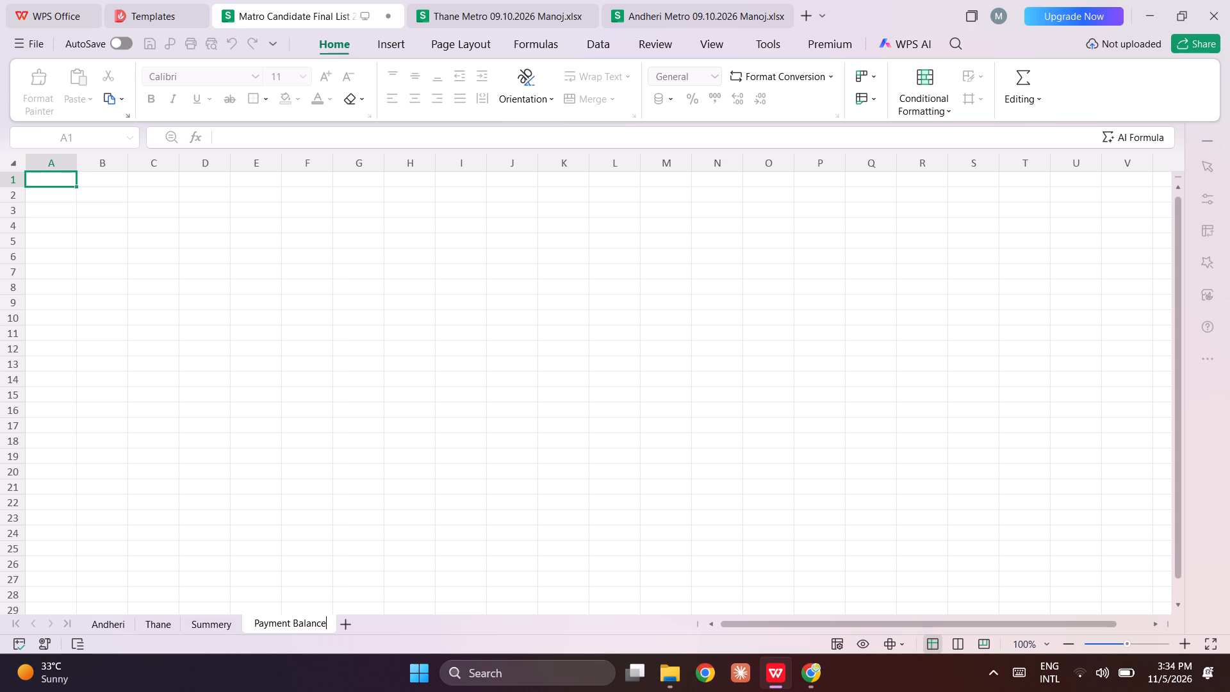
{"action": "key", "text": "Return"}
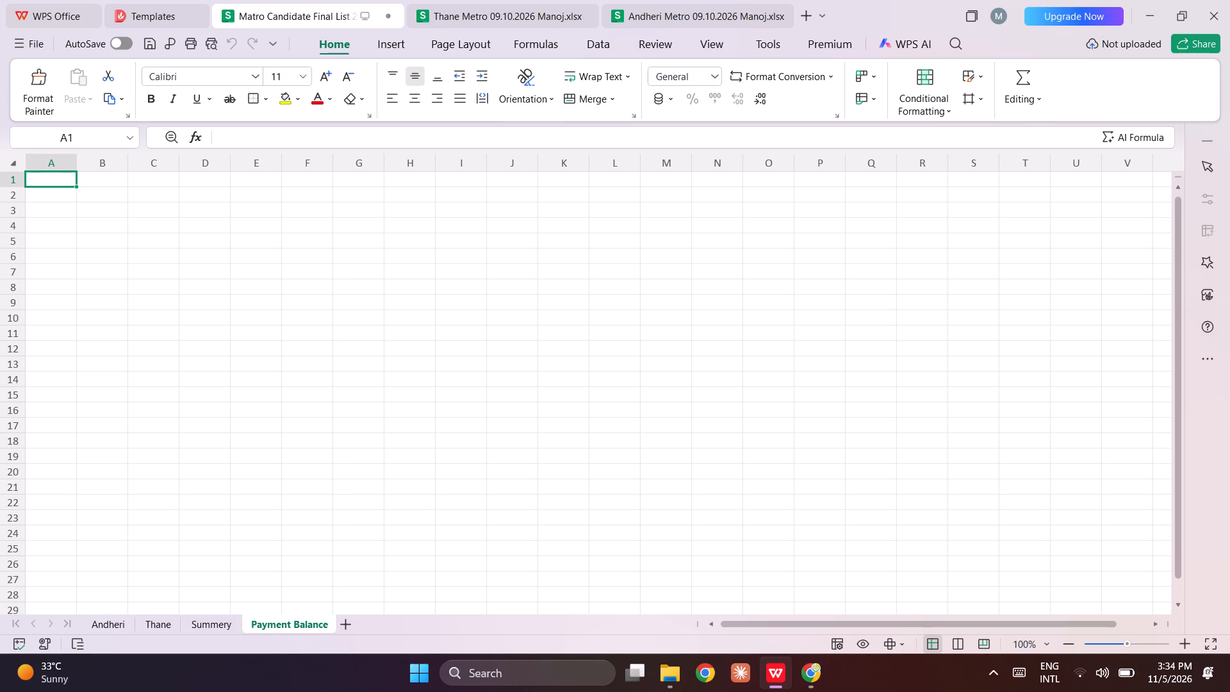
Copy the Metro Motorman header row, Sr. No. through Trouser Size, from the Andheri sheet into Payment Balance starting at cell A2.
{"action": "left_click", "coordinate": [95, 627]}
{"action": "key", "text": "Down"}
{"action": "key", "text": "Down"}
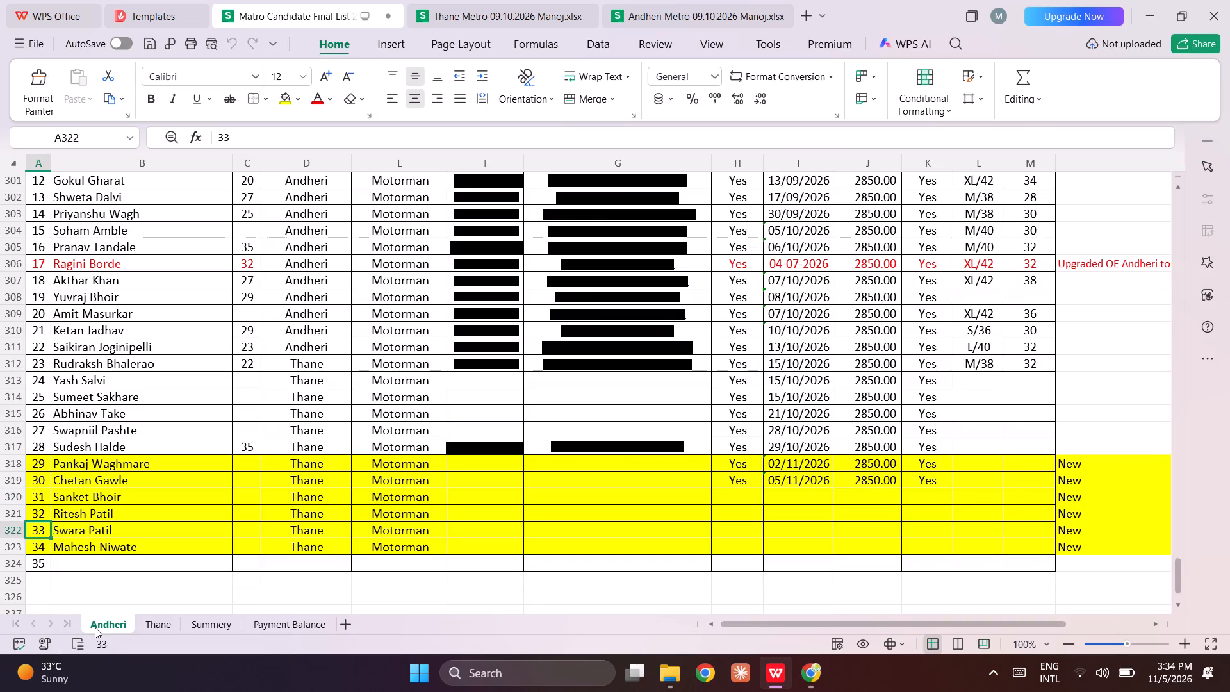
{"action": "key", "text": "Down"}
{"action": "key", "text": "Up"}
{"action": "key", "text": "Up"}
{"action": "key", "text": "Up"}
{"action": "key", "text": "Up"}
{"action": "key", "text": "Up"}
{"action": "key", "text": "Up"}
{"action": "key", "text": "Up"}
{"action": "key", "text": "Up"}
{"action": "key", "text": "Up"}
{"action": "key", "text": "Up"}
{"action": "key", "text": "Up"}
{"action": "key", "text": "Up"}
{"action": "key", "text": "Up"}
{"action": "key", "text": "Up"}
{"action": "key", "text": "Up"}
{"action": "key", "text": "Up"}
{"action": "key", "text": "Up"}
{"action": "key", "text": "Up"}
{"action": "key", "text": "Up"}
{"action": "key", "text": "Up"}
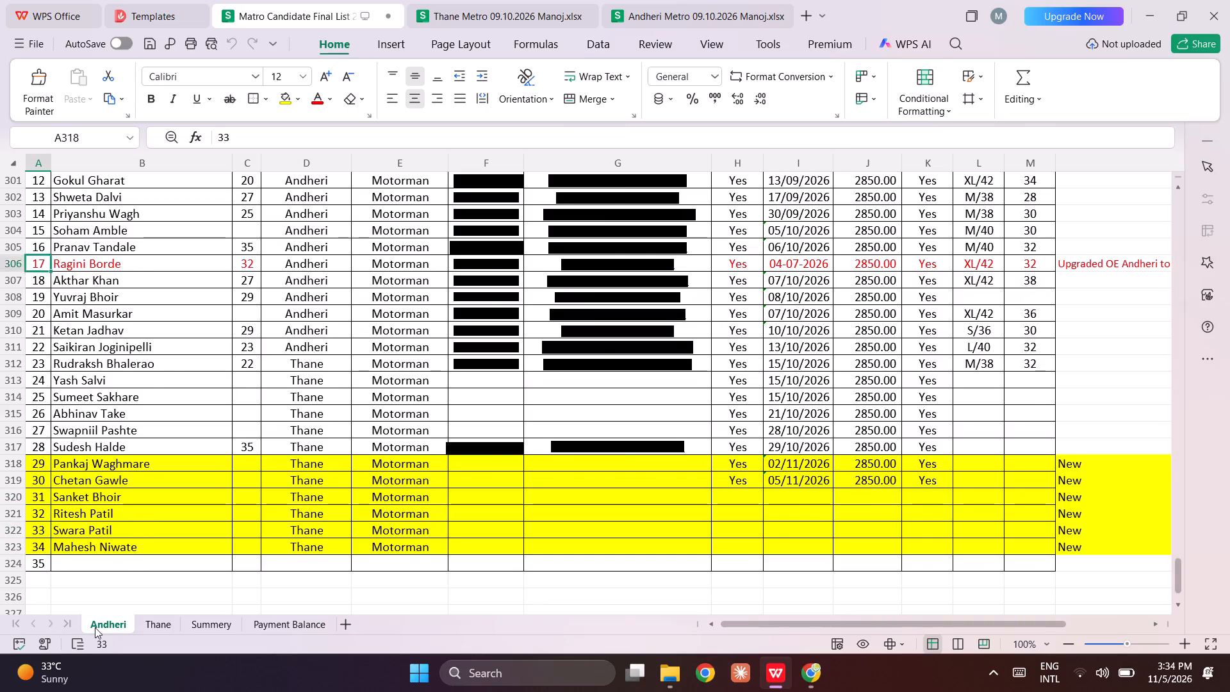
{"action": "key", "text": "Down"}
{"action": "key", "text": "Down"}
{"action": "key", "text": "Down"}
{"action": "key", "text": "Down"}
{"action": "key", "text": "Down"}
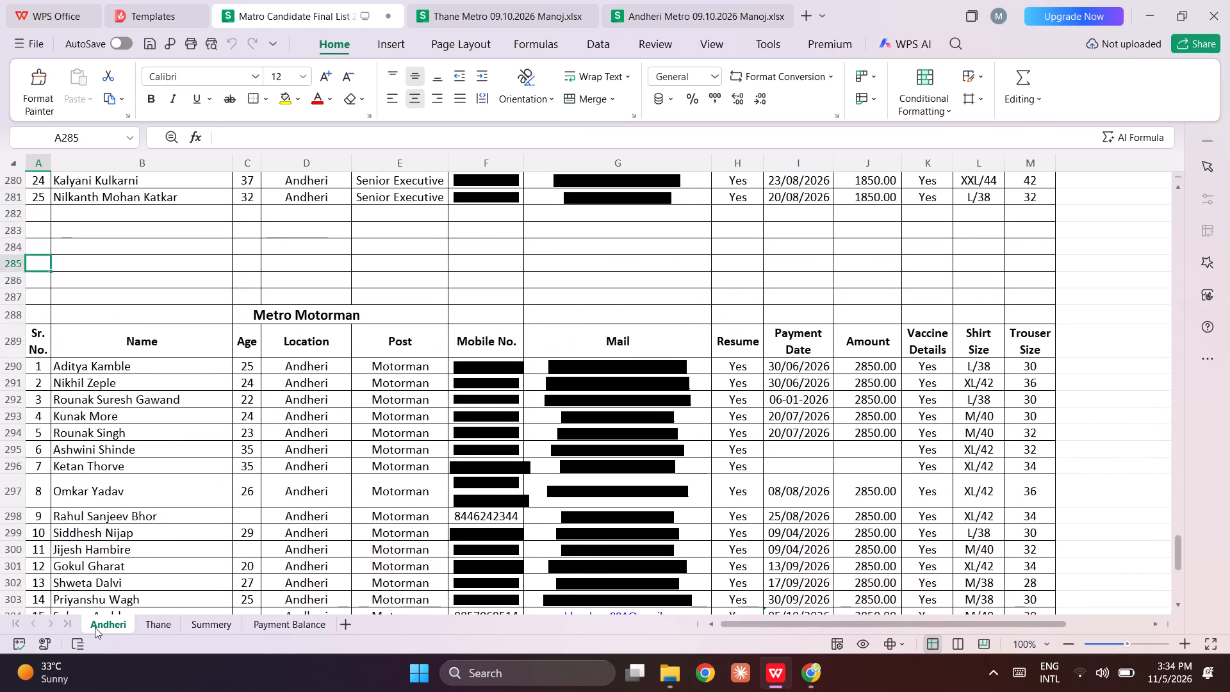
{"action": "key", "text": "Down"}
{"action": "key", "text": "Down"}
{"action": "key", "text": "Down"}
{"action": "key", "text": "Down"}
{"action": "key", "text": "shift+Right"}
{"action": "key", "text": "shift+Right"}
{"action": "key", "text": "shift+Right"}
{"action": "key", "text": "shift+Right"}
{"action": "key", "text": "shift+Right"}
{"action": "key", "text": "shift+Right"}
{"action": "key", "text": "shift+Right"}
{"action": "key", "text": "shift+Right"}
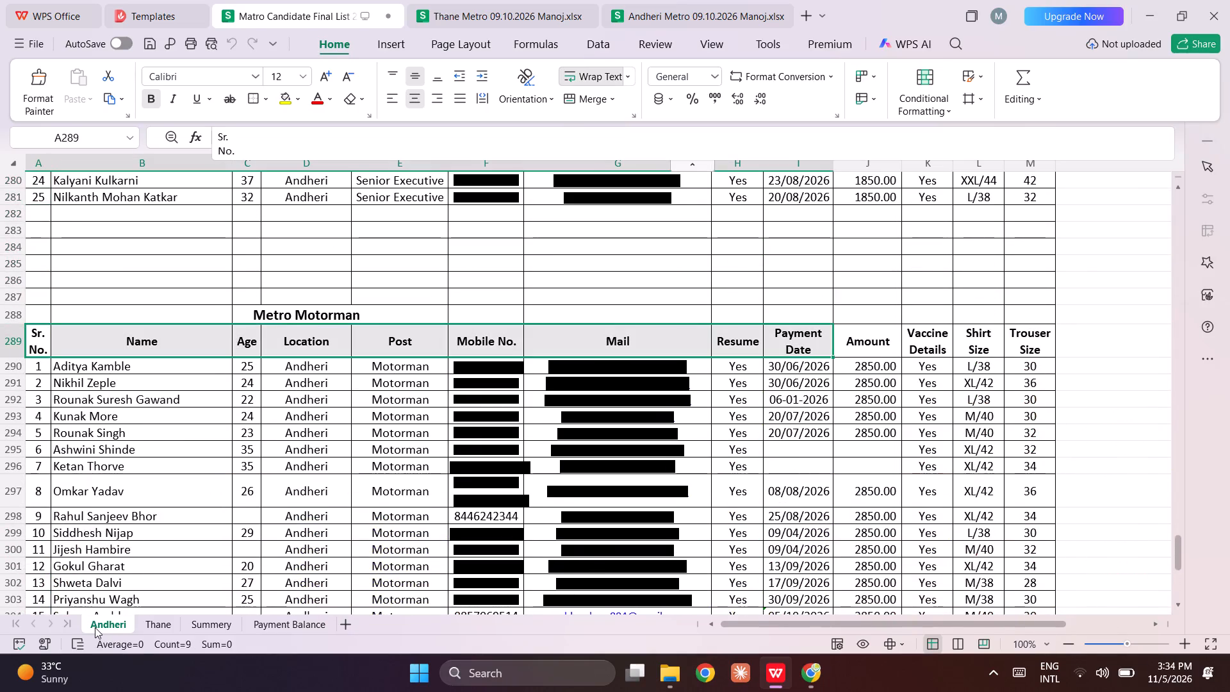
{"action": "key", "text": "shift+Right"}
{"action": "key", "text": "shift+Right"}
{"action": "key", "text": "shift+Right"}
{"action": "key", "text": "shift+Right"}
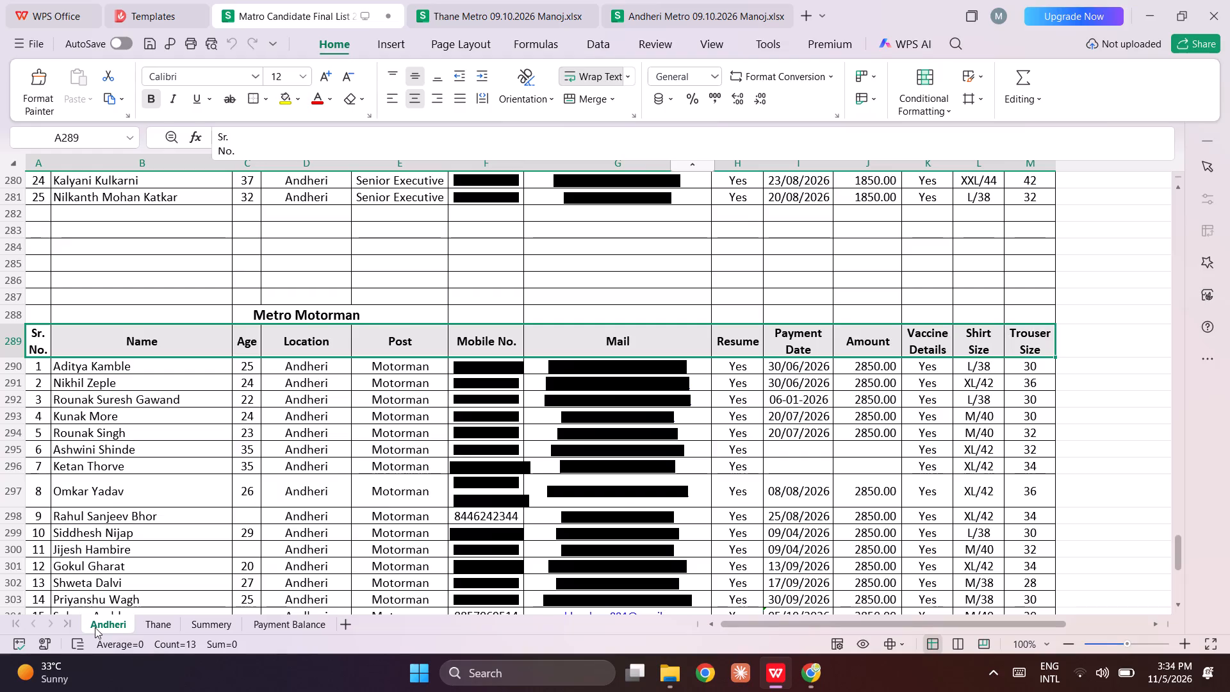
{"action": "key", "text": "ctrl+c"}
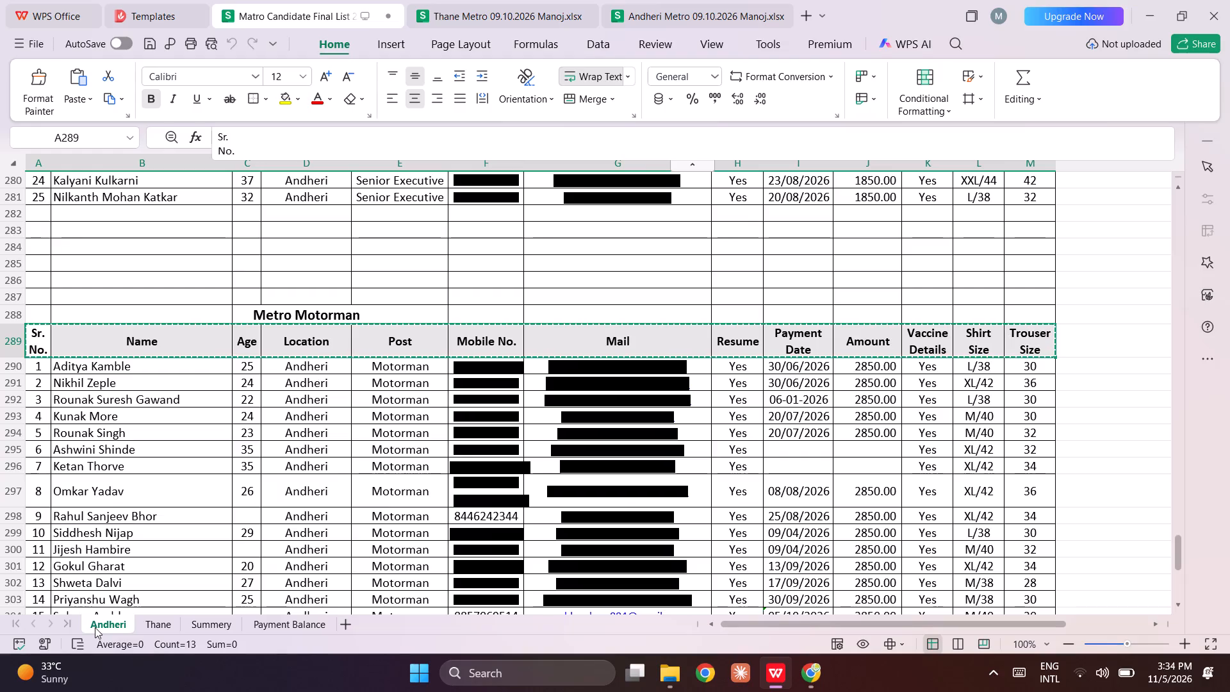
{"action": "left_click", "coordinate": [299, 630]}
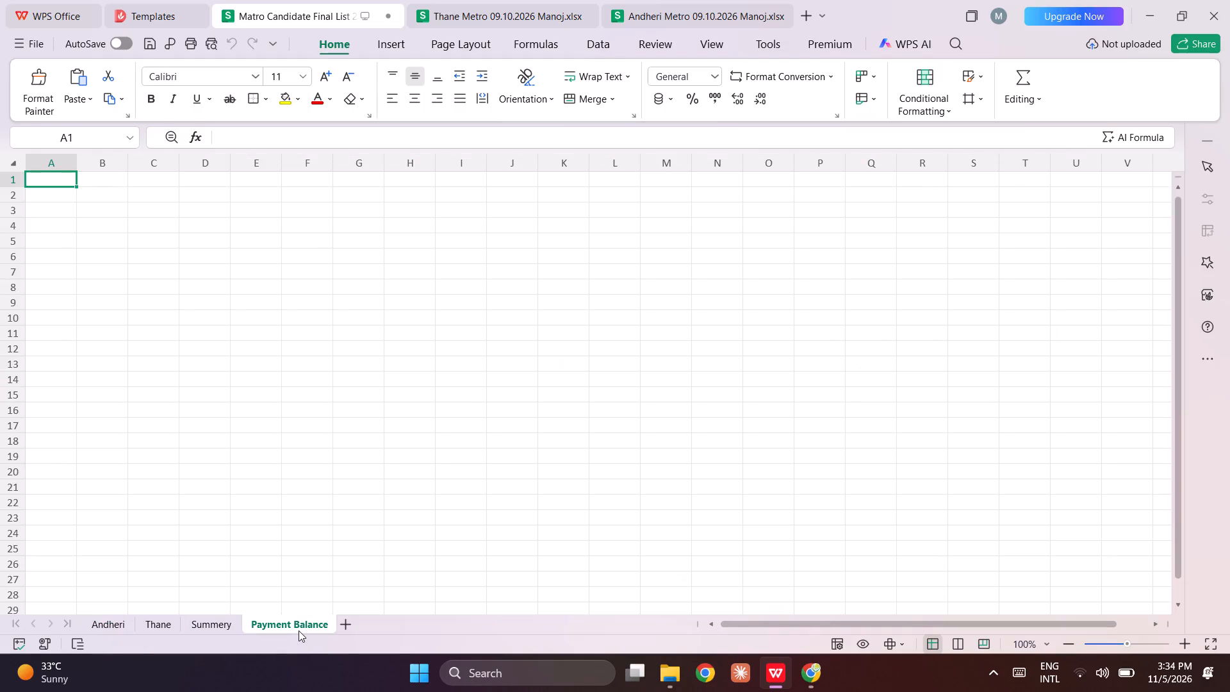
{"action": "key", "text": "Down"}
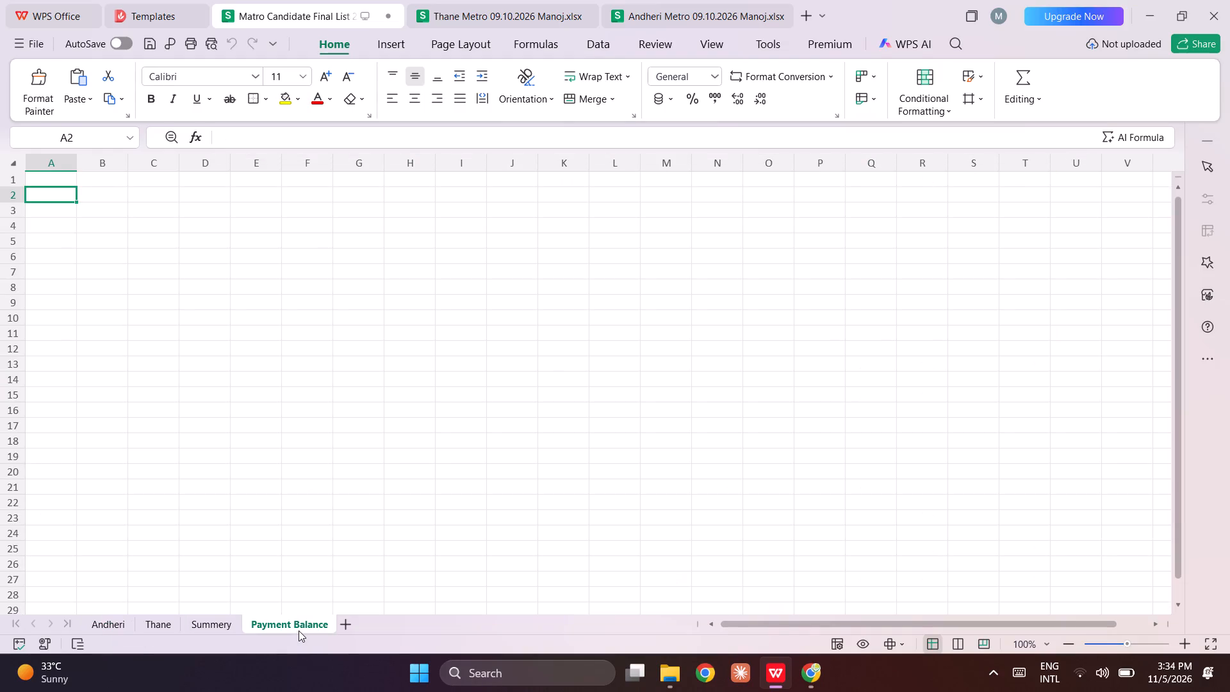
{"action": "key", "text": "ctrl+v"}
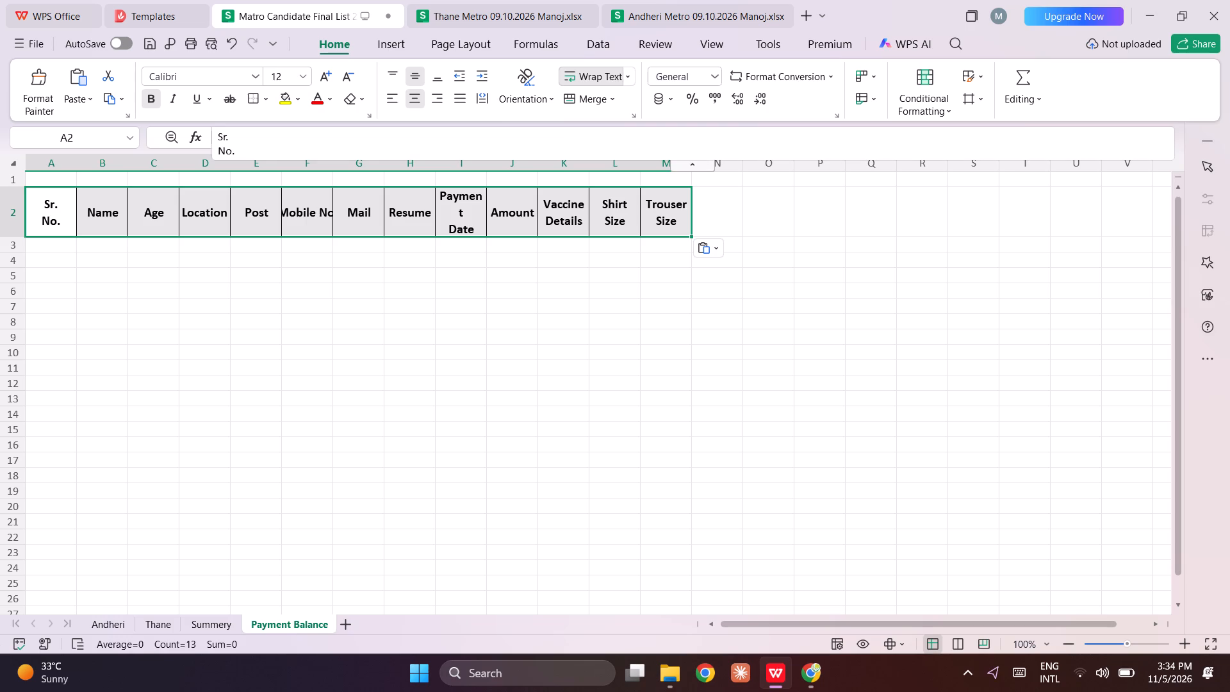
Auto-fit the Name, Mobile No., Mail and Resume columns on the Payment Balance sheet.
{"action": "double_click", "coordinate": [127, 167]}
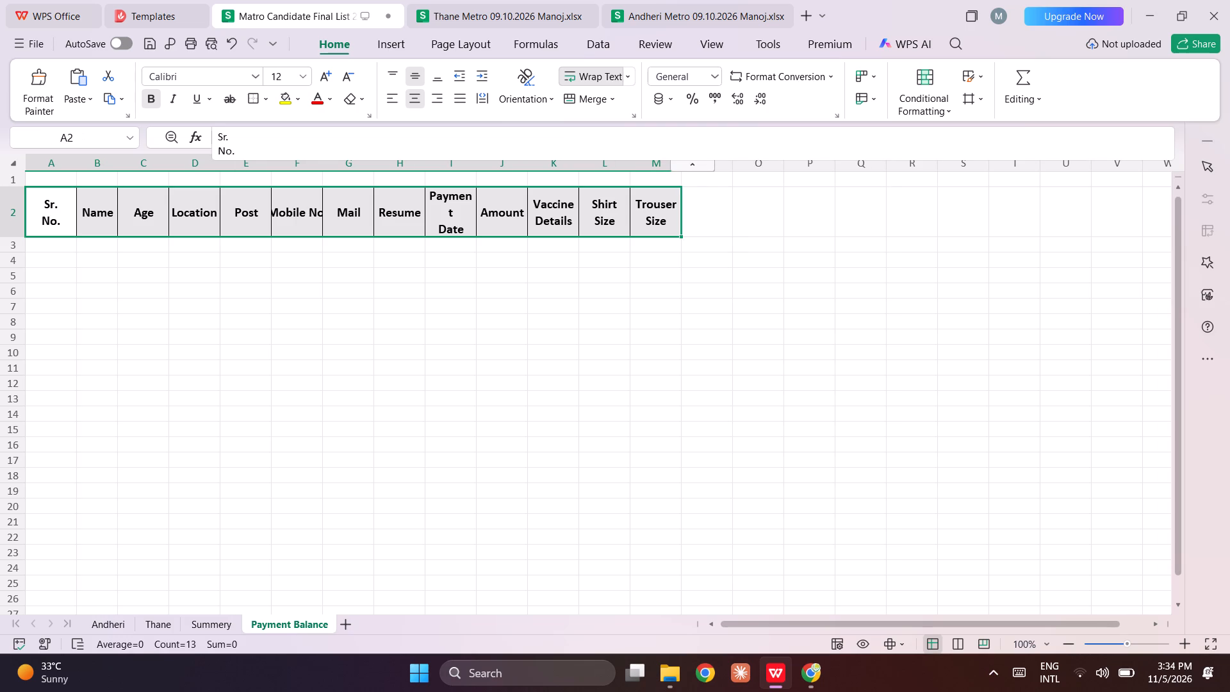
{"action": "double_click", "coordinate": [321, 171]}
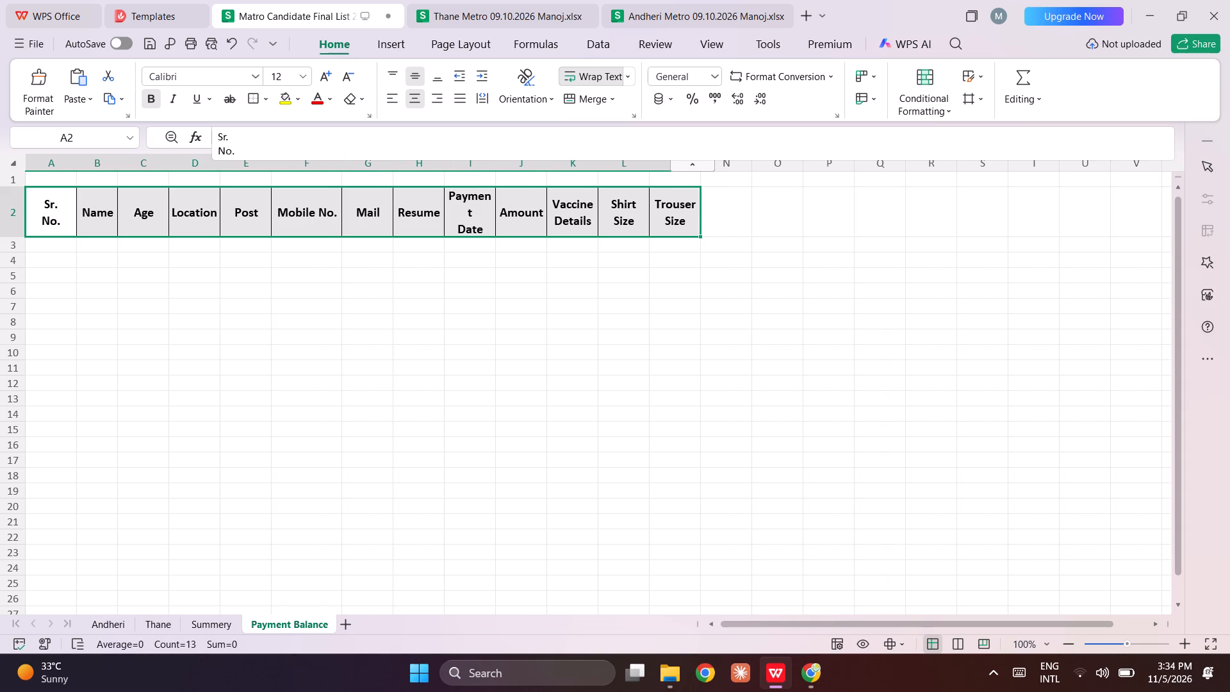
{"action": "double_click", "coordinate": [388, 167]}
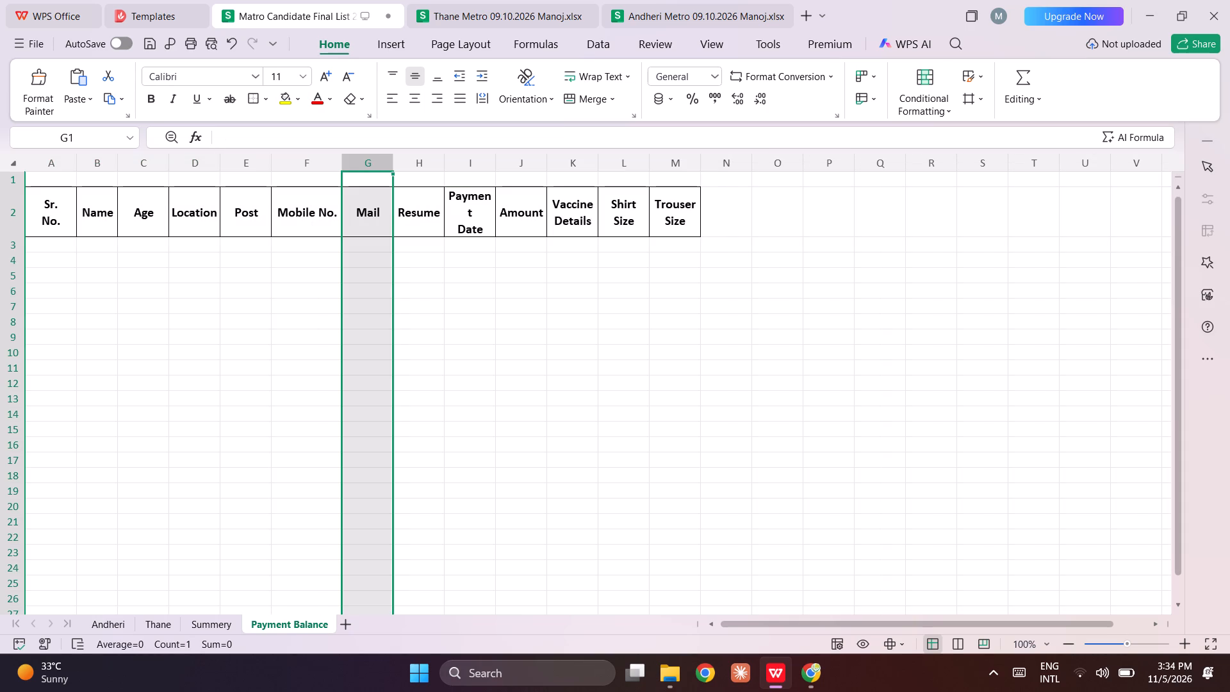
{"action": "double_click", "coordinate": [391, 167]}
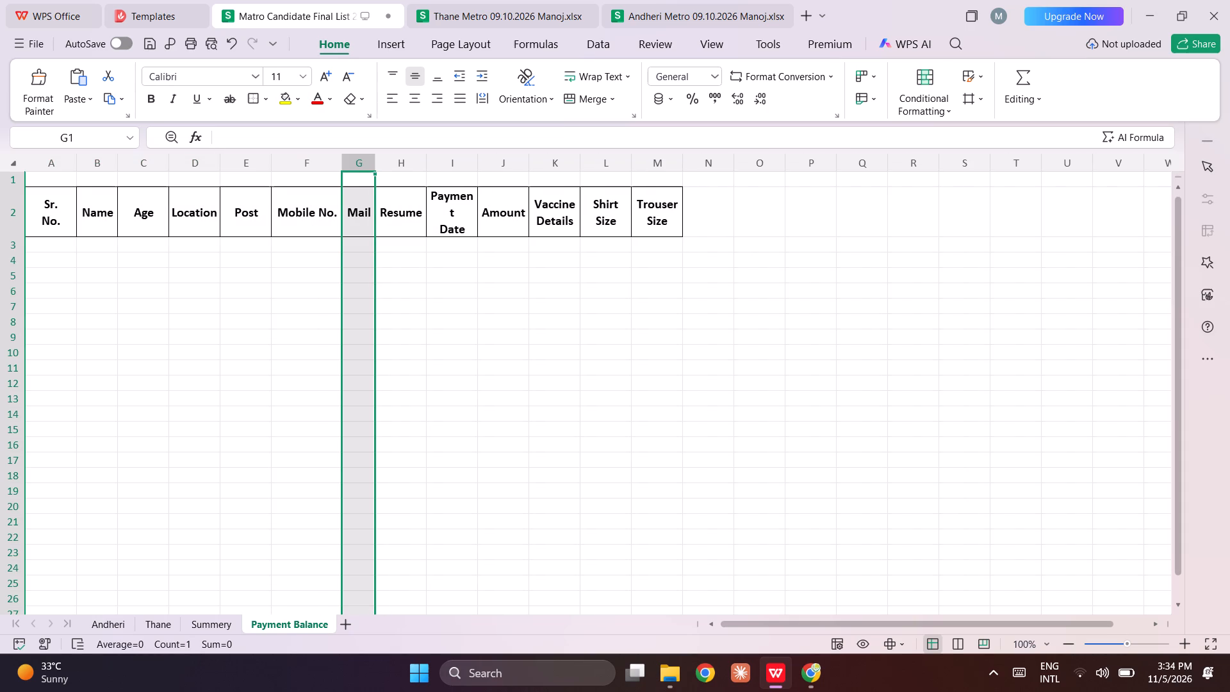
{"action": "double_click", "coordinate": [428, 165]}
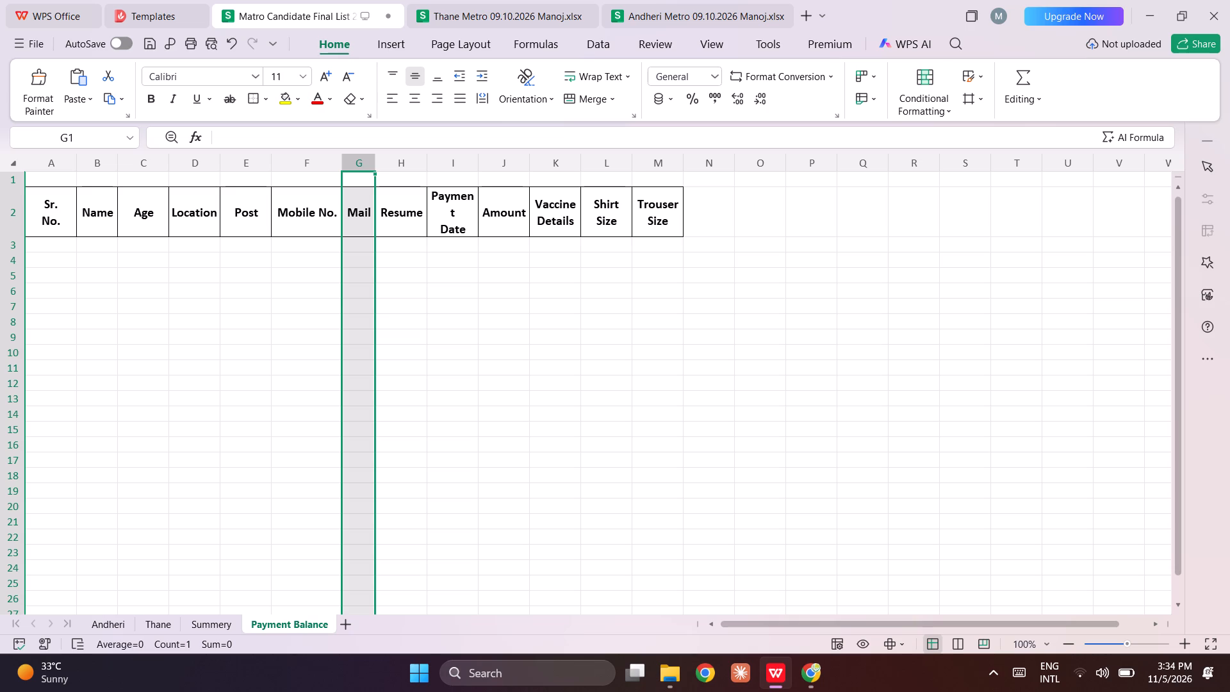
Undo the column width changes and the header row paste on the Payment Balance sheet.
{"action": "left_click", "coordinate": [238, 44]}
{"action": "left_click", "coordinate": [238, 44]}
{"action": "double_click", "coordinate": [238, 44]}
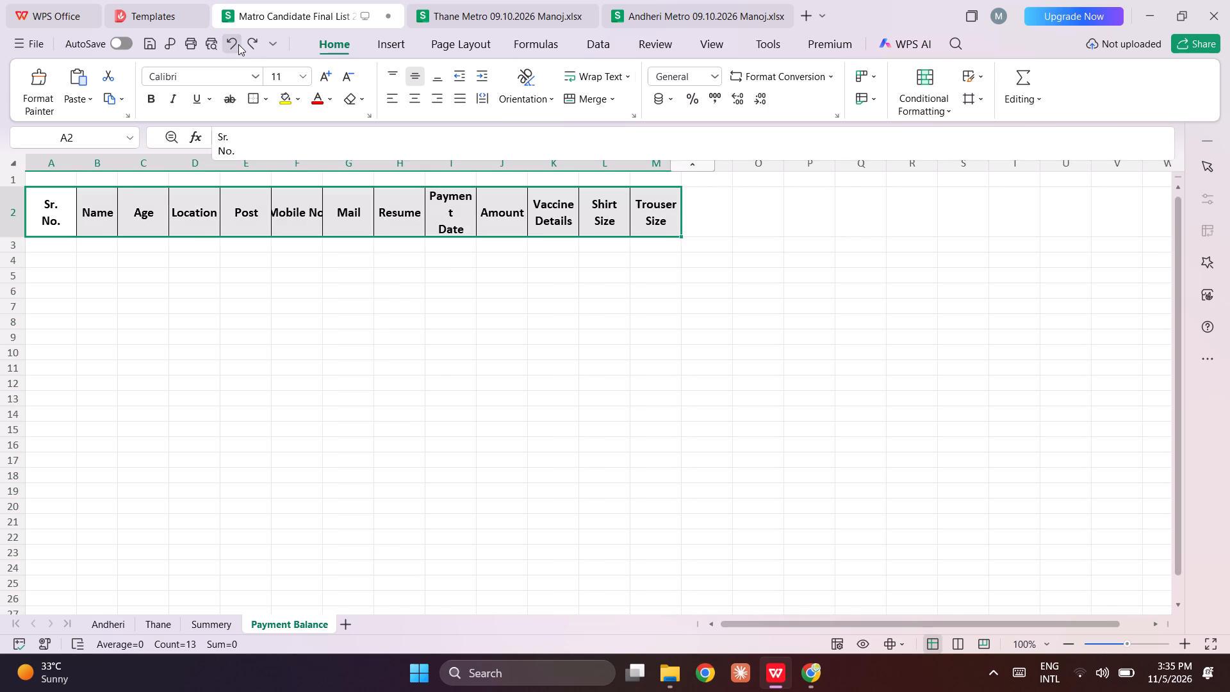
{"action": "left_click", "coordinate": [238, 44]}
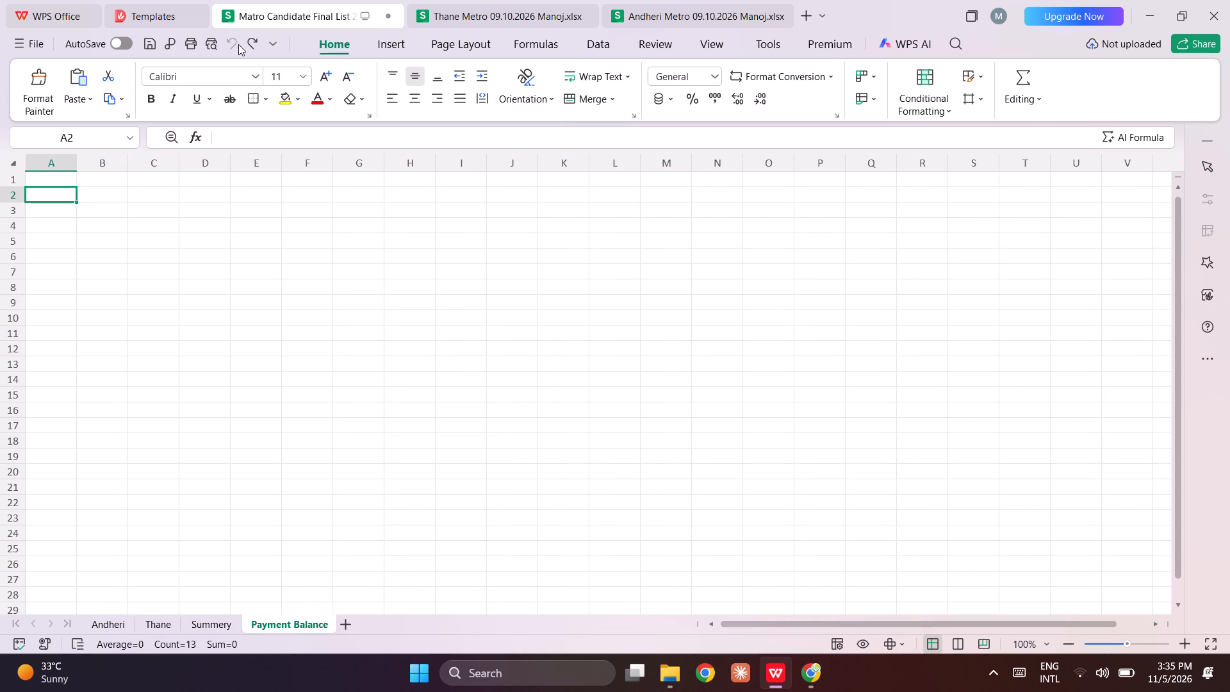
Copy the Motorman header row together with the serial 1 row from the Andheri sheet into Payment Balance at cell A2.
{"action": "left_click", "coordinate": [104, 620]}
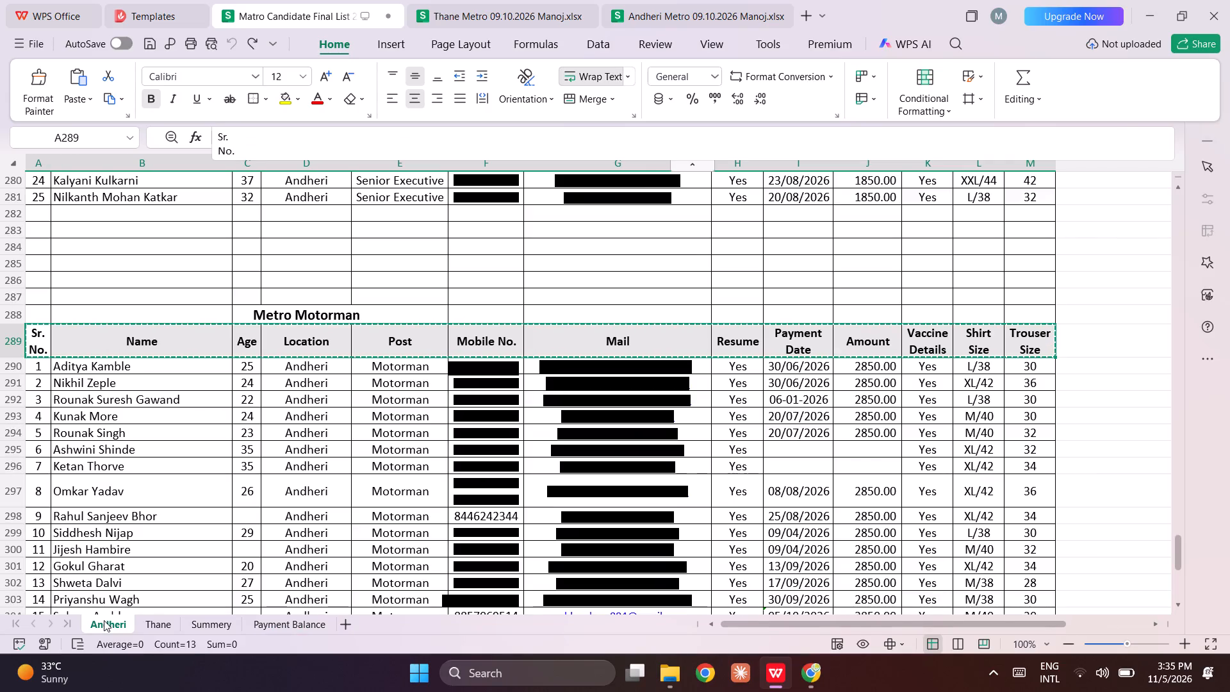
{"action": "key", "text": "shift+Down"}
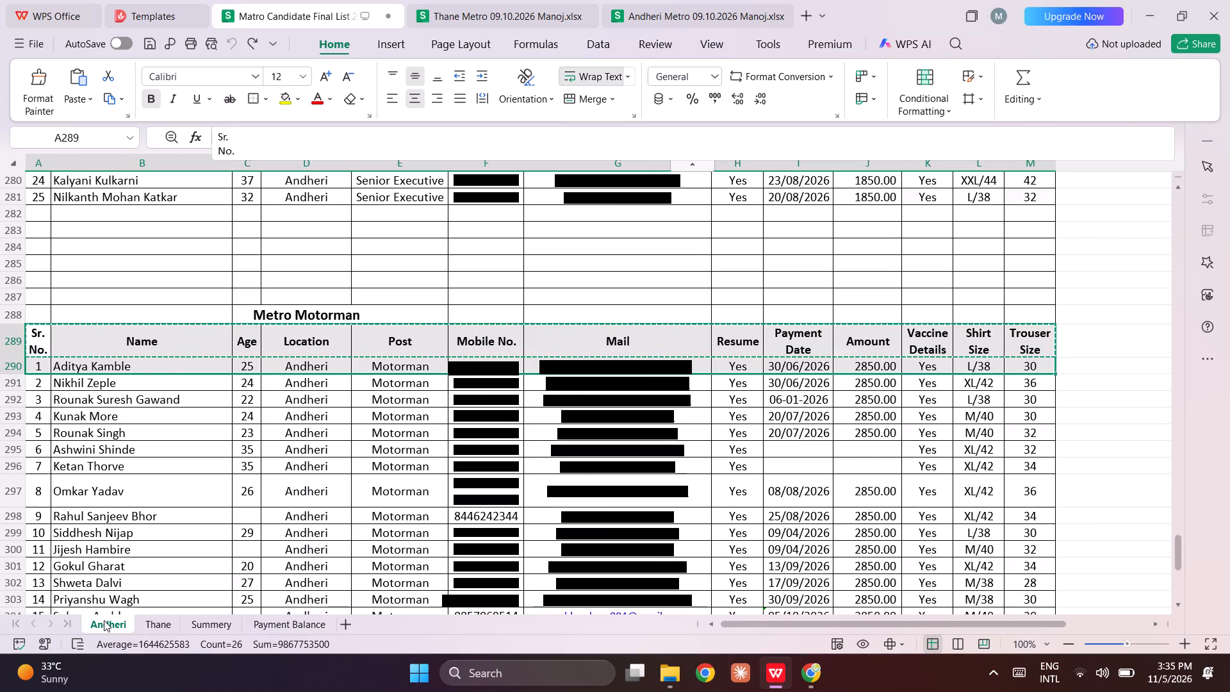
{"action": "key", "text": "ctrl+c"}
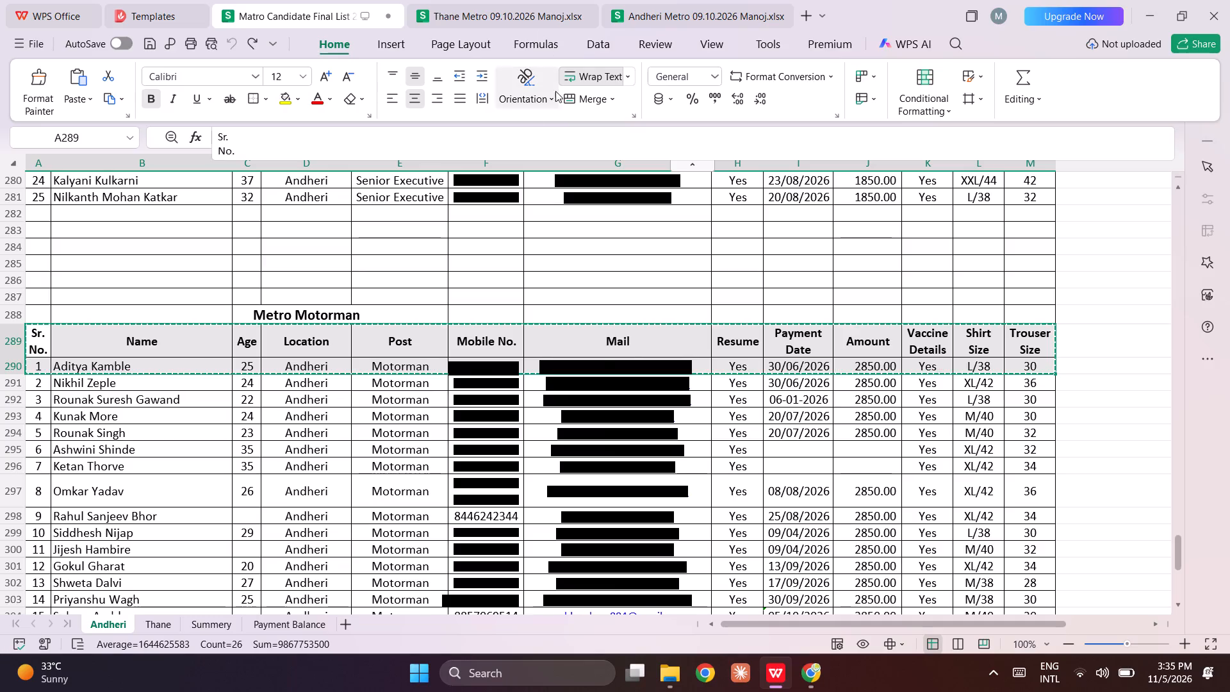
{"action": "left_click", "coordinate": [303, 627]}
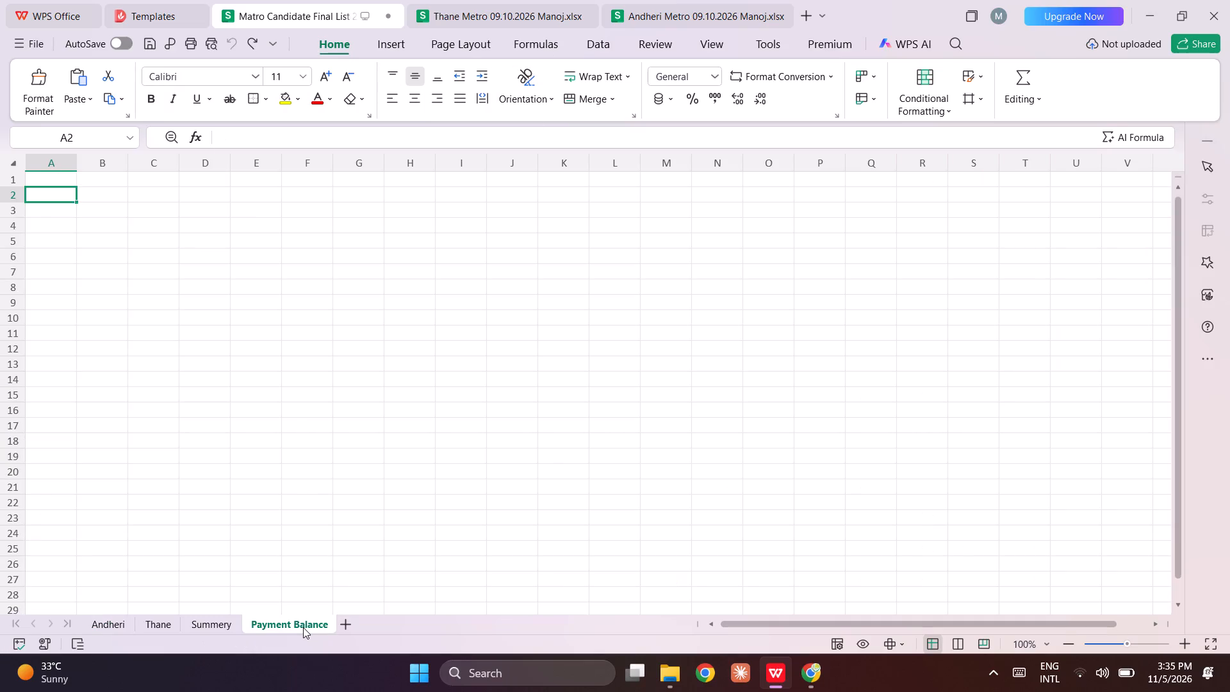
{"action": "key", "text": "ctrl+v"}
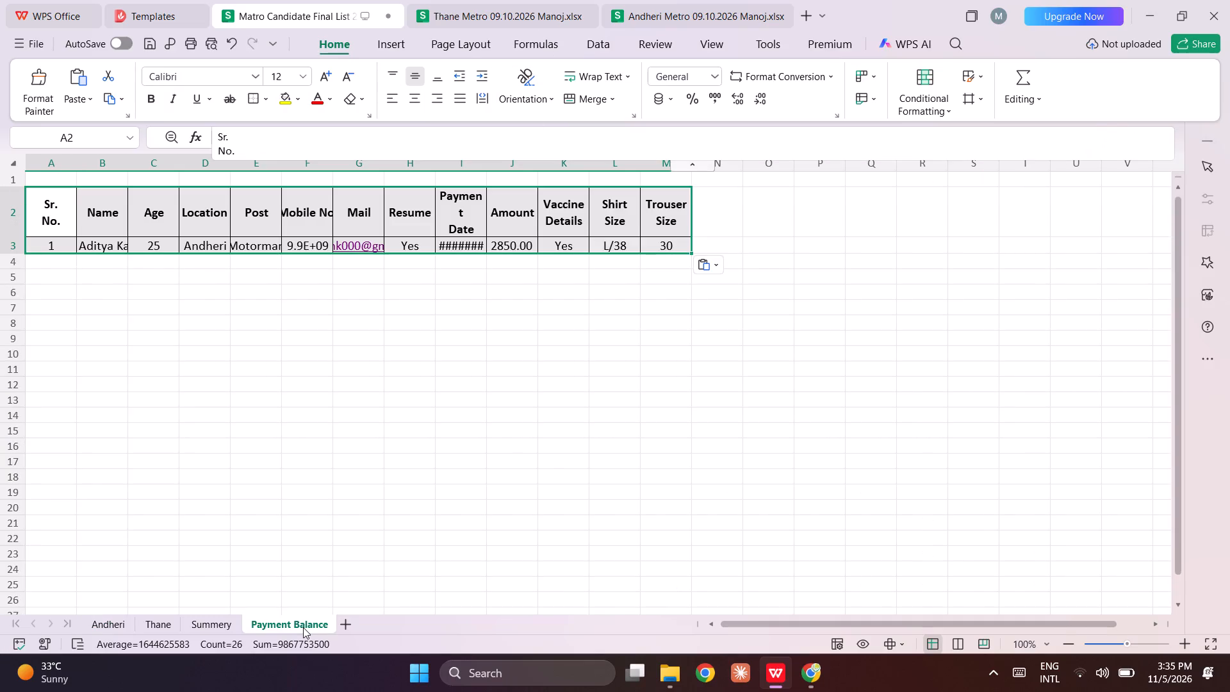
Auto-fit the Name column and the columns from Location through Trouser Size on the Payment Balance sheet.
{"action": "double_click", "coordinate": [129, 167]}
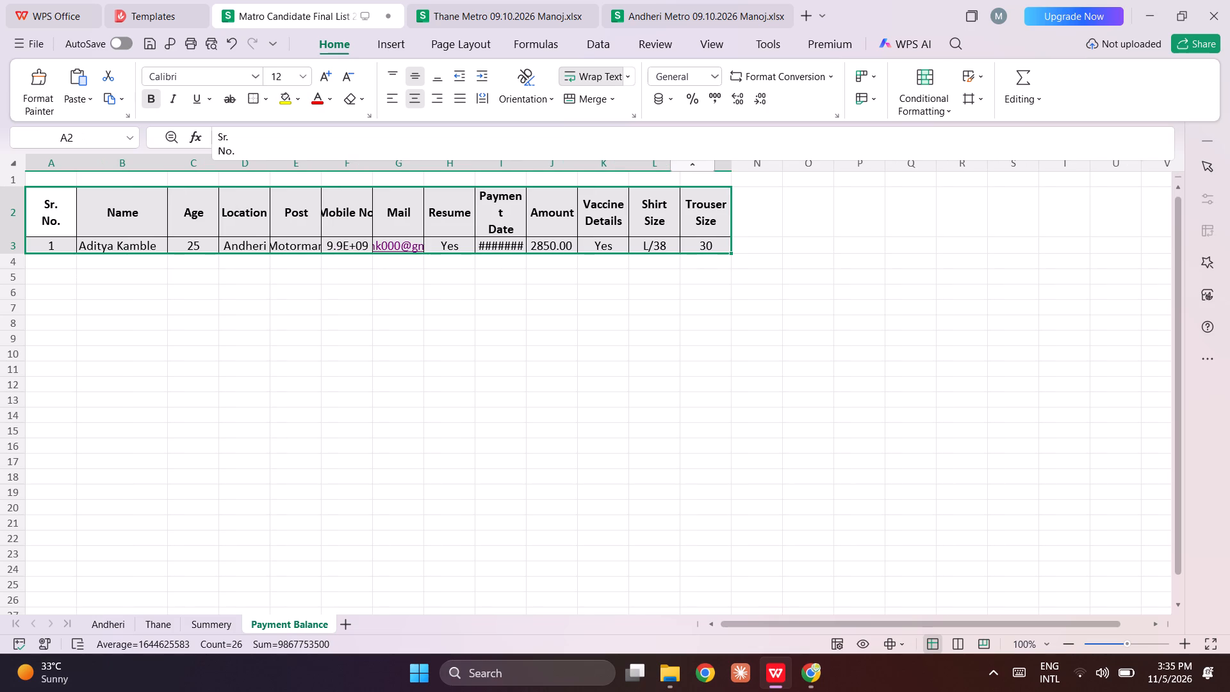
{"action": "double_click", "coordinate": [266, 166]}
{"action": "left_click", "coordinate": [343, 177]}
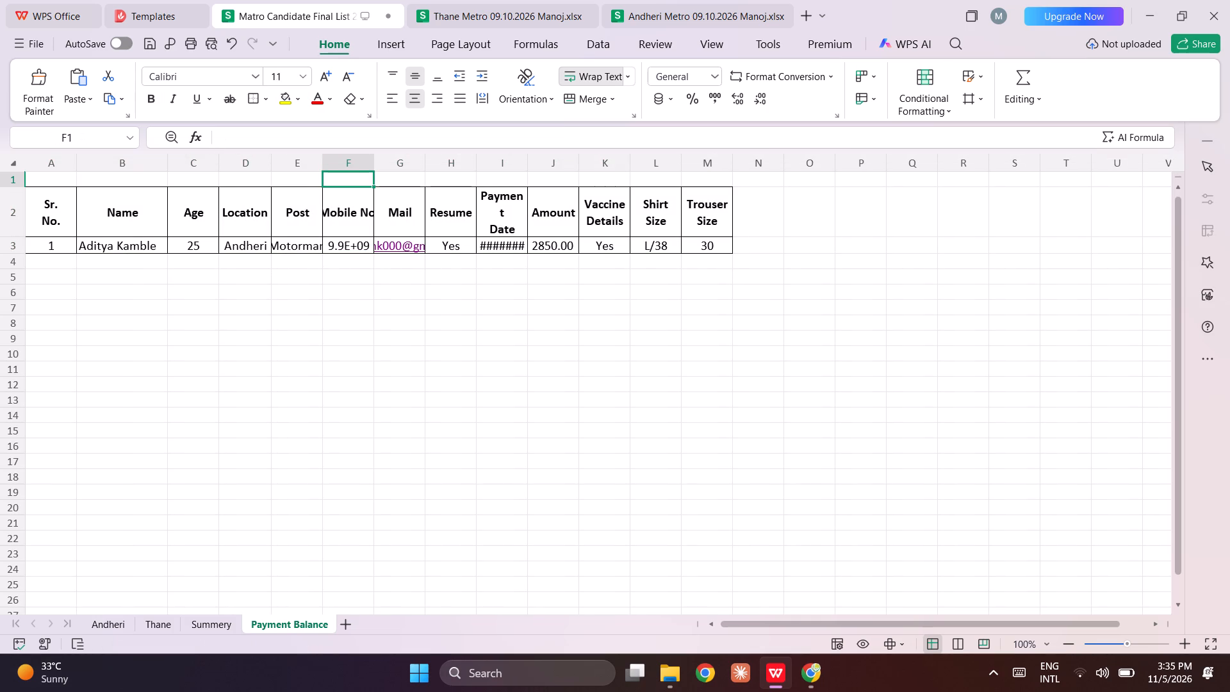
{"action": "double_click", "coordinate": [270, 170]}
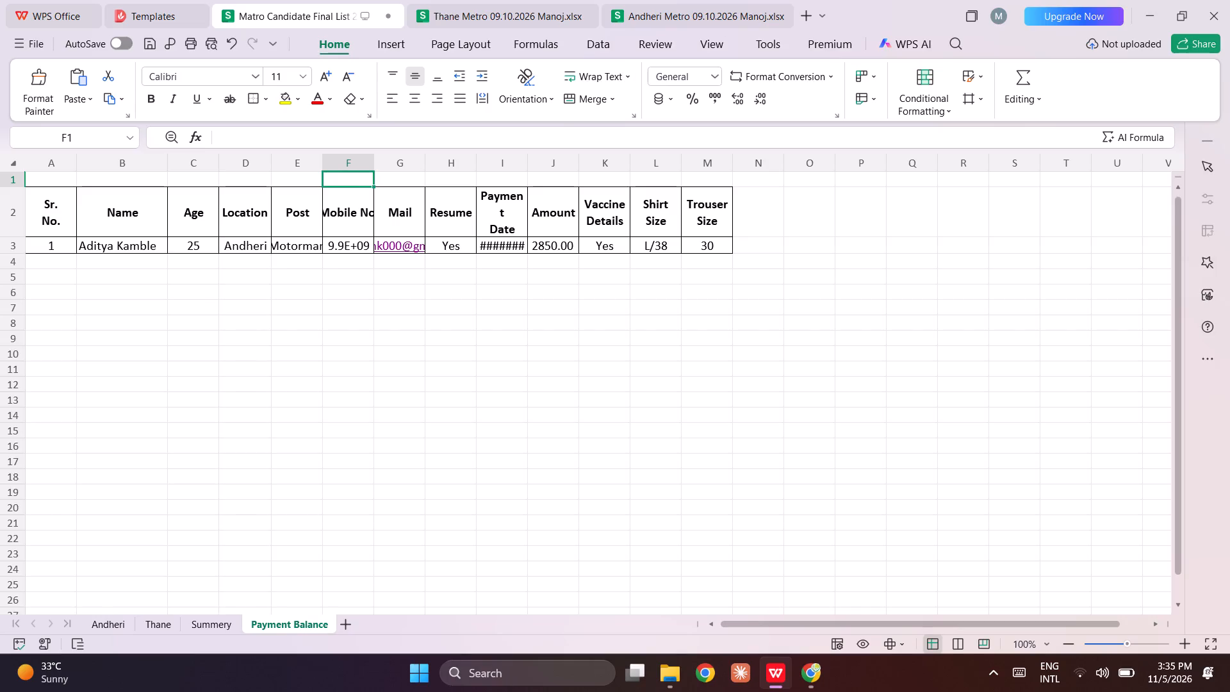
{"action": "double_click", "coordinate": [323, 166]}
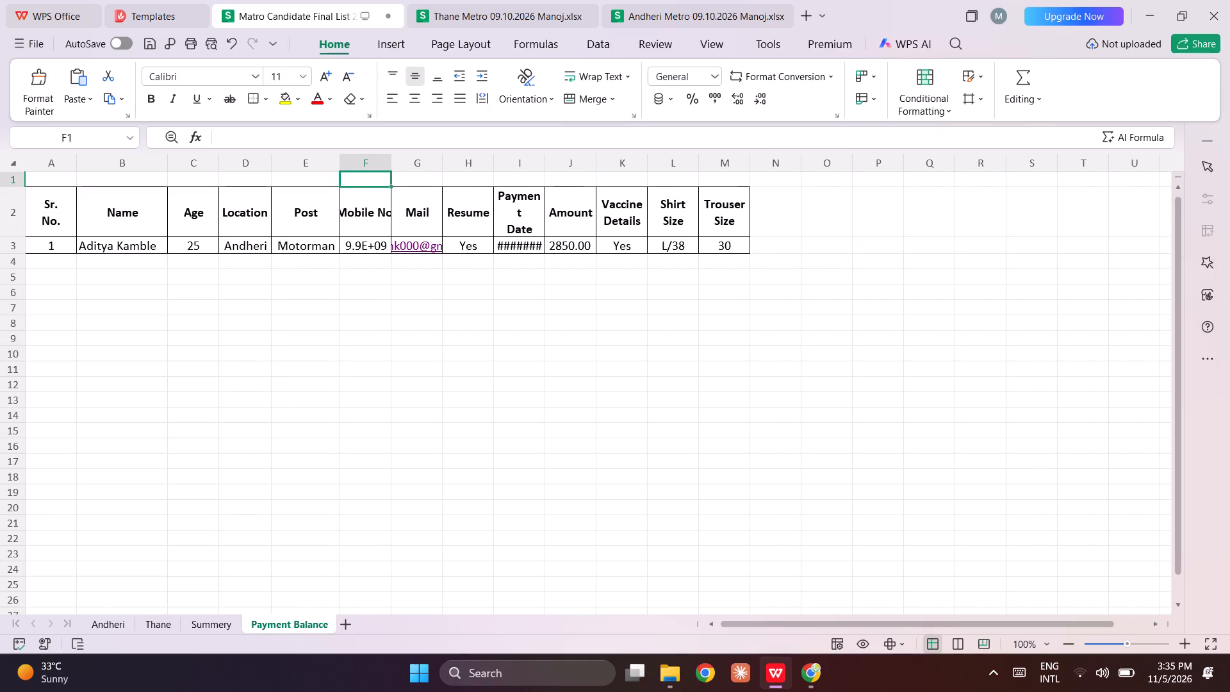
{"action": "double_click", "coordinate": [389, 161]}
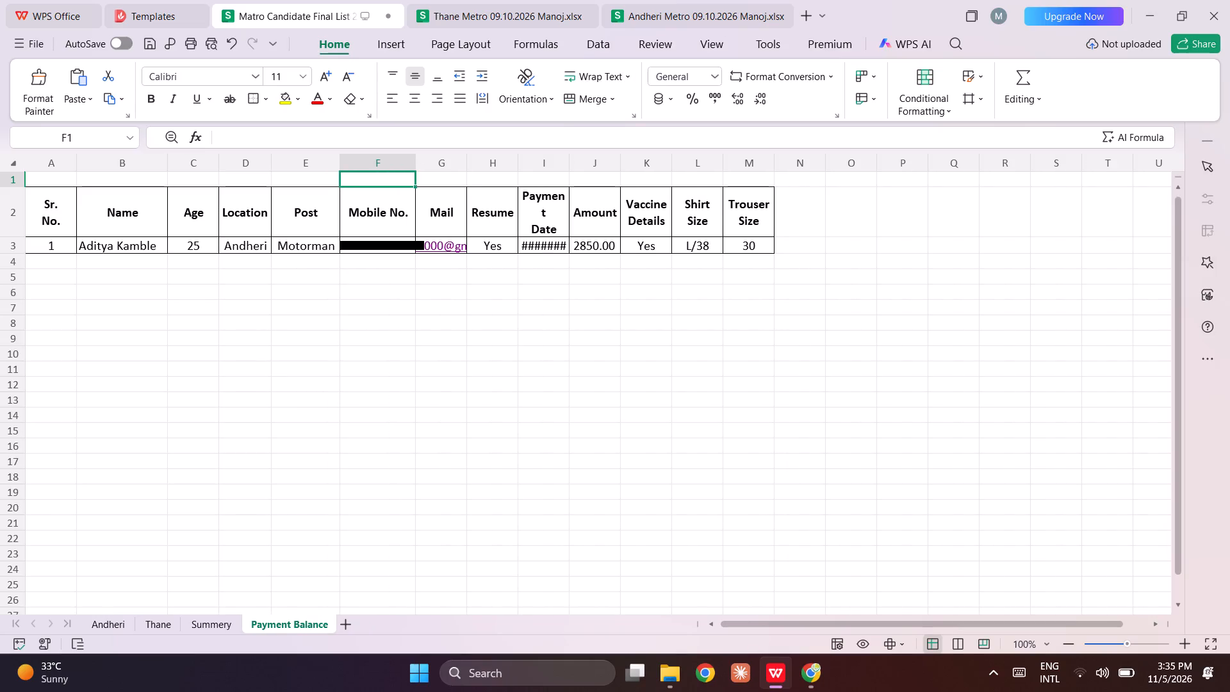
{"action": "double_click", "coordinate": [468, 166]}
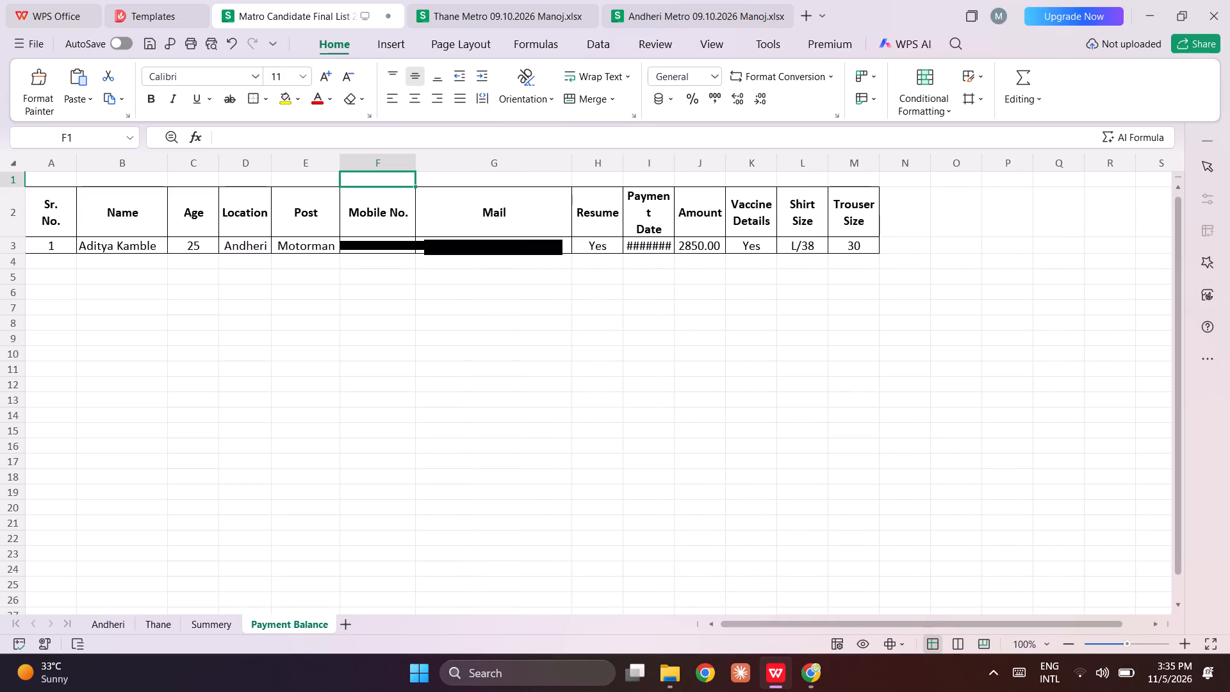
{"action": "double_click", "coordinate": [621, 167]}
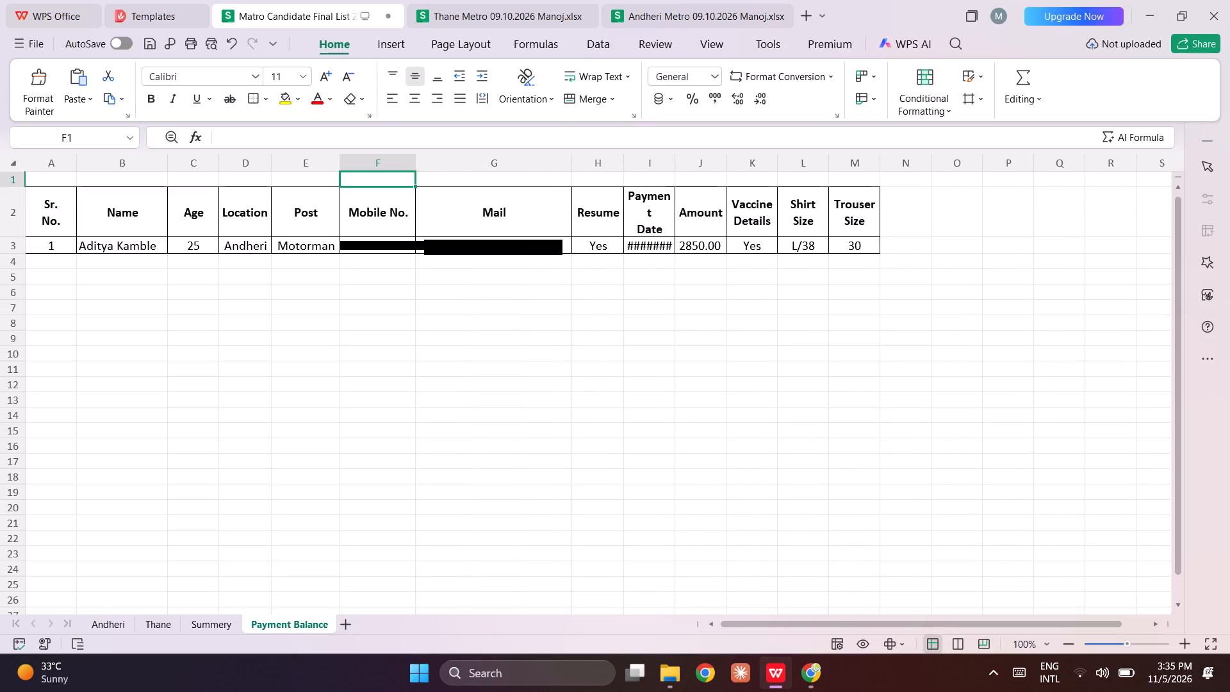
{"action": "double_click", "coordinate": [676, 164]}
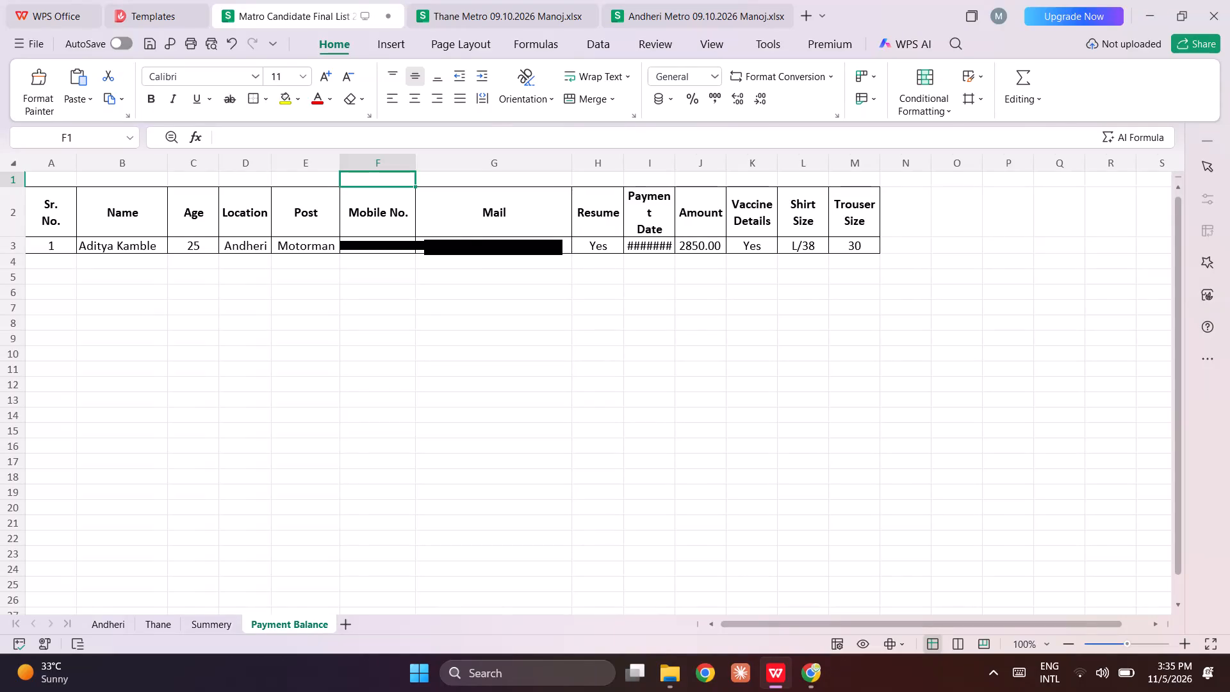
{"action": "double_click", "coordinate": [746, 163]}
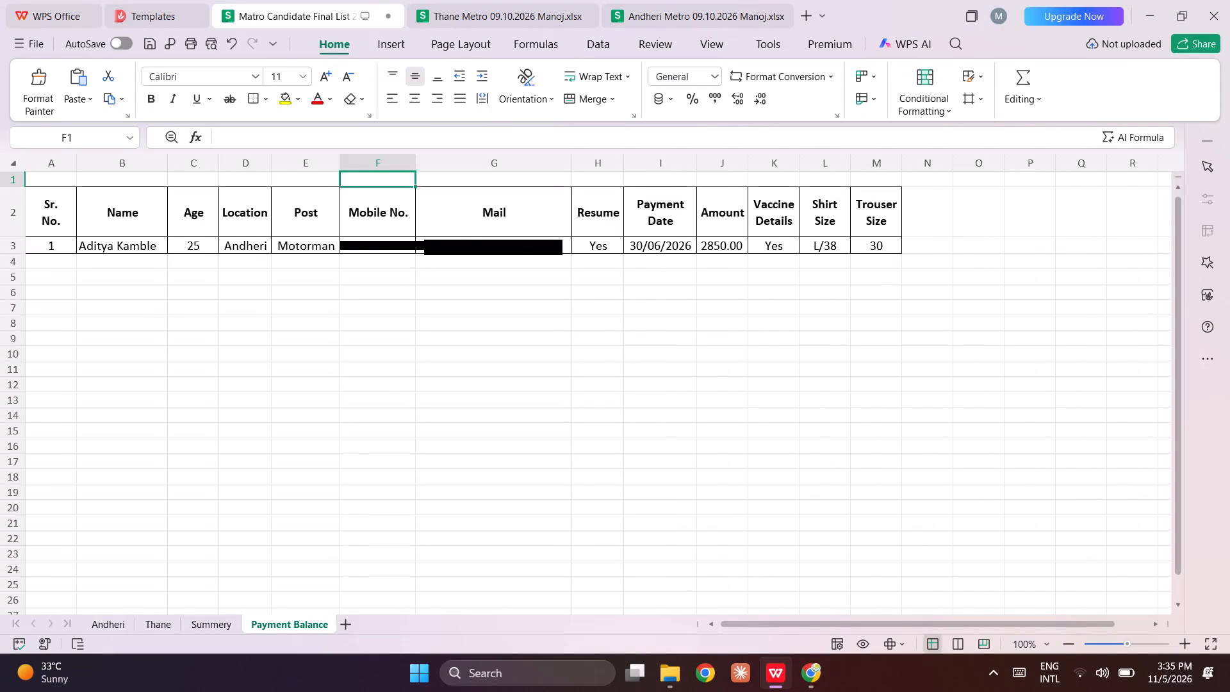
{"action": "double_click", "coordinate": [801, 165]}
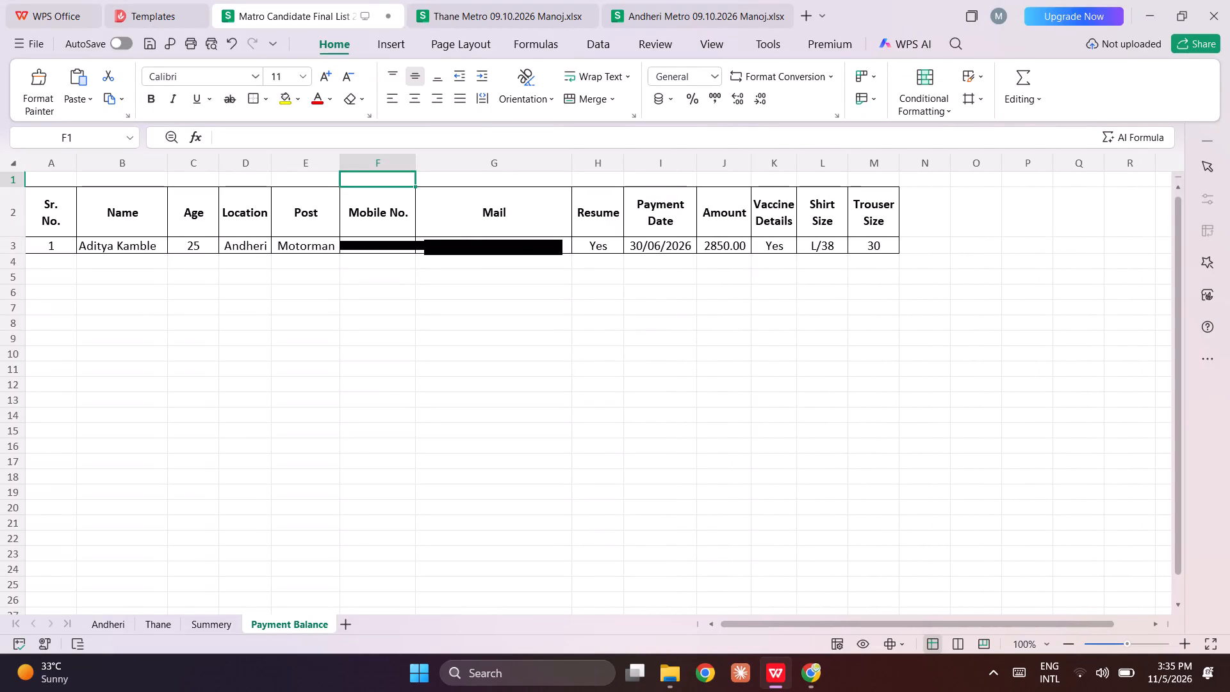
{"action": "double_click", "coordinate": [846, 163]}
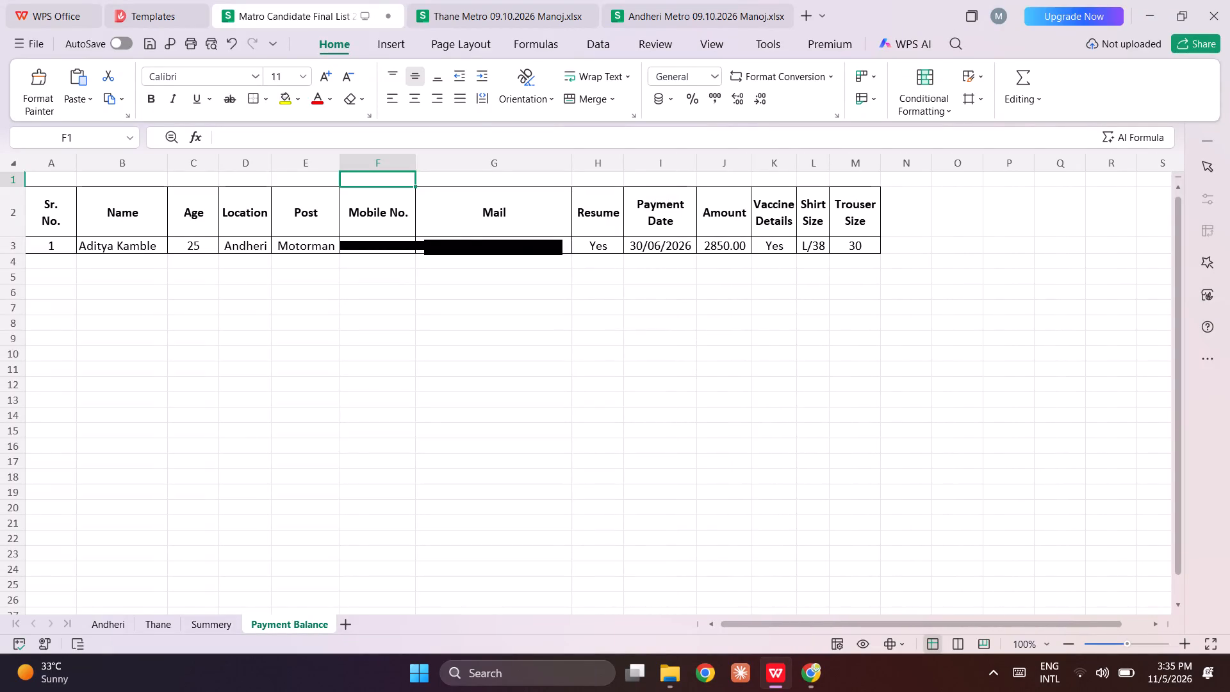
{"action": "double_click", "coordinate": [881, 163]}
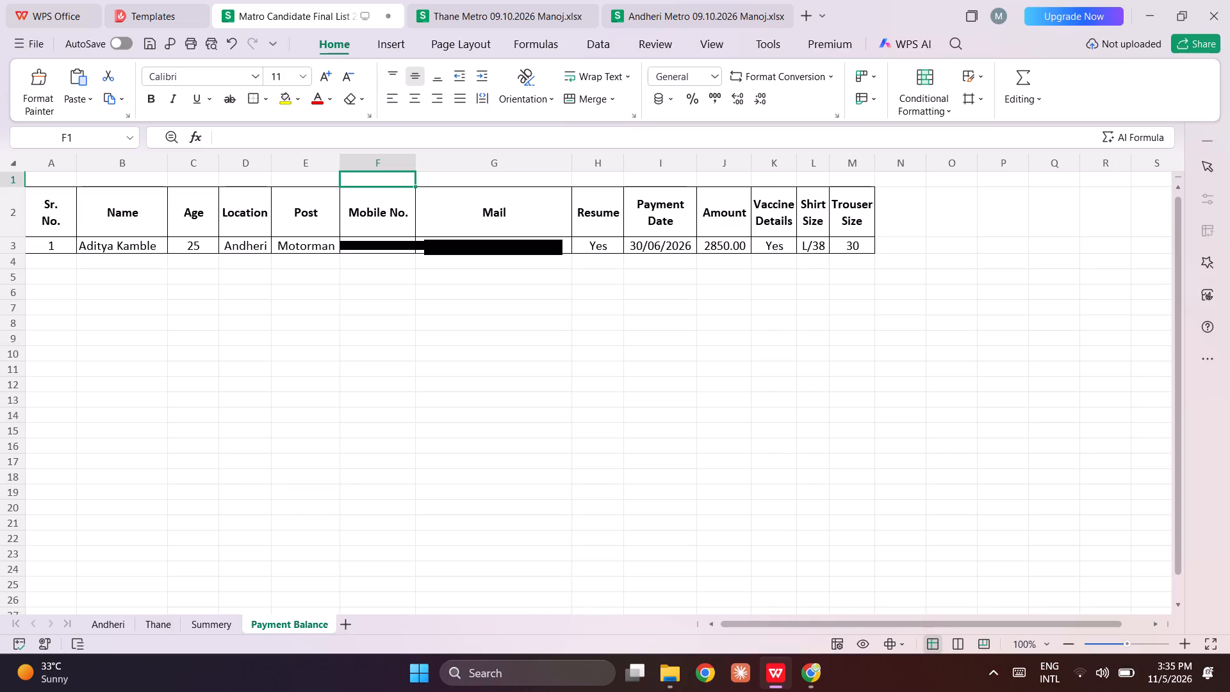
{"action": "left_click", "coordinate": [643, 265]}
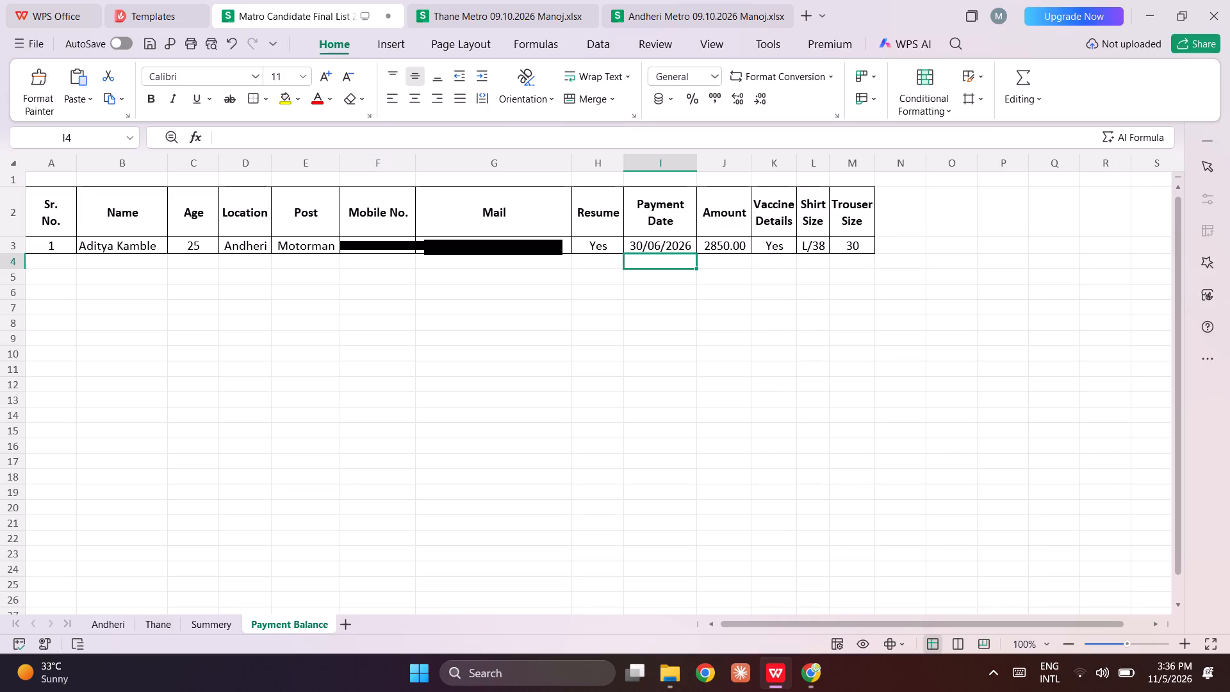
Copy the serial 31 to 34 rows of the Andheri sheet's Motorman table, from the Name column through the New remark column.
{"action": "left_click", "coordinate": [108, 623]}
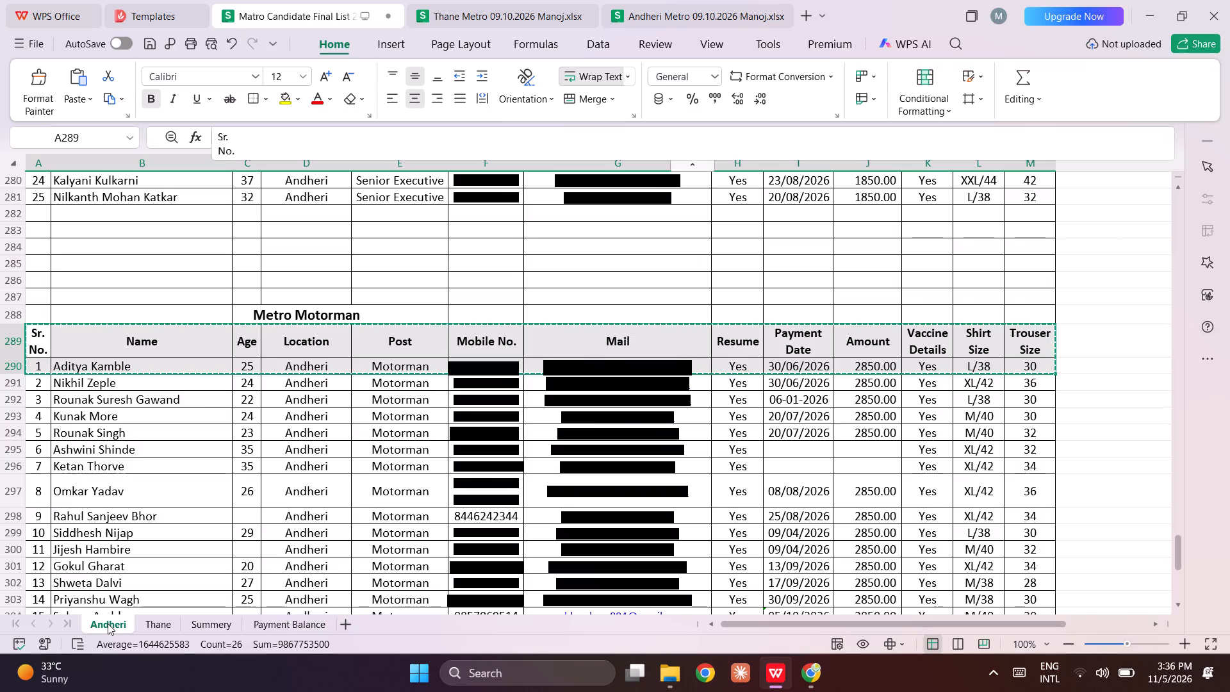
{"action": "key", "text": "Left"}
{"action": "key", "text": "Left"}
{"action": "key", "text": "Left"}
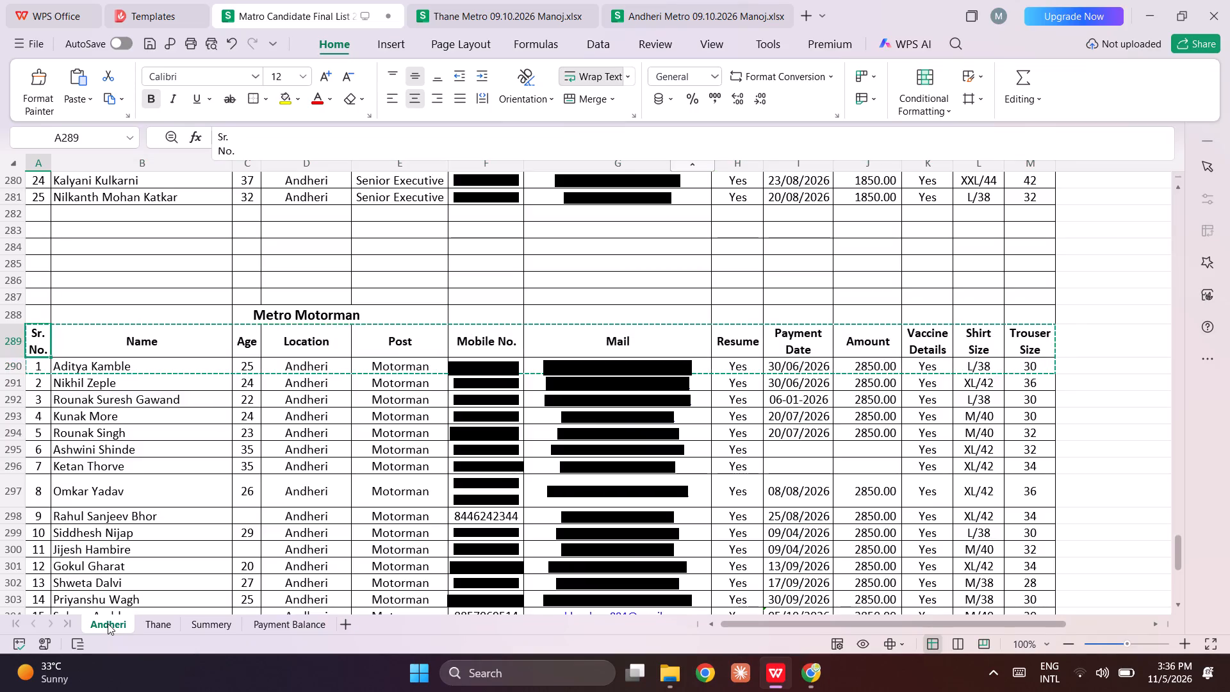
{"action": "key", "text": "Down"}
{"action": "key", "text": "Down"}
{"action": "key", "text": "Down"}
{"action": "key", "text": "Down"}
{"action": "key", "text": "Down"}
{"action": "key", "text": "Down"}
{"action": "key", "text": "Down"}
{"action": "key", "text": "Down"}
{"action": "key", "text": "Down"}
{"action": "key", "text": "Down"}
{"action": "key", "text": "Down"}
{"action": "key", "text": "Down"}
{"action": "key", "text": "Down"}
{"action": "key", "text": "Down"}
{"action": "key", "text": "Down"}
{"action": "key", "text": "Down"}
{"action": "key", "text": "Down"}
{"action": "key", "text": "Down"}
{"action": "key", "text": "Down"}
{"action": "key", "text": "Down"}
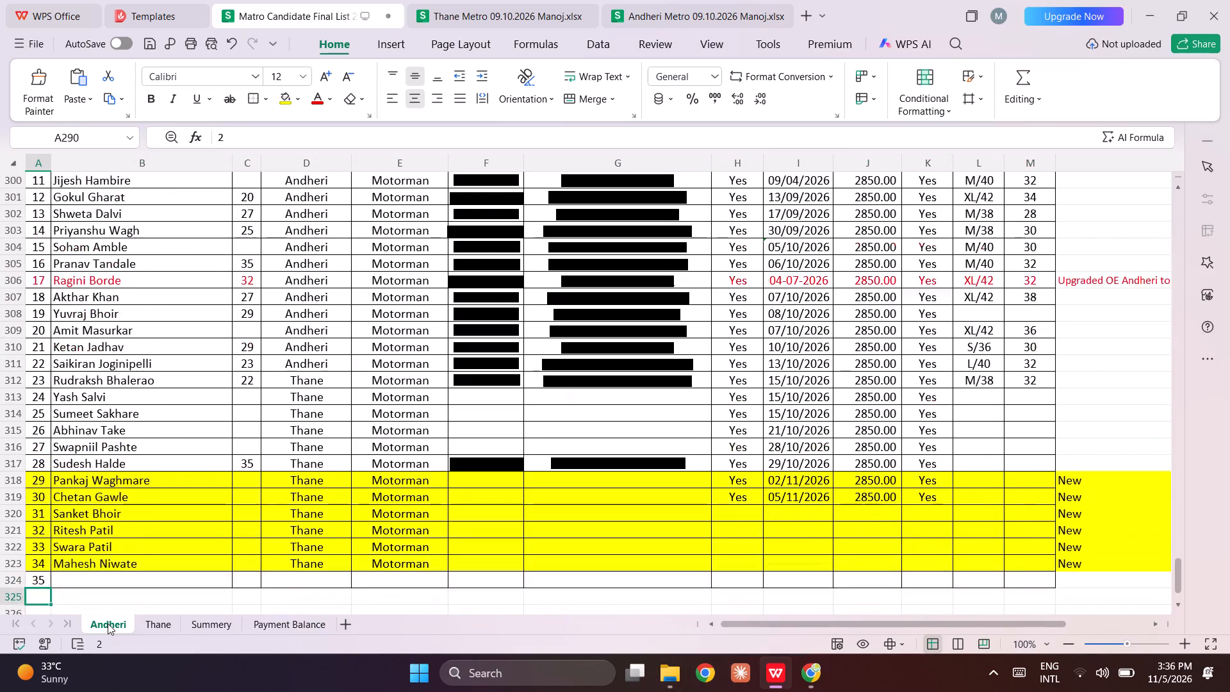
{"action": "key", "text": "Up"}
{"action": "key", "text": "Up"}
{"action": "key", "text": "Up"}
{"action": "key", "text": "Up"}
{"action": "key", "text": "Up"}
{"action": "key", "text": "Up"}
{"action": "key", "text": "Up"}
{"action": "key", "text": "Up"}
{"action": "key", "text": "Up"}
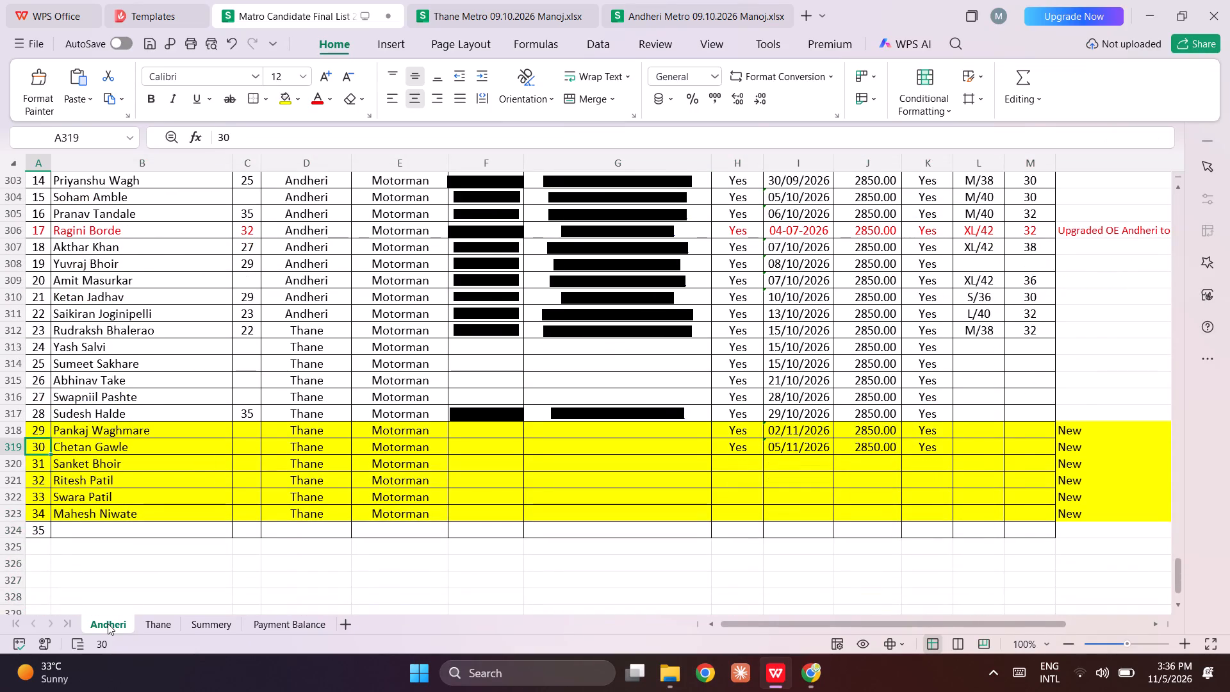
{"action": "key", "text": "Right"}
{"action": "key", "text": "Right"}
{"action": "key", "text": "Right"}
{"action": "key", "text": "Right"}
{"action": "key", "text": "Right"}
{"action": "key", "text": "Right"}
{"action": "key", "text": "Right"}
{"action": "key", "text": "Right"}
{"action": "key", "text": "Down"}
{"action": "key", "text": "Left"}
{"action": "key", "text": "Left"}
{"action": "key", "text": "Left"}
{"action": "key", "text": "Left"}
{"action": "key", "text": "Left"}
{"action": "key", "text": "Left"}
{"action": "key", "text": "Left"}
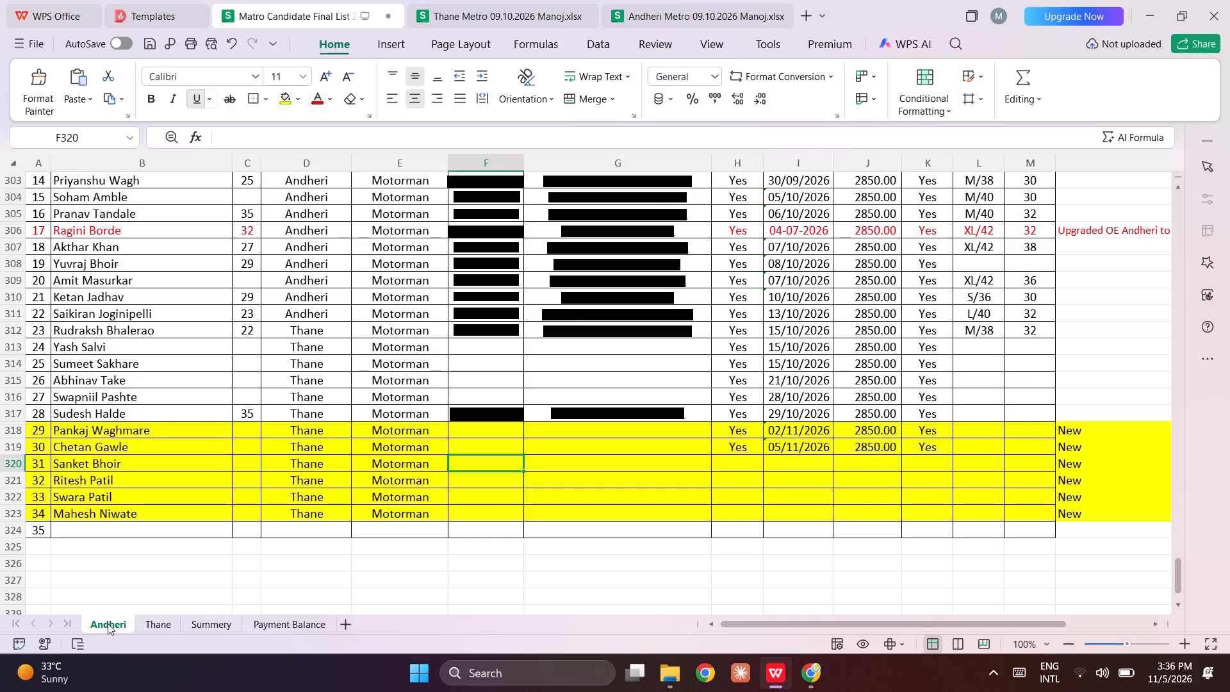
{"action": "key", "text": "Right"}
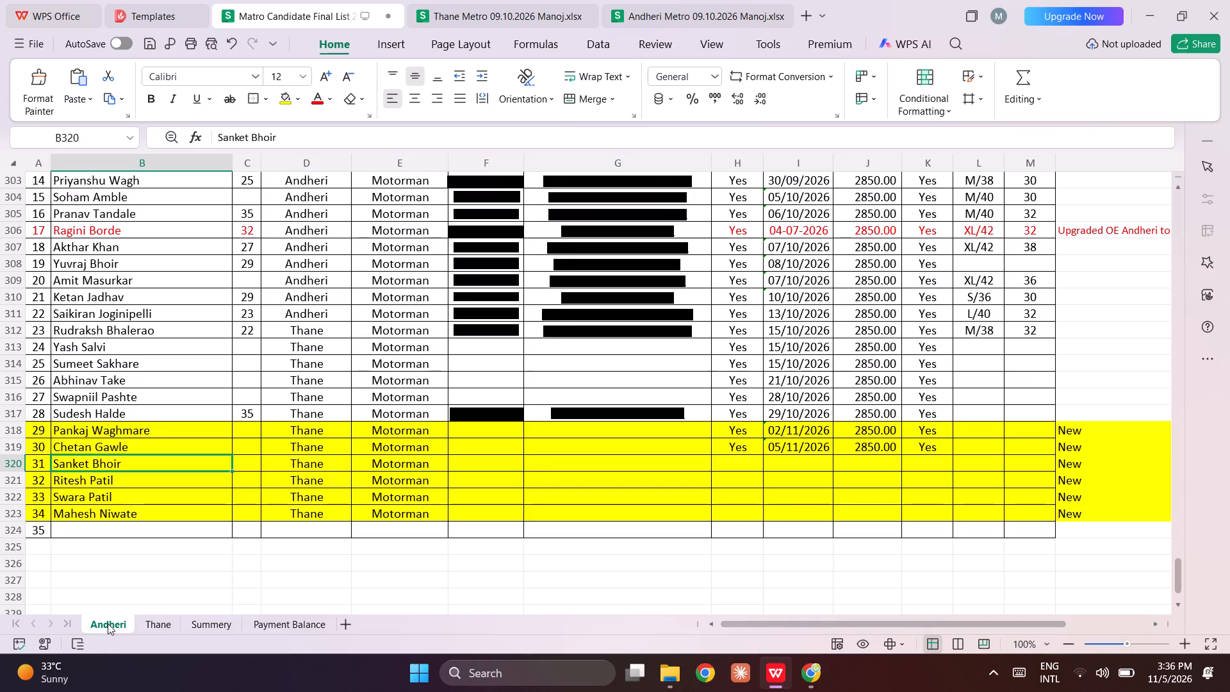
{"action": "key", "text": "shift+Down"}
{"action": "key", "text": "shift+Down"}
{"action": "key", "text": "shift+Down"}
{"action": "key", "text": "shift+Right"}
{"action": "key", "text": "shift+Right"}
{"action": "key", "text": "shift+Right"}
{"action": "key", "text": "shift+Right"}
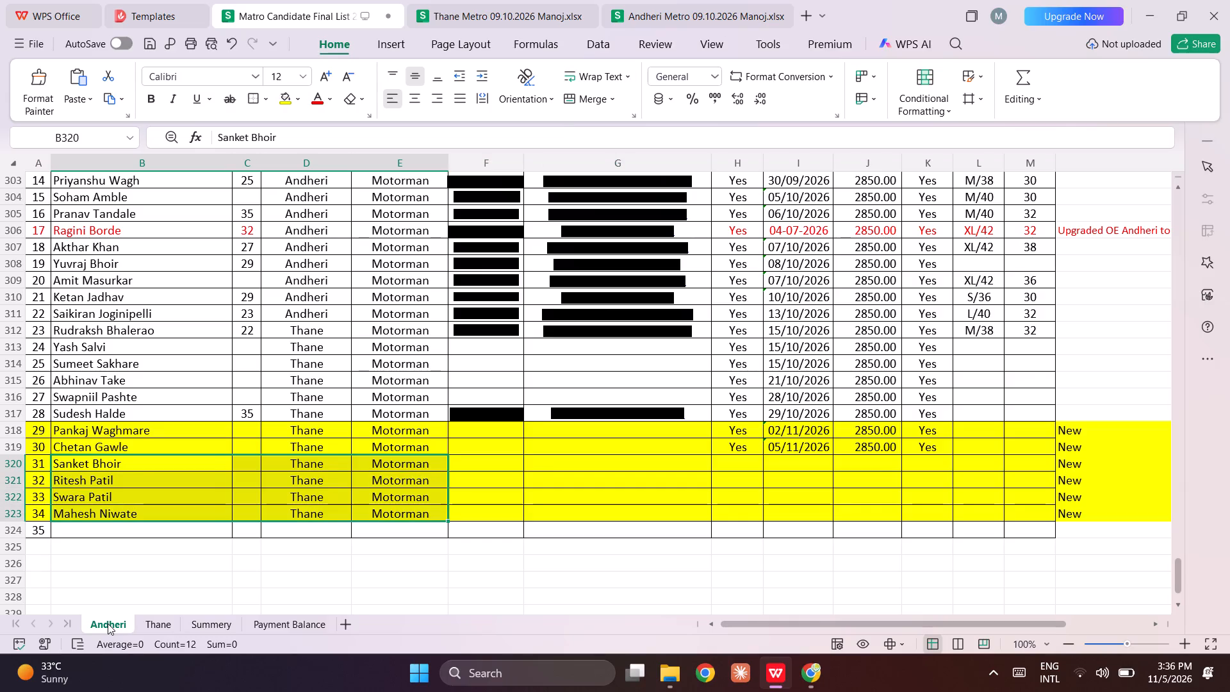
{"action": "key", "text": "shift+Right"}
{"action": "key", "text": "shift+Right"}
{"action": "key", "text": "shift+Right"}
{"action": "key", "text": "shift+Right"}
{"action": "key", "text": "shift+Right"}
{"action": "key", "text": "shift+Right"}
{"action": "key", "text": "shift+Right"}
{"action": "key", "text": "shift+Right"}
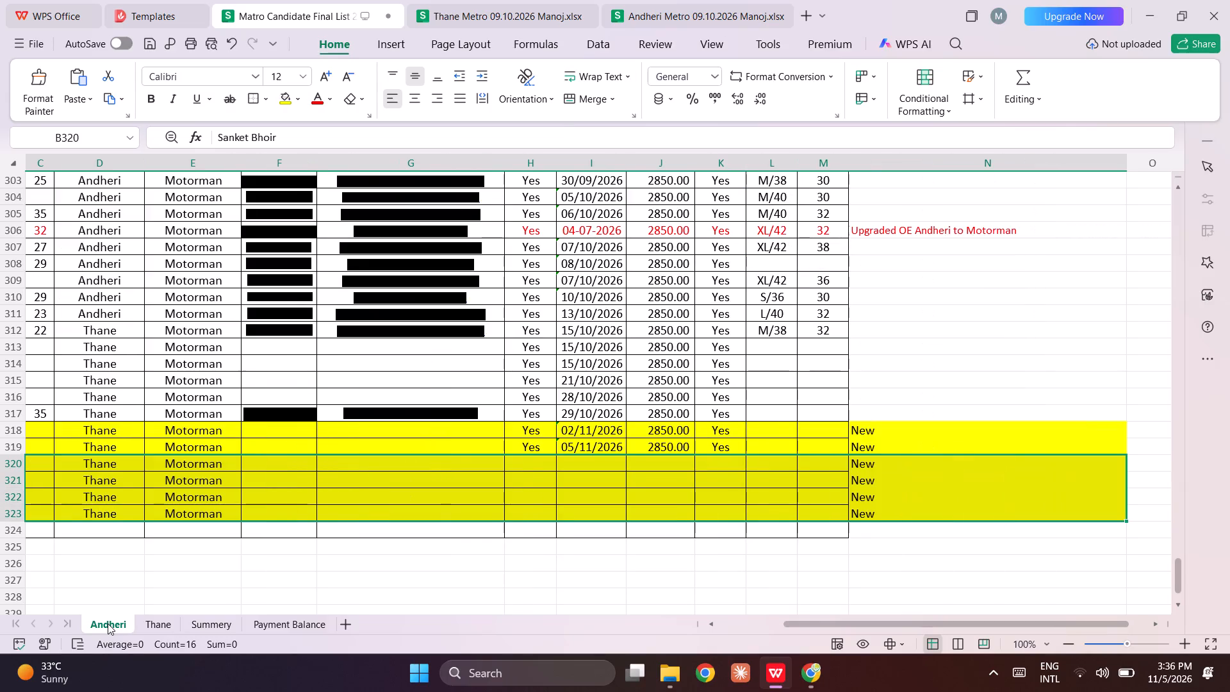
{"action": "key", "text": "ctrl+c"}
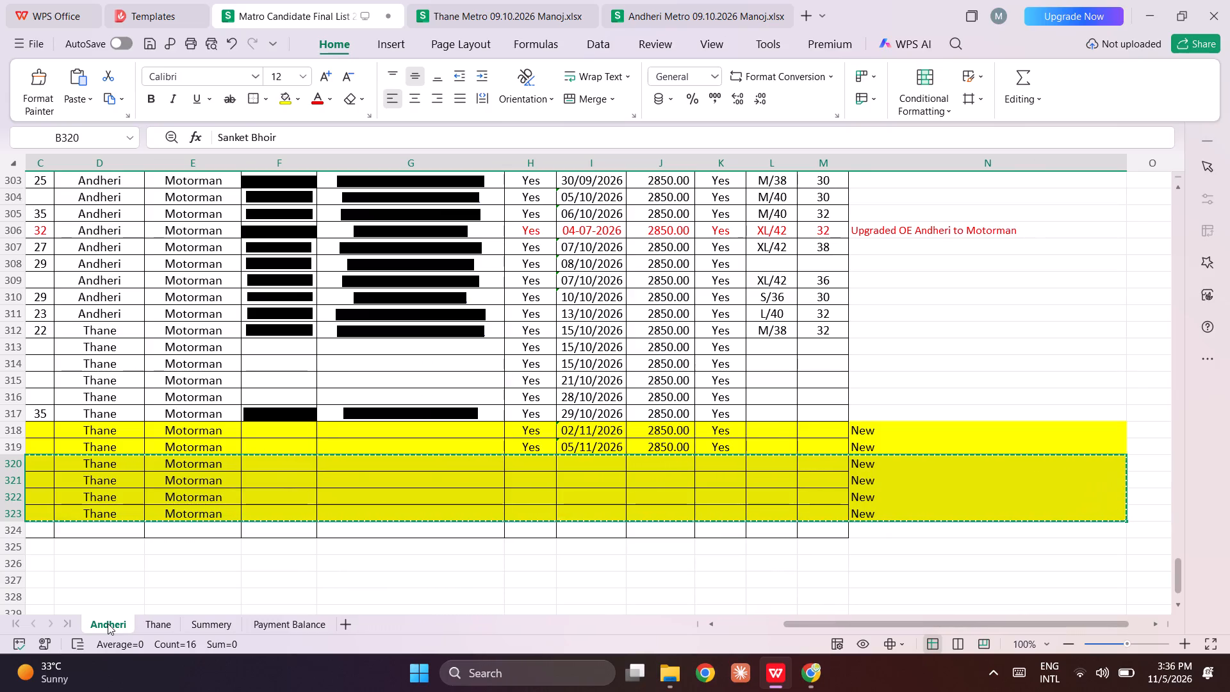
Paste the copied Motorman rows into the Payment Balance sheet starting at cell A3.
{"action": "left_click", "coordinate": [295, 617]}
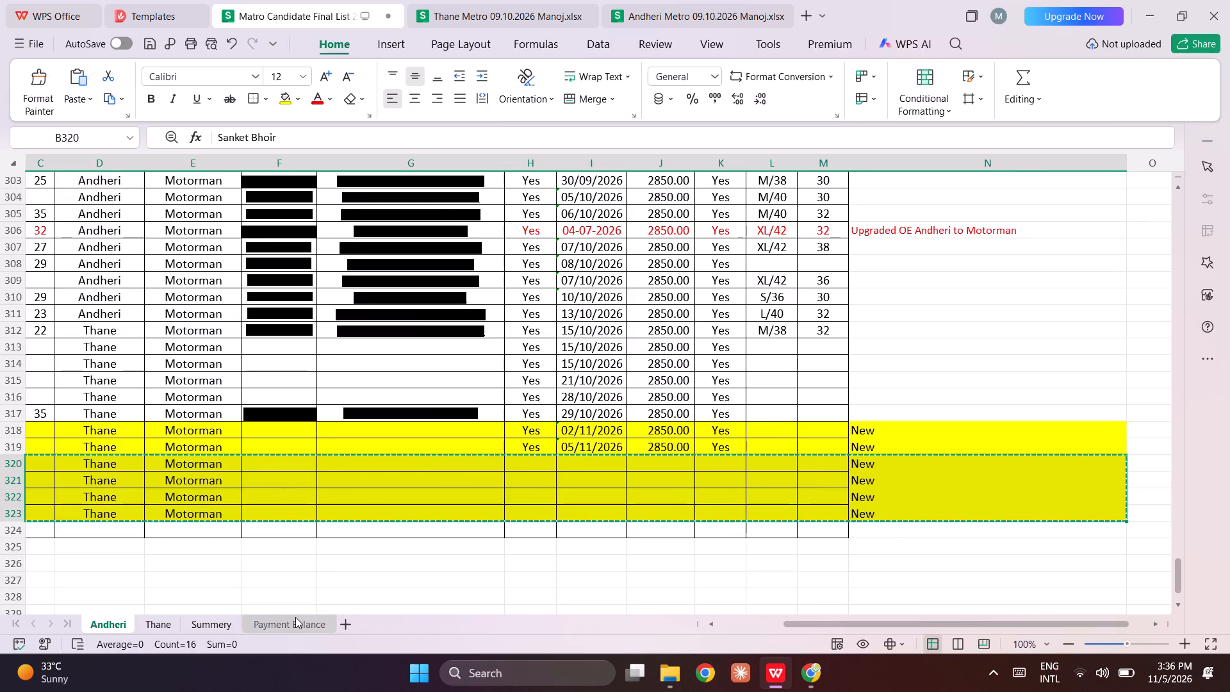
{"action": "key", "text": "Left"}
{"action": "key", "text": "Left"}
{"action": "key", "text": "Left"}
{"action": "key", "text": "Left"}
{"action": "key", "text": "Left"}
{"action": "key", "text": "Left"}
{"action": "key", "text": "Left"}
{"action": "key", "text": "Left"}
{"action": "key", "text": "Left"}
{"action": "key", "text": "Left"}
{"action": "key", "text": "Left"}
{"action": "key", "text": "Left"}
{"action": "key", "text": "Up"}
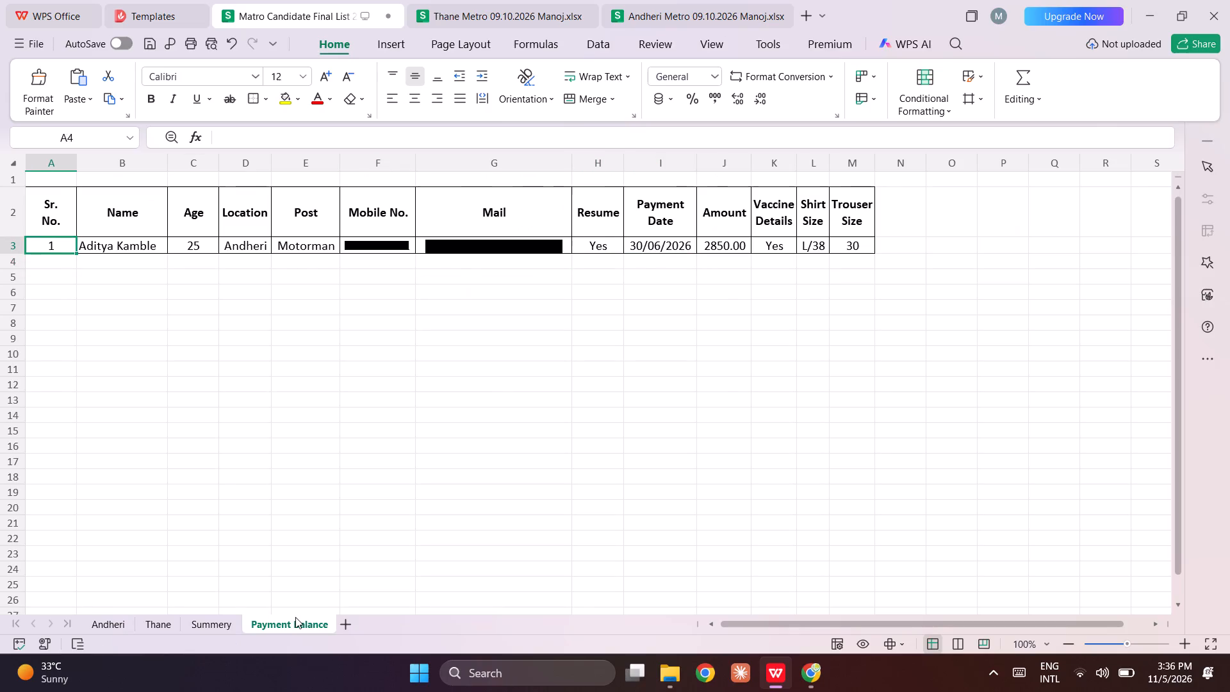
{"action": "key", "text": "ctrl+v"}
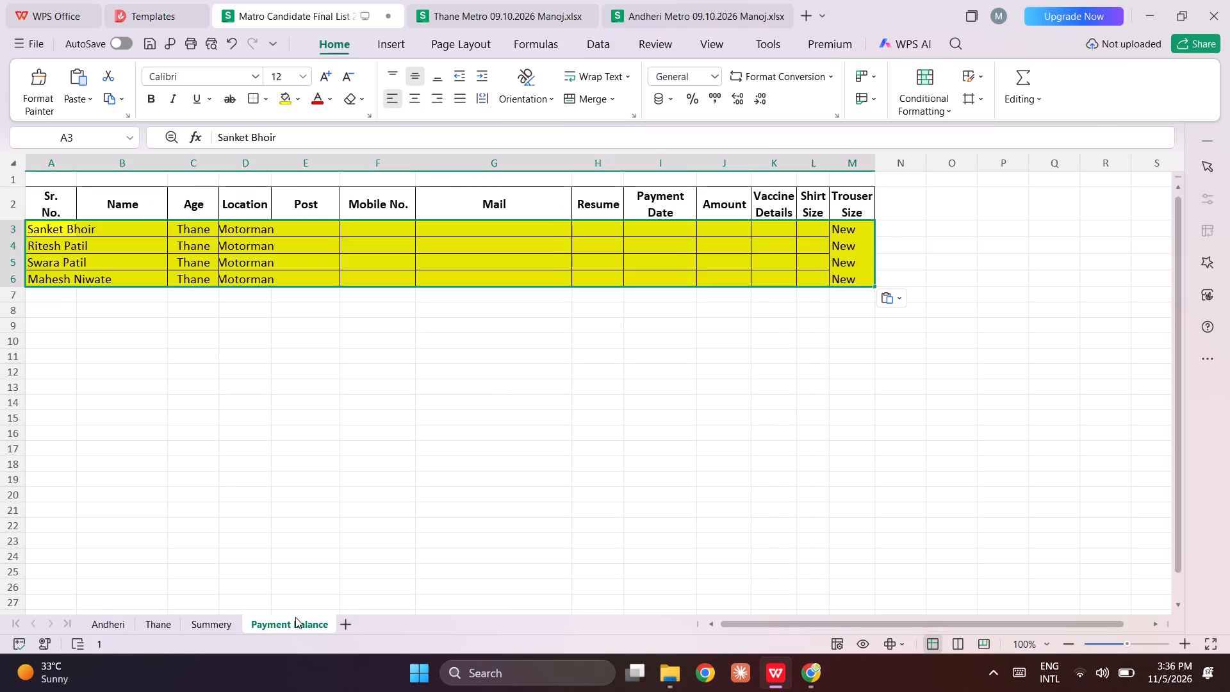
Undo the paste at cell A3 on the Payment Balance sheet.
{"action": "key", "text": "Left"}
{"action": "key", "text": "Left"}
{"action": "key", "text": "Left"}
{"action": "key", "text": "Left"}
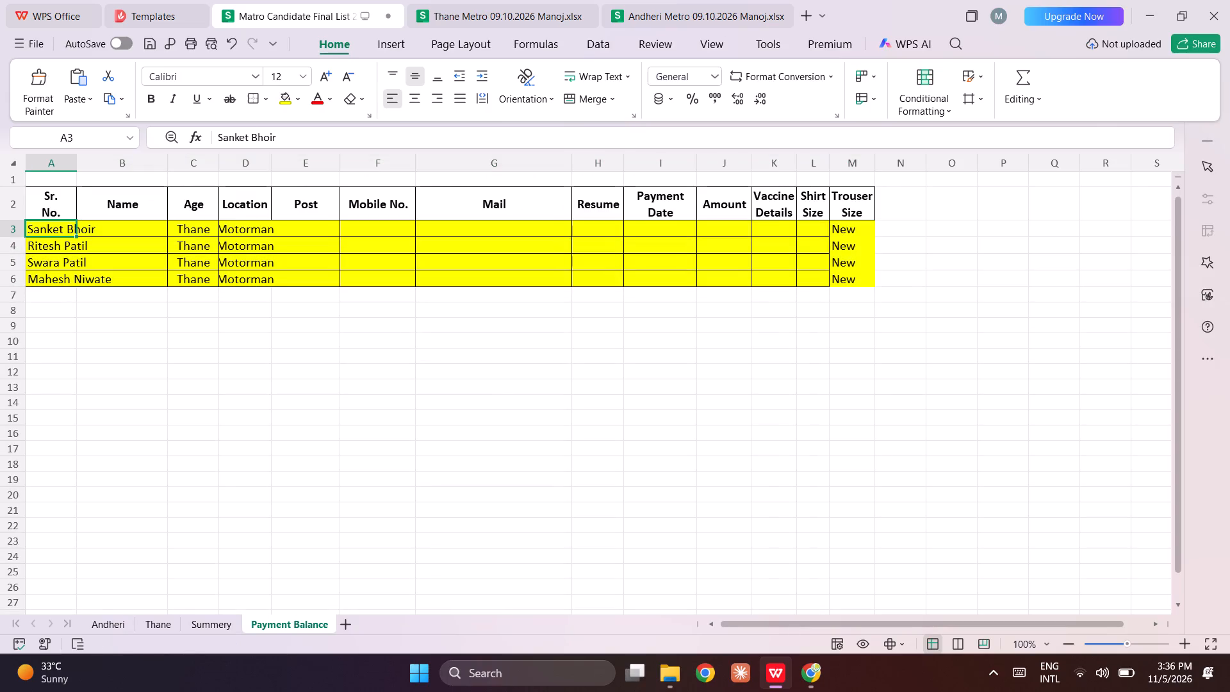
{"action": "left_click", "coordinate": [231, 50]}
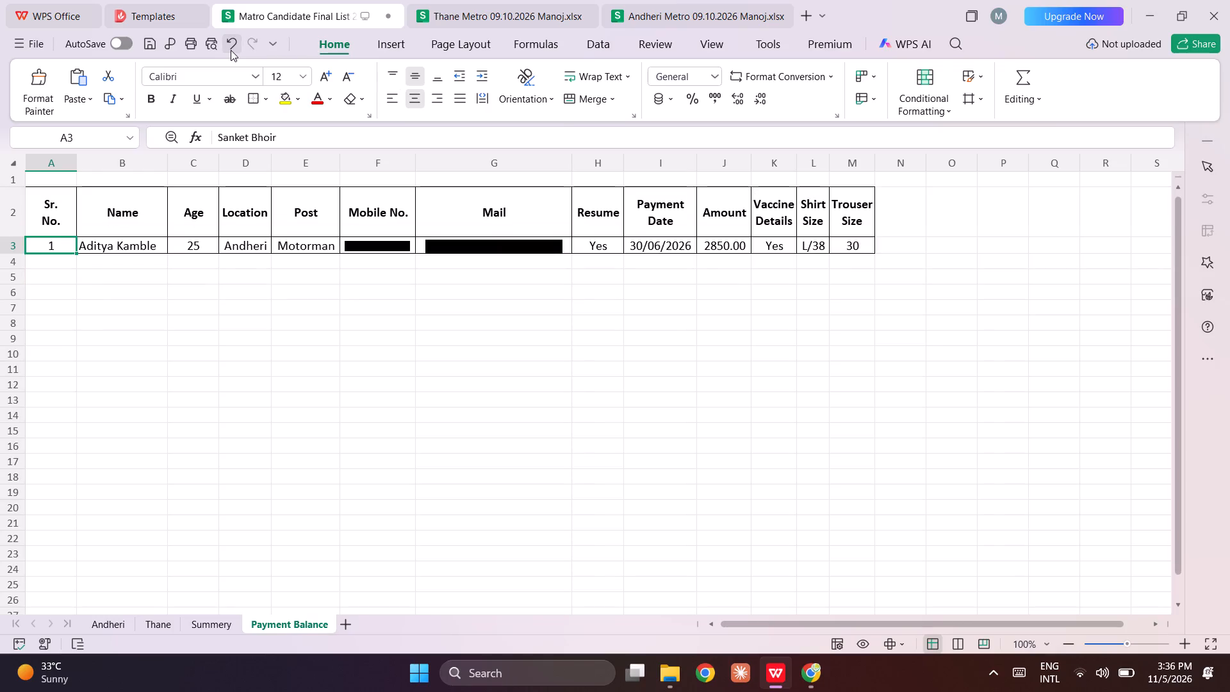
Paste the copied four Motorman rows into the Payment Balance sheet starting at cell B3, under the Name header.
{"action": "key", "text": "Right"}
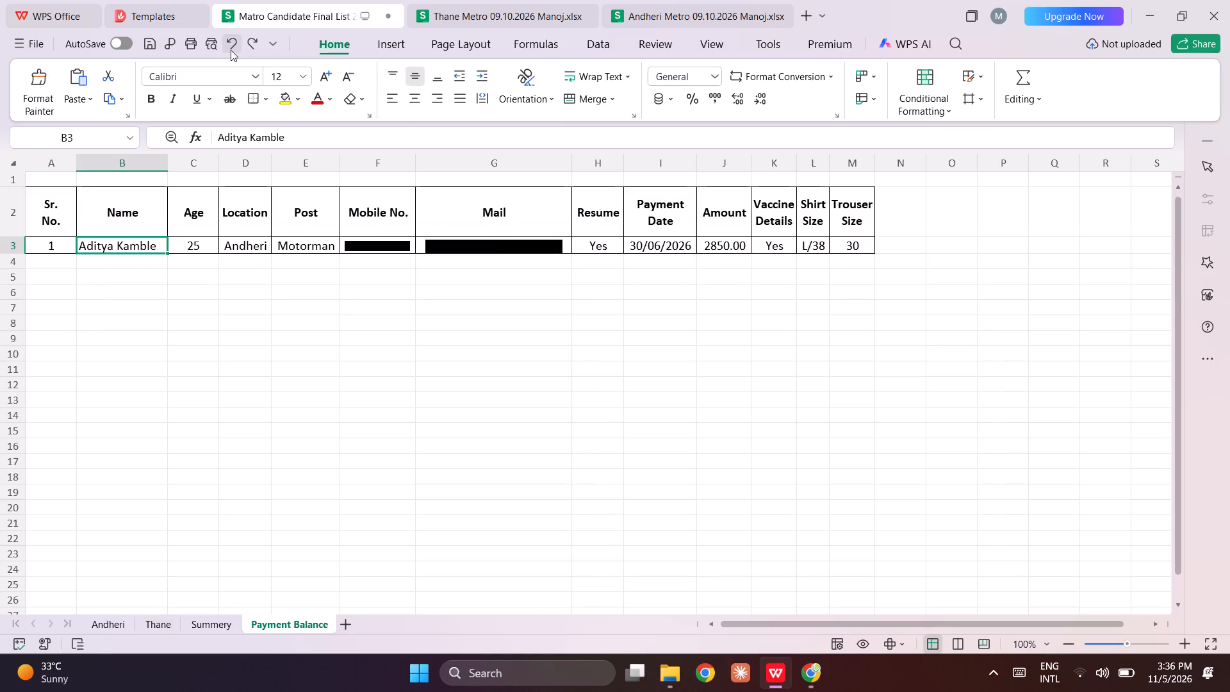
{"action": "key", "text": "ctrl+v"}
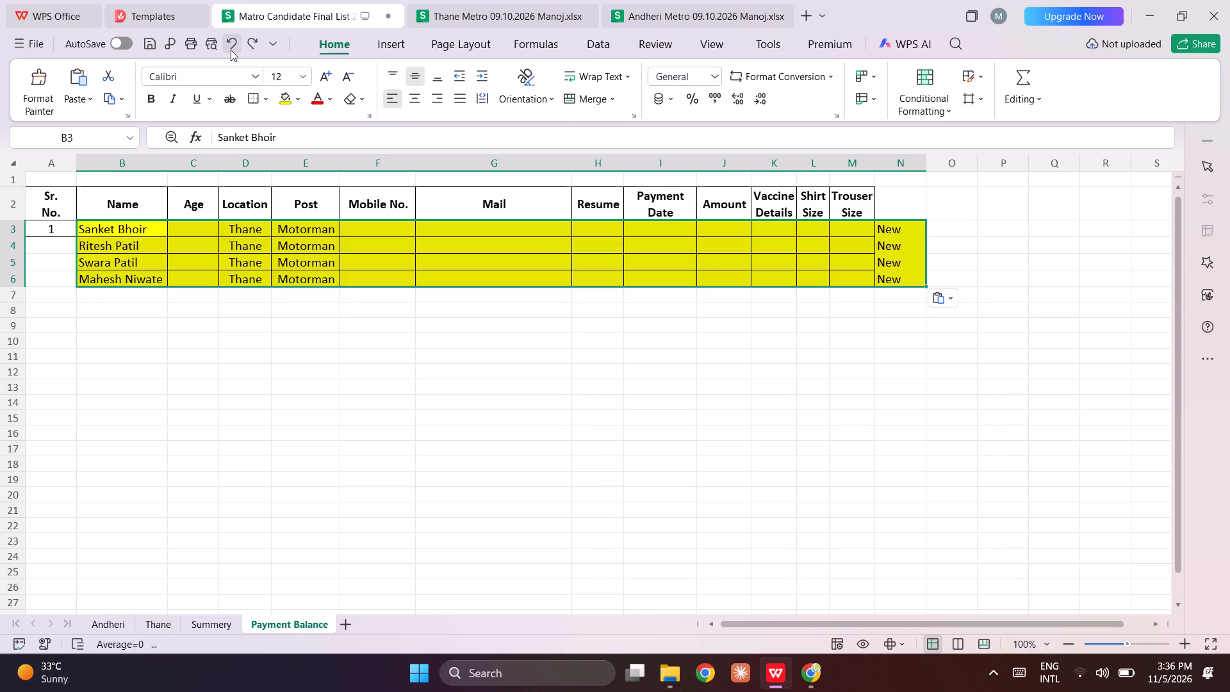
Enter serial number 2 in cell A4, filling down the cell above so it takes the same centred, bordered formatting.
{"action": "key", "text": "Down"}
{"action": "key", "text": "Down"}
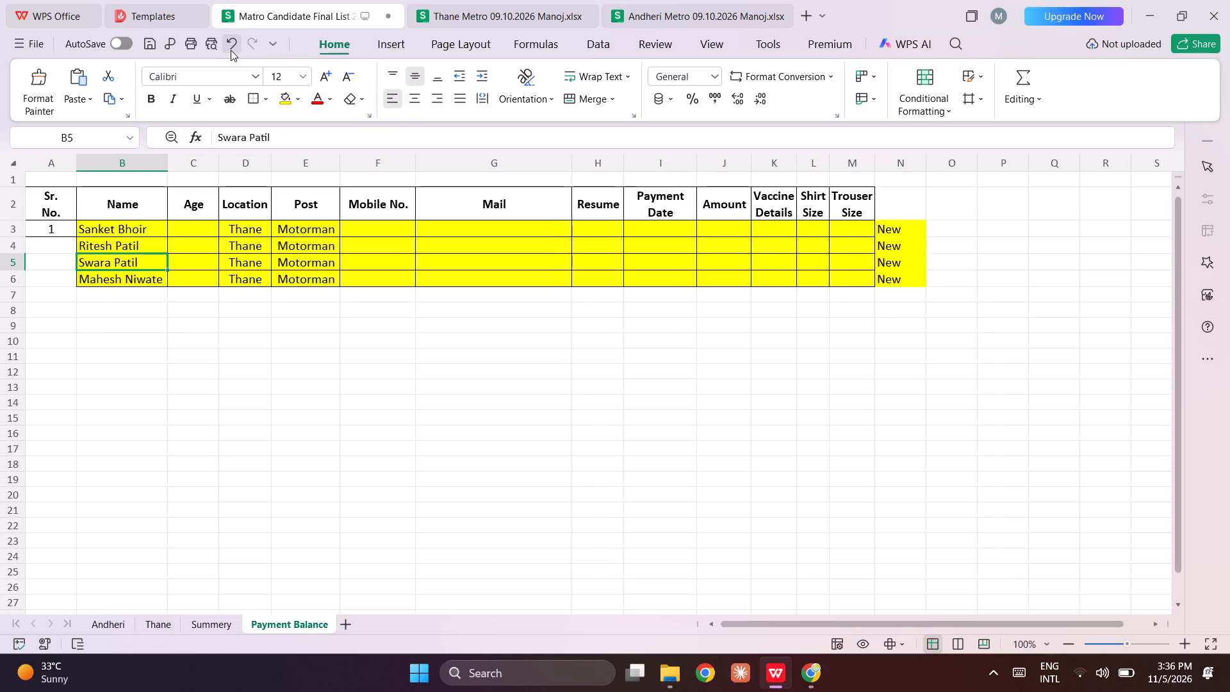
{"action": "key", "text": "Up"}
{"action": "key", "text": "Up"}
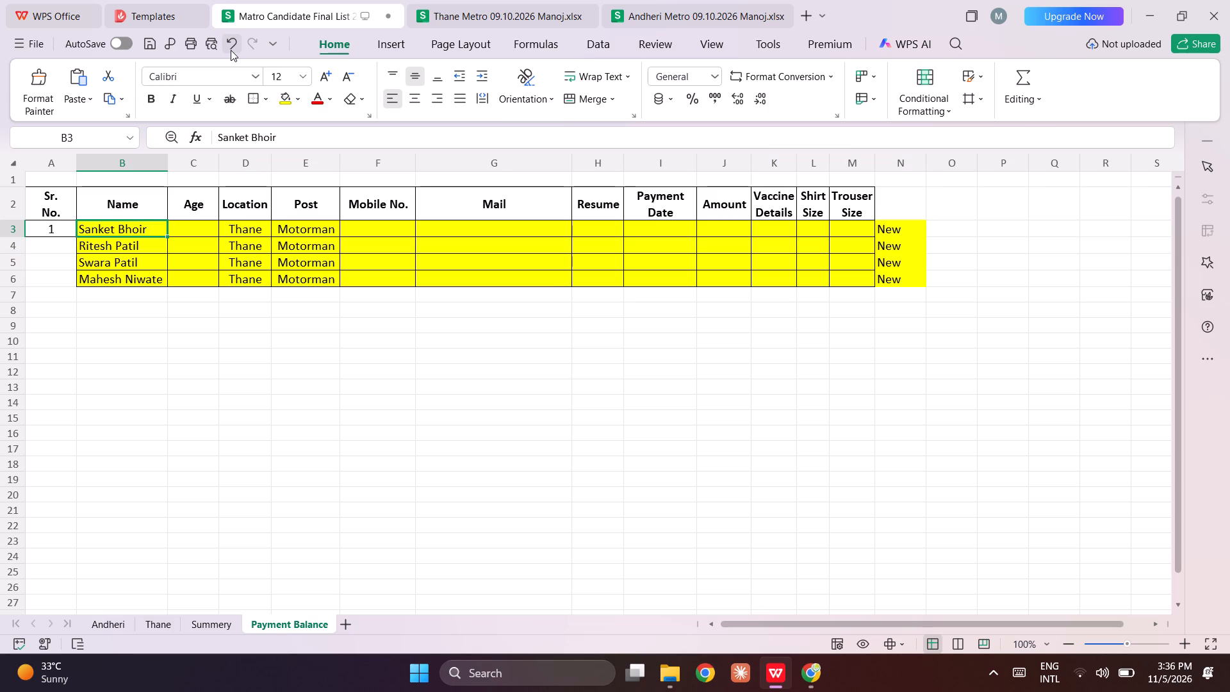
{"action": "key", "text": "Right"}
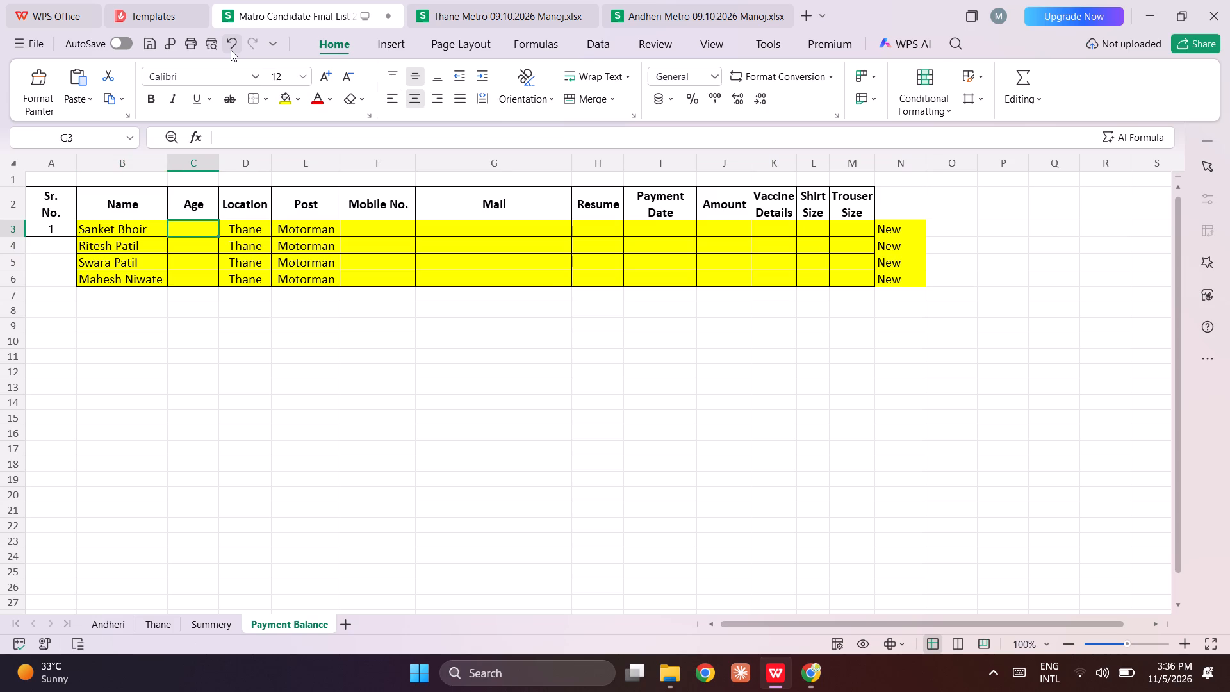
{"action": "key", "text": "Left"}
{"action": "key", "text": "Left"}
{"action": "key", "text": "Down"}
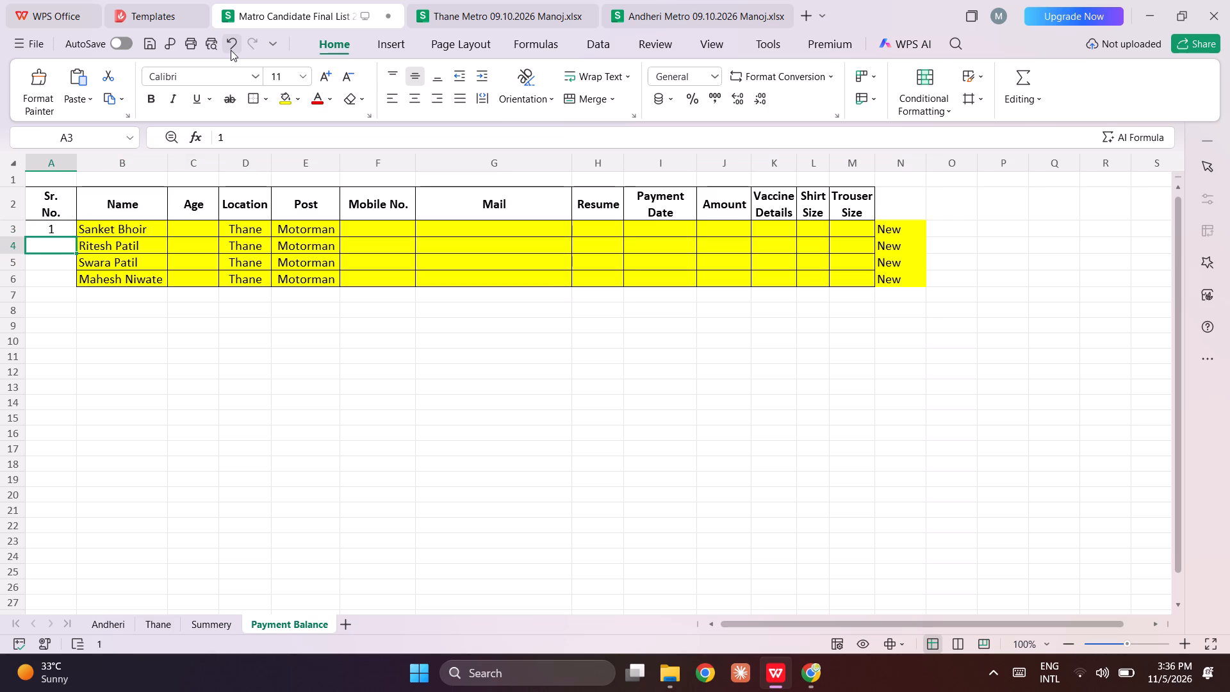
{"action": "key", "text": "Down"}
{"action": "key", "text": "Up"}
{"action": "key", "text": "Up"}
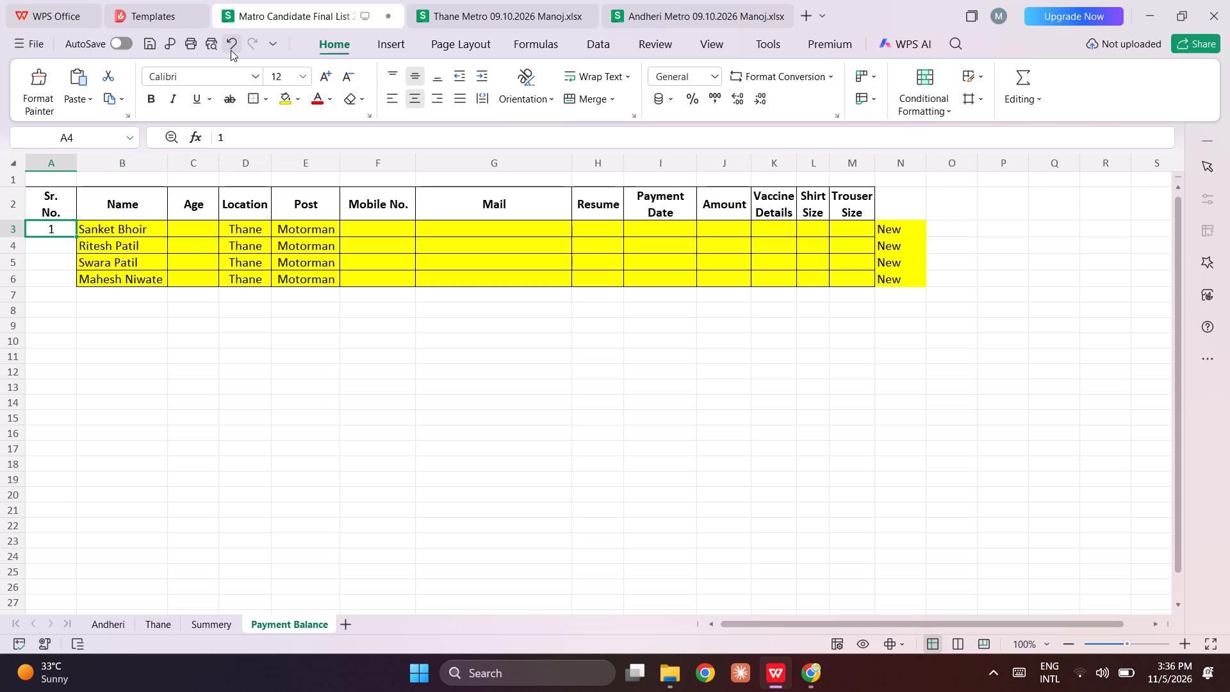
{"action": "key", "text": "Down"}
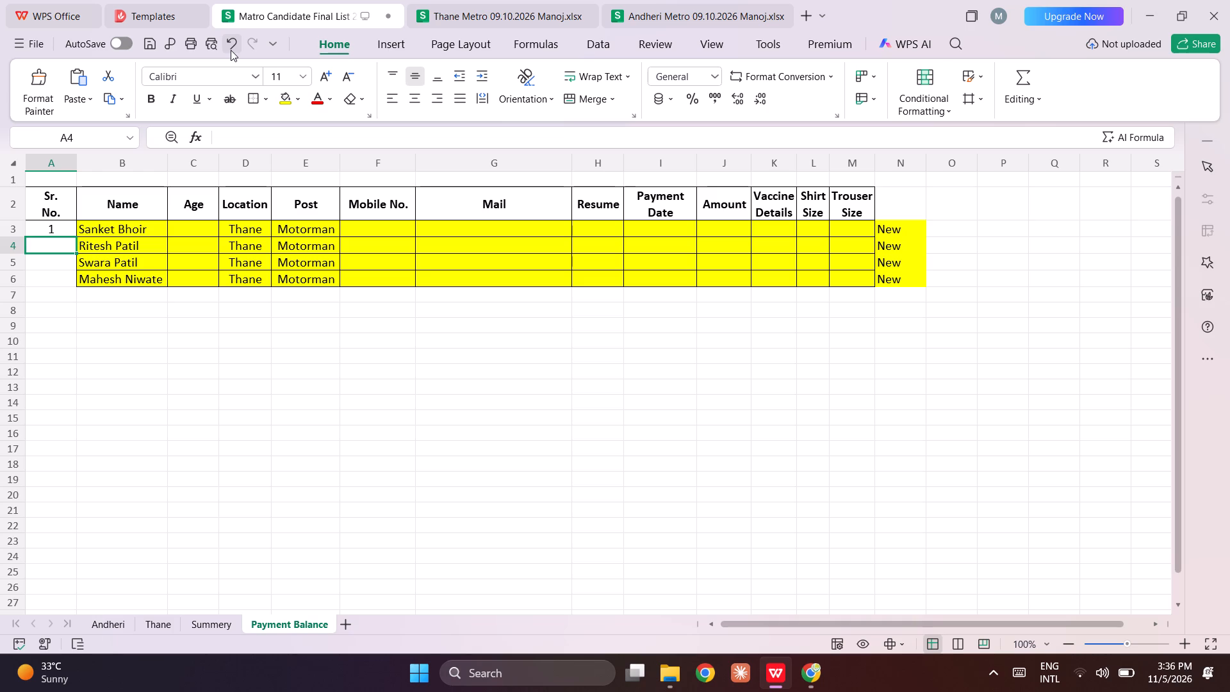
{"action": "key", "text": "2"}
{"action": "key", "text": "Return"}
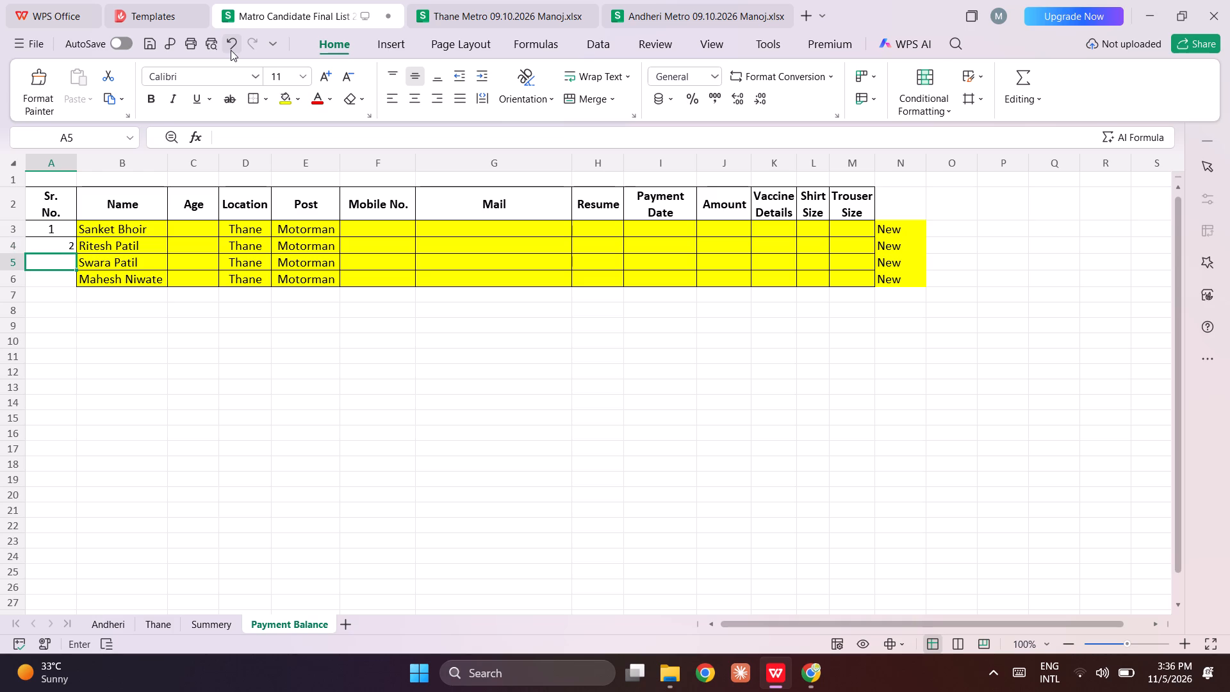
{"action": "key", "text": "Up"}
{"action": "key", "text": "ctrl+d"}
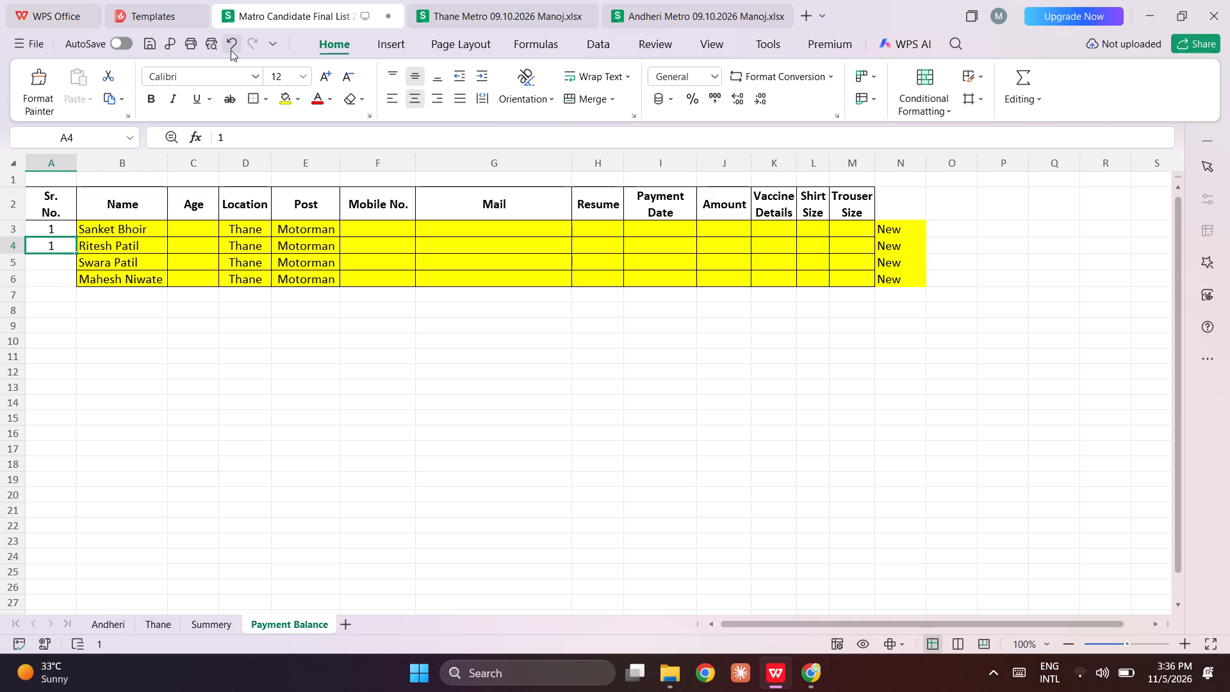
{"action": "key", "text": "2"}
{"action": "key", "text": "Up"}
Set the font of range A3:N23 on the Payment Balance sheet to Calibri, size 12.
{"action": "key", "text": "shift+Right"}
{"action": "key", "text": "shift+Right"}
{"action": "key", "text": "shift+Right"}
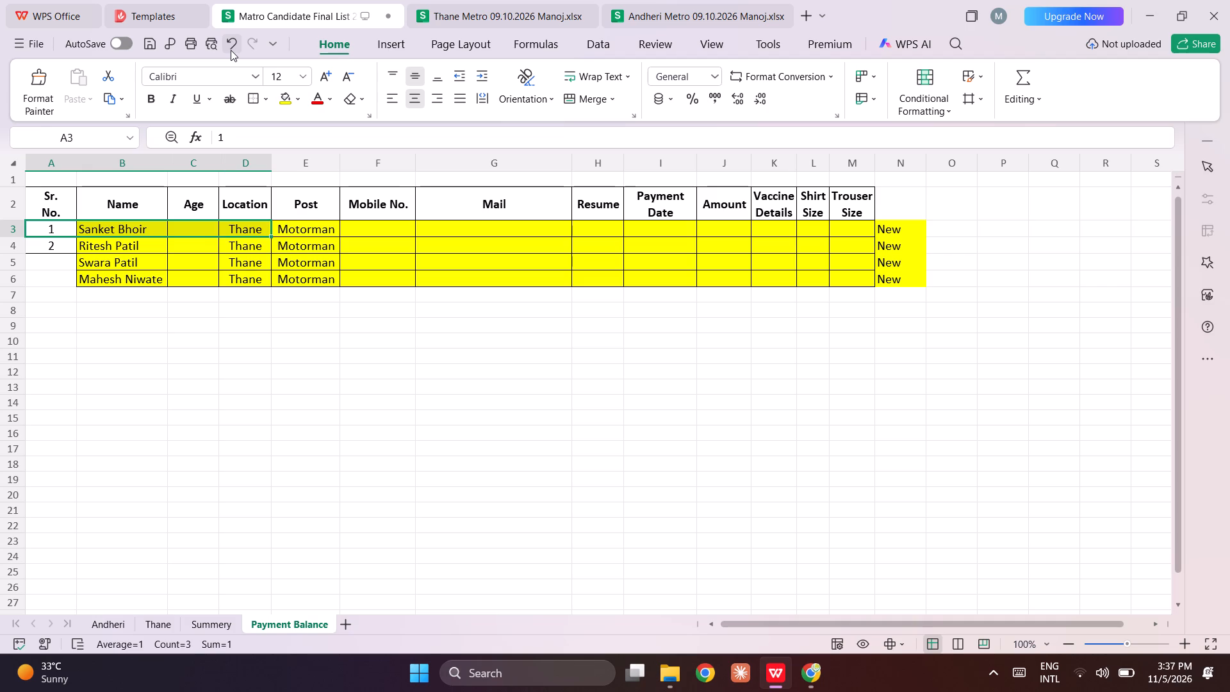
{"action": "key", "text": "shift+Right"}
{"action": "key", "text": "shift+Right"}
{"action": "key", "text": "shift+Right"}
{"action": "key", "text": "shift+Right"}
{"action": "key", "text": "shift+Right"}
{"action": "key", "text": "shift+Right"}
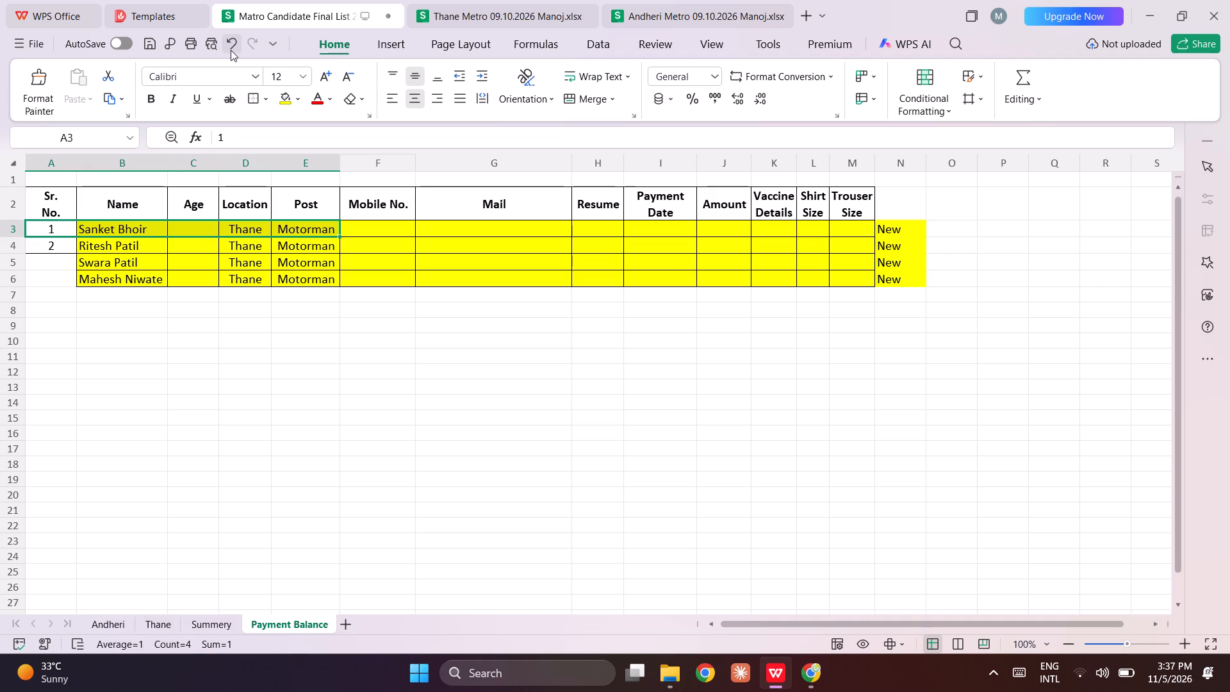
{"action": "key", "text": "shift+Right"}
{"action": "key", "text": "shift+Right"}
{"action": "key", "text": "shift+Right"}
{"action": "key", "text": "shift+Right"}
{"action": "key", "text": "shift+Down"}
{"action": "key", "text": "shift+Down"}
{"action": "key", "text": "shift+Down"}
{"action": "key", "text": "shift+Down"}
{"action": "key", "text": "shift+Down"}
{"action": "key", "text": "shift+Down"}
{"action": "key", "text": "shift+Down"}
{"action": "key", "text": "shift+Down"}
{"action": "key", "text": "shift+Down"}
{"action": "key", "text": "shift+Down"}
{"action": "key", "text": "shift+Down"}
{"action": "key", "text": "shift+Down"}
{"action": "key", "text": "shift+Down"}
{"action": "key", "text": "shift+Down"}
{"action": "key", "text": "shift+Down"}
{"action": "key", "text": "shift+Down"}
{"action": "key", "text": "shift+Down"}
{"action": "key", "text": "shift+Down"}
{"action": "key", "text": "shift+Down"}
{"action": "key", "text": "shift+Down"}
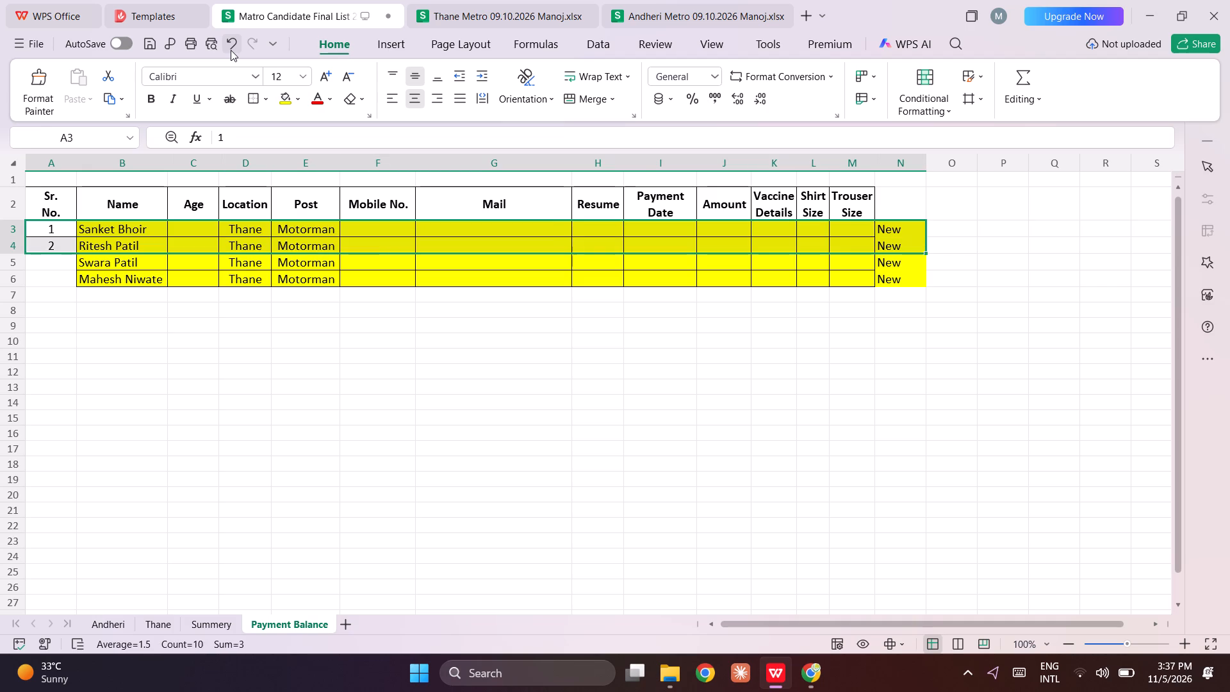
{"action": "key", "text": "shift+Down"}
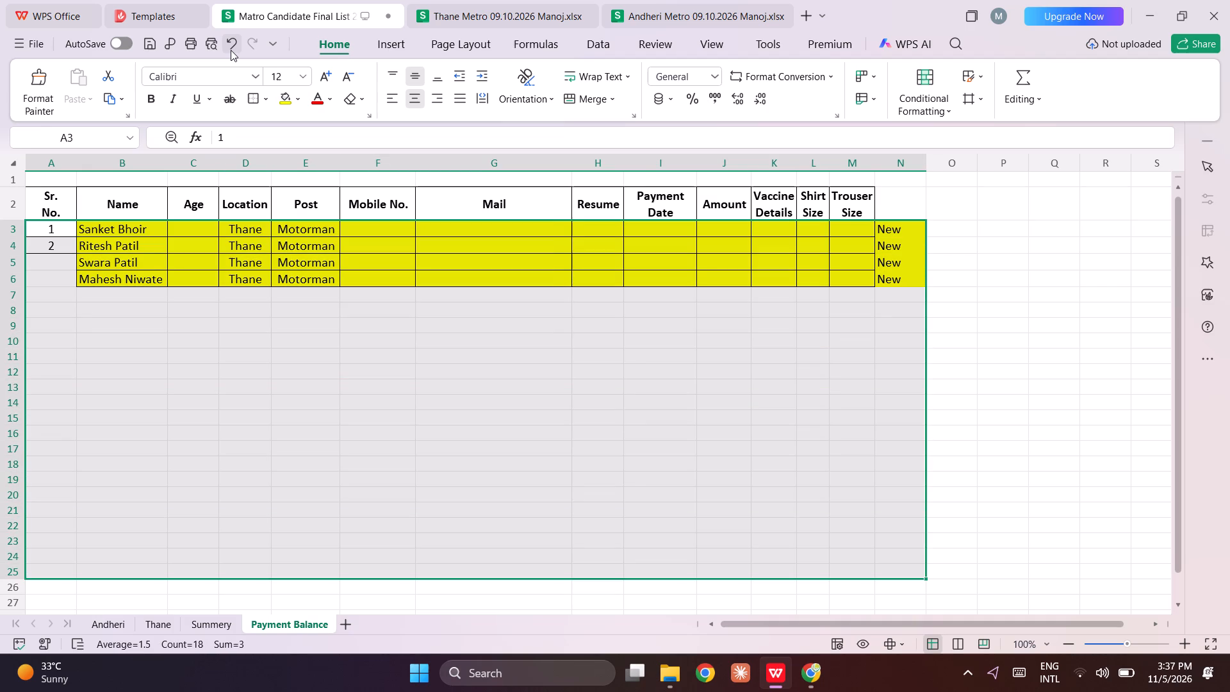
{"action": "key", "text": "shift+Up"}
{"action": "key", "text": "shift+Up"}
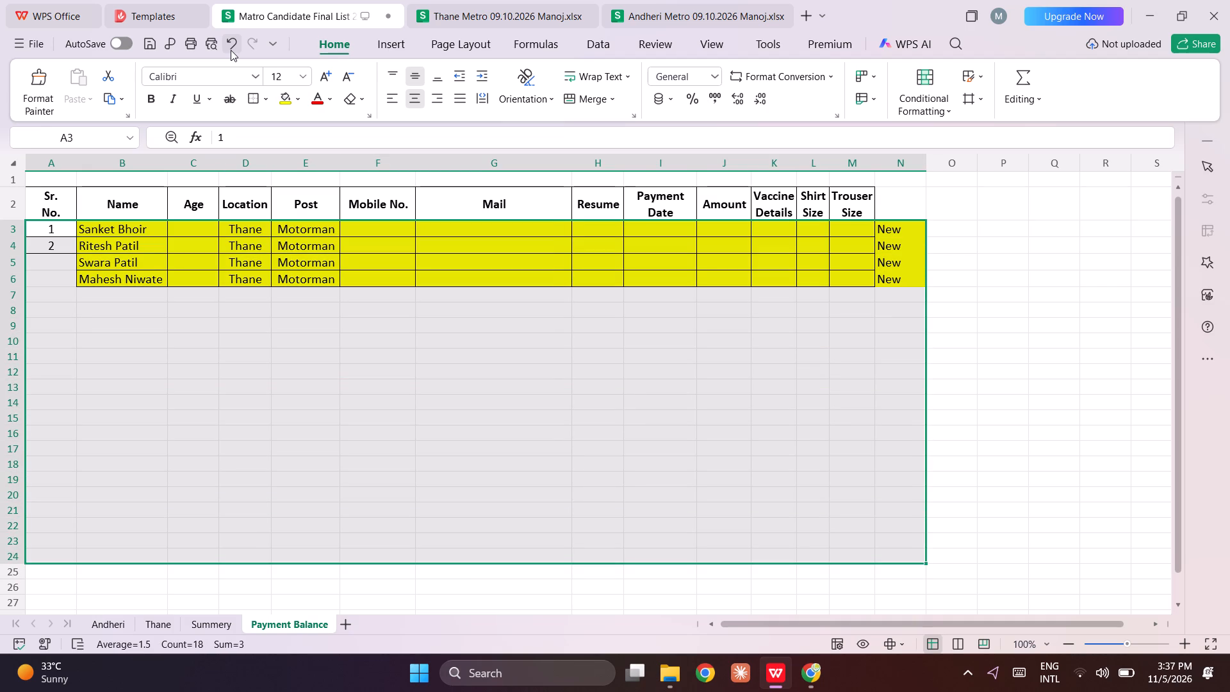
{"action": "left_click", "coordinate": [204, 68]}
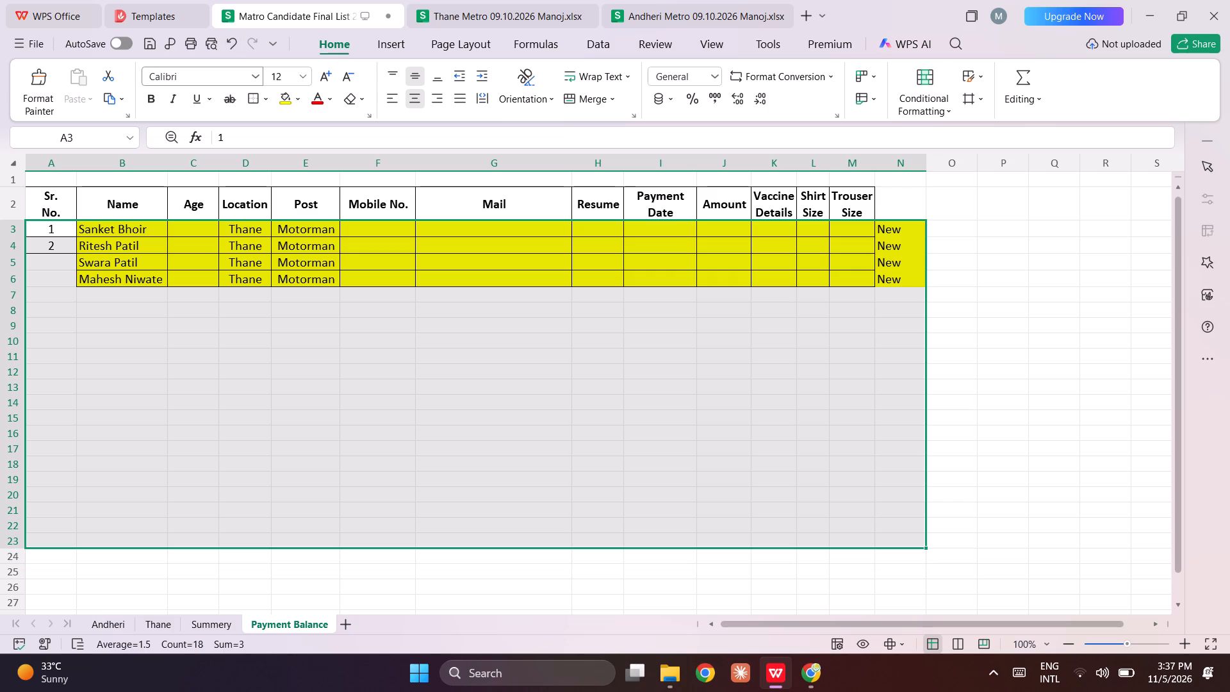
{"action": "key", "text": "Return"}
{"action": "left_click", "coordinate": [276, 77]}
{"action": "key", "text": "Return"}
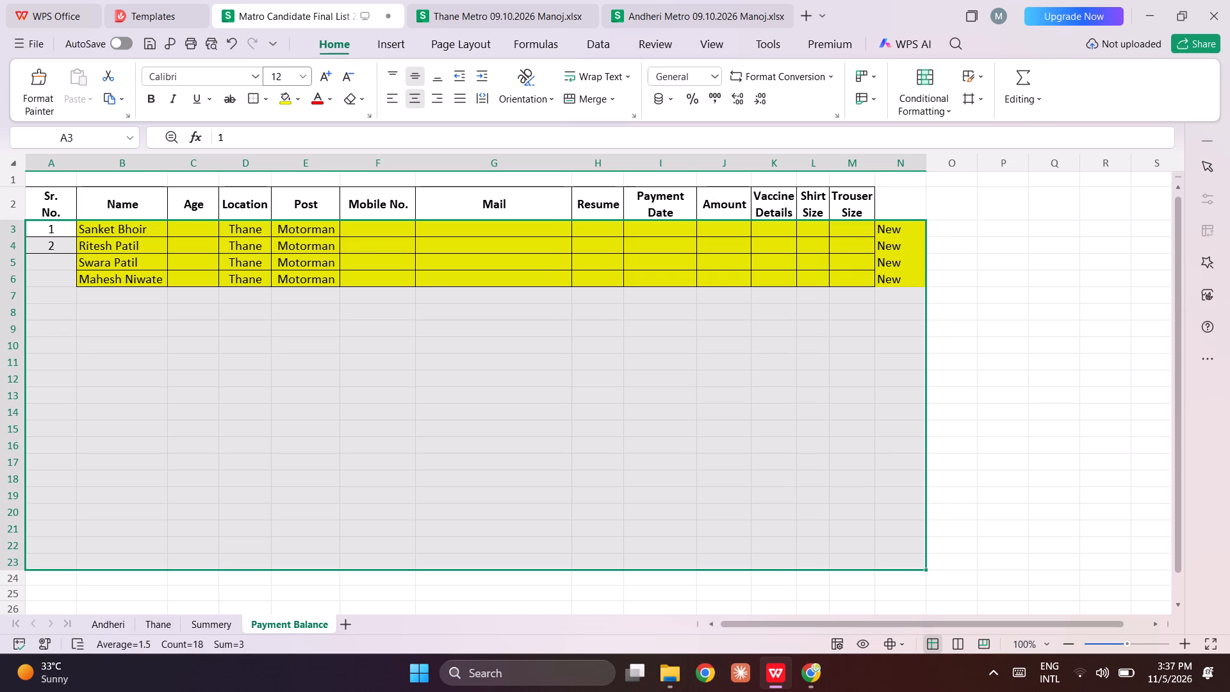
Enter serial number 3 in cell A5 of the Payment Balance sheet.
{"action": "key", "text": "Left"}
{"action": "key", "text": "Down"}
{"action": "key", "text": "Down"}
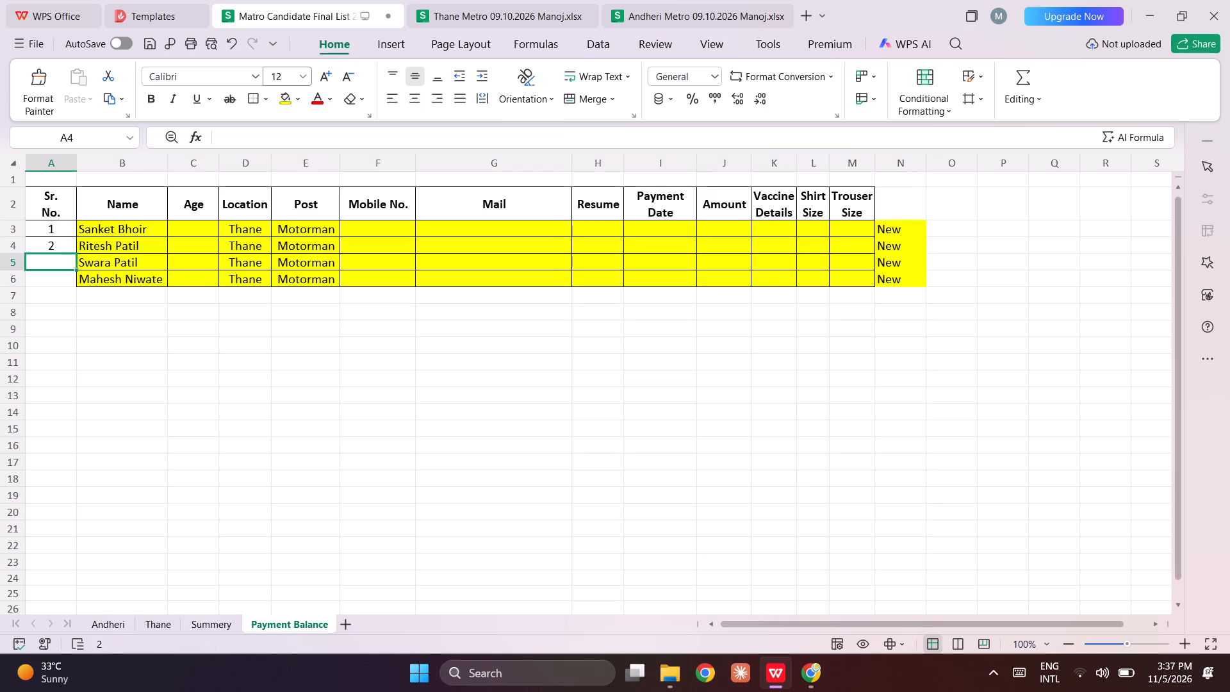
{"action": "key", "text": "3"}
{"action": "key", "text": "Return"}
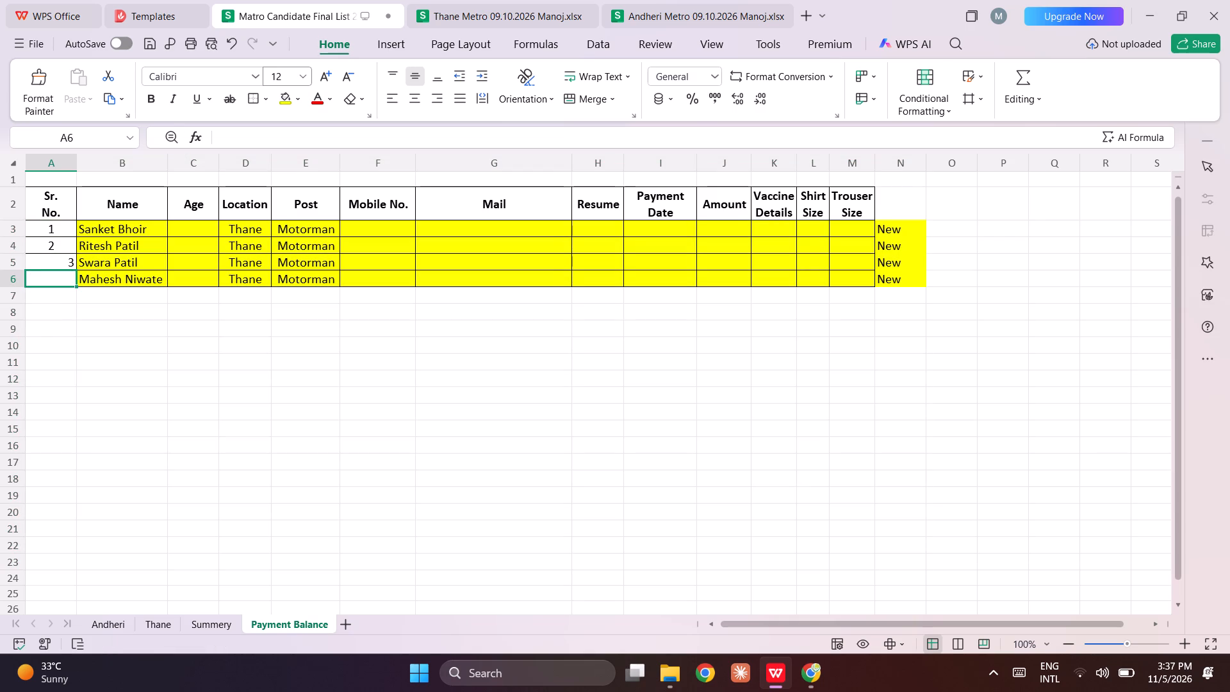
Enter serial numbers 4 to 15 down the Sr. No. column of the Payment Balance sheet, in cells A6 to A17.
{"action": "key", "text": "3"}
{"action": "key", "text": "BackSpace"}
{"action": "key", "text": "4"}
{"action": "key", "text": "Return"}
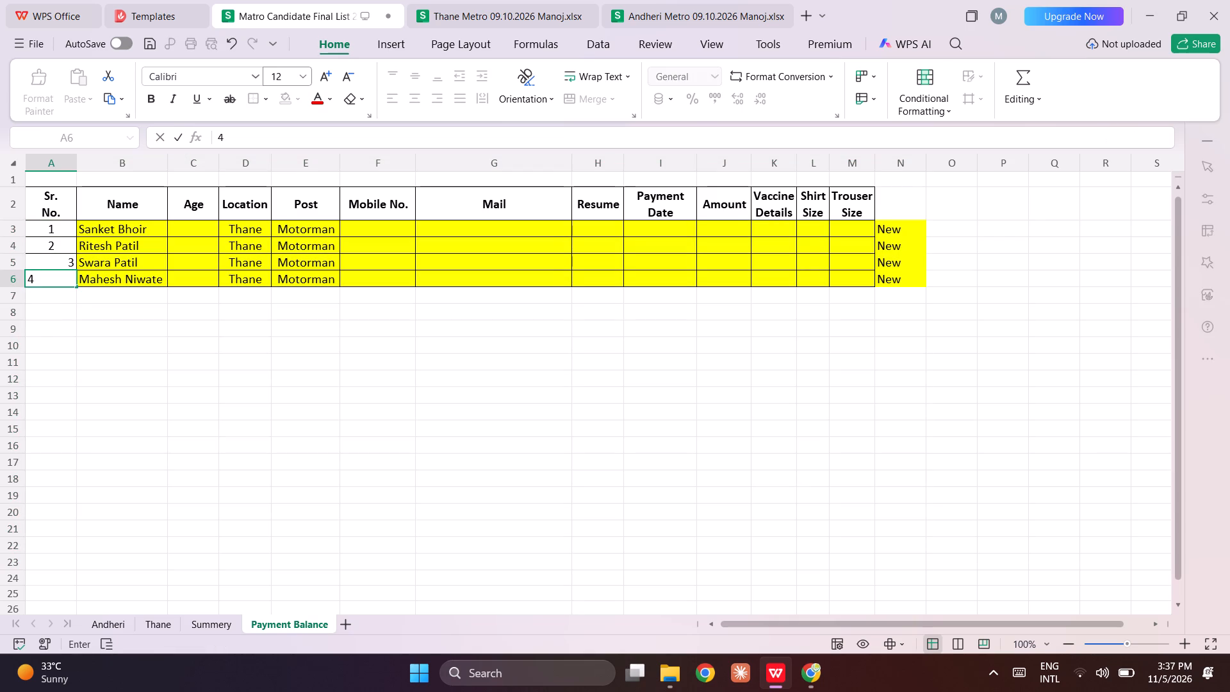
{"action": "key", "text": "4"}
{"action": "key", "text": "Return"}
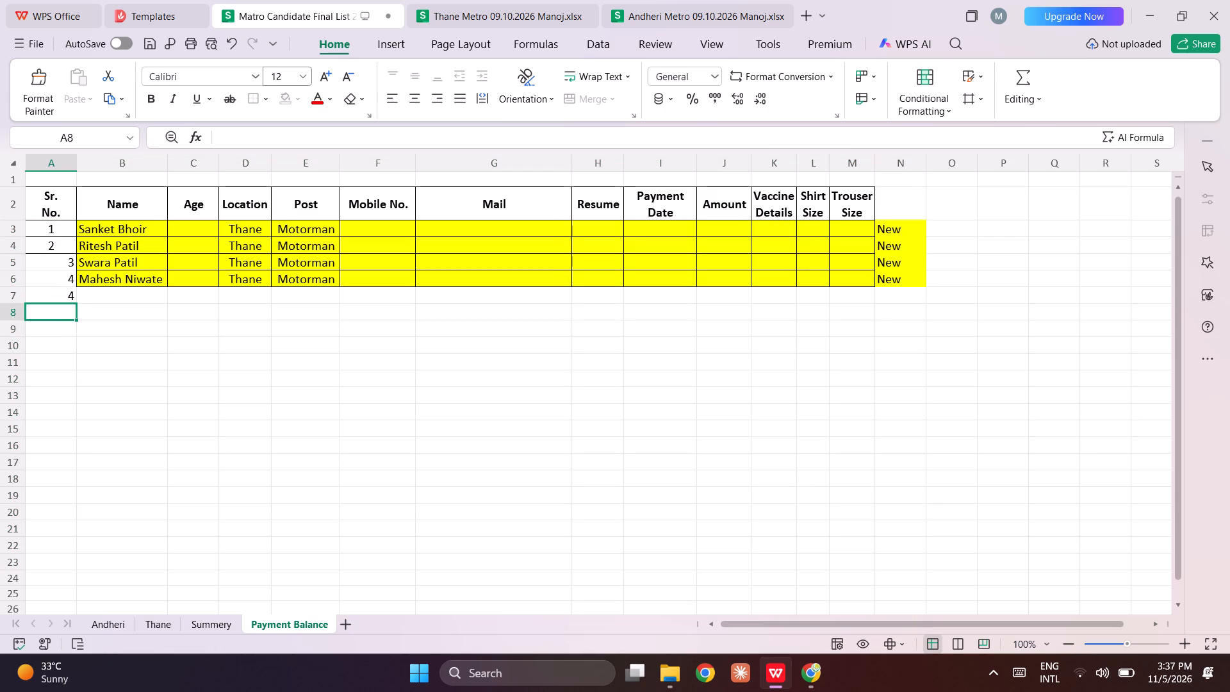
{"action": "key", "text": "Up"}
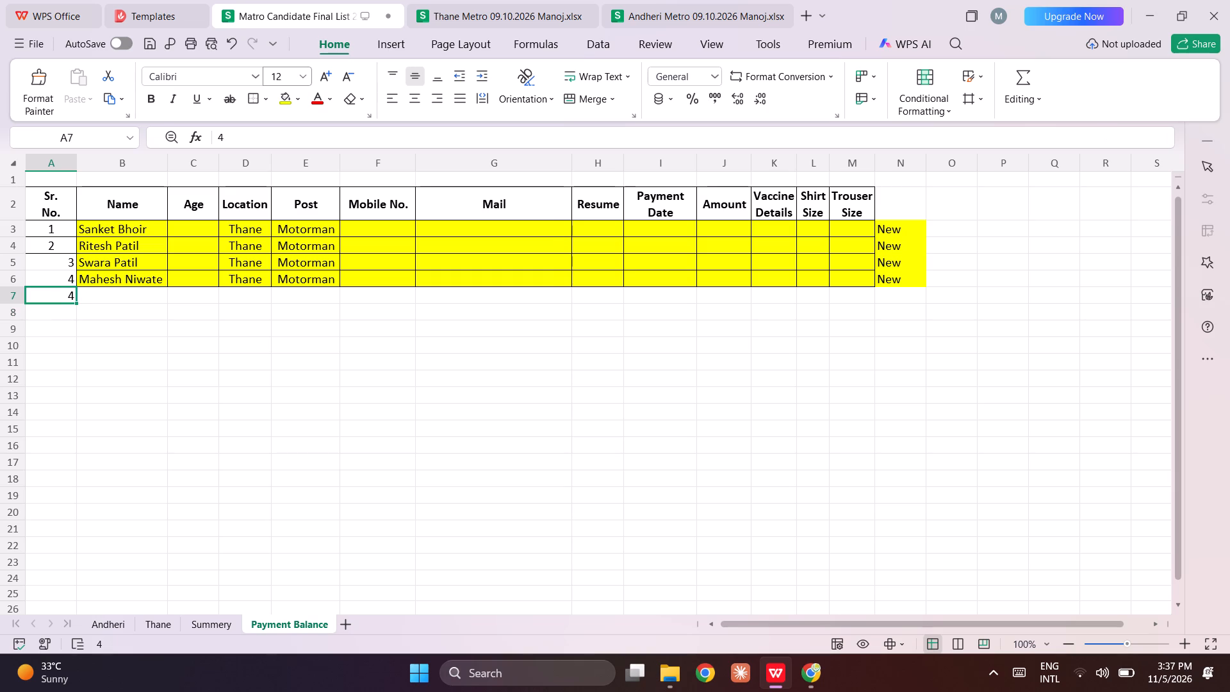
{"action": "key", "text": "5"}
{"action": "key", "text": "Return"}
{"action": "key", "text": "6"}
{"action": "key", "text": "Return"}
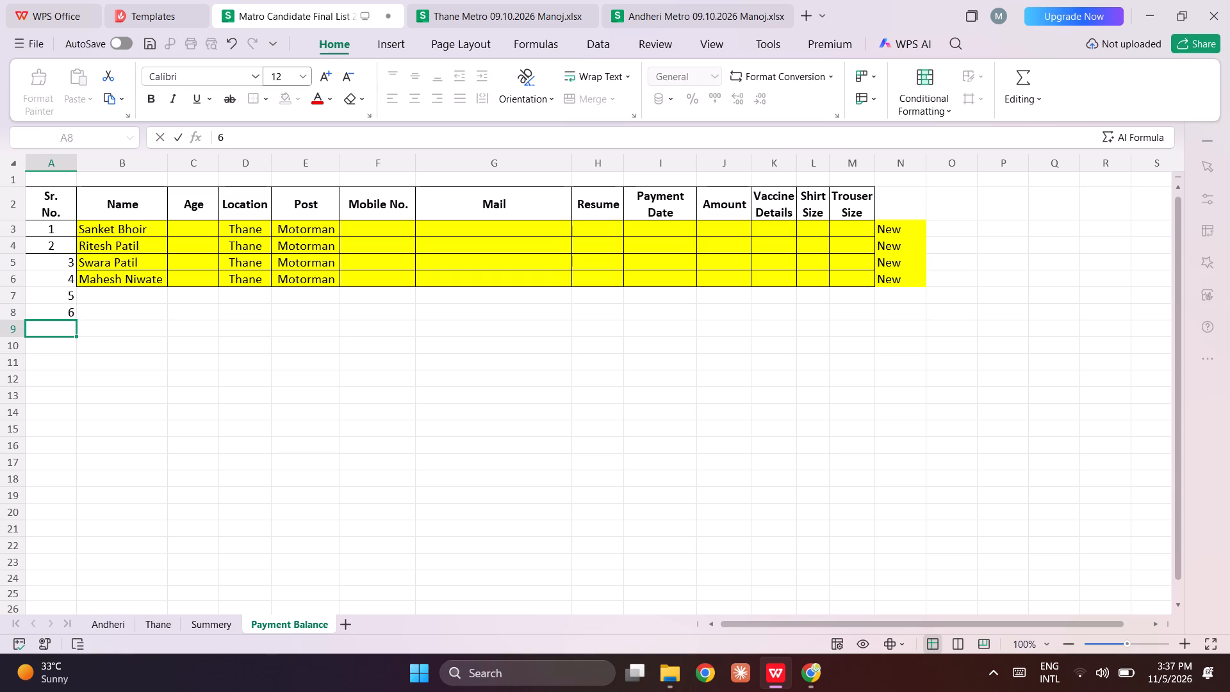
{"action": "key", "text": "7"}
{"action": "key", "text": "Return"}
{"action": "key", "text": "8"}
{"action": "key", "text": "Return"}
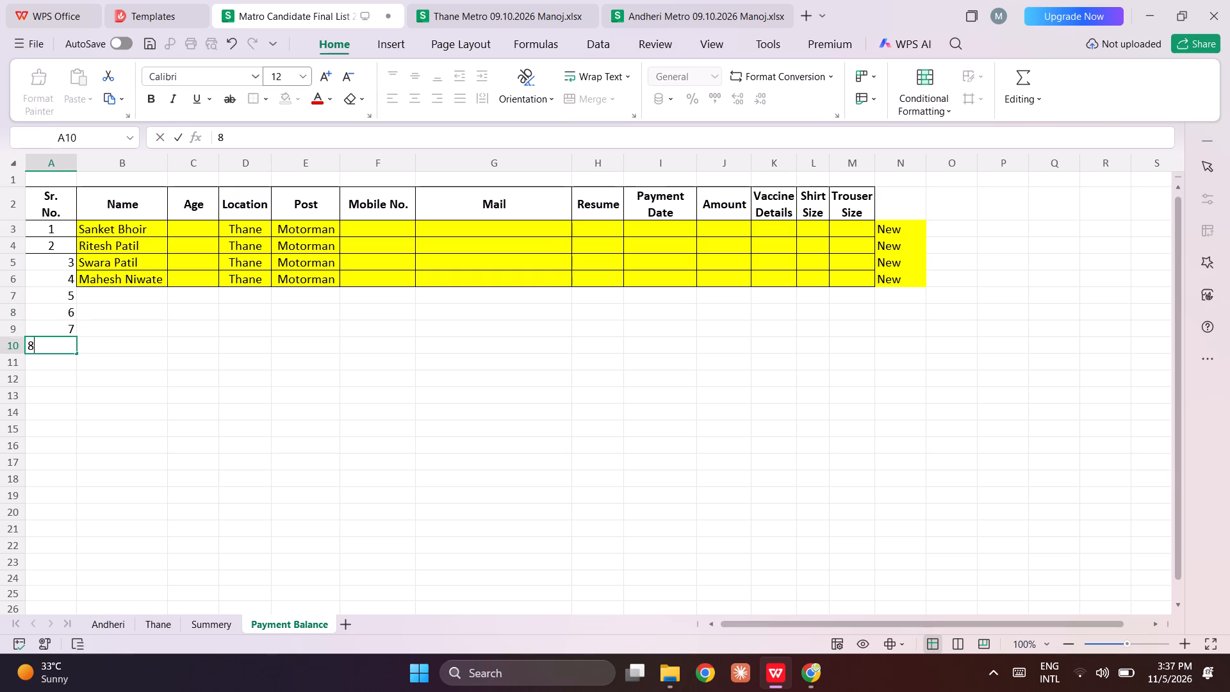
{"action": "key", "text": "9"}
{"action": "key", "text": "Return"}
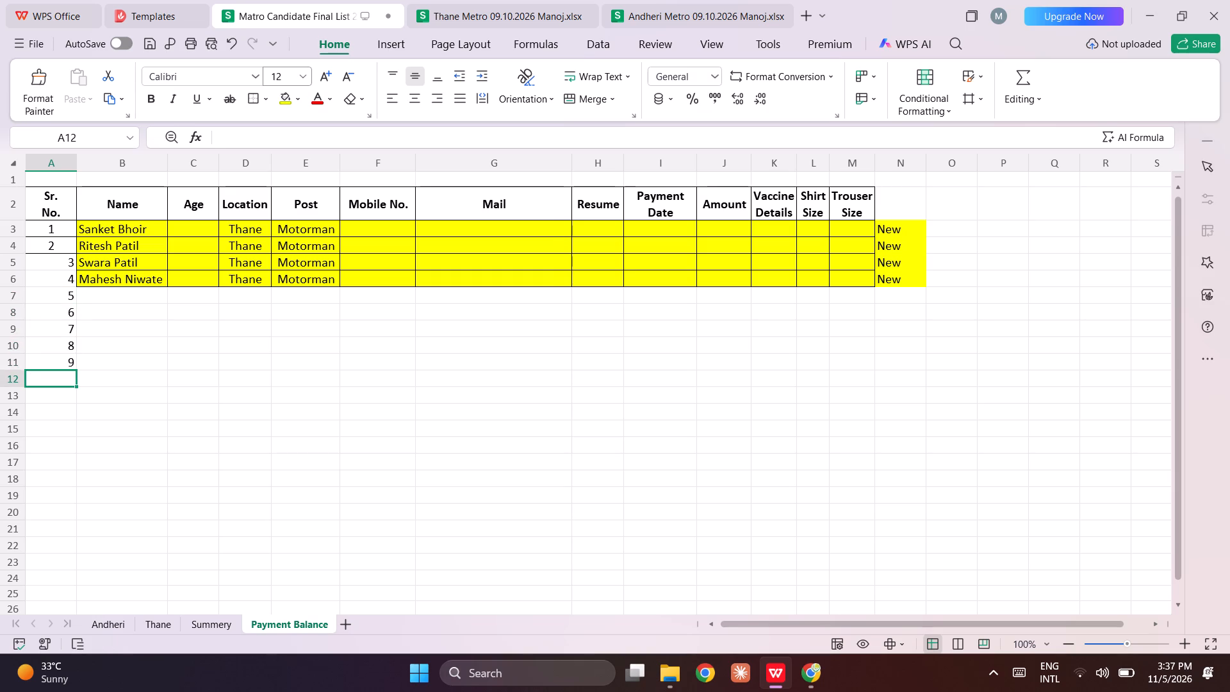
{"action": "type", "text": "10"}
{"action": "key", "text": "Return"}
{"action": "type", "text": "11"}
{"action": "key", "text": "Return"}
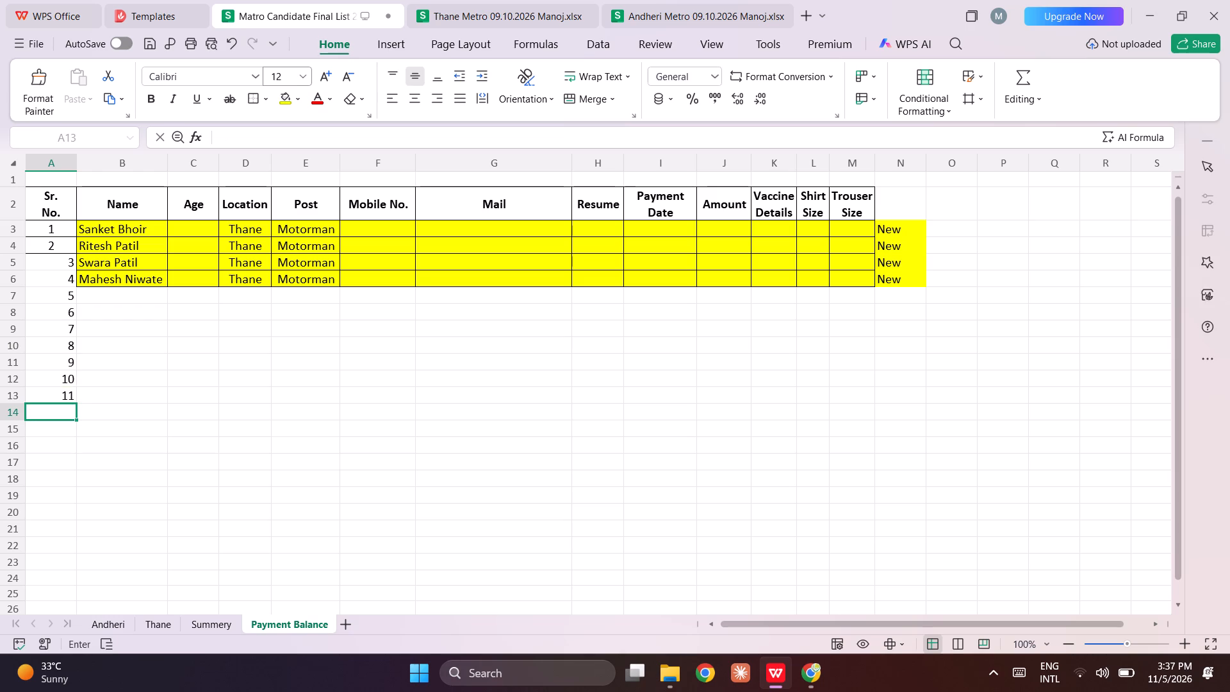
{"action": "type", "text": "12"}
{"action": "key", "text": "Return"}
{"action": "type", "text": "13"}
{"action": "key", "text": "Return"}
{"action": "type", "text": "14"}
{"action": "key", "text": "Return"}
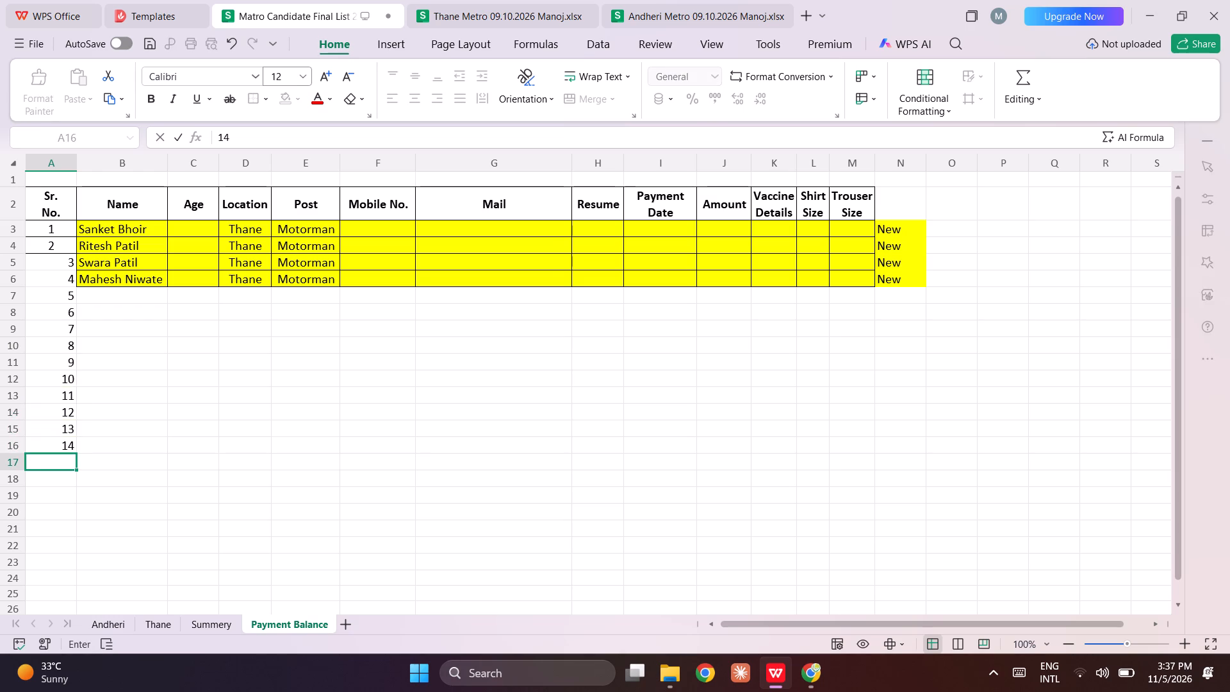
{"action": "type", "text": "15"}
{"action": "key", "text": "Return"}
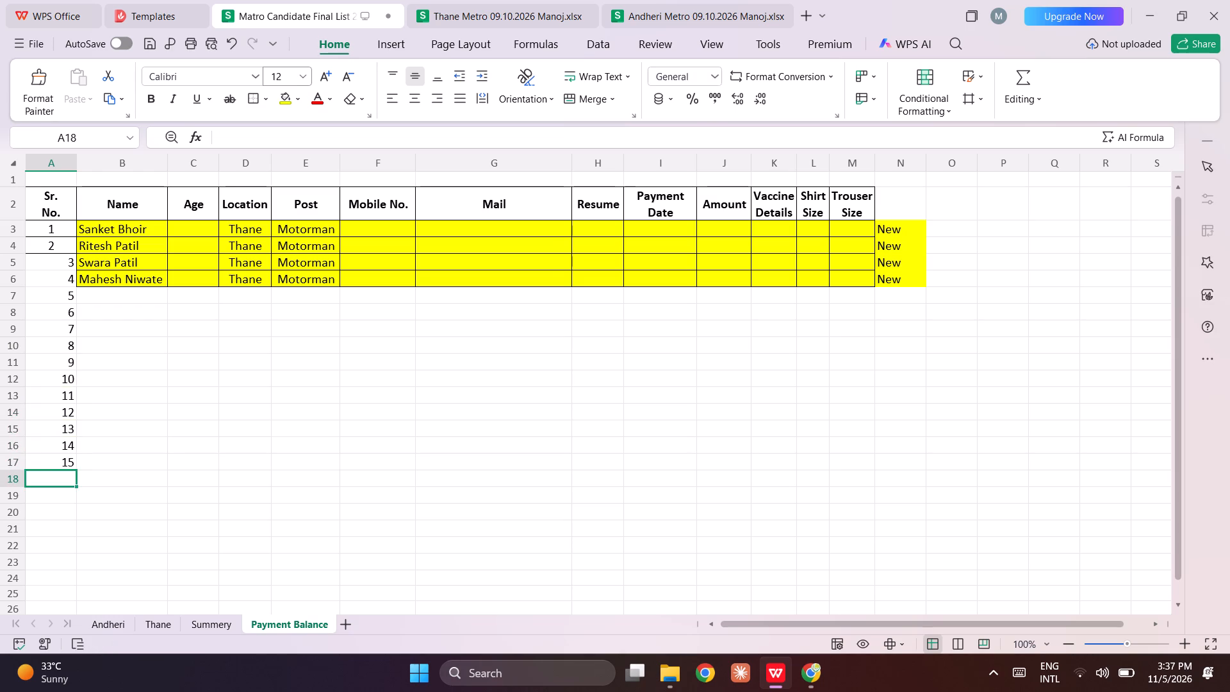
Apply All Borders to range A3:M17 on the Payment Balance sheet.
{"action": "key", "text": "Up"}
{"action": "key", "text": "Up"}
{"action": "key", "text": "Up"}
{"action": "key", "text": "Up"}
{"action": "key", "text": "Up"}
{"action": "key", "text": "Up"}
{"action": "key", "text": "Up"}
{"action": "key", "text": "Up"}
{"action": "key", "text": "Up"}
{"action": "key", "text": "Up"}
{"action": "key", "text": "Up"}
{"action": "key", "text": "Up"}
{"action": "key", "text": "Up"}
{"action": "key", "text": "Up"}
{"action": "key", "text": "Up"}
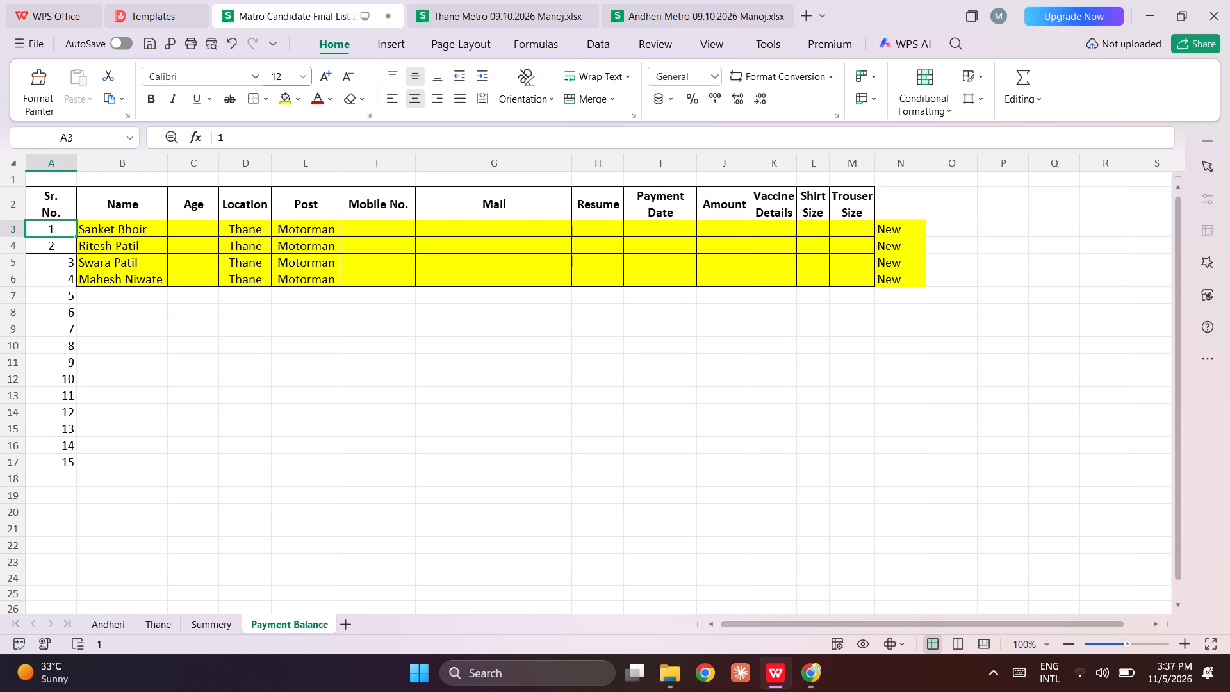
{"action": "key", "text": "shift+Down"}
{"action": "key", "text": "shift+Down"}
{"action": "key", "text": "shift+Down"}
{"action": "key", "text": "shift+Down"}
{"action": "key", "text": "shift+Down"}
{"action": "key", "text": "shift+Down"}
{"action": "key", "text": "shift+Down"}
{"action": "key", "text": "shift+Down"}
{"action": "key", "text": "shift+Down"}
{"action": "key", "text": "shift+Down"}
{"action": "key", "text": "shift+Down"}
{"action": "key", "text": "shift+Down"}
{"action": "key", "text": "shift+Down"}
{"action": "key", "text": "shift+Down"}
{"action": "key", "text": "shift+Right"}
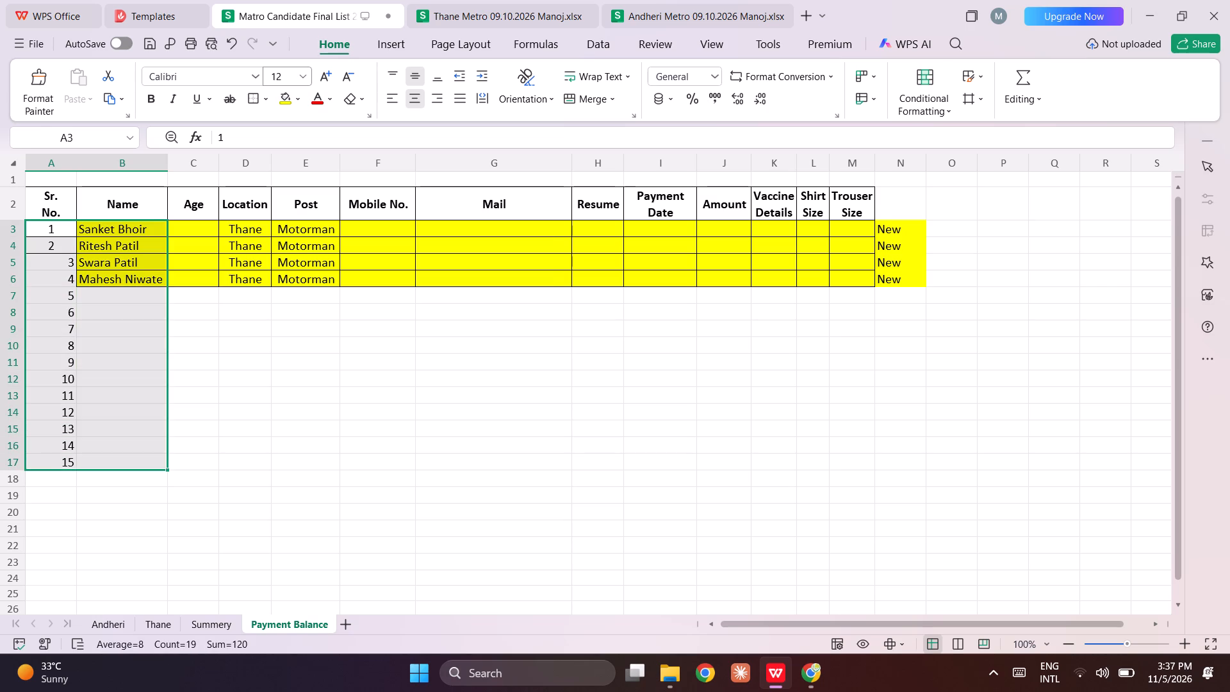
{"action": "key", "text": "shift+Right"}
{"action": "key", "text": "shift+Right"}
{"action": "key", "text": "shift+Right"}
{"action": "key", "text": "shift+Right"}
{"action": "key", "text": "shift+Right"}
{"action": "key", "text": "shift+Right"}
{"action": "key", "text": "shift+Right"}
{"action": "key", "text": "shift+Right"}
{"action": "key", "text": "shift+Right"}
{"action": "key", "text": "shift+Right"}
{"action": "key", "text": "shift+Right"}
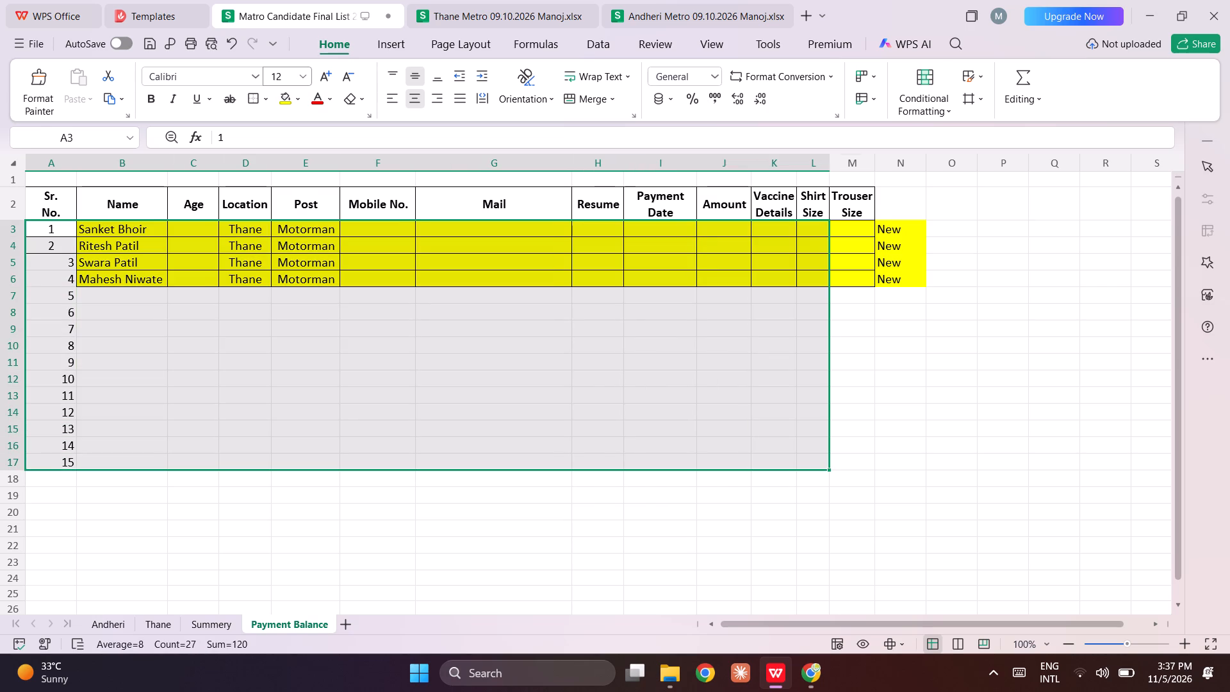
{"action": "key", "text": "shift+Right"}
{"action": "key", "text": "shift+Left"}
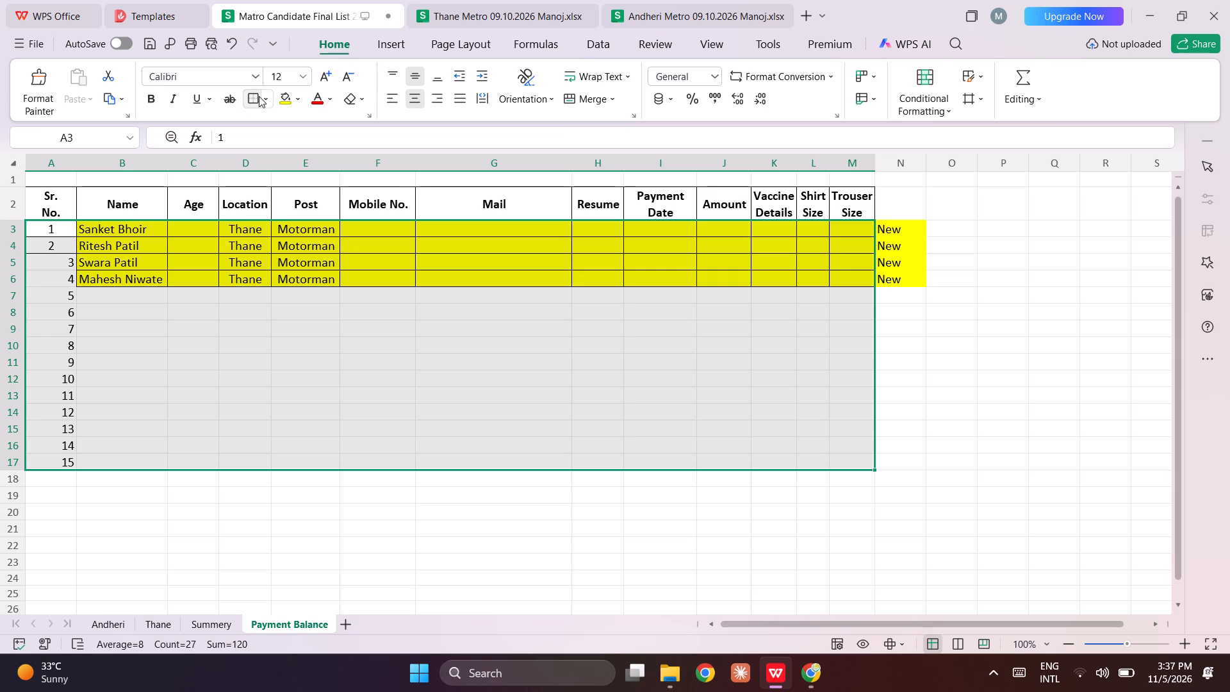
{"action": "left_click", "coordinate": [264, 101]}
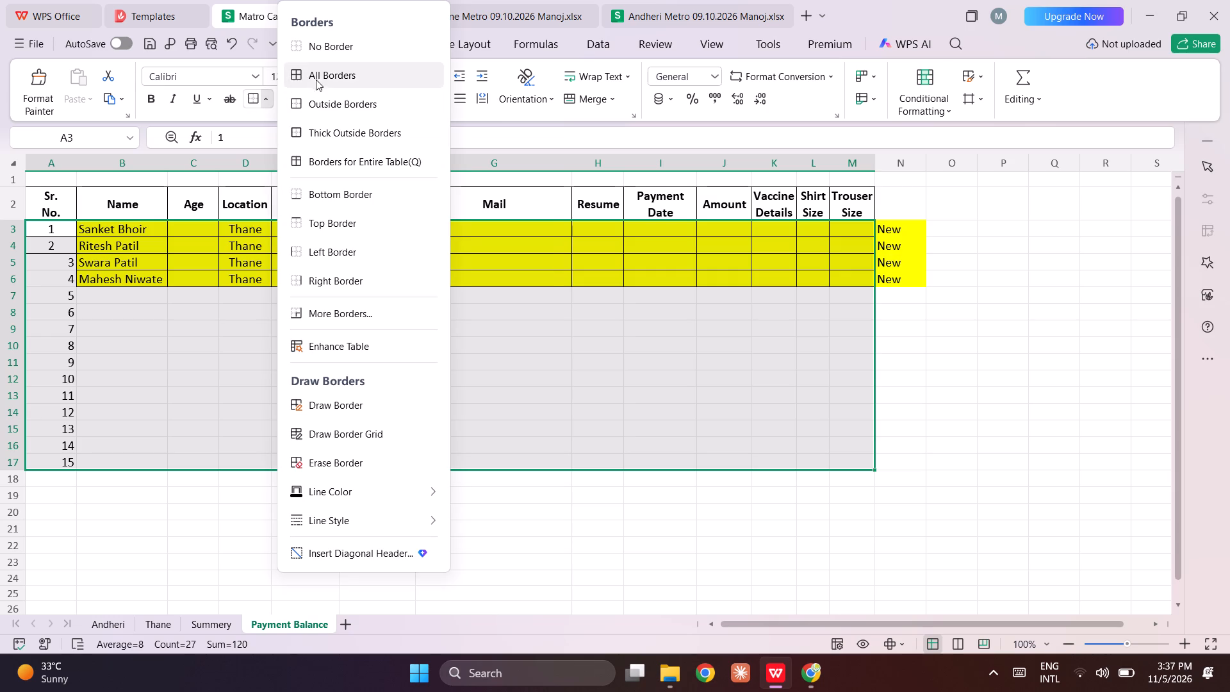
{"action": "left_click", "coordinate": [318, 78]}
Select the empty Name cell B7 beside serial number 5 and save the workbook.
{"action": "key", "text": "Left"}
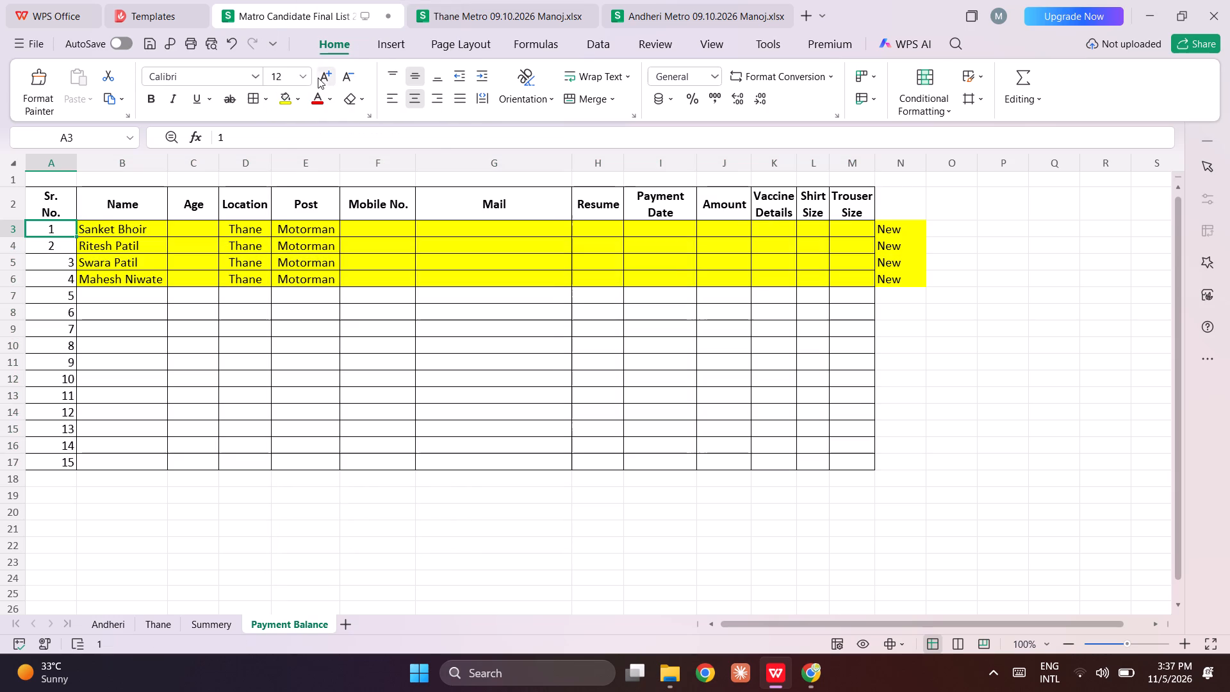
{"action": "key", "text": "Down"}
{"action": "key", "text": "Down"}
{"action": "key", "text": "Down"}
{"action": "key", "text": "Down"}
{"action": "key", "text": "Right"}
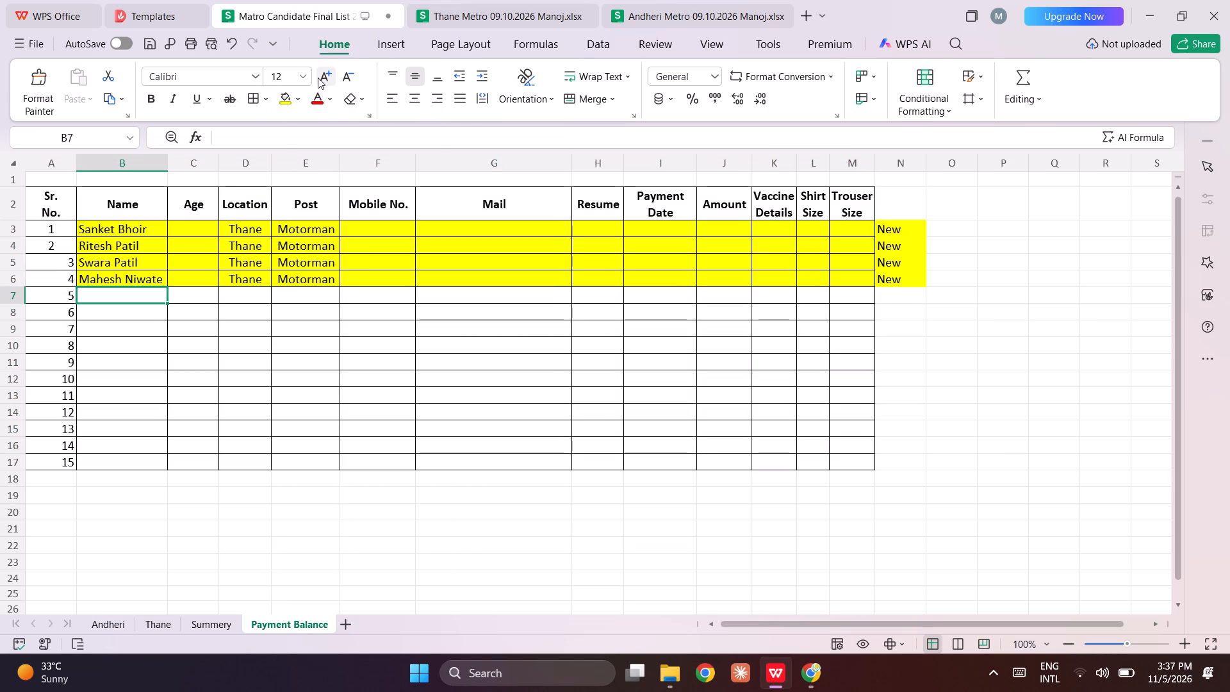
{"action": "key", "text": "ctrl+s"}
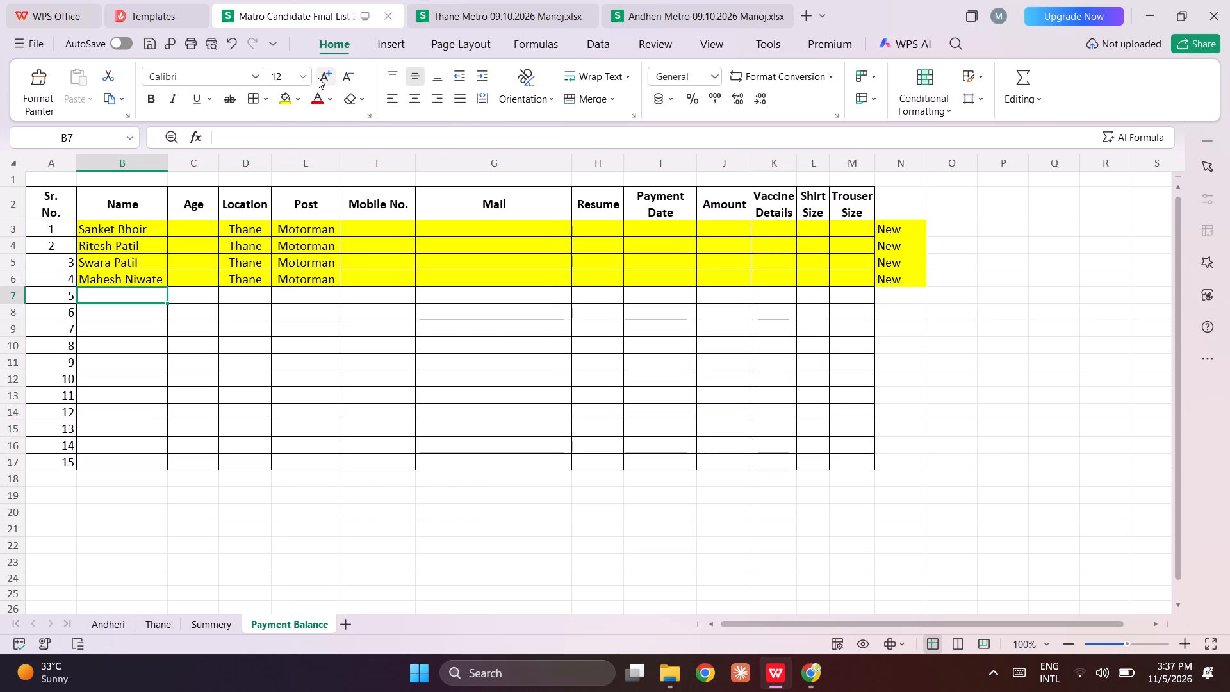
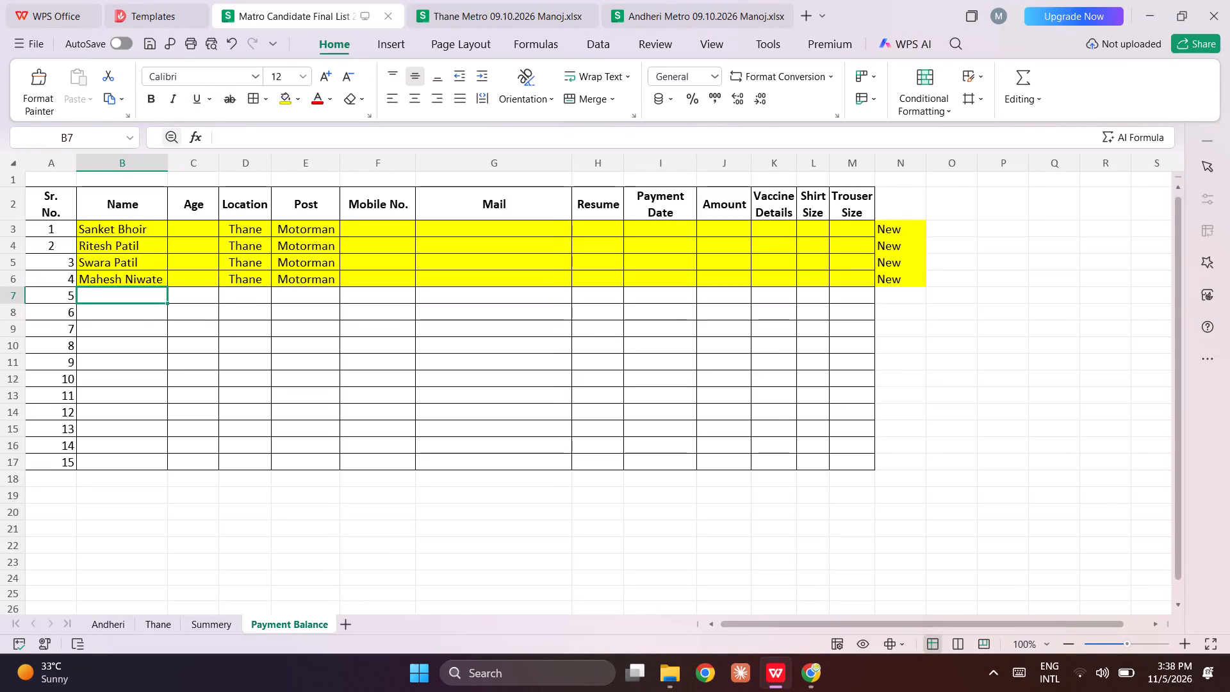
Copy the two Motorman candidates lacking payment dates, B295:M296 on the Andheri sheet, into the Payment Balance sheet starting at cell B7.
{"action": "left_click", "coordinate": [122, 622]}
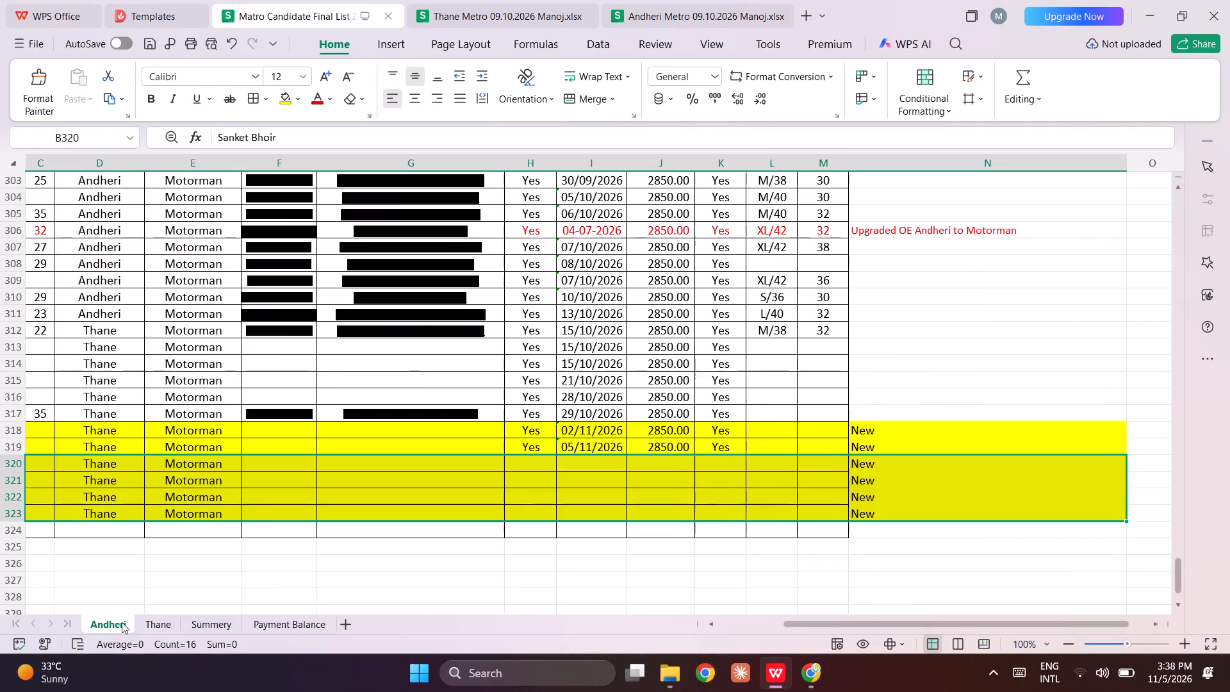
{"action": "key", "text": "Up"}
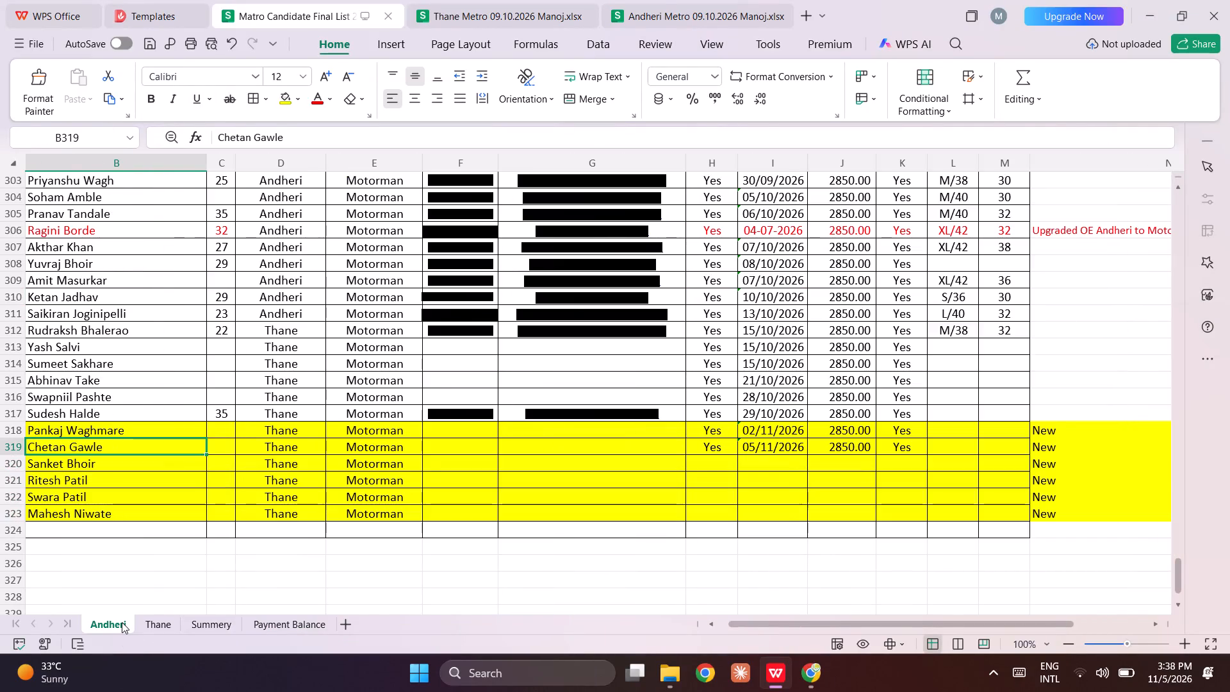
{"action": "key", "text": "Up"}
{"action": "key", "text": "Up"}
{"action": "key", "text": "Up"}
{"action": "key", "text": "Up"}
{"action": "key", "text": "Up"}
{"action": "key", "text": "Up"}
{"action": "key", "text": "Up"}
{"action": "key", "text": "Up"}
{"action": "key", "text": "Up"}
{"action": "key", "text": "Up"}
{"action": "key", "text": "Up"}
{"action": "key", "text": "Up"}
{"action": "key", "text": "Up"}
{"action": "key", "text": "Up"}
{"action": "key", "text": "Up"}
{"action": "key", "text": "Up"}
{"action": "key", "text": "Up"}
{"action": "key", "text": "Up"}
{"action": "key", "text": "Up"}
{"action": "key", "text": "Up"}
{"action": "key", "text": "Up"}
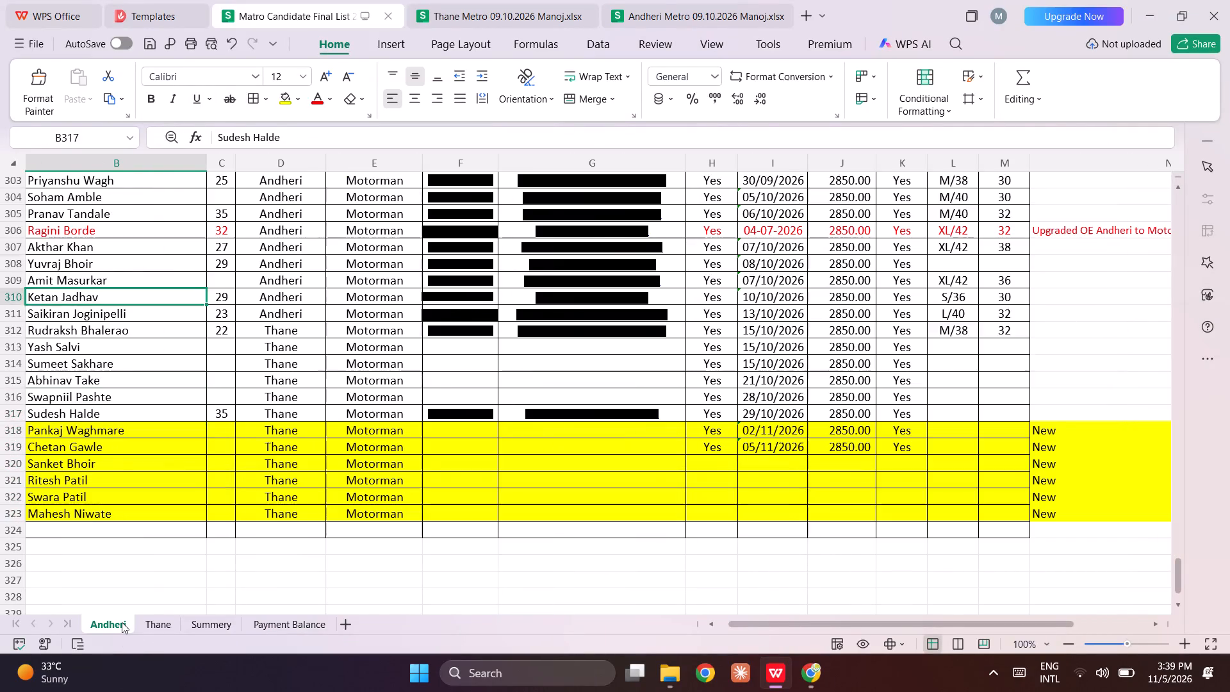
{"action": "key", "text": "Up"}
{"action": "key", "text": "Up"}
{"action": "key", "text": "Up"}
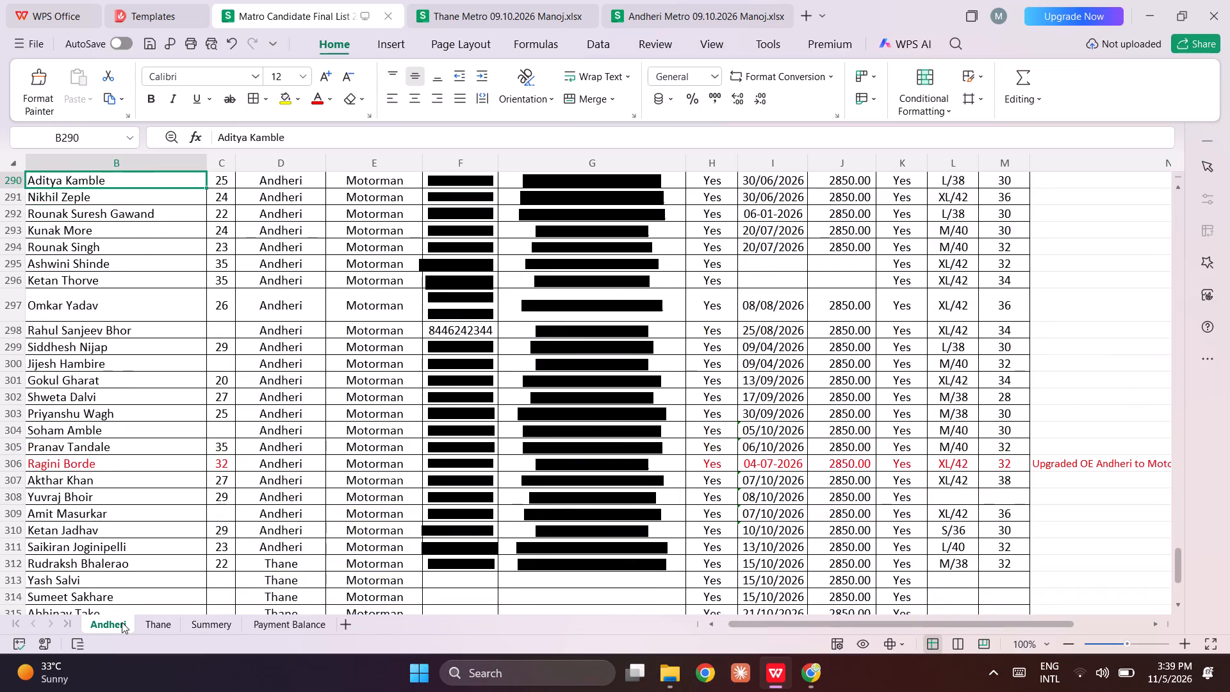
{"action": "key", "text": "Up"}
{"action": "key", "text": "Up"}
{"action": "key", "text": "Down"}
{"action": "key", "text": "Down"}
{"action": "key", "text": "Down"}
{"action": "key", "text": "Down"}
{"action": "key", "text": "Down"}
{"action": "key", "text": "Down"}
{"action": "key", "text": "Down"}
{"action": "key", "text": "Down"}
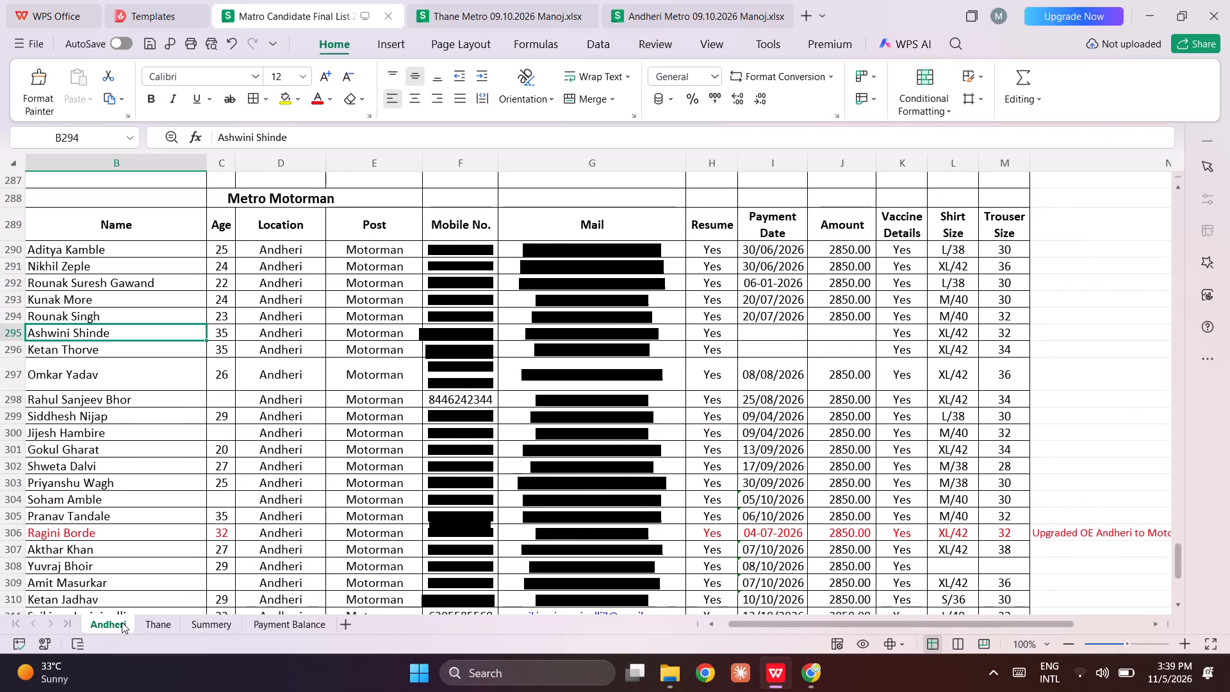
{"action": "key", "text": "Left"}
{"action": "key", "text": "Right"}
{"action": "key", "text": "shift+Down"}
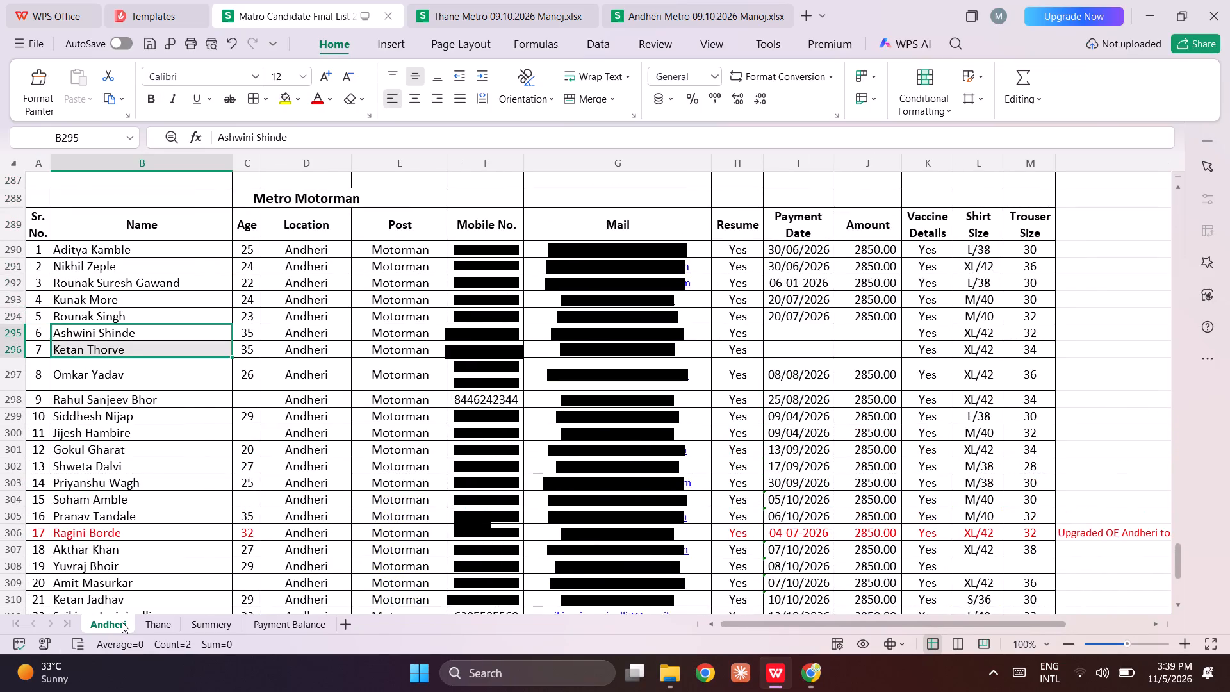
{"action": "key", "text": "shift+Right"}
{"action": "key", "text": "shift+Right"}
{"action": "key", "text": "shift+Right"}
{"action": "key", "text": "shift+Right"}
{"action": "key", "text": "shift+Right"}
{"action": "key", "text": "shift+Right"}
{"action": "key", "text": "shift+Right"}
{"action": "key", "text": "shift+Right"}
{"action": "key", "text": "shift+Right"}
{"action": "key", "text": "shift+Right"}
{"action": "key", "text": "shift+Right"}
{"action": "key", "text": "shift+Right"}
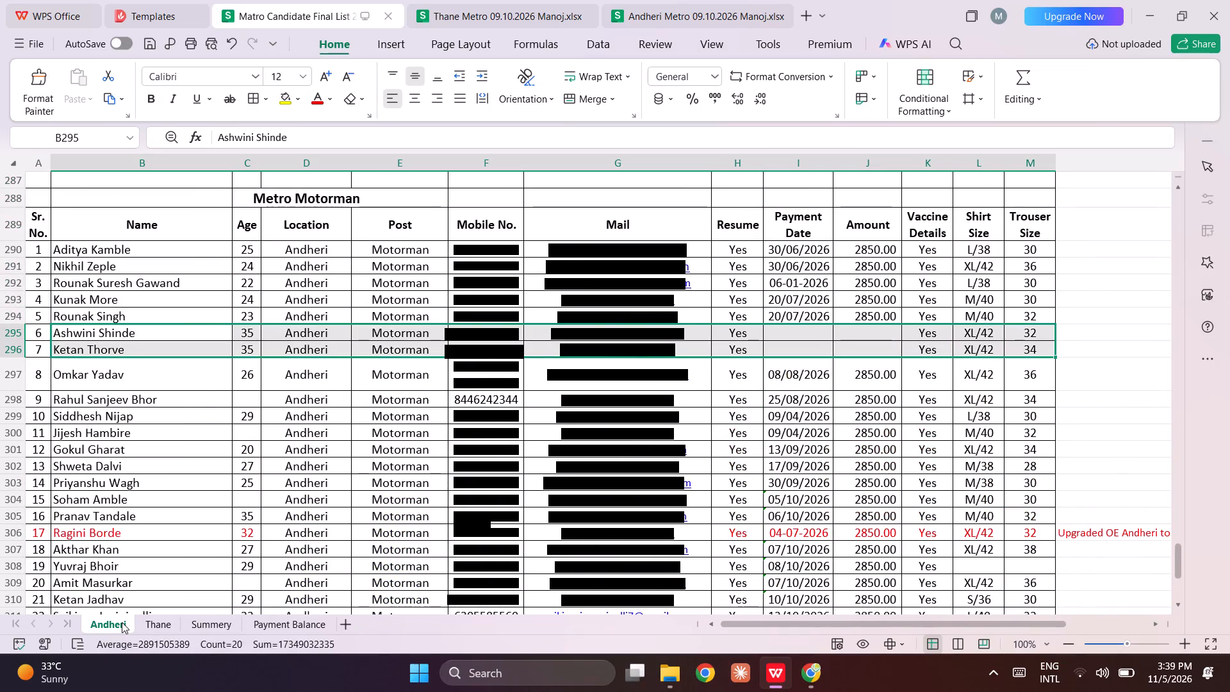
{"action": "key", "text": "ctrl+c"}
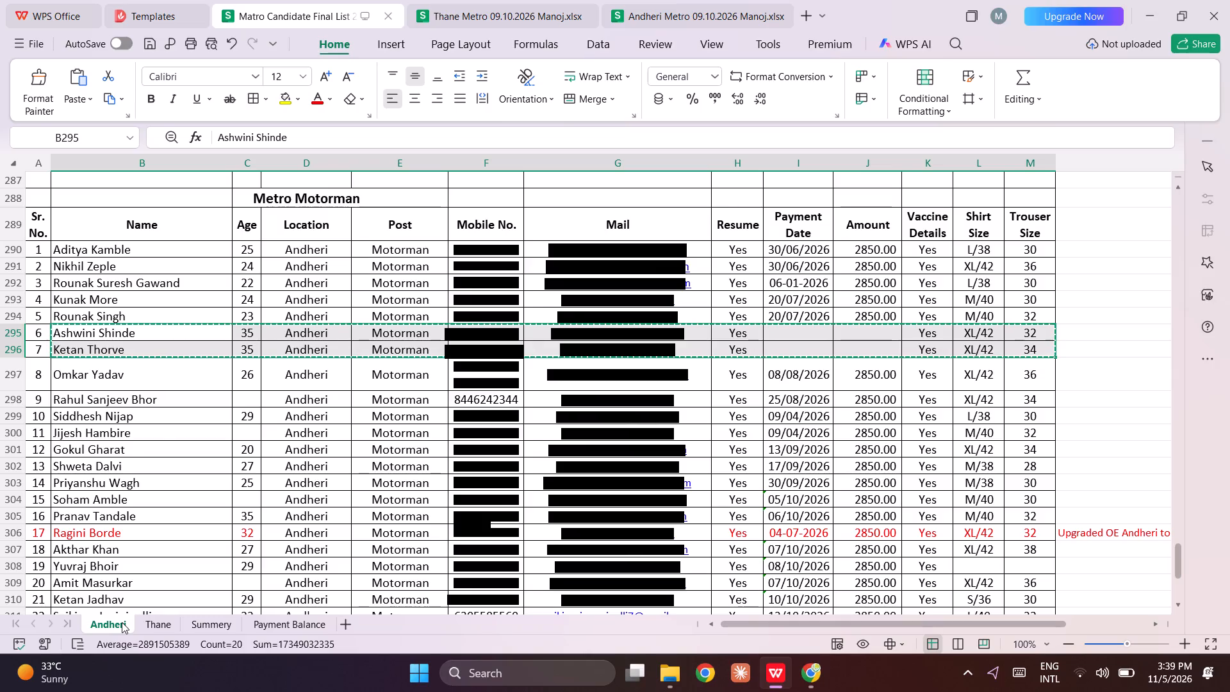
{"action": "left_click", "coordinate": [297, 623]}
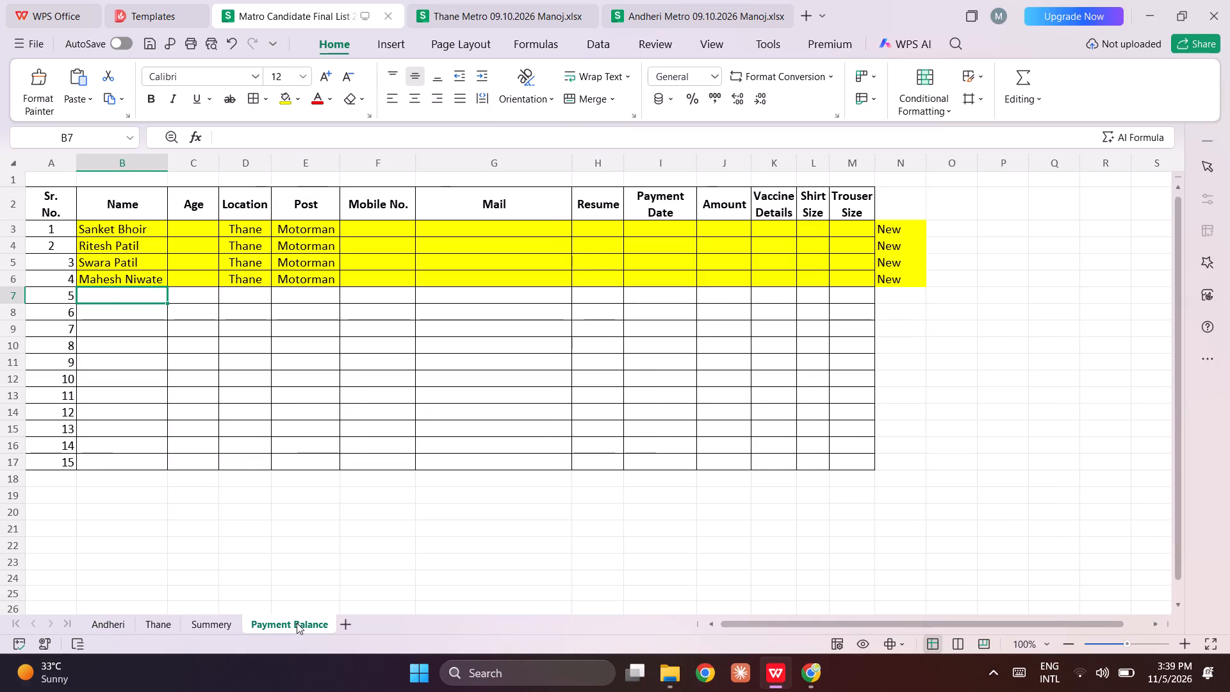
{"action": "key", "text": "ctrl+v"}
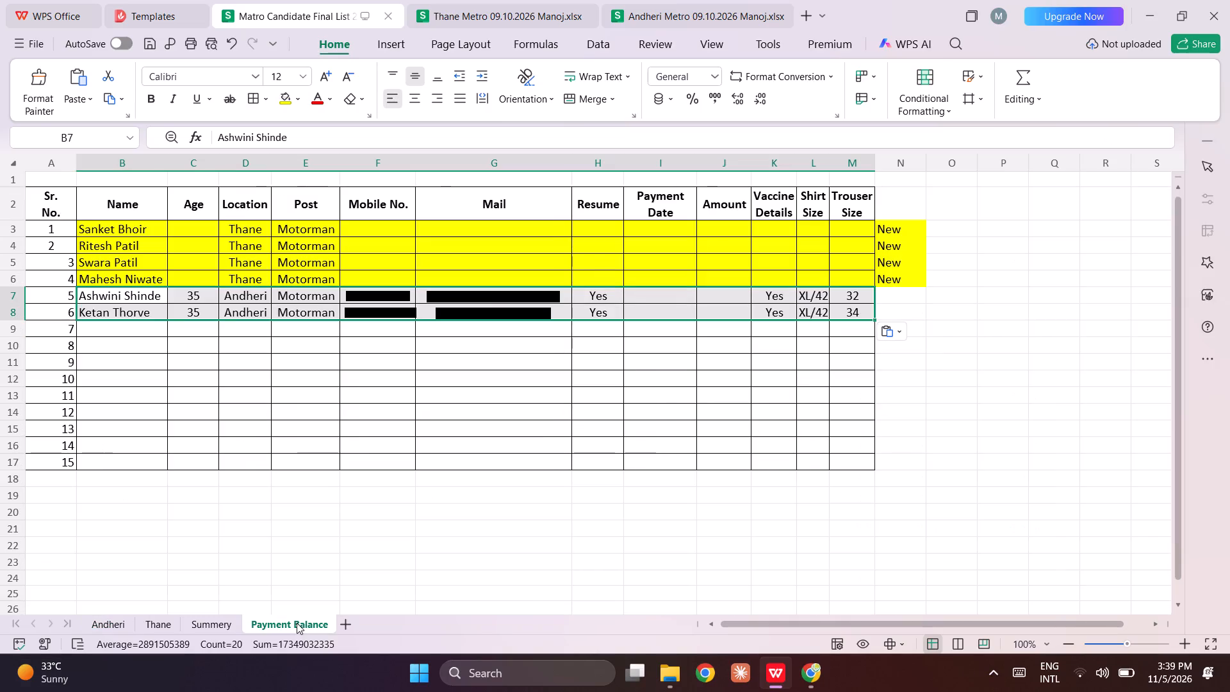
Fill range B7:N8 on the Payment Balance sheet with yellow and save the workbook.
{"action": "key", "text": "shift+Right"}
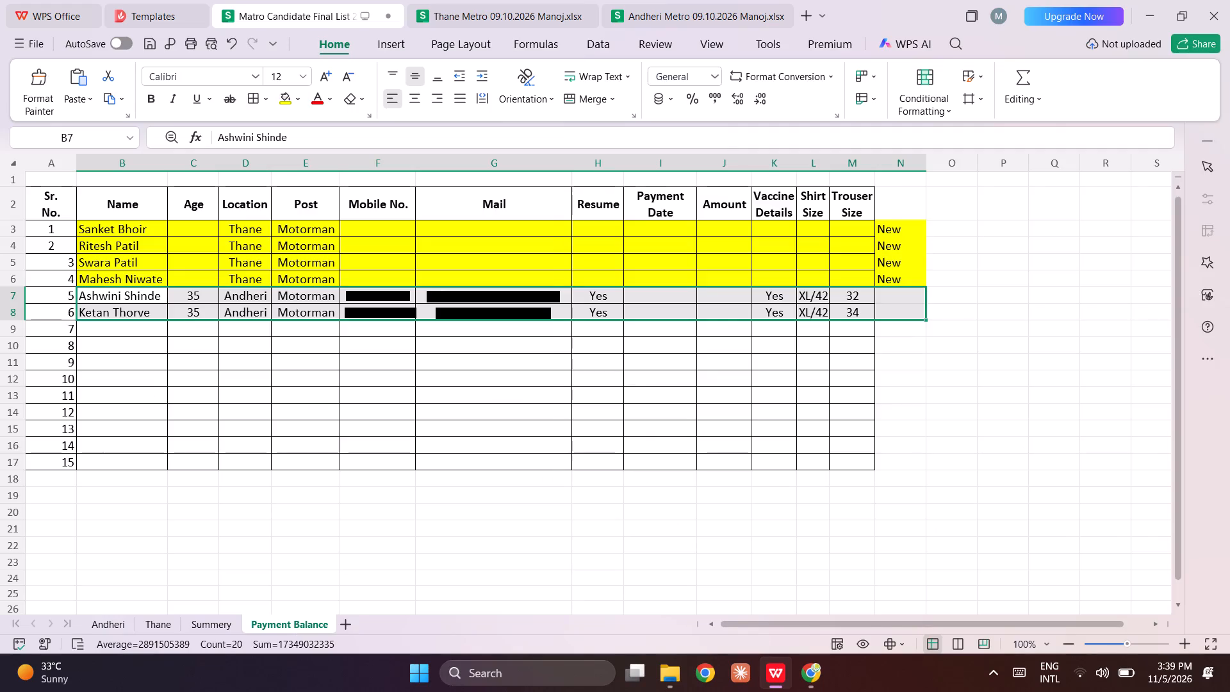
{"action": "left_click", "coordinate": [286, 97]}
{"action": "key", "text": "Down"}
{"action": "key", "text": "Down"}
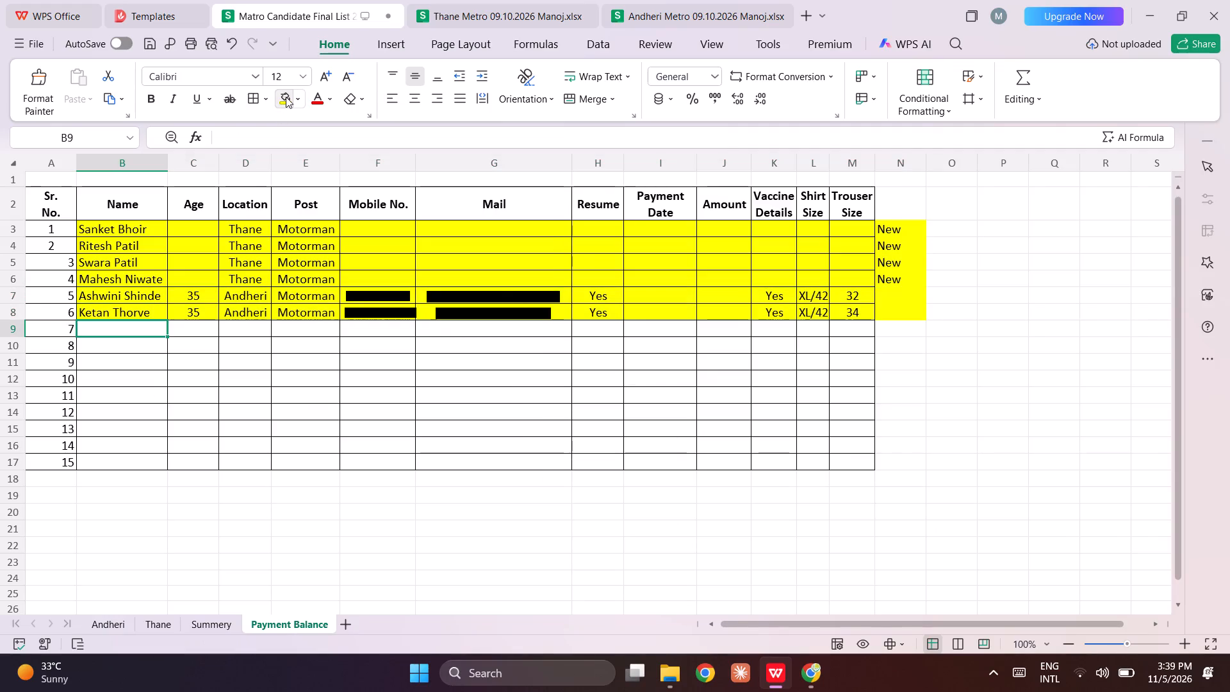
{"action": "key", "text": "ctrl+s"}
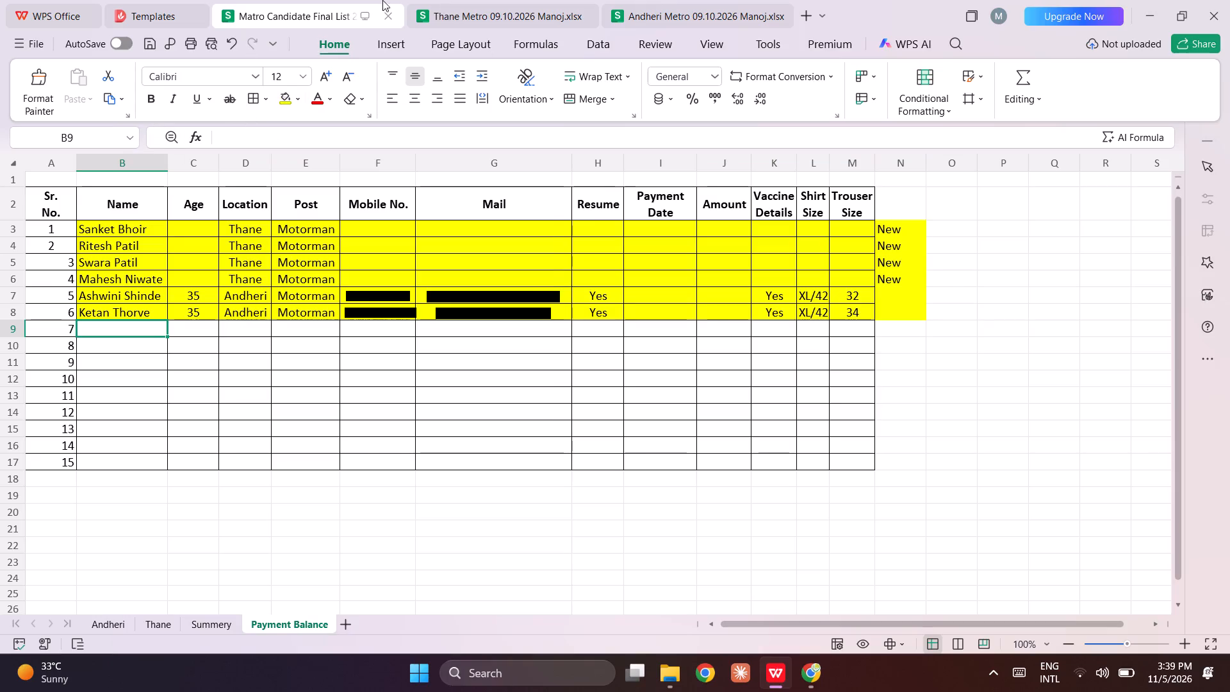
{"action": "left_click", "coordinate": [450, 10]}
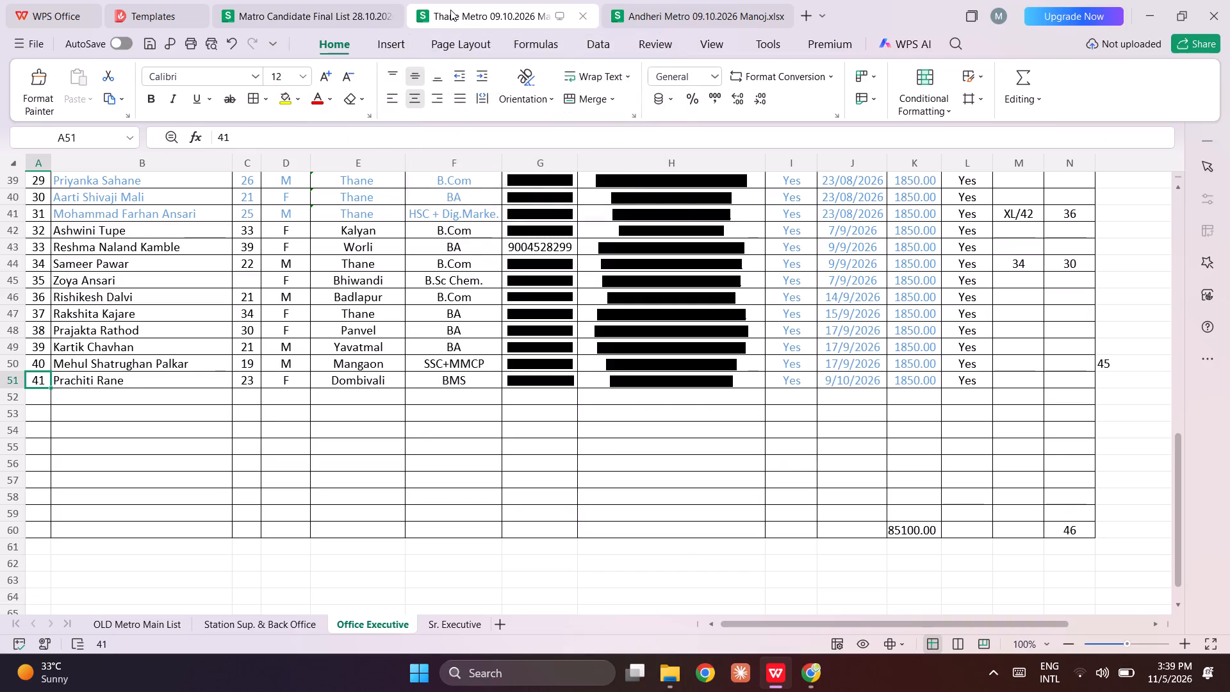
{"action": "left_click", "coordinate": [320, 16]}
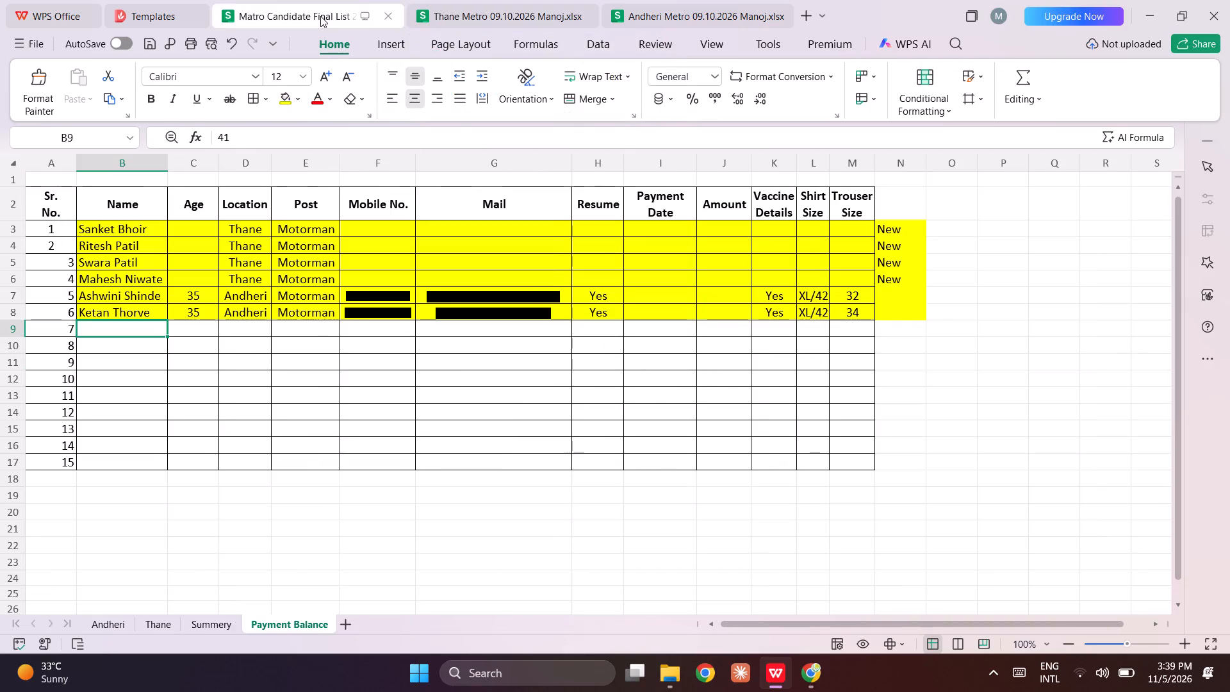
Examine the rest of the Metro Motorman list on the Andheri sheet for candidates with blank payment details.
{"action": "left_click", "coordinate": [117, 629]}
{"action": "key", "text": "Left"}
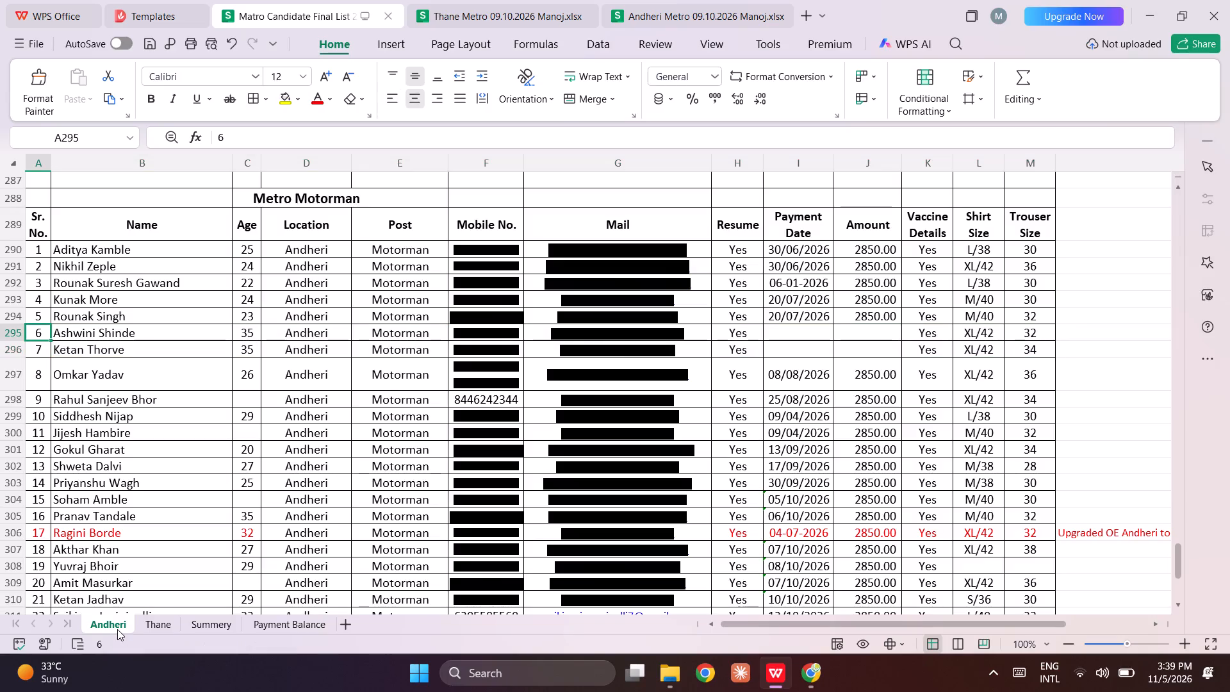
{"action": "key", "text": "Down"}
{"action": "key", "text": "Down"}
{"action": "key", "text": "Down"}
{"action": "key", "text": "Down"}
{"action": "key", "text": "Down"}
{"action": "key", "text": "Down"}
{"action": "key", "text": "Down"}
{"action": "key", "text": "Down"}
{"action": "key", "text": "Down"}
{"action": "key", "text": "Down"}
{"action": "key", "text": "Down"}
{"action": "key", "text": "Down"}
{"action": "key", "text": "Down"}
{"action": "key", "text": "Down"}
{"action": "key", "text": "Down"}
{"action": "key", "text": "Down"}
{"action": "key", "text": "Down"}
{"action": "key", "text": "Down"}
{"action": "key", "text": "Down"}
{"action": "key", "text": "Down"}
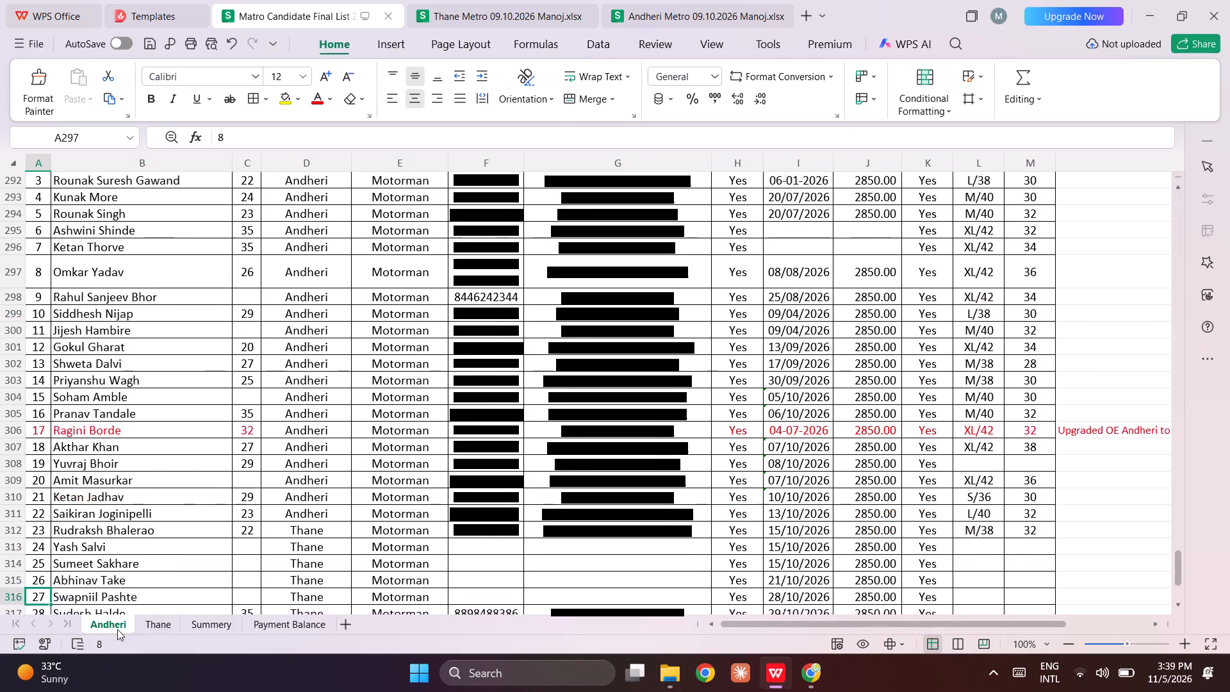
Examine the Andheri sheet upward from the Motorman list through the Office Executive and BKC lists for blank payment details.
{"action": "key", "text": "Up"}
{"action": "key", "text": "Up"}
{"action": "key", "text": "Up"}
{"action": "key", "text": "Up"}
{"action": "key", "text": "Up"}
{"action": "key", "text": "Up"}
{"action": "key", "text": "Up"}
{"action": "key", "text": "Up"}
{"action": "key", "text": "Up"}
{"action": "key", "text": "Up"}
{"action": "key", "text": "Up"}
{"action": "key", "text": "Up"}
{"action": "key", "text": "Up"}
{"action": "key", "text": "Up"}
{"action": "key", "text": "Up"}
{"action": "key", "text": "Up"}
{"action": "key", "text": "Up"}
{"action": "key", "text": "Up"}
{"action": "key", "text": "Up"}
{"action": "key", "text": "Up"}
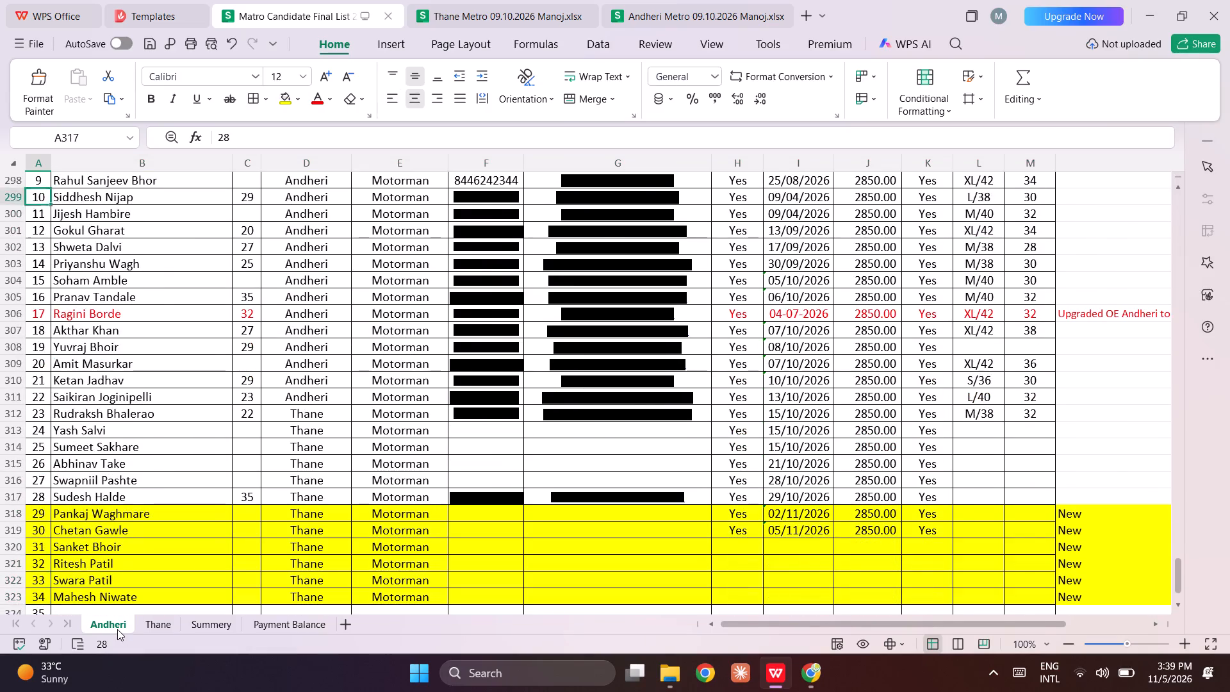
{"action": "key", "text": "Up"}
{"action": "key", "text": "Up"}
{"action": "key", "text": "Up"}
{"action": "key", "text": "Up"}
{"action": "key", "text": "Up"}
{"action": "key", "text": "Up"}
{"action": "key", "text": "Up"}
{"action": "key", "text": "Up"}
{"action": "key", "text": "Up"}
{"action": "key", "text": "Up"}
{"action": "key", "text": "Up"}
{"action": "key", "text": "Up"}
{"action": "key", "text": "Up"}
{"action": "key", "text": "Up"}
{"action": "key", "text": "Up"}
{"action": "key", "text": "Up"}
{"action": "key", "text": "Up"}
{"action": "key", "text": "Up"}
{"action": "key", "text": "Up"}
{"action": "key", "text": "Up"}
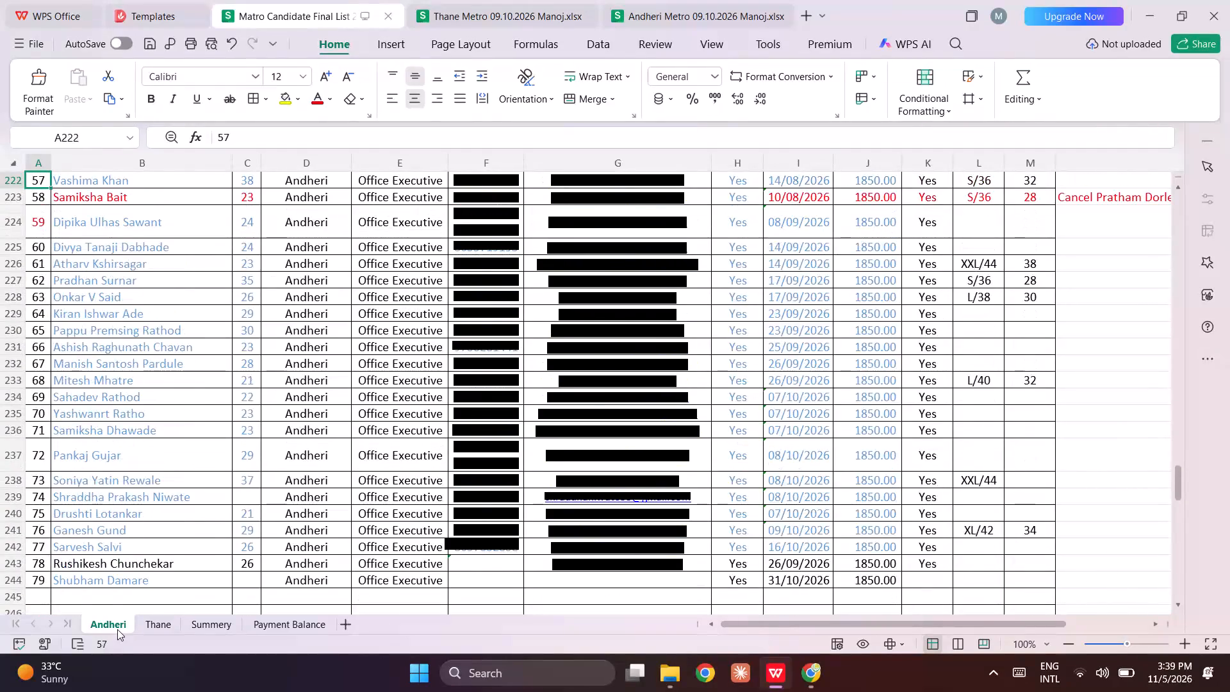
{"action": "key", "text": "Up"}
{"action": "key", "text": "Up"}
{"action": "key", "text": "Up"}
{"action": "key", "text": "Up"}
{"action": "key", "text": "Up"}
{"action": "key", "text": "Up"}
{"action": "key", "text": "Up"}
{"action": "key", "text": "Up"}
{"action": "key", "text": "Up"}
{"action": "key", "text": "Up"}
{"action": "key", "text": "Up"}
{"action": "key", "text": "Up"}
{"action": "key", "text": "Up"}
{"action": "key", "text": "Up"}
{"action": "key", "text": "Up"}
{"action": "key", "text": "Up"}
{"action": "key", "text": "Up"}
{"action": "key", "text": "Up"}
{"action": "key", "text": "Up"}
{"action": "key", "text": "Up"}
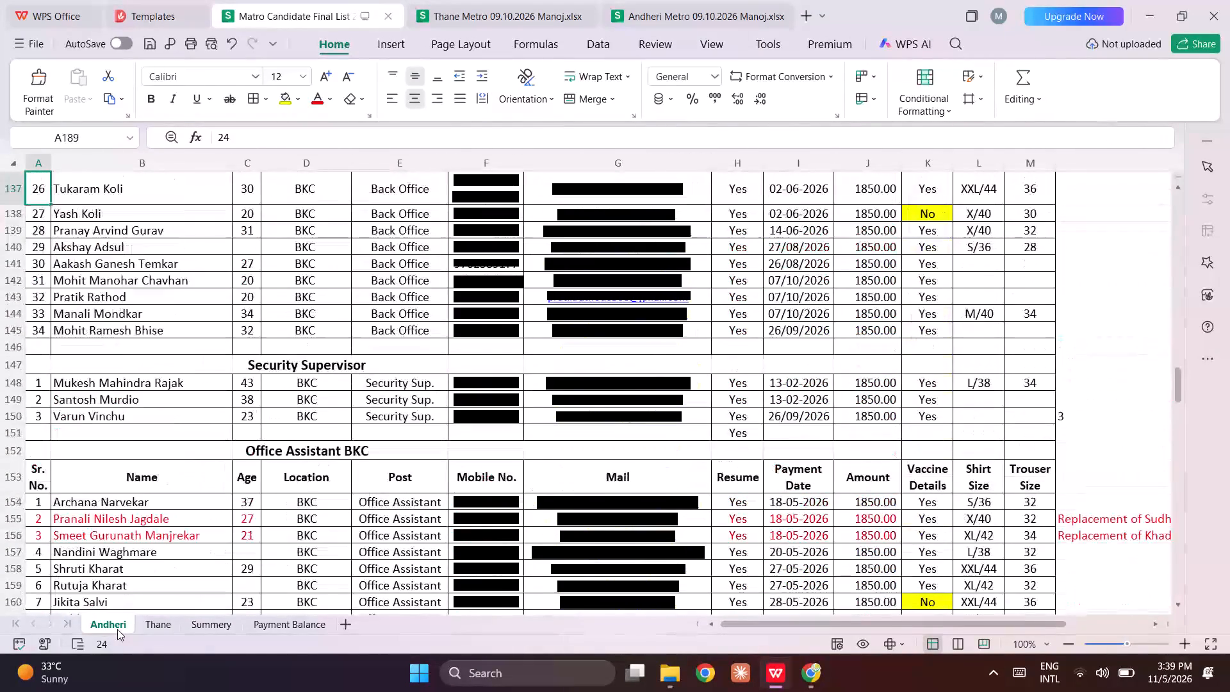
{"action": "key", "text": "Up"}
{"action": "key", "text": "Up"}
{"action": "key", "text": "Up"}
{"action": "key", "text": "Up"}
{"action": "key", "text": "Up"}
{"action": "key", "text": "Up"}
{"action": "key", "text": "Up"}
{"action": "key", "text": "Up"}
{"action": "key", "text": "Up"}
{"action": "key", "text": "Up"}
{"action": "key", "text": "Up"}
{"action": "key", "text": "Up"}
{"action": "key", "text": "Up"}
{"action": "key", "text": "Up"}
{"action": "key", "text": "Up"}
{"action": "key", "text": "Up"}
{"action": "key", "text": "Up"}
{"action": "key", "text": "Up"}
{"action": "key", "text": "Up"}
{"action": "key", "text": "Up"}
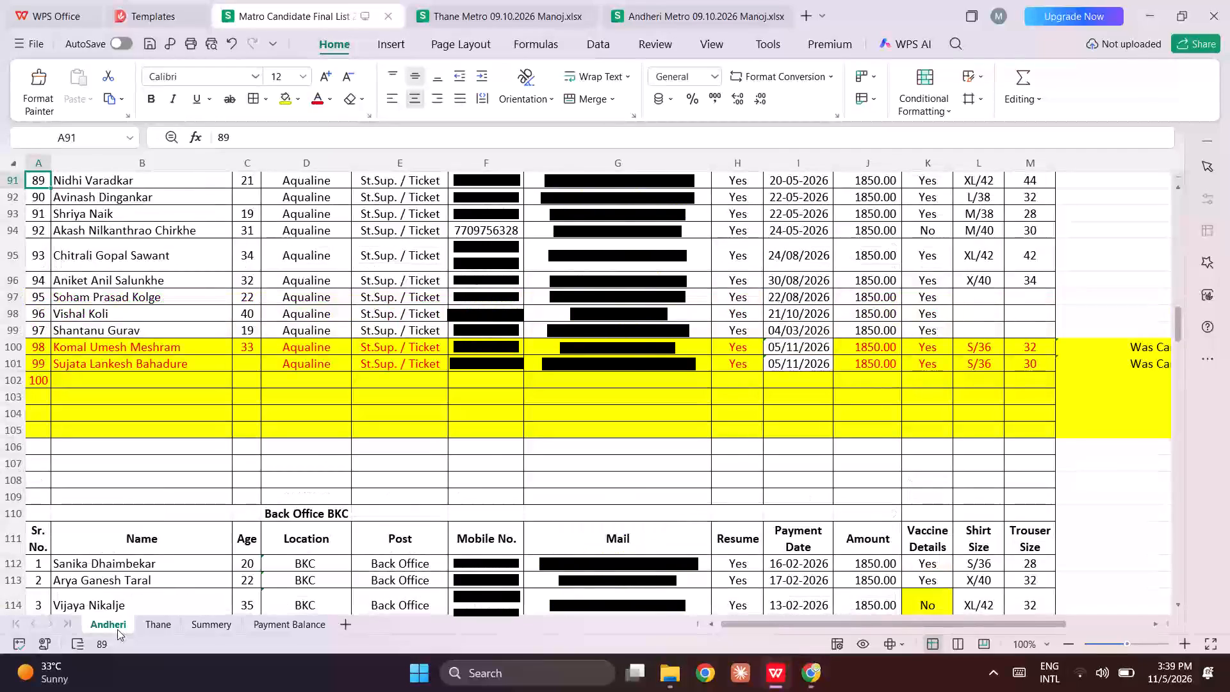
Examine the last entries of the Aqualine St.Sup. / Ticket list on the Andheri sheet for missing payment dates.
{"action": "key", "text": "Down"}
{"action": "key", "text": "Down"}
{"action": "key", "text": "Down"}
{"action": "key", "text": "Down"}
{"action": "key", "text": "Down"}
{"action": "key", "text": "Down"}
{"action": "key", "text": "Down"}
{"action": "key", "text": "Down"}
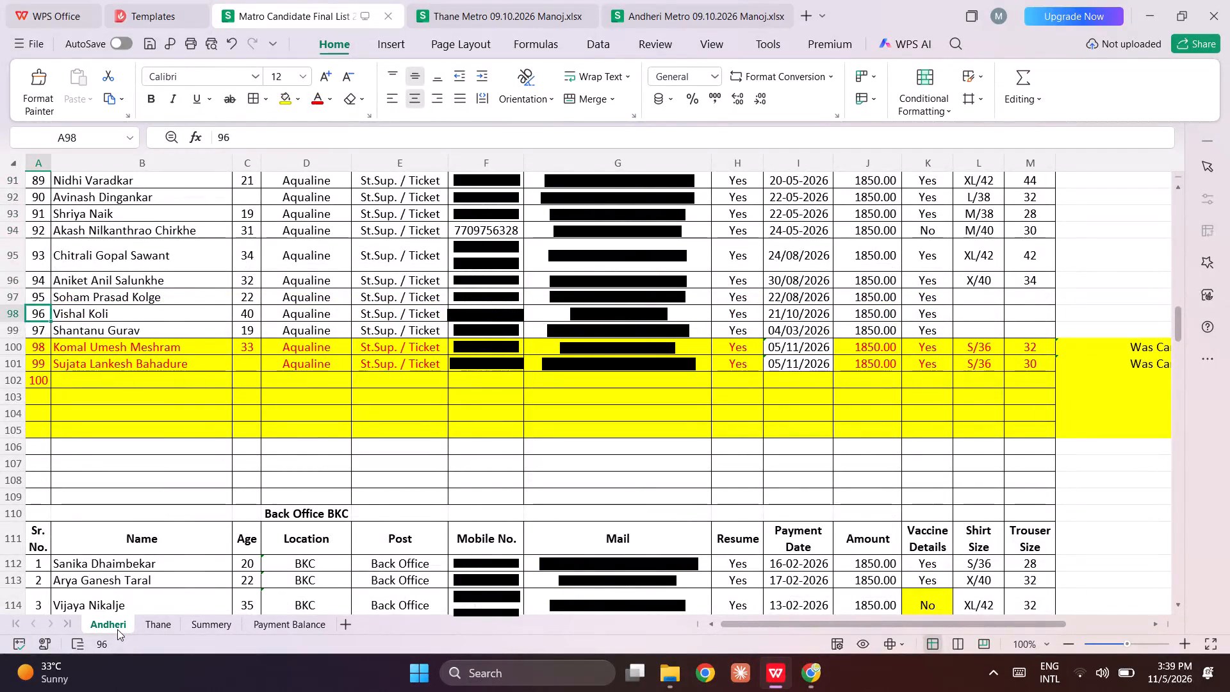
{"action": "key", "text": "Down"}
{"action": "key", "text": "Down"}
{"action": "key", "text": "Down"}
{"action": "key", "text": "Up"}
{"action": "key", "text": "Up"}
{"action": "key", "text": "Up"}
{"action": "key", "text": "Up"}
{"action": "key", "text": "Up"}
{"action": "key", "text": "Up"}
{"action": "key", "text": "Up"}
{"action": "key", "text": "Up"}
{"action": "key", "text": "Up"}
{"action": "key", "text": "Up"}
{"action": "key", "text": "Up"}
{"action": "key", "text": "Up"}
{"action": "key", "text": "Up"}
{"action": "key", "text": "Up"}
{"action": "key", "text": "Up"}
{"action": "key", "text": "Up"}
{"action": "key", "text": "Up"}
{"action": "key", "text": "Up"}
{"action": "key", "text": "Up"}
{"action": "key", "text": "Up"}
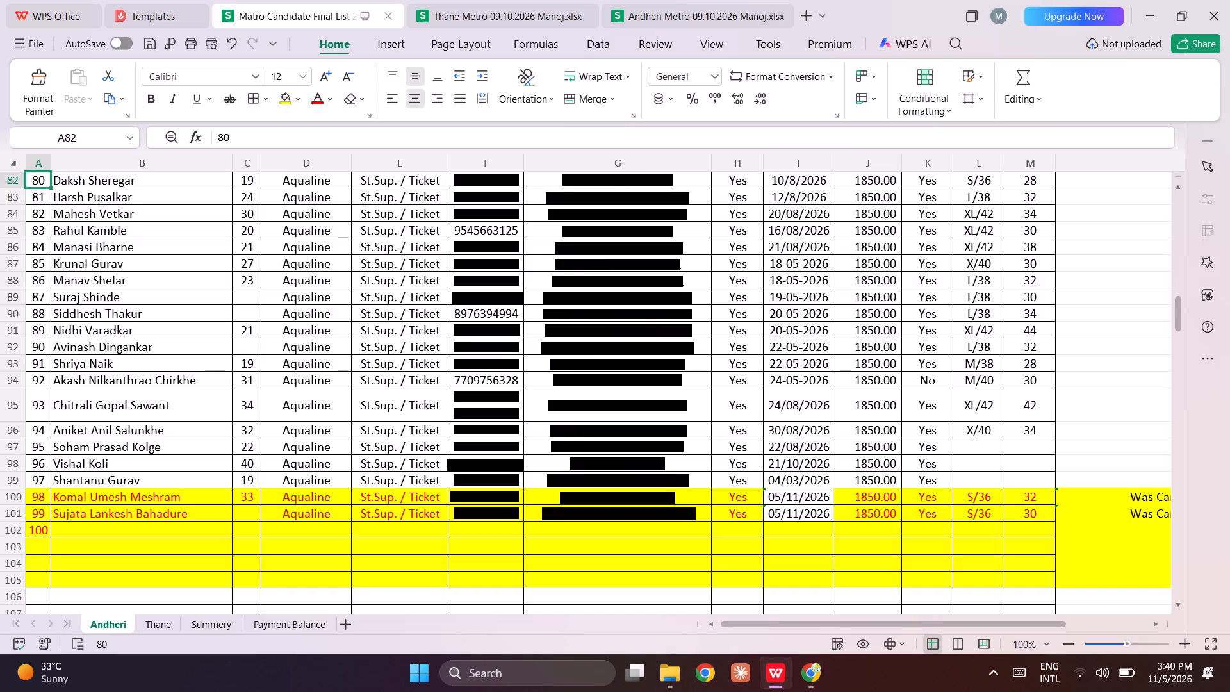
{"action": "left_click", "coordinate": [67, 534]}
Examine the last entries of the St.Sup. / Ticket list on the Thane sheet for candidates with blank payment dates.
{"action": "left_click", "coordinate": [149, 627]}
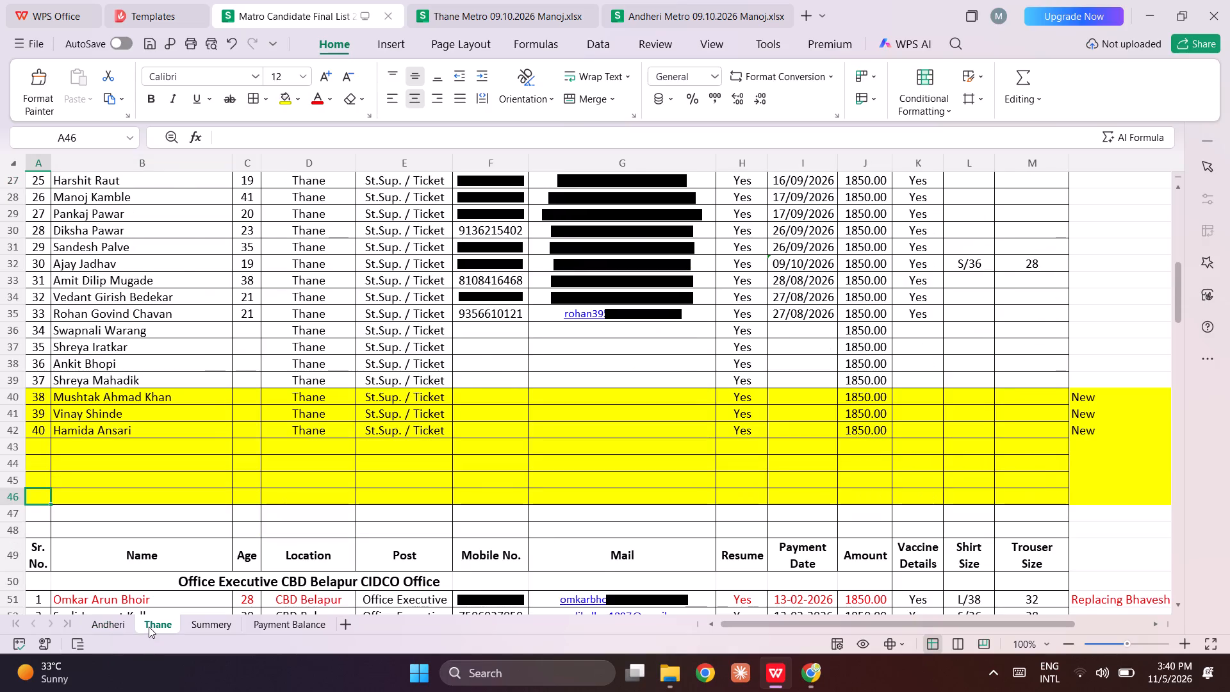
{"action": "key", "text": "Down"}
{"action": "key", "text": "Up"}
{"action": "key", "text": "Up"}
{"action": "key", "text": "Up"}
{"action": "key", "text": "Up"}
{"action": "key", "text": "Up"}
{"action": "key", "text": "Up"}
{"action": "key", "text": "Up"}
{"action": "key", "text": "Up"}
{"action": "key", "text": "Up"}
{"action": "key", "text": "Up"}
{"action": "key", "text": "Up"}
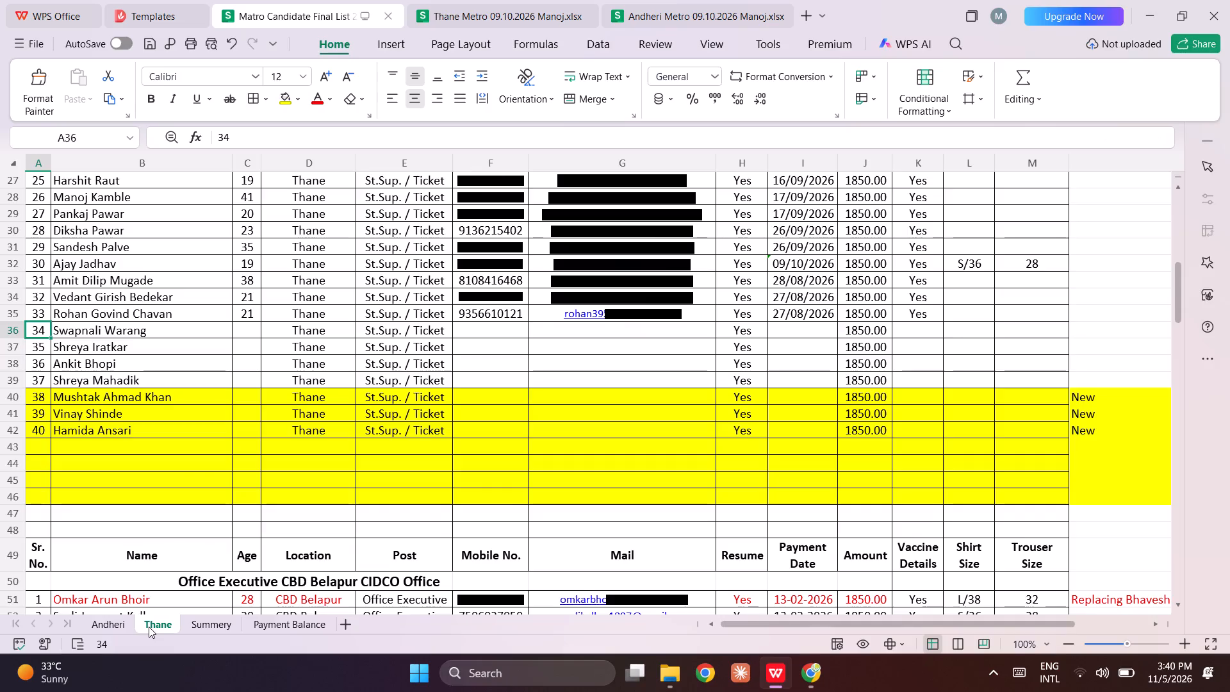
{"action": "key", "text": "Down"}
{"action": "key", "text": "Down"}
{"action": "key", "text": "Down"}
{"action": "key", "text": "Down"}
{"action": "key", "text": "Down"}
{"action": "key", "text": "Down"}
{"action": "key", "text": "Down"}
{"action": "key", "text": "Down"}
{"action": "key", "text": "Down"}
{"action": "key", "text": "Down"}
{"action": "key", "text": "Down"}
{"action": "key", "text": "Down"}
{"action": "key", "text": "Down"}
{"action": "key", "text": "Down"}
{"action": "key", "text": "Down"}
{"action": "key", "text": "Down"}
{"action": "key", "text": "Down"}
{"action": "key", "text": "Down"}
{"action": "key", "text": "Down"}
{"action": "key", "text": "Up"}
{"action": "key", "text": "Up"}
{"action": "key", "text": "Up"}
{"action": "key", "text": "Up"}
{"action": "key", "text": "Up"}
{"action": "key", "text": "Up"}
{"action": "key", "text": "Up"}
{"action": "key", "text": "Up"}
{"action": "key", "text": "Up"}
{"action": "key", "text": "Up"}
{"action": "key", "text": "Up"}
{"action": "key", "text": "Up"}
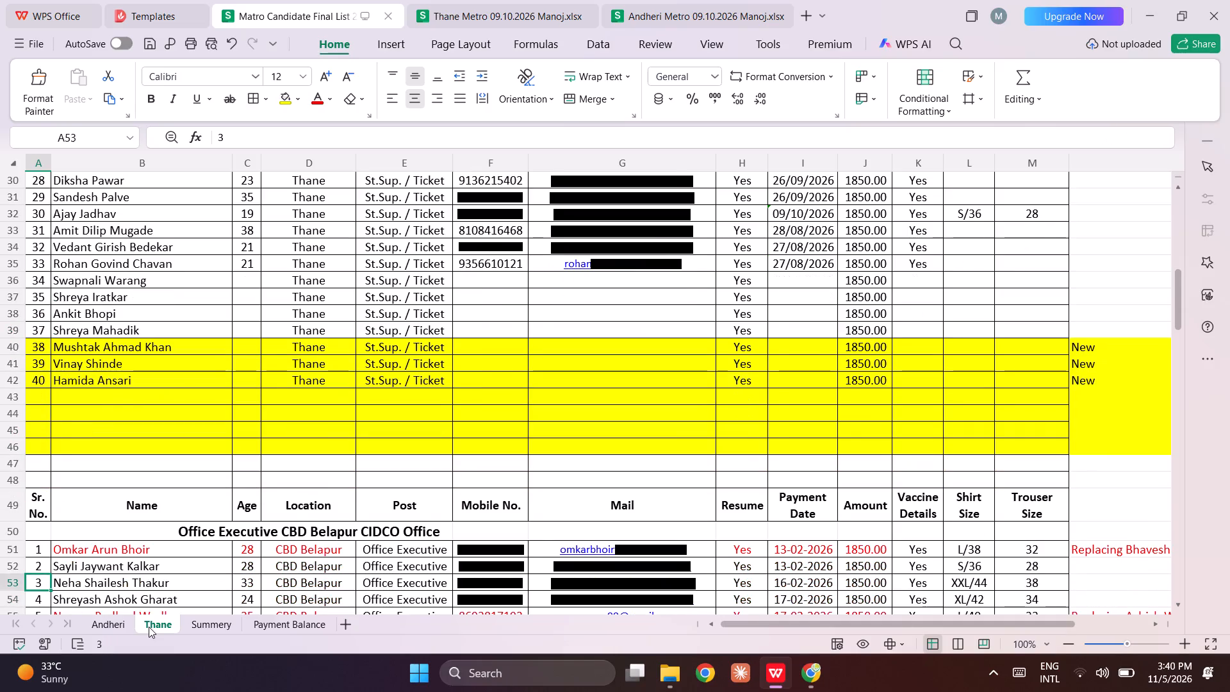
Examine the CBD Belapur and Thane Office Executive lists on the Thane sheet for blank payment details.
{"action": "key", "text": "Down"}
{"action": "key", "text": "Down"}
{"action": "key", "text": "Down"}
{"action": "key", "text": "Down"}
{"action": "key", "text": "Down"}
{"action": "key", "text": "Down"}
{"action": "key", "text": "Down"}
{"action": "key", "text": "Down"}
{"action": "key", "text": "Down"}
{"action": "key", "text": "Down"}
{"action": "key", "text": "Down"}
{"action": "key", "text": "Down"}
{"action": "key", "text": "Down"}
{"action": "key", "text": "Down"}
{"action": "key", "text": "Down"}
{"action": "key", "text": "Down"}
{"action": "key", "text": "Down"}
{"action": "key", "text": "Down"}
{"action": "key", "text": "Down"}
{"action": "key", "text": "Down"}
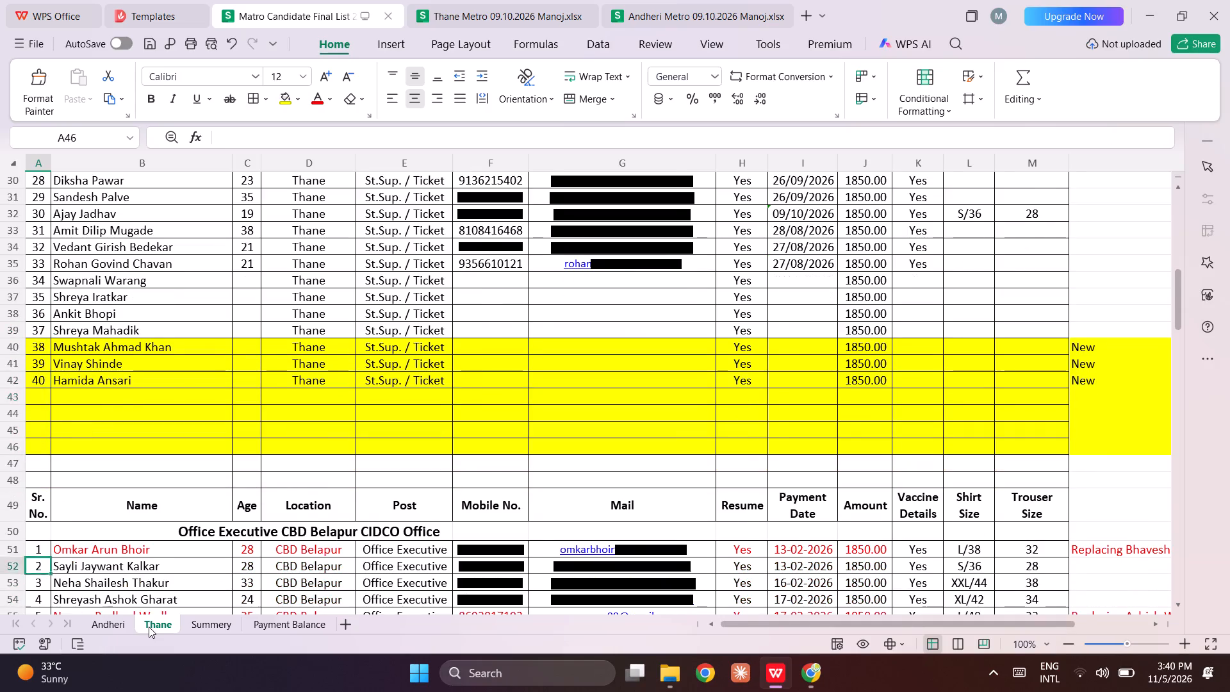
{"action": "key", "text": "Up"}
{"action": "key", "text": "Up"}
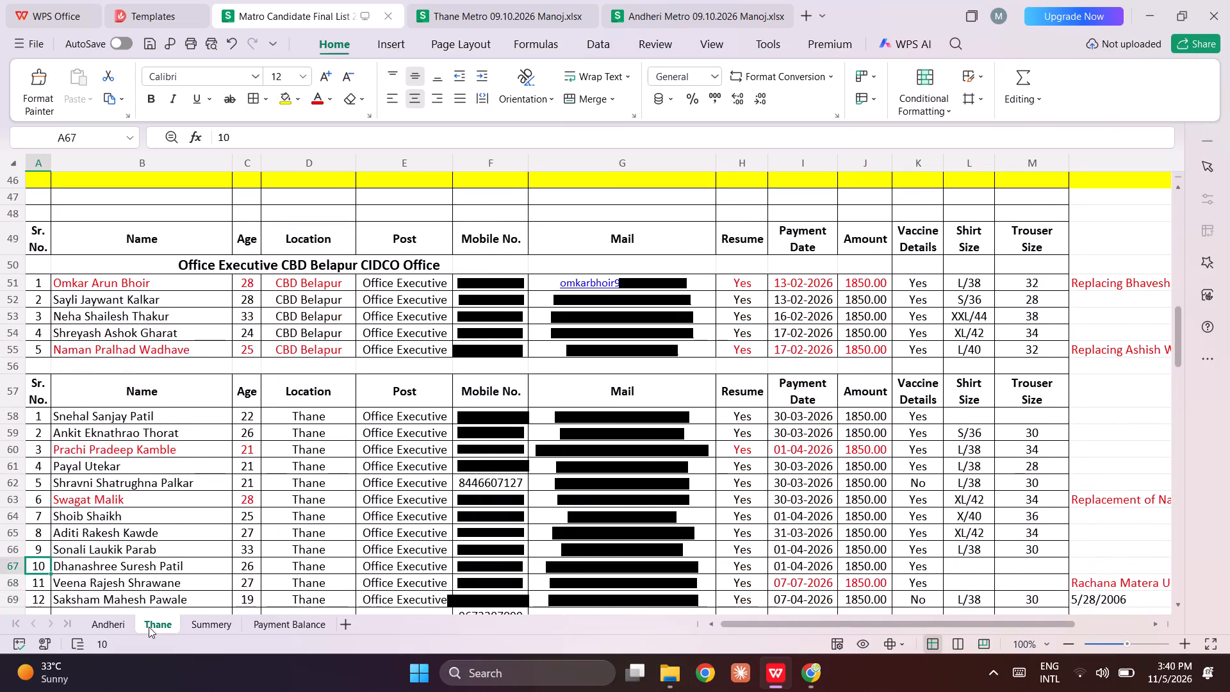
{"action": "key", "text": "Down"}
{"action": "key", "text": "Down"}
{"action": "key", "text": "Down"}
{"action": "key", "text": "Down"}
{"action": "key", "text": "Down"}
{"action": "key", "text": "Down"}
{"action": "key", "text": "Down"}
{"action": "key", "text": "Down"}
{"action": "key", "text": "Down"}
{"action": "key", "text": "Down"}
{"action": "key", "text": "Down"}
{"action": "key", "text": "Down"}
{"action": "key", "text": "Down"}
{"action": "key", "text": "Down"}
{"action": "key", "text": "Down"}
{"action": "key", "text": "Down"}
{"action": "key", "text": "Down"}
{"action": "key", "text": "Down"}
{"action": "key", "text": "Down"}
{"action": "key", "text": "Down"}
{"action": "key", "text": "Up"}
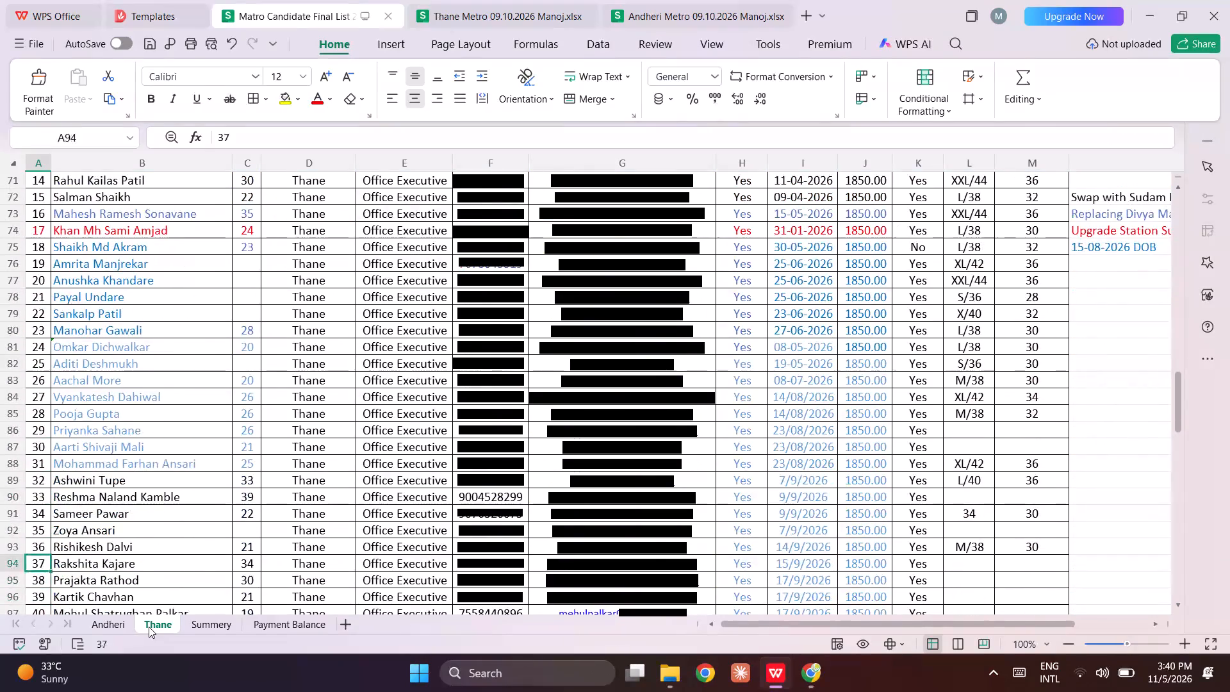
{"action": "key", "text": "Up"}
{"action": "key", "text": "Up"}
{"action": "key", "text": "Up"}
{"action": "key", "text": "Up"}
{"action": "key", "text": "Up"}
{"action": "key", "text": "Up"}
{"action": "key", "text": "Up"}
{"action": "key", "text": "Up"}
{"action": "key", "text": "Up"}
{"action": "key", "text": "Up"}
{"action": "key", "text": "Up"}
{"action": "key", "text": "Up"}
{"action": "key", "text": "Up"}
{"action": "key", "text": "Up"}
{"action": "key", "text": "Up"}
{"action": "key", "text": "Up"}
{"action": "key", "text": "Up"}
{"action": "key", "text": "Up"}
{"action": "key", "text": "Up"}
{"action": "key", "text": "Up"}
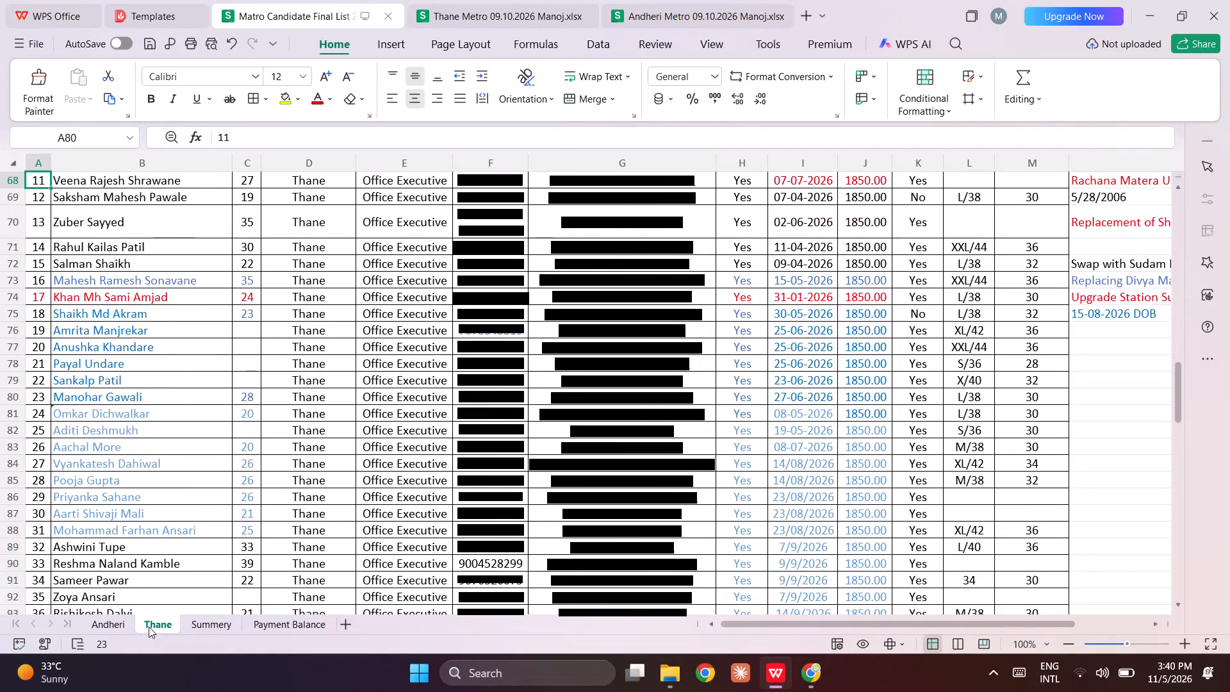
Examine the Thane sheet's St.Sup. / Ticket list from its first entry down to the Office Executive section for missing payment dates.
{"action": "key", "text": "Page_Up"}
{"action": "key", "text": "Page_Up"}
{"action": "key", "text": "Page_Up"}
{"action": "key", "text": "Page_Up"}
{"action": "key", "text": "Page_Up"}
{"action": "key", "text": "Page_Up"}
{"action": "key", "text": "Page_Up"}
{"action": "key", "text": "Page_Up"}
{"action": "key", "text": "Page_Up"}
{"action": "key", "text": "Page_Up"}
{"action": "key", "text": "Page_Up"}
{"action": "key", "text": "Page_Up"}
{"action": "key", "text": "Page_Up"}
{"action": "key", "text": "Page_Up"}
{"action": "key", "text": "Page_Up"}
{"action": "key", "text": "Page_Up"}
{"action": "key", "text": "Page_Up"}
{"action": "key", "text": "Page_Up"}
{"action": "key", "text": "Page_Up"}
{"action": "key", "text": "Page_Up"}
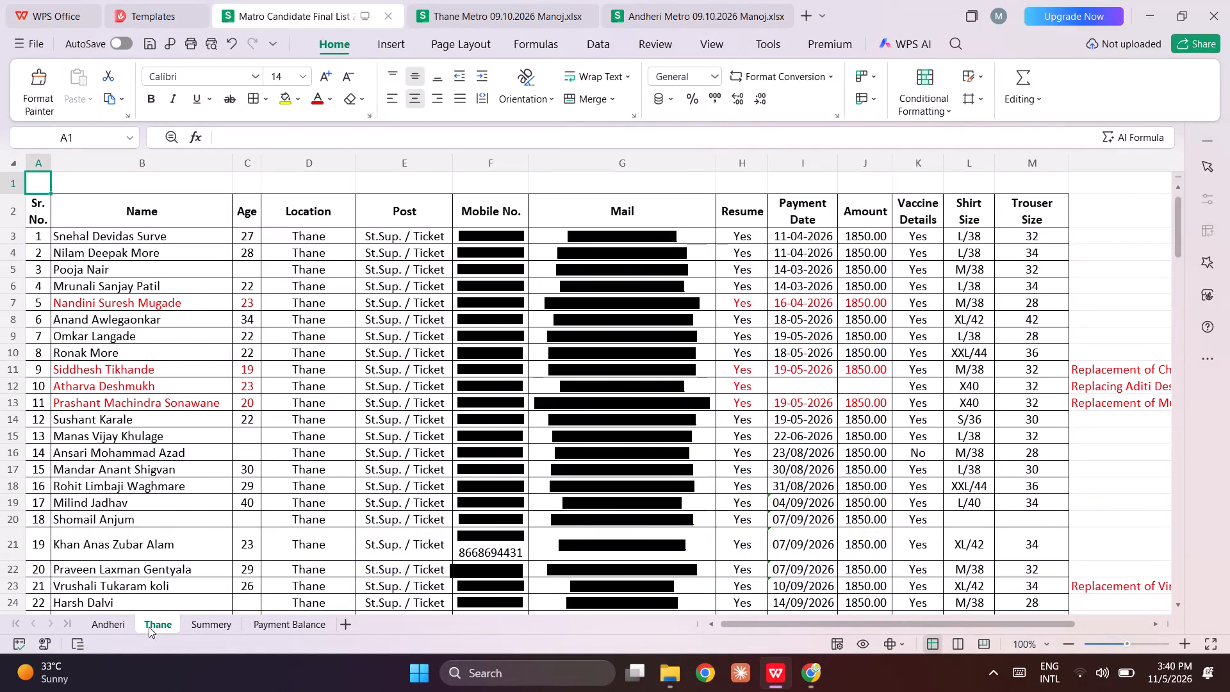
{"action": "key", "text": "Down"}
{"action": "key", "text": "Down"}
{"action": "key", "text": "Down"}
{"action": "key", "text": "Down"}
{"action": "key", "text": "Down"}
{"action": "key", "text": "Down"}
{"action": "key", "text": "Down"}
{"action": "key", "text": "Down"}
{"action": "key", "text": "Down"}
{"action": "key", "text": "Down"}
{"action": "key", "text": "Down"}
{"action": "key", "text": "Down"}
{"action": "key", "text": "Down"}
{"action": "key", "text": "Down"}
{"action": "key", "text": "Down"}
{"action": "key", "text": "Down"}
{"action": "key", "text": "Down"}
{"action": "key", "text": "Down"}
{"action": "key", "text": "Down"}
{"action": "key", "text": "Down"}
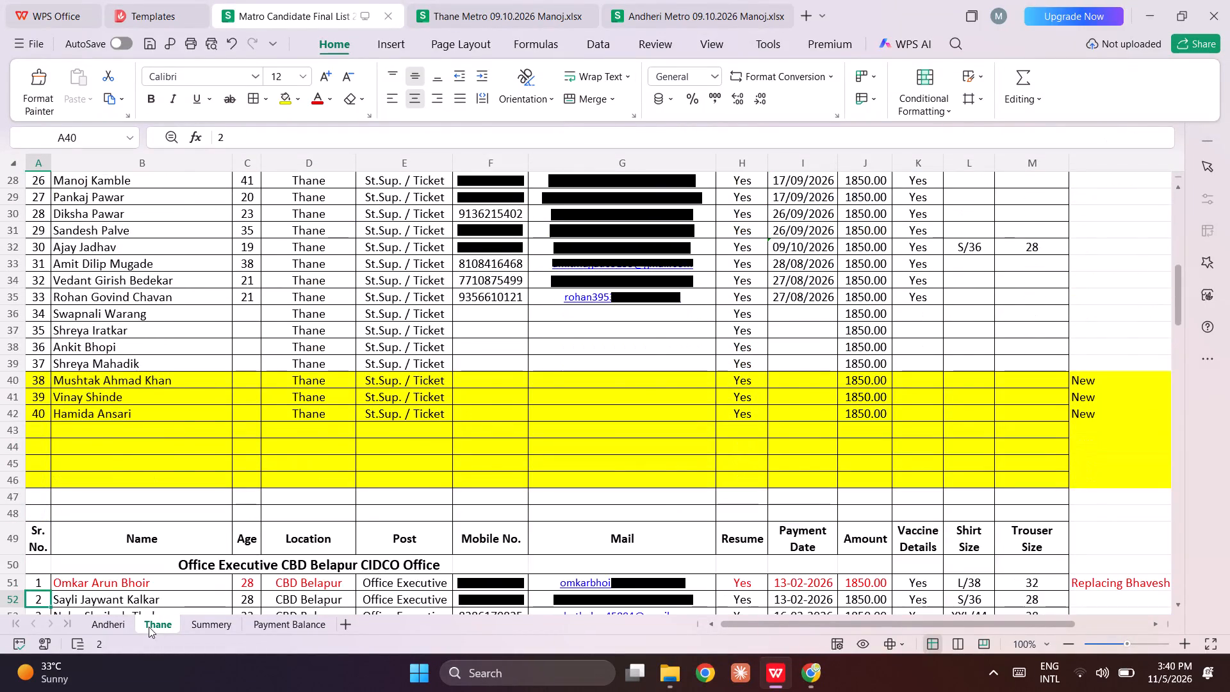
Examine the Thane sheet's Office Executive lists down to the last entry for blank payment dates.
{"action": "key", "text": "Down"}
{"action": "key", "text": "Down"}
{"action": "key", "text": "Down"}
{"action": "key", "text": "Down"}
{"action": "key", "text": "Down"}
{"action": "key", "text": "Down"}
{"action": "key", "text": "Down"}
{"action": "key", "text": "Down"}
{"action": "key", "text": "Down"}
{"action": "key", "text": "Down"}
{"action": "key", "text": "Down"}
{"action": "key", "text": "Down"}
{"action": "key", "text": "Down"}
{"action": "key", "text": "Down"}
{"action": "key", "text": "Down"}
{"action": "key", "text": "Down"}
{"action": "key", "text": "Down"}
{"action": "key", "text": "Down"}
{"action": "key", "text": "Down"}
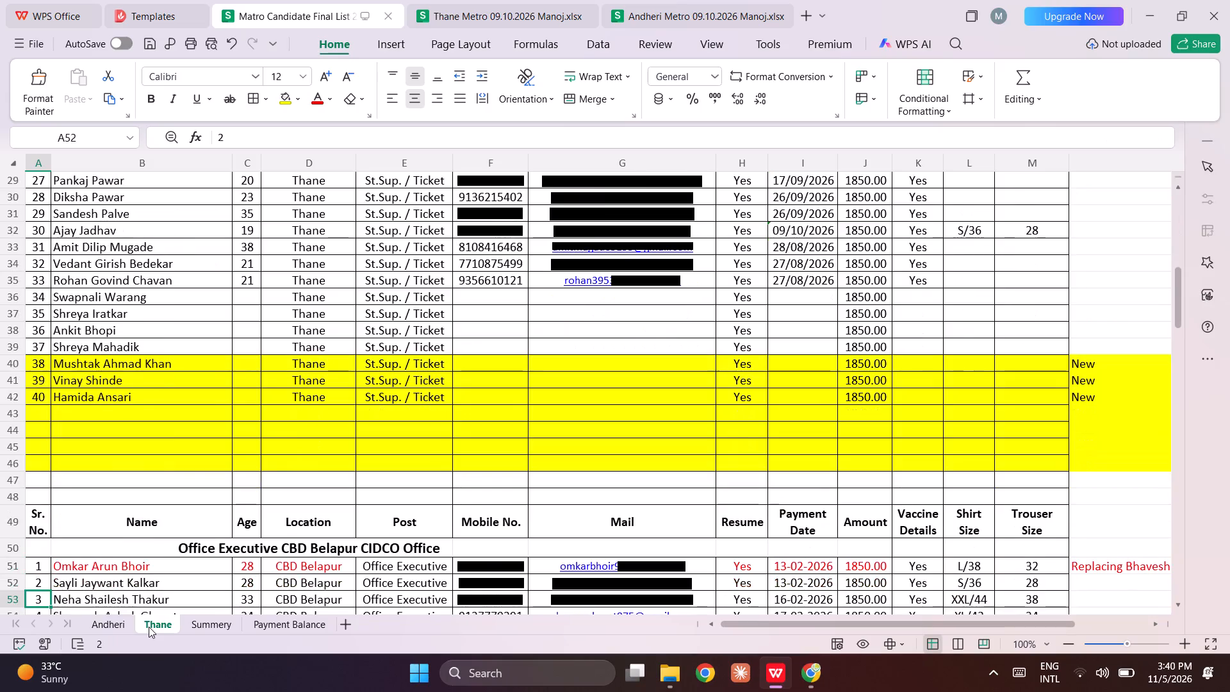
{"action": "key", "text": "Down"}
{"action": "key", "text": "Down"}
{"action": "key", "text": "Down"}
{"action": "key", "text": "Down"}
{"action": "key", "text": "Down"}
{"action": "key", "text": "Down"}
{"action": "key", "text": "Down"}
{"action": "key", "text": "Down"}
{"action": "key", "text": "Down"}
{"action": "key", "text": "Down"}
{"action": "key", "text": "Down"}
{"action": "key", "text": "Down"}
{"action": "key", "text": "Down"}
{"action": "key", "text": "Down"}
{"action": "key", "text": "Down"}
{"action": "key", "text": "Down"}
{"action": "key", "text": "Down"}
{"action": "key", "text": "Down"}
{"action": "key", "text": "Down"}
{"action": "key", "text": "Down"}
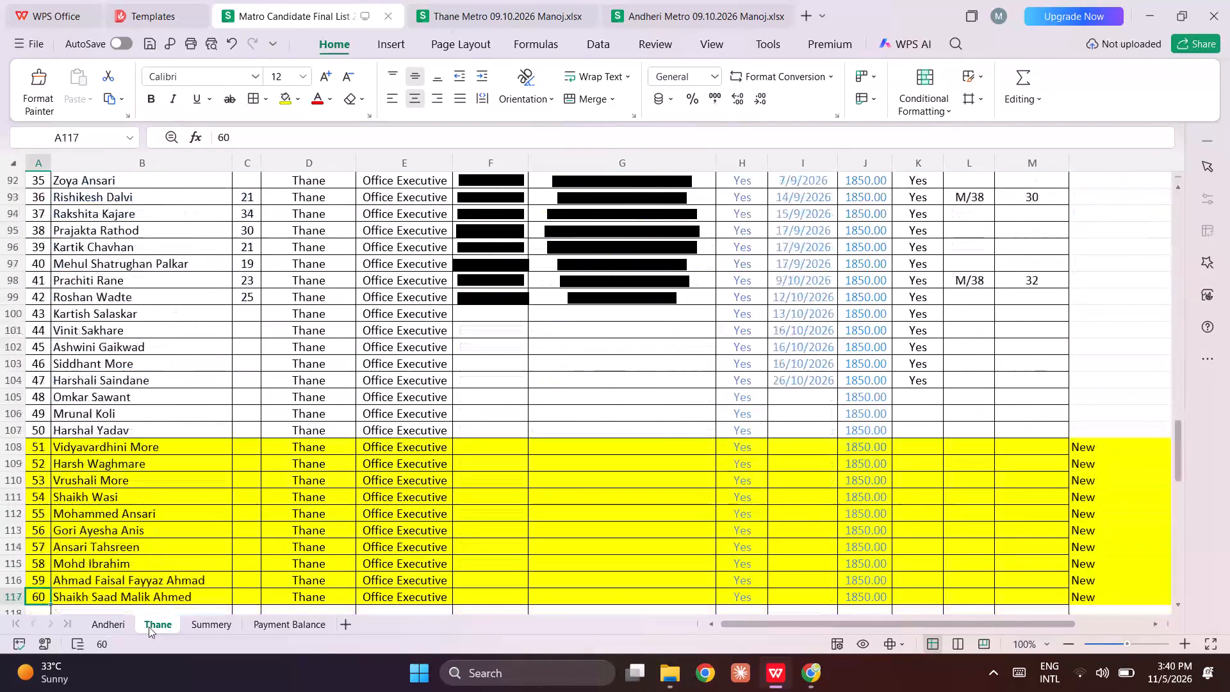
{"action": "key", "text": "Down"}
{"action": "key", "text": "Down"}
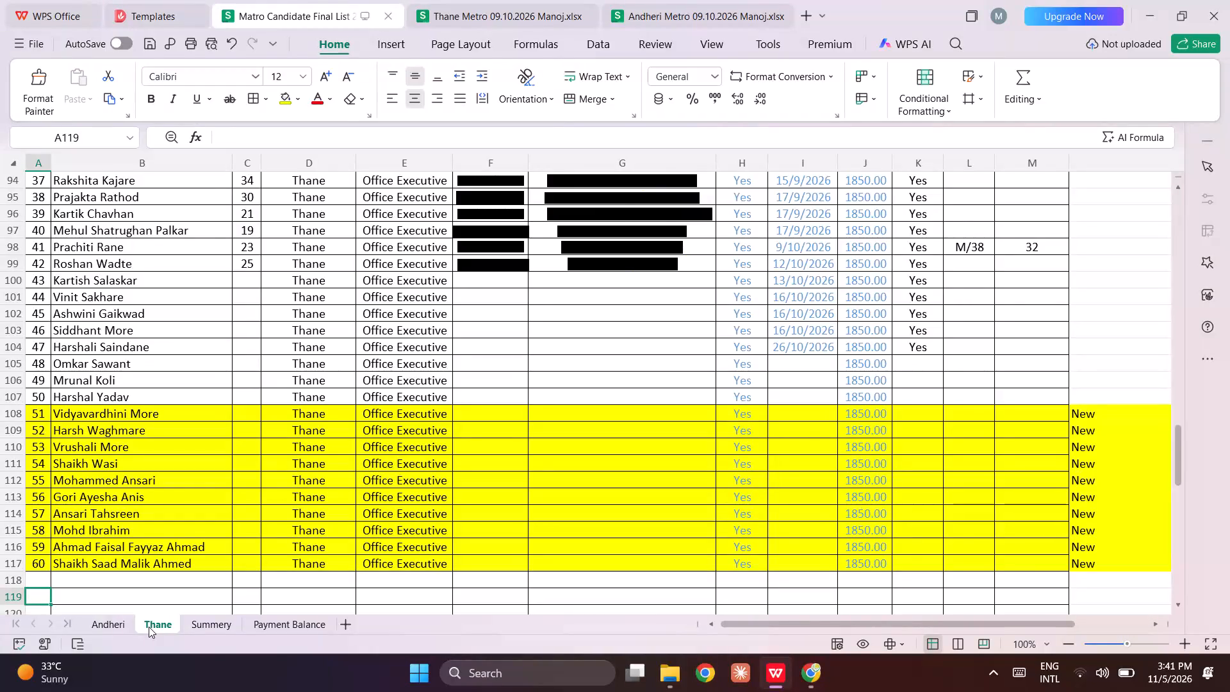
{"action": "key", "text": "Down"}
{"action": "key", "text": "Down"}
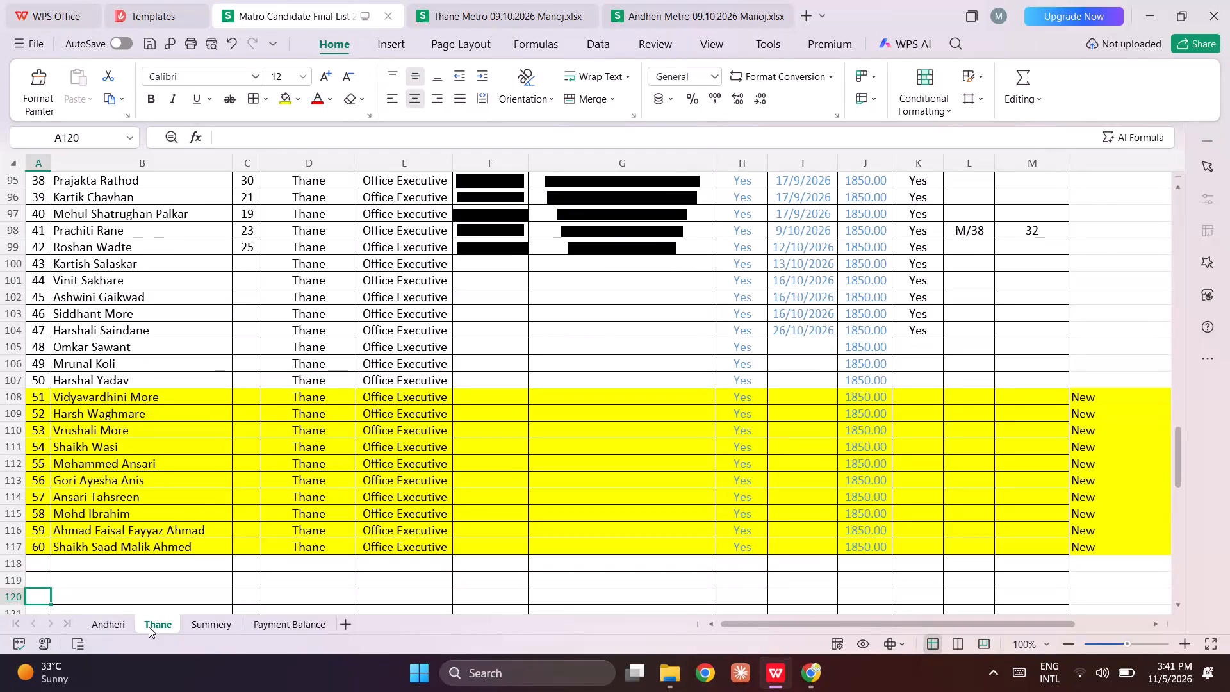
Enter the payment date 04/11/2026 for entry 54 in the highlighted new rows of the Thane Office Executive list.
{"action": "key", "text": "Up"}
{"action": "key", "text": "Up"}
{"action": "key", "text": "Up"}
{"action": "key", "text": "Up"}
{"action": "key", "text": "Up"}
{"action": "key", "text": "Up"}
{"action": "key", "text": "Up"}
{"action": "key", "text": "Up"}
{"action": "key", "text": "Up"}
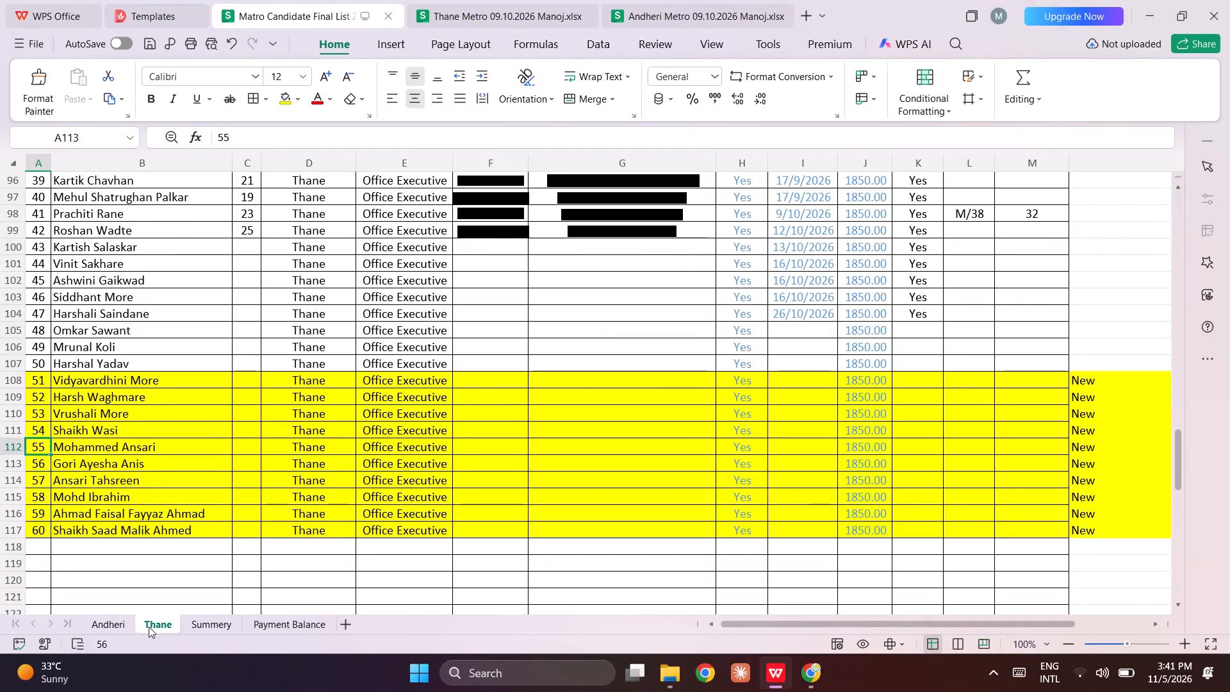
{"action": "key", "text": "Up"}
{"action": "key", "text": "Up"}
{"action": "key", "text": "Up"}
{"action": "key", "text": "Up"}
{"action": "key", "text": "Right"}
{"action": "key", "text": "Right"}
{"action": "key", "text": "Right"}
{"action": "key", "text": "Right"}
{"action": "key", "text": "Down"}
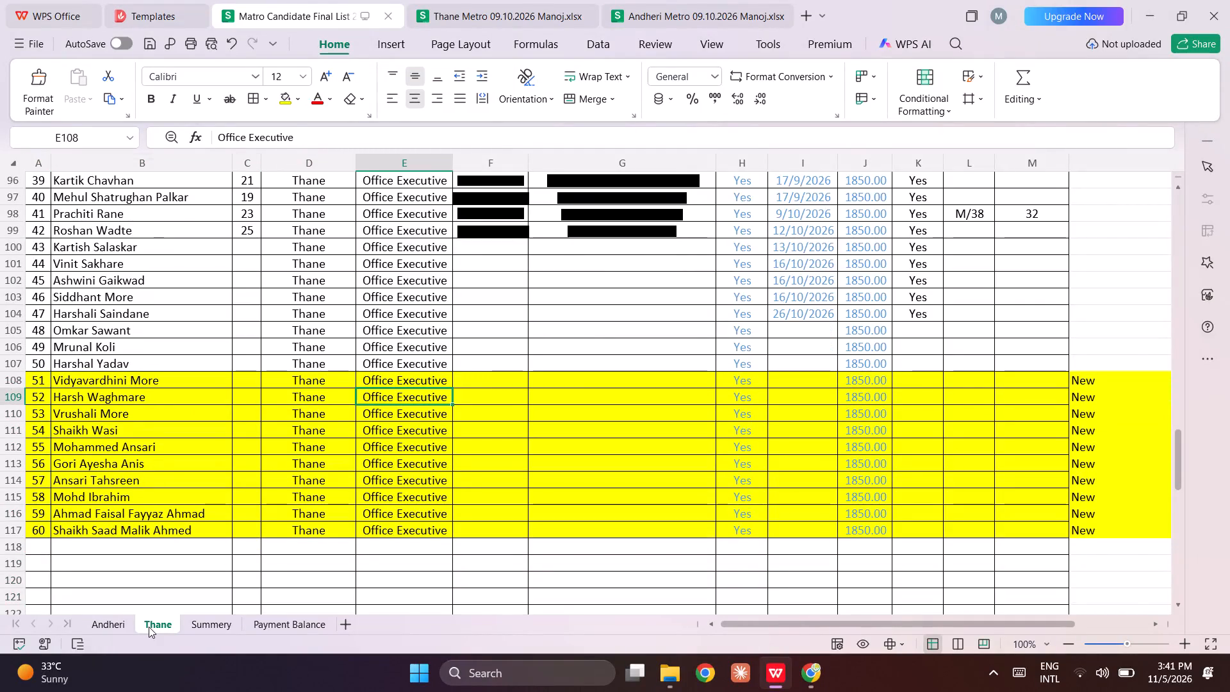
{"action": "key", "text": "Down"}
{"action": "key", "text": "Left"}
{"action": "key", "text": "Left"}
{"action": "key", "text": "Left"}
{"action": "key", "text": "Down"}
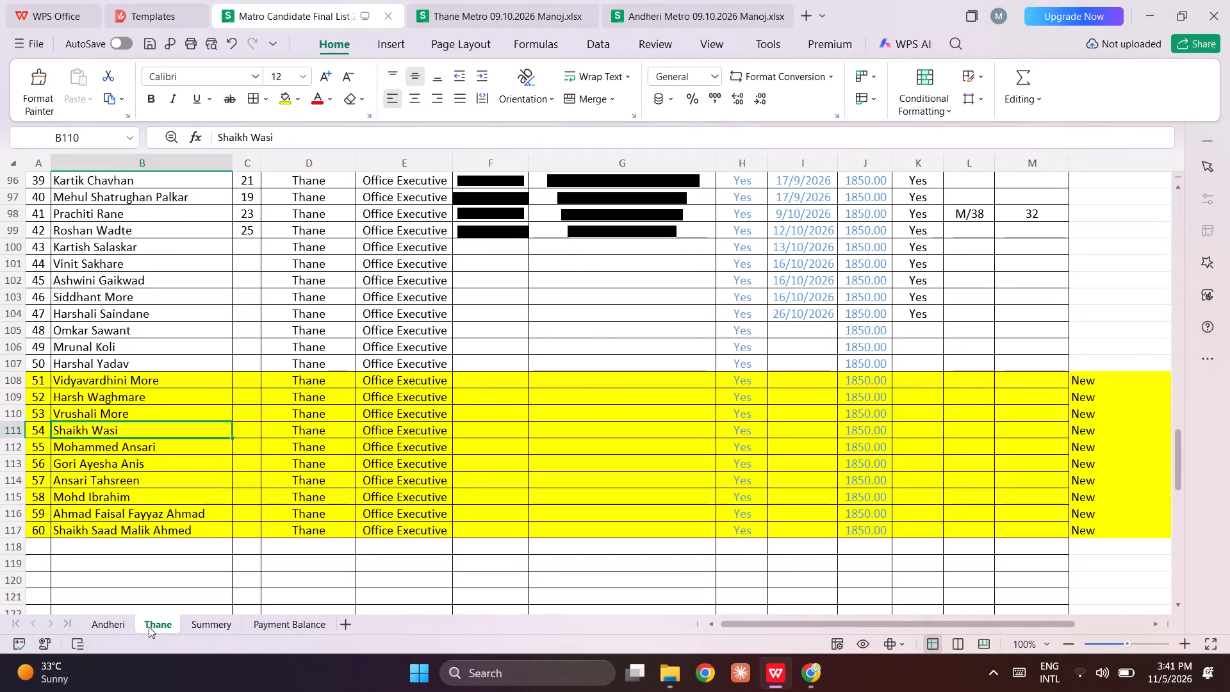
{"action": "key", "text": "Up"}
{"action": "key", "text": "Down"}
{"action": "key", "text": "Right"}
{"action": "key", "text": "Right"}
{"action": "key", "text": "Right"}
{"action": "key", "text": "Right"}
{"action": "key", "text": "Right"}
{"action": "key", "text": "Right"}
{"action": "key", "text": "Right"}
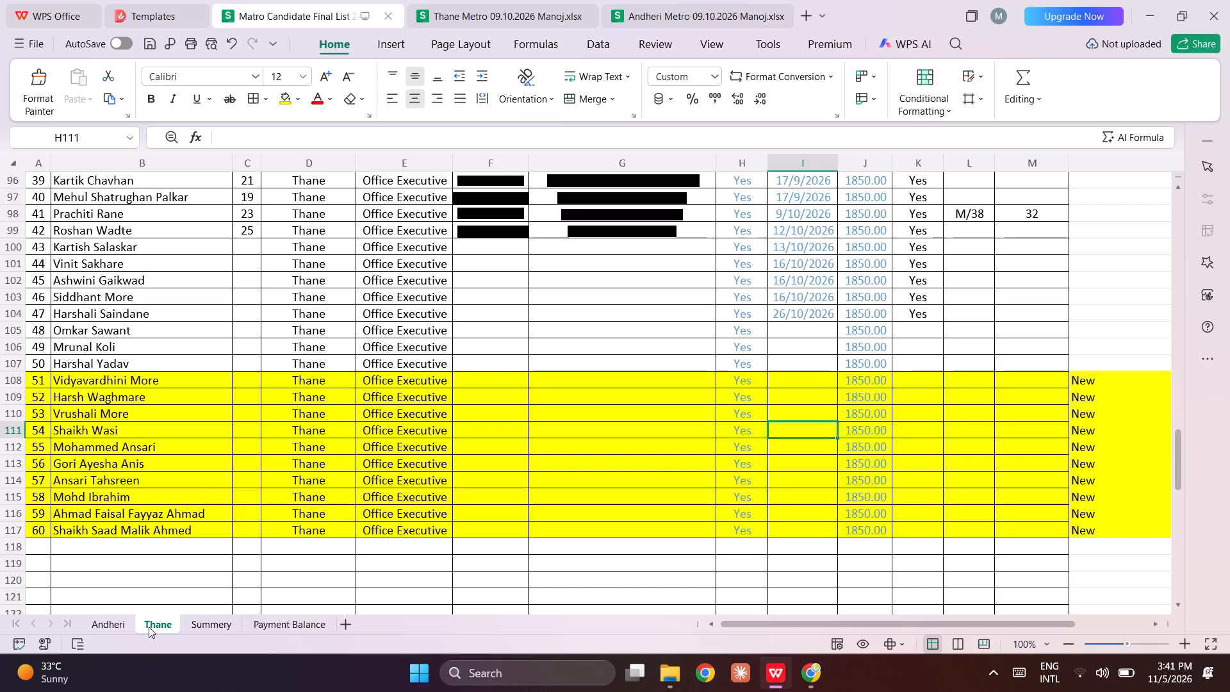
{"action": "key", "text": "4"}
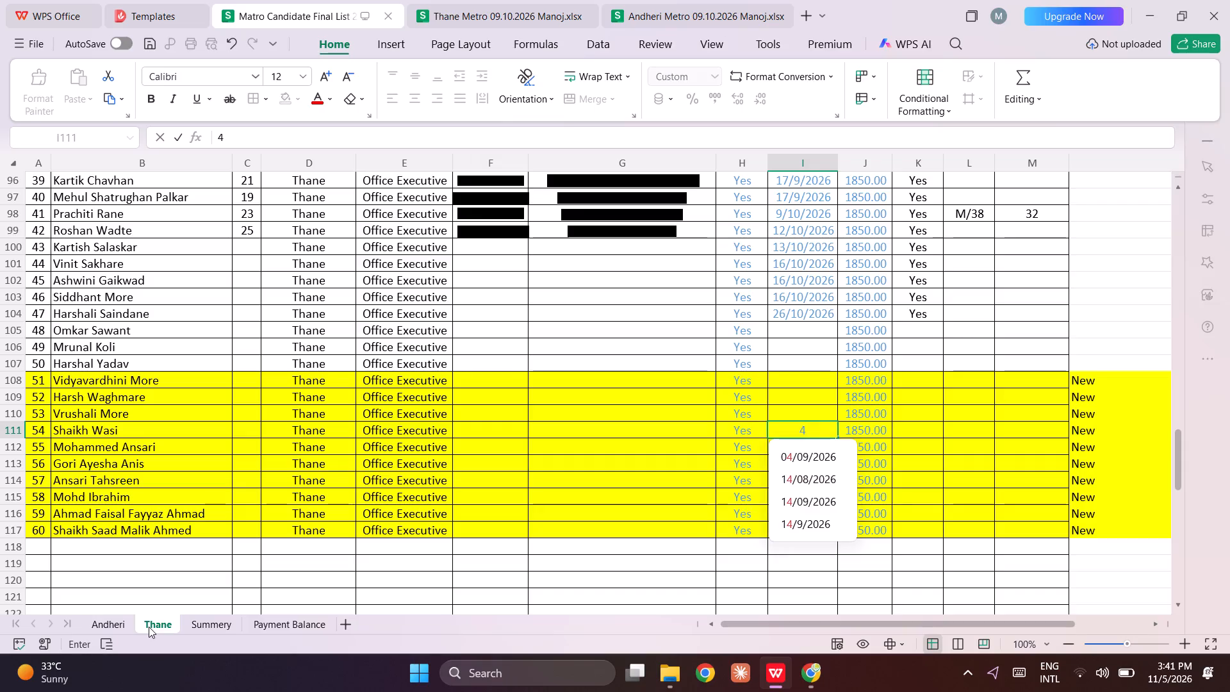
{"action": "key", "text": "BackSpace"}
{"action": "key", "text": "BackSpace"}
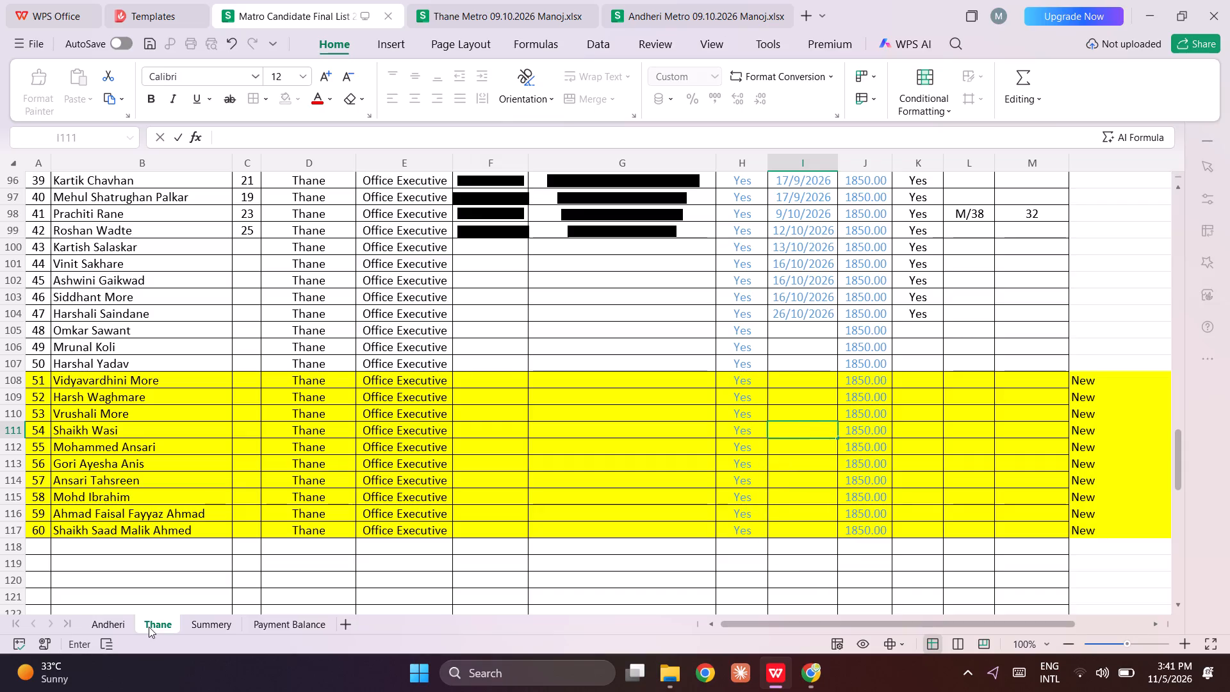
{"action": "type", "text": "04/11/"}
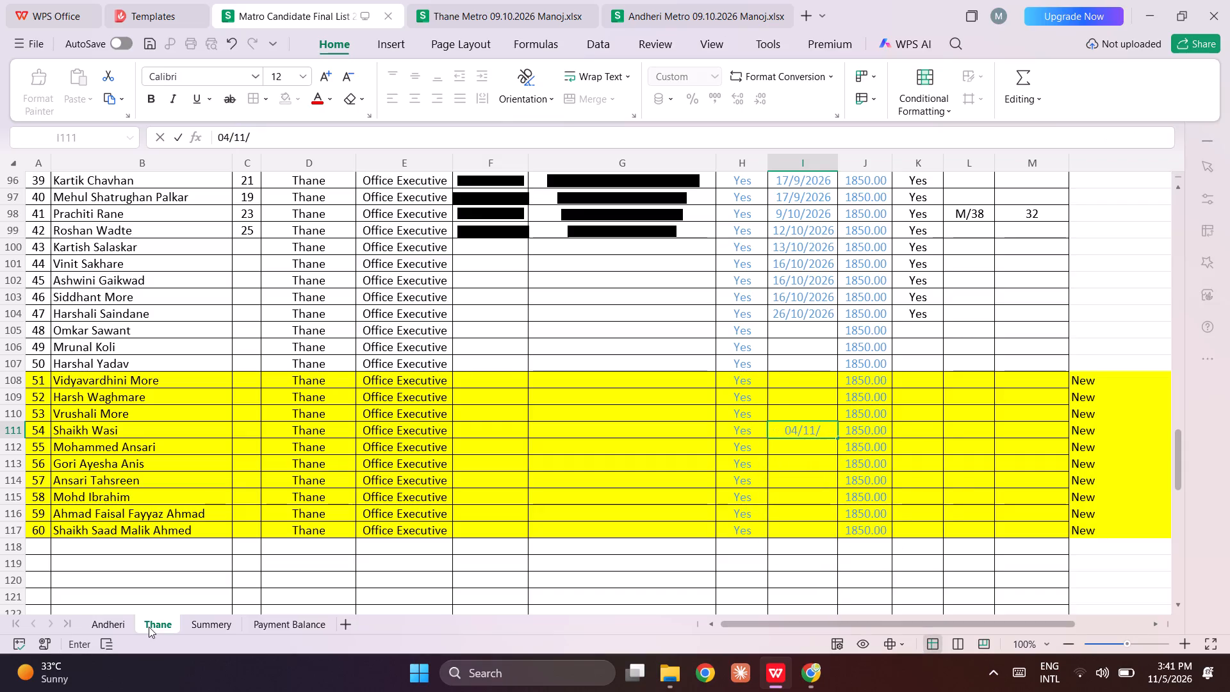
{"action": "type", "text": "2026"}
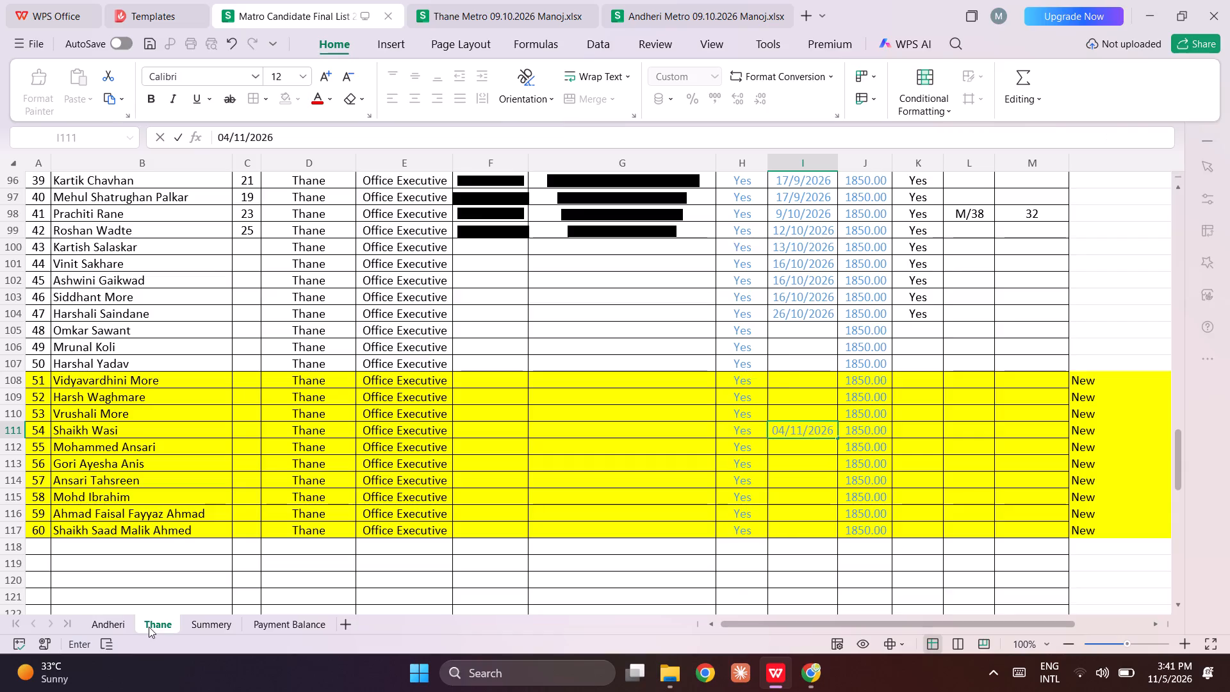
{"action": "key", "text": "Return"}
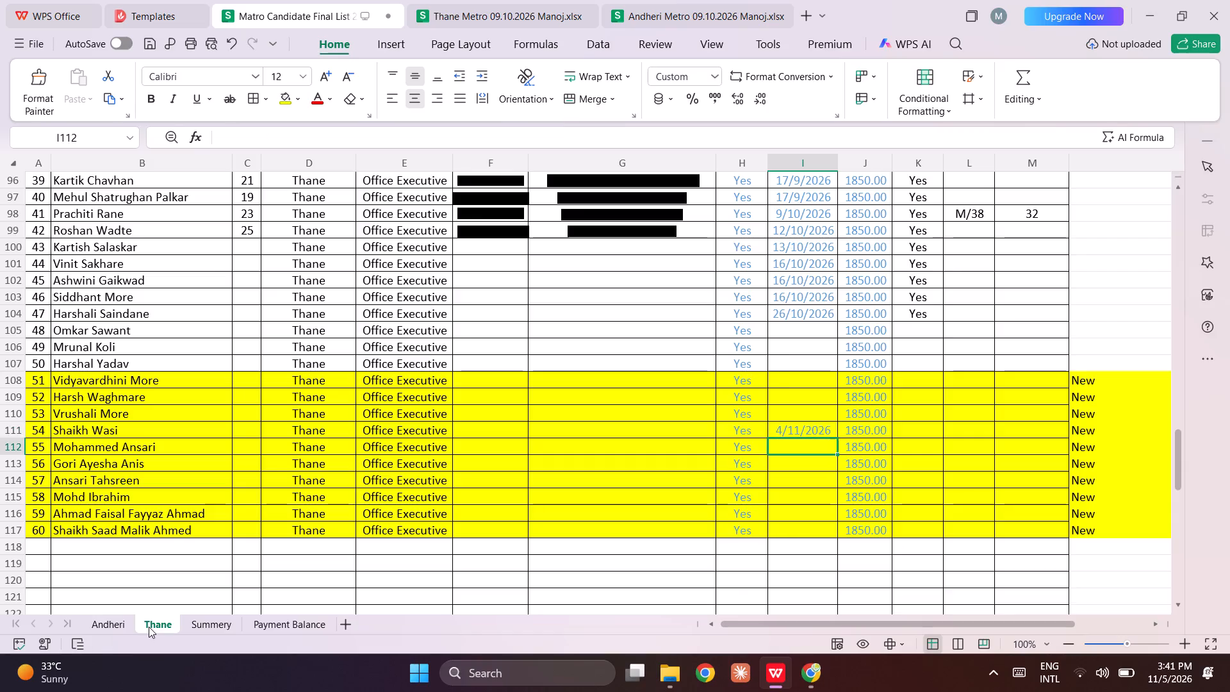
Fill the 4/11/2026 payment date down through entries 55 to 60 of the Thane Office Executive list.
{"action": "key", "text": "ctrl+d"}
{"action": "key", "text": "Down"}
{"action": "key", "text": "ctrl+d"}
{"action": "key", "text": "Down"}
{"action": "key", "text": "ctrl+d"}
{"action": "key", "text": "Down"}
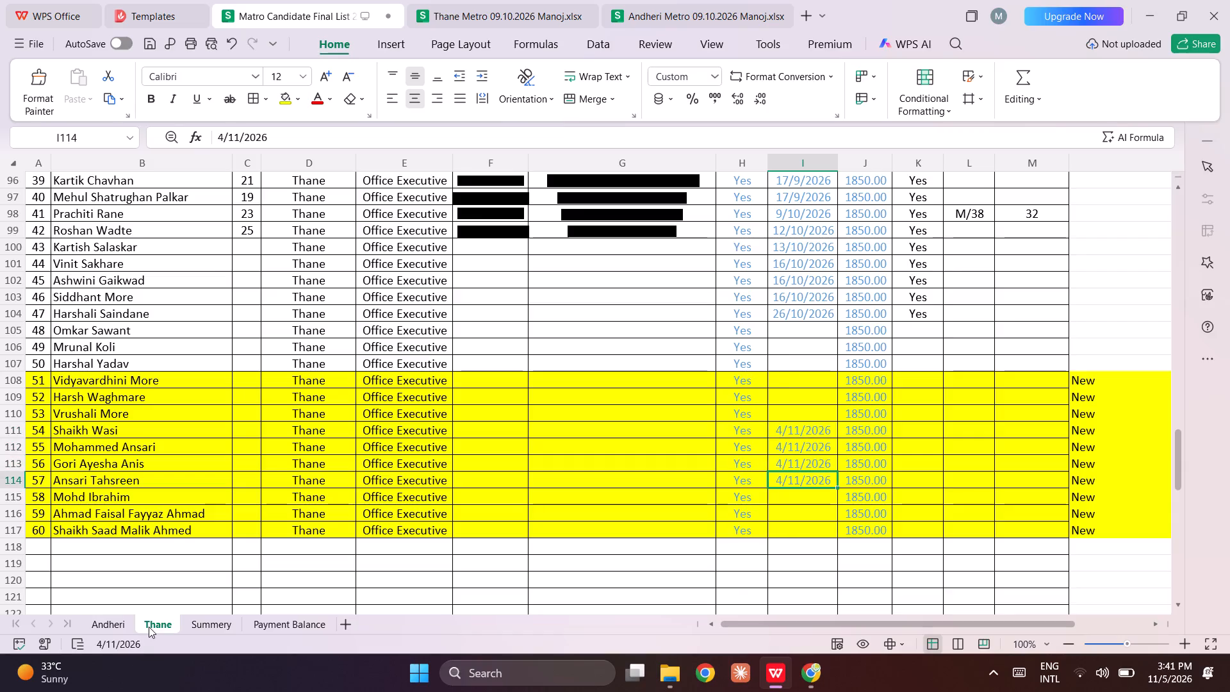
{"action": "key", "text": "ctrl+d"}
{"action": "key", "text": "Down"}
{"action": "key", "text": "ctrl+d"}
{"action": "key", "text": "Down"}
{"action": "key", "text": "ctrl+d"}
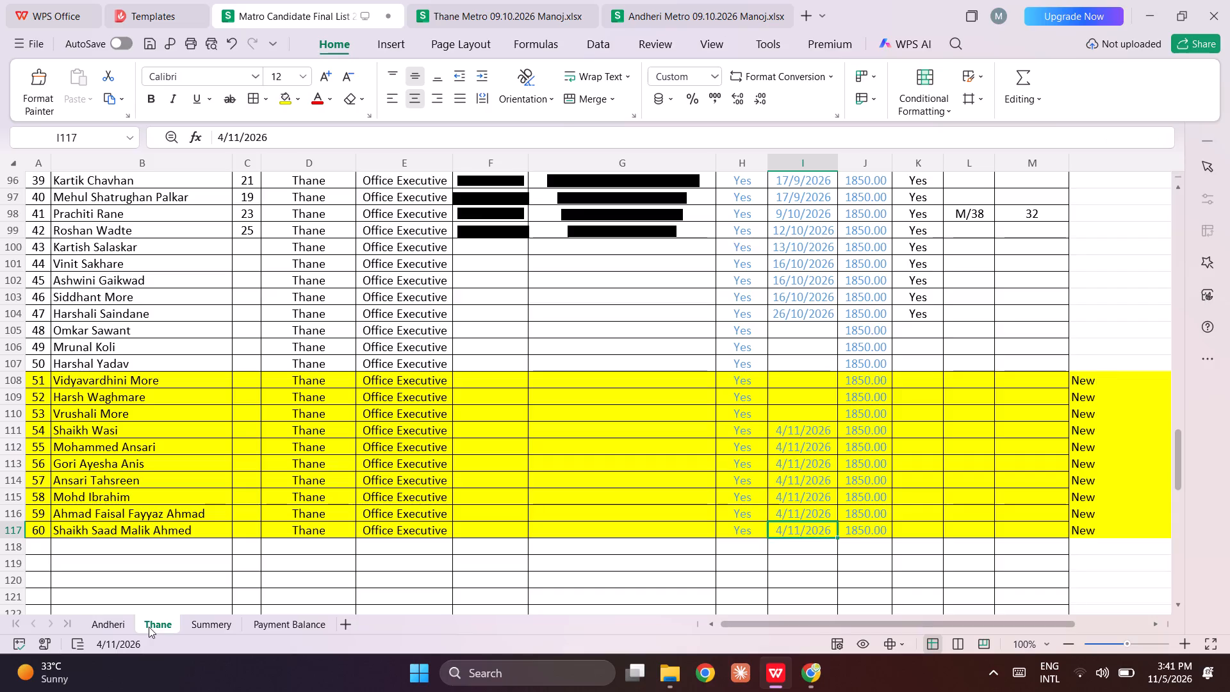
Copy entry 54's 4/11/2026 payment date to entries 53 and 52 of the Thane Office Executive list.
{"action": "key", "text": "Up"}
{"action": "key", "text": "Up"}
{"action": "key", "text": "Up"}
{"action": "key", "text": "Up"}
{"action": "key", "text": "Up"}
{"action": "key", "text": "Up"}
{"action": "key", "text": "Up"}
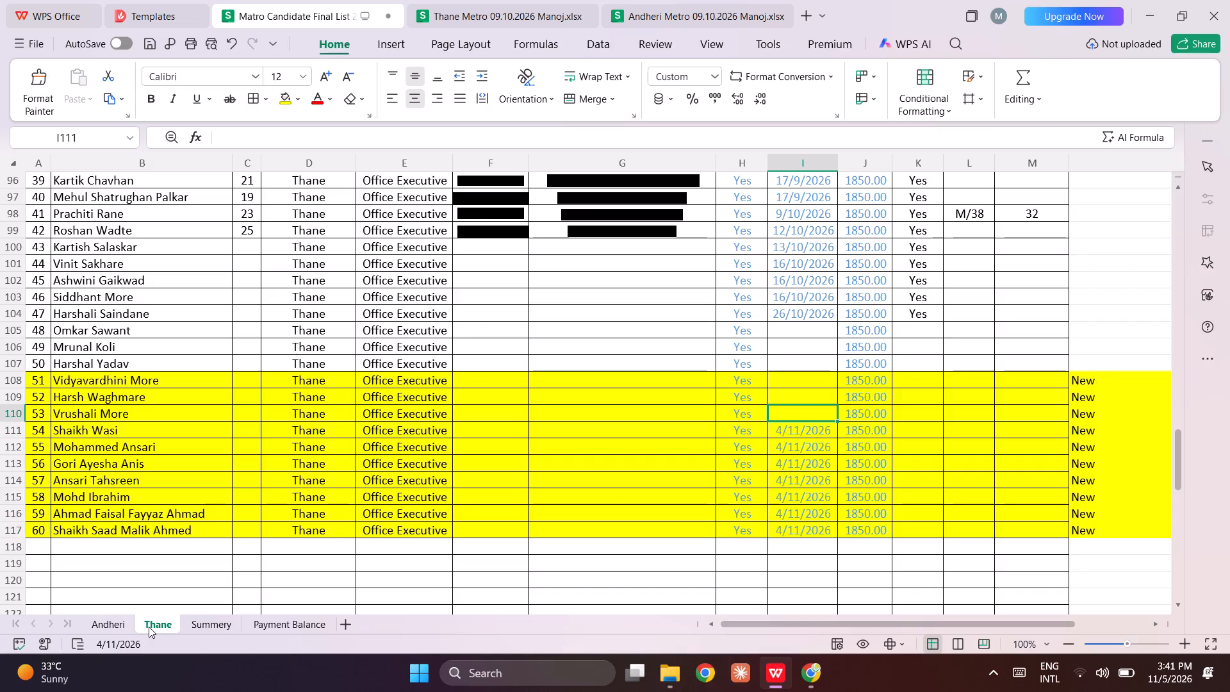
{"action": "key", "text": "Up"}
{"action": "key", "text": "Down"}
{"action": "key", "text": "Down"}
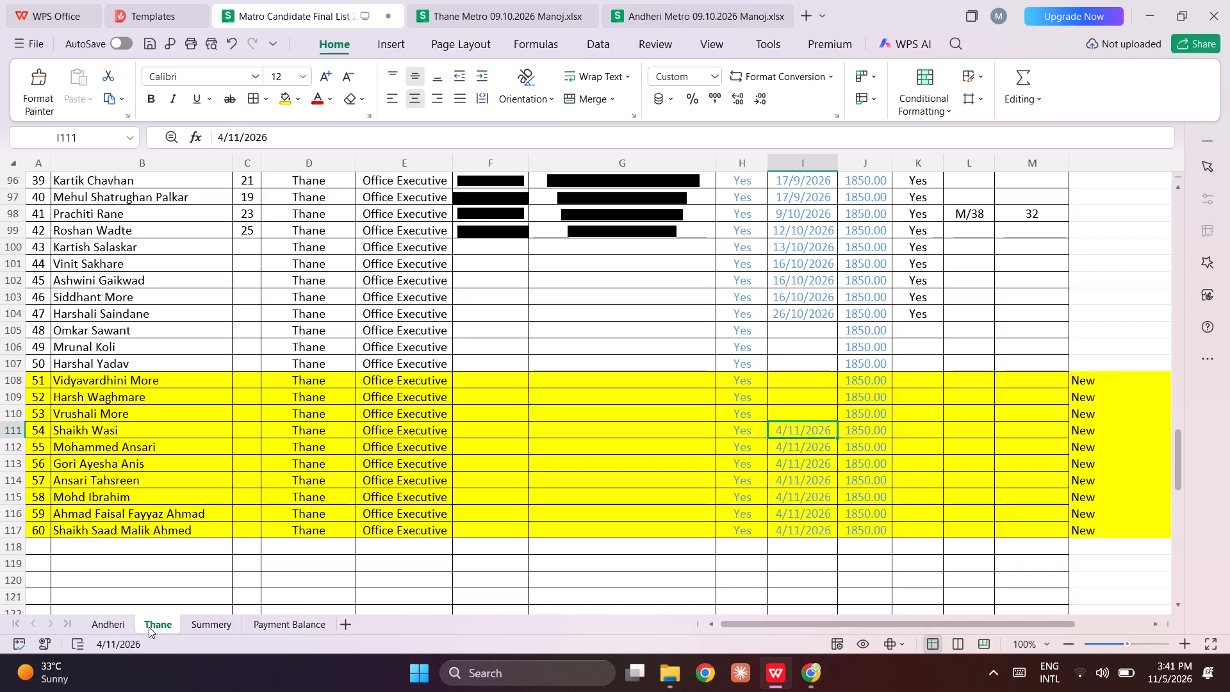
{"action": "key", "text": "ctrl+c"}
{"action": "key", "text": "Up"}
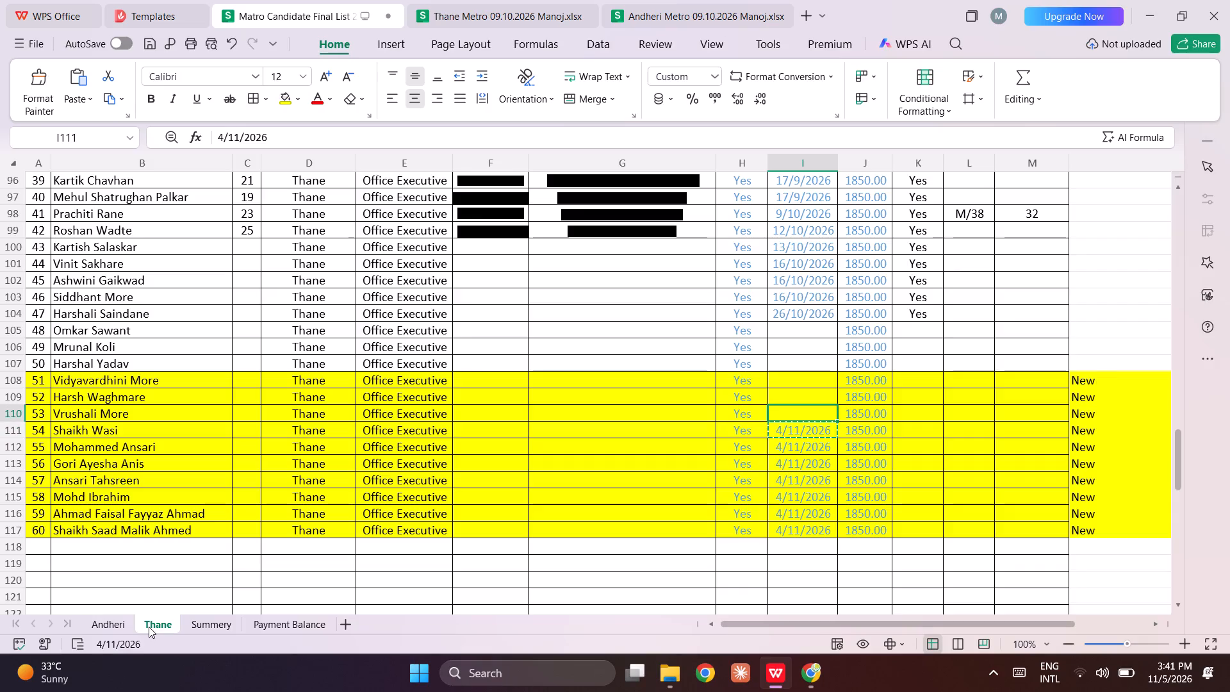
{"action": "key", "text": "Up"}
{"action": "key", "text": "Down"}
{"action": "key", "text": "ctrl+v"}
{"action": "key", "text": "Up"}
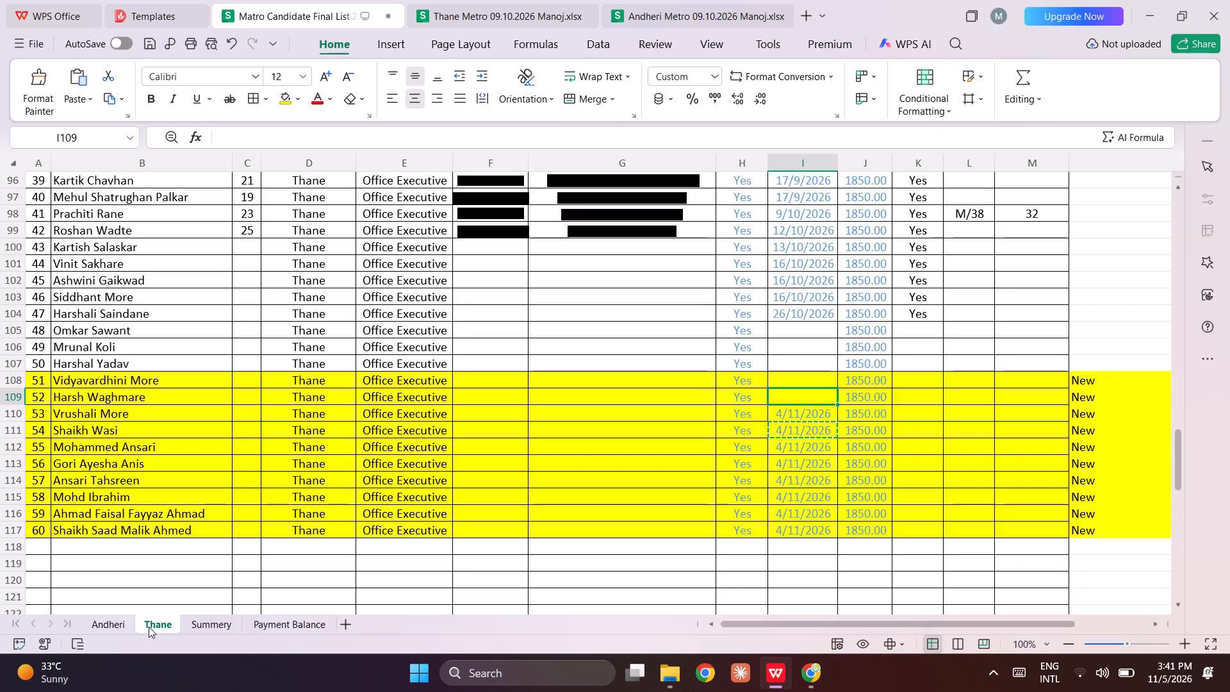
{"action": "key", "text": "ctrl+v"}
Change the payment date of entry 52 in the Thane Office Executive list to 2/11/2026.
{"action": "key", "text": "Left"}
{"action": "key", "text": "Left"}
{"action": "key", "text": "Left"}
{"action": "key", "text": "Left"}
{"action": "key", "text": "Left"}
{"action": "key", "text": "Left"}
{"action": "key", "text": "Left"}
{"action": "key", "text": "Left"}
{"action": "key", "text": "Left"}
{"action": "key", "text": "Left"}
{"action": "key", "text": "Left"}
{"action": "key", "text": "Left"}
{"action": "key", "text": "Left"}
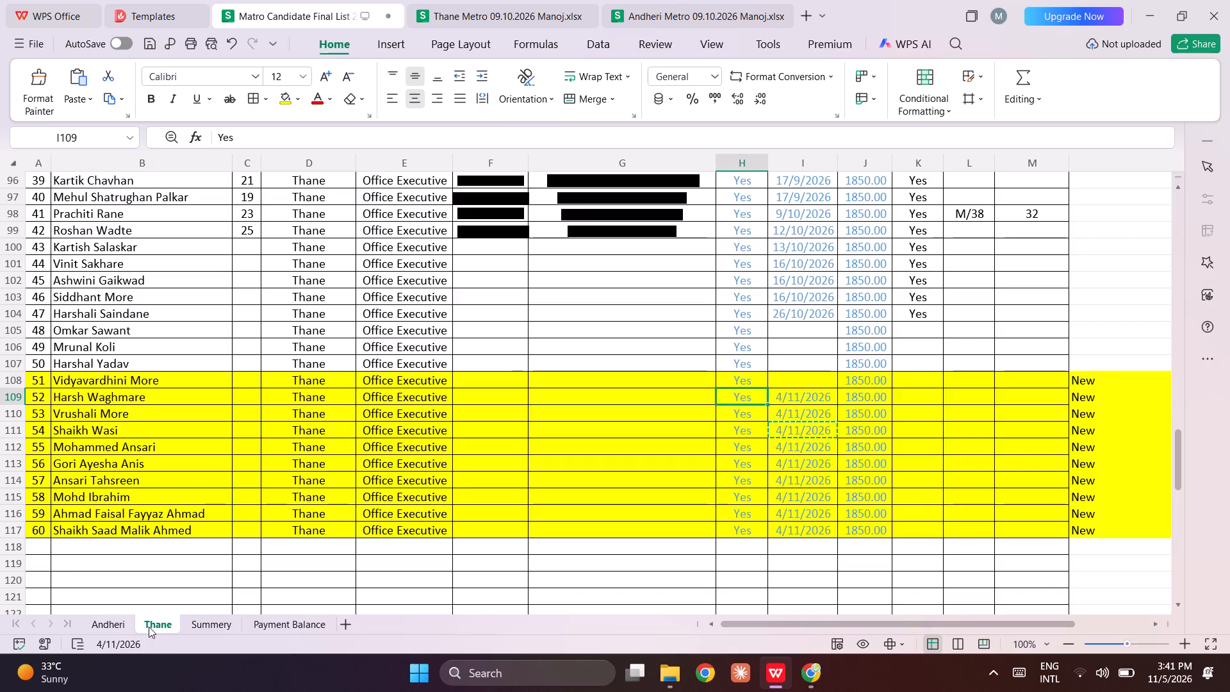
{"action": "key", "text": "Up"}
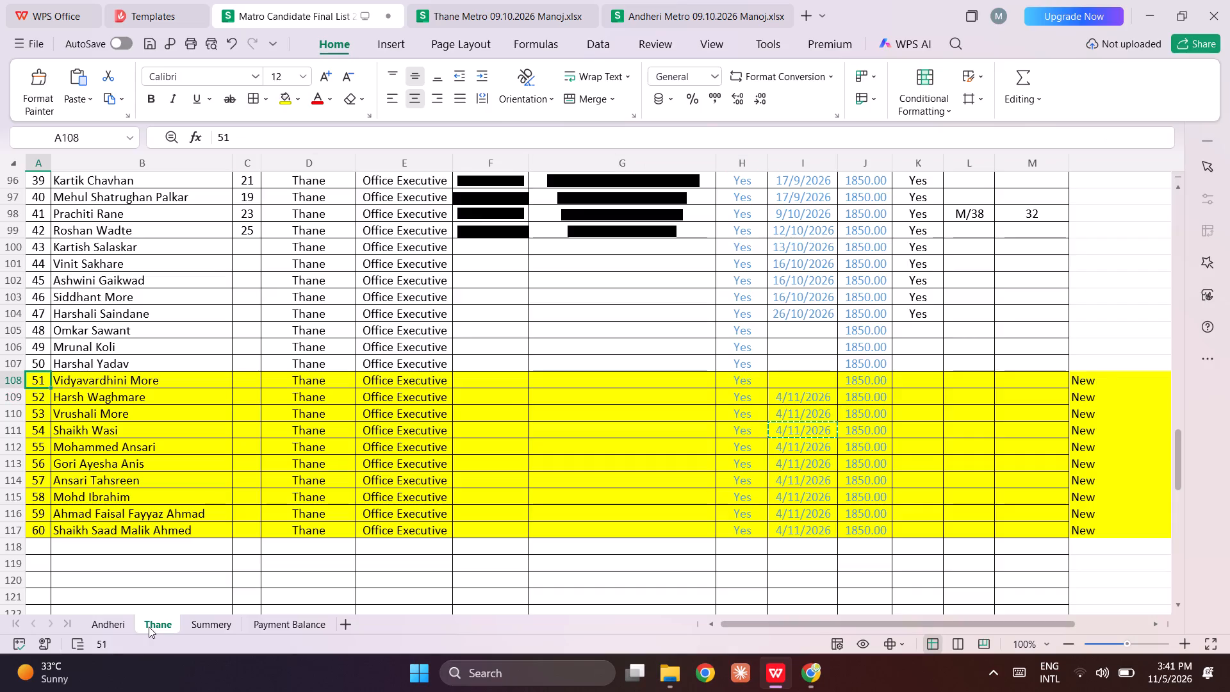
{"action": "key", "text": "Right"}
{"action": "key", "text": "Right"}
{"action": "key", "text": "Right"}
{"action": "key", "text": "Right"}
{"action": "key", "text": "Right"}
{"action": "key", "text": "Right"}
{"action": "key", "text": "Right"}
{"action": "key", "text": "Right"}
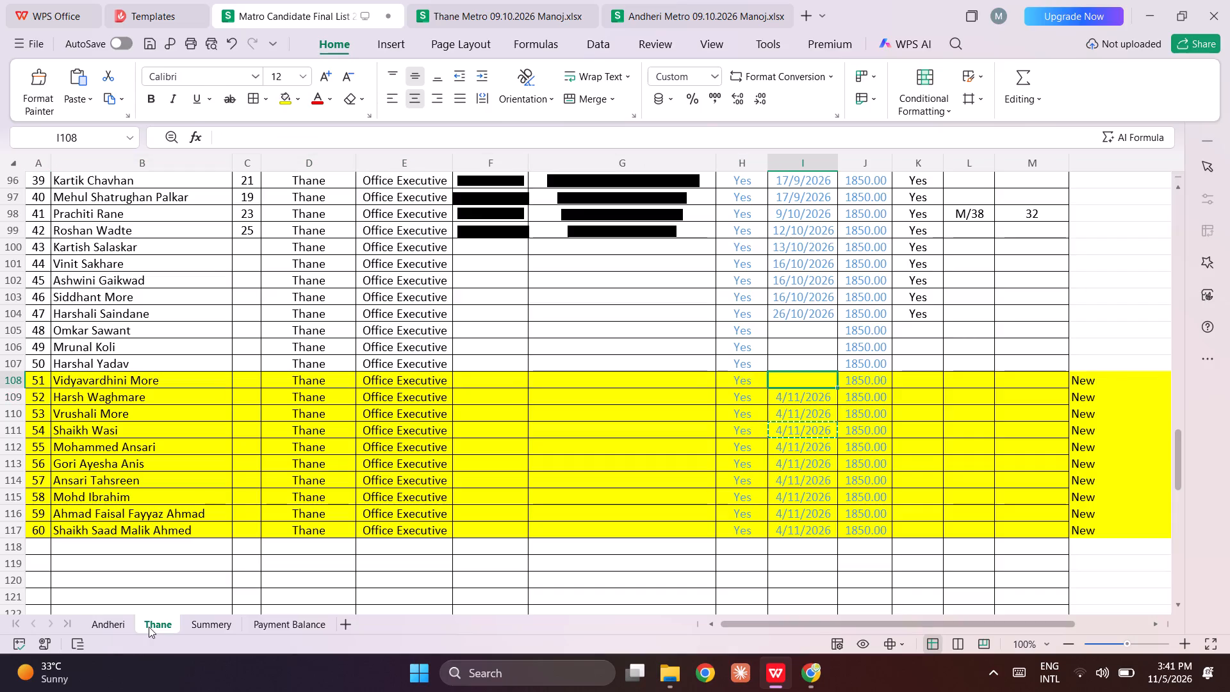
{"action": "key", "text": "Down"}
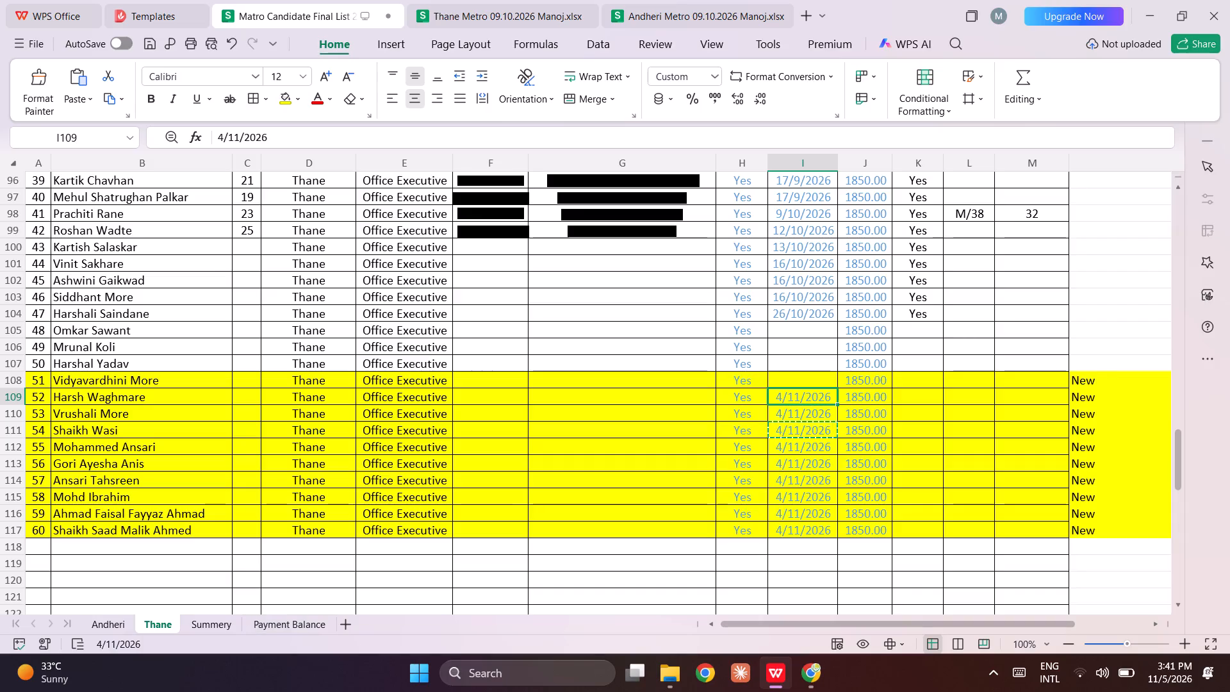
{"action": "double_click", "coordinate": [776, 399]}
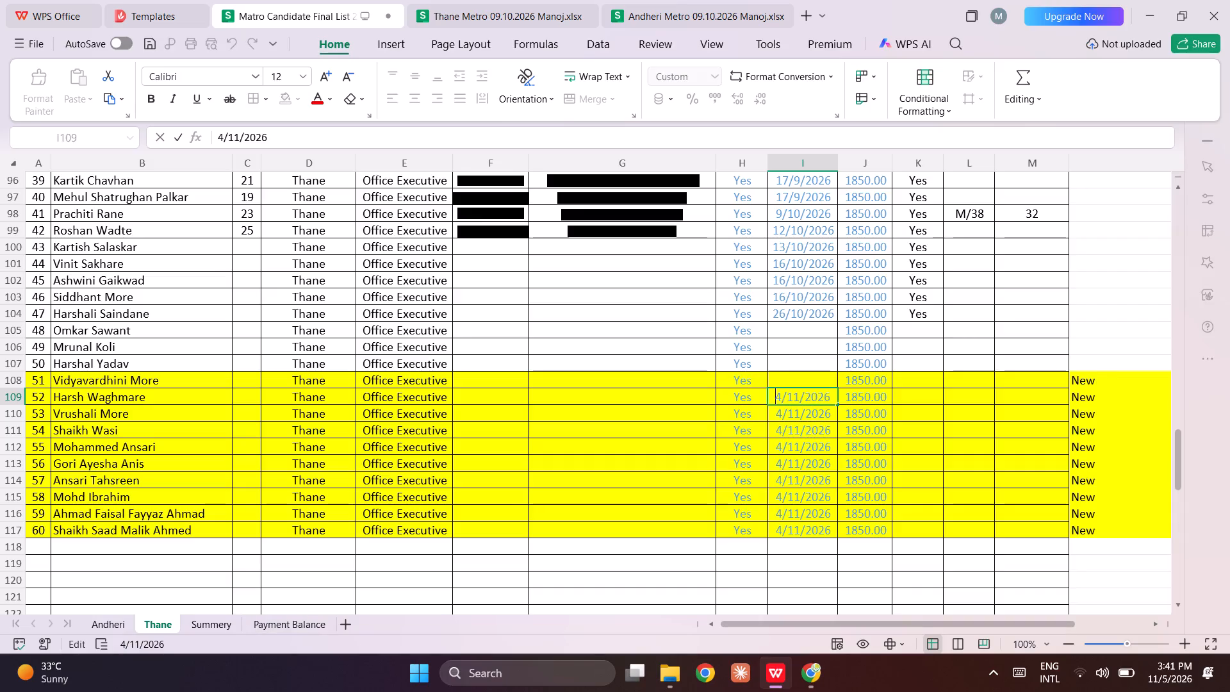
{"action": "key", "text": "Delete"}
{"action": "key", "text": "2"}
{"action": "key", "text": "Return"}
{"action": "key", "text": "Up"}
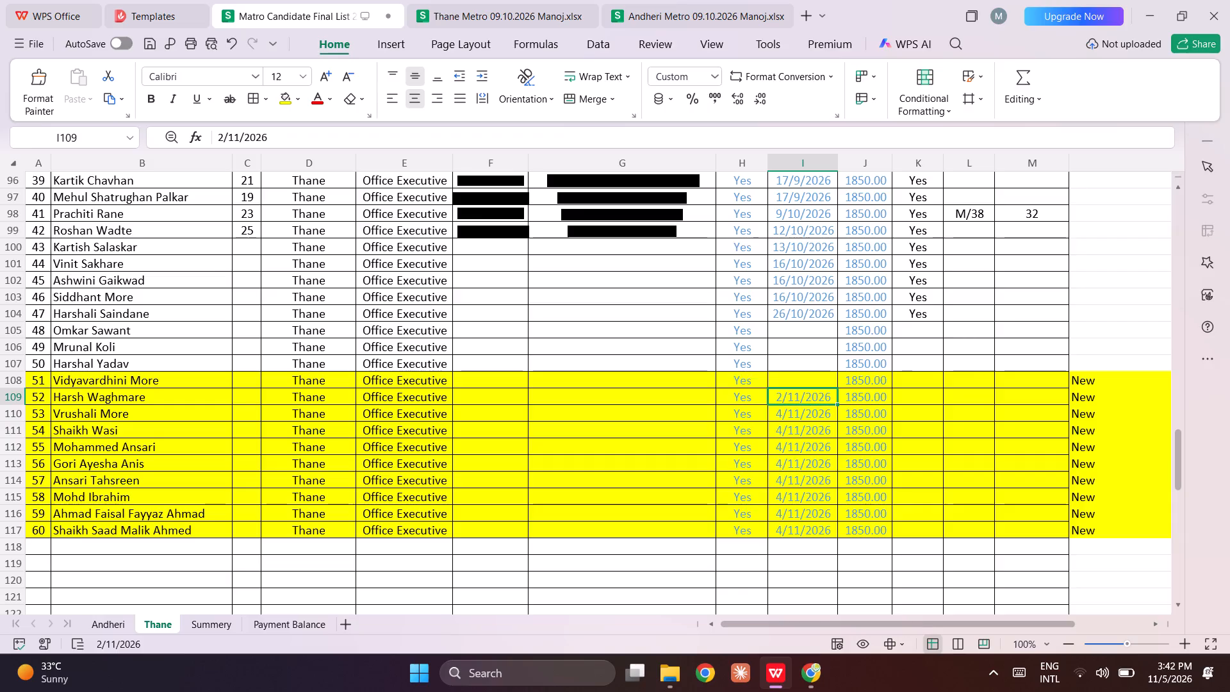
Copy the 2/11/2026 payment date from entry 52 to entry 51 and save the workbook.
{"action": "key", "text": "ctrl+c"}
{"action": "key", "text": "Up"}
{"action": "key", "text": "ctrl+v"}
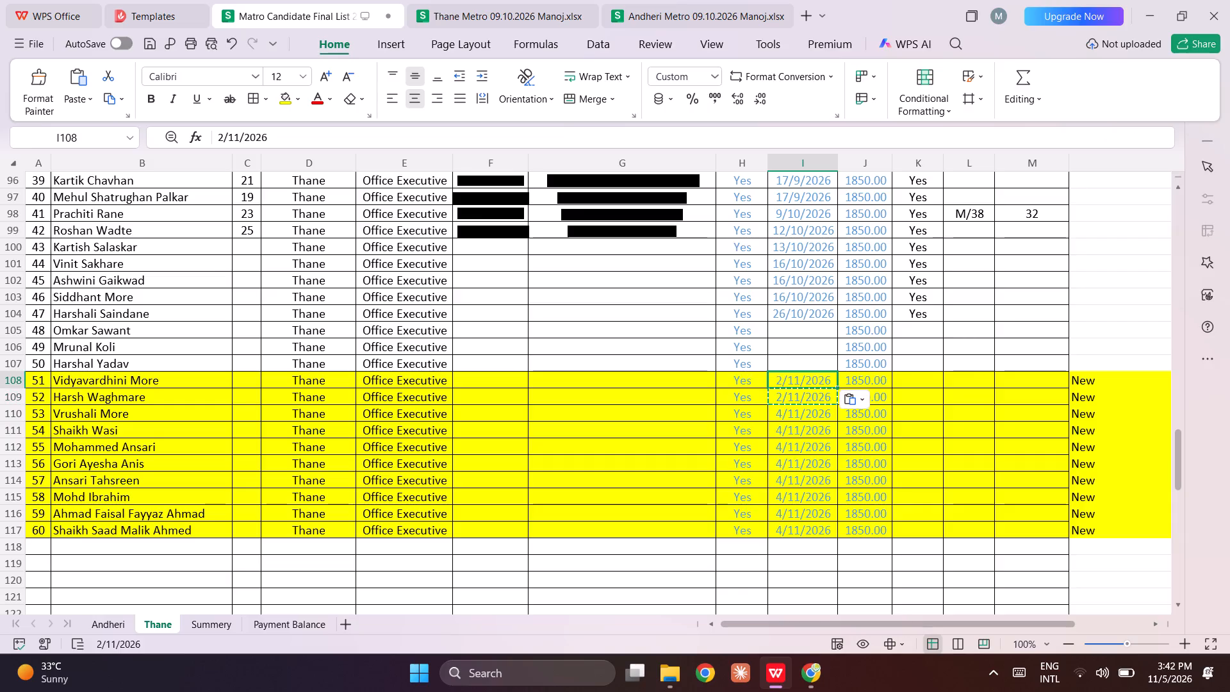
{"action": "key", "text": "Left"}
{"action": "key", "text": "Left"}
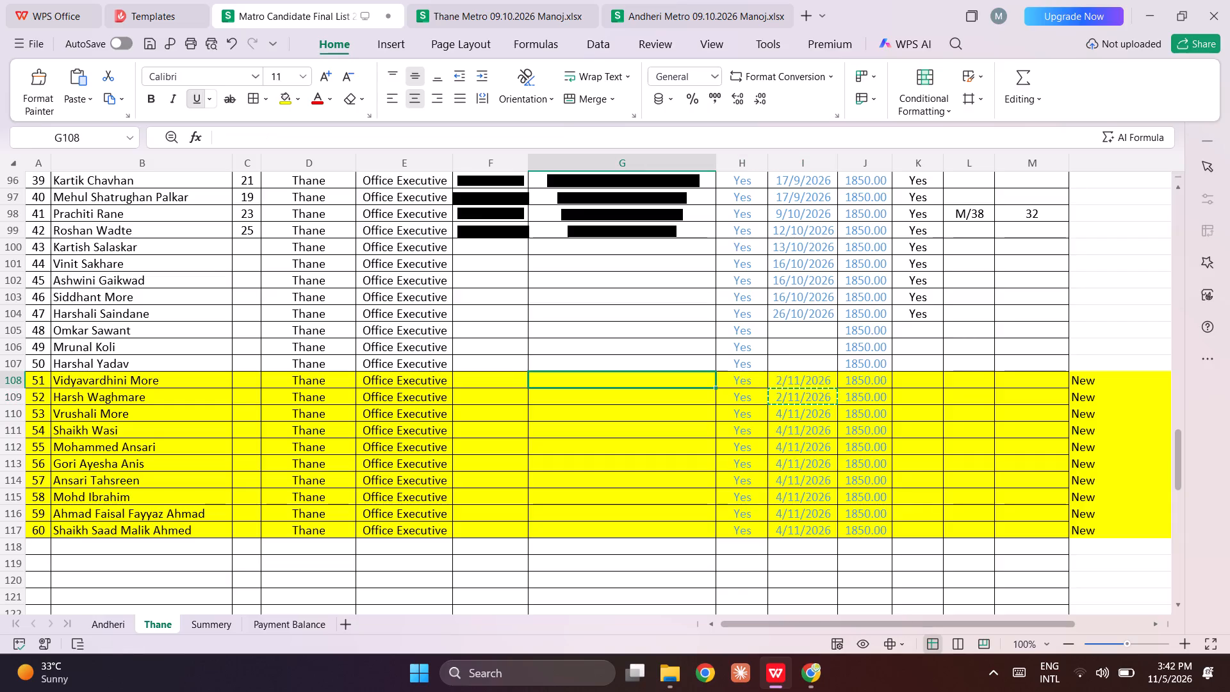
{"action": "key", "text": "Right"}
{"action": "key", "text": "Right"}
{"action": "key", "text": "ctrl+s"}
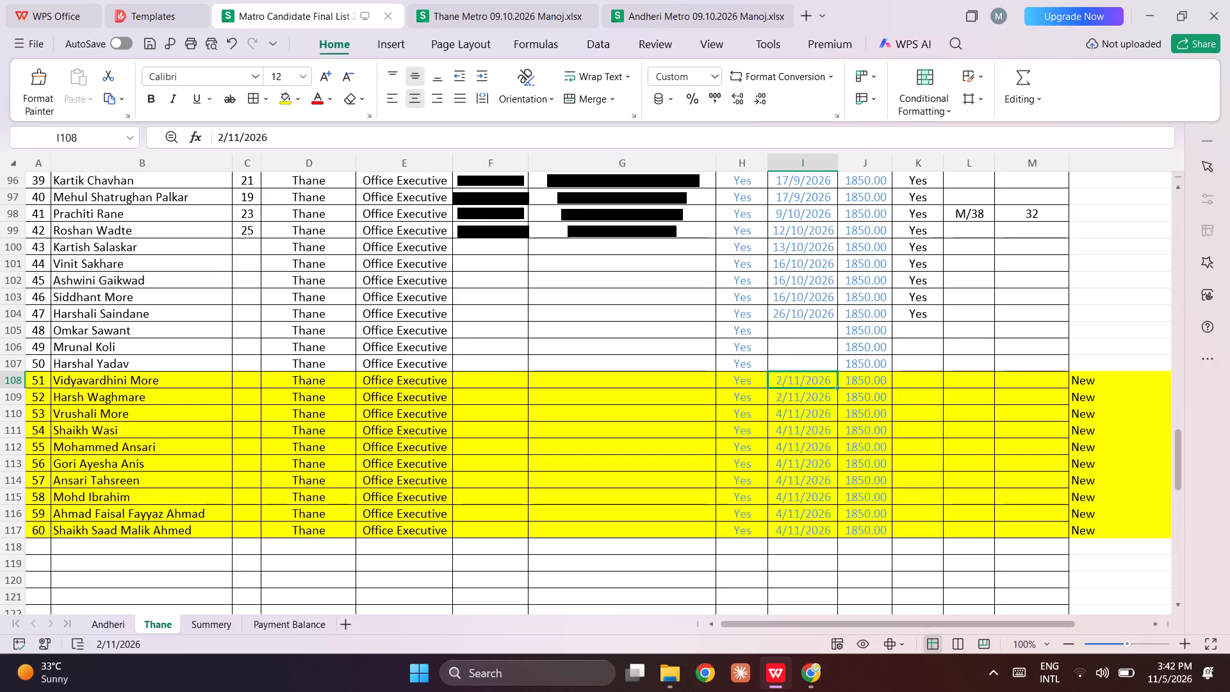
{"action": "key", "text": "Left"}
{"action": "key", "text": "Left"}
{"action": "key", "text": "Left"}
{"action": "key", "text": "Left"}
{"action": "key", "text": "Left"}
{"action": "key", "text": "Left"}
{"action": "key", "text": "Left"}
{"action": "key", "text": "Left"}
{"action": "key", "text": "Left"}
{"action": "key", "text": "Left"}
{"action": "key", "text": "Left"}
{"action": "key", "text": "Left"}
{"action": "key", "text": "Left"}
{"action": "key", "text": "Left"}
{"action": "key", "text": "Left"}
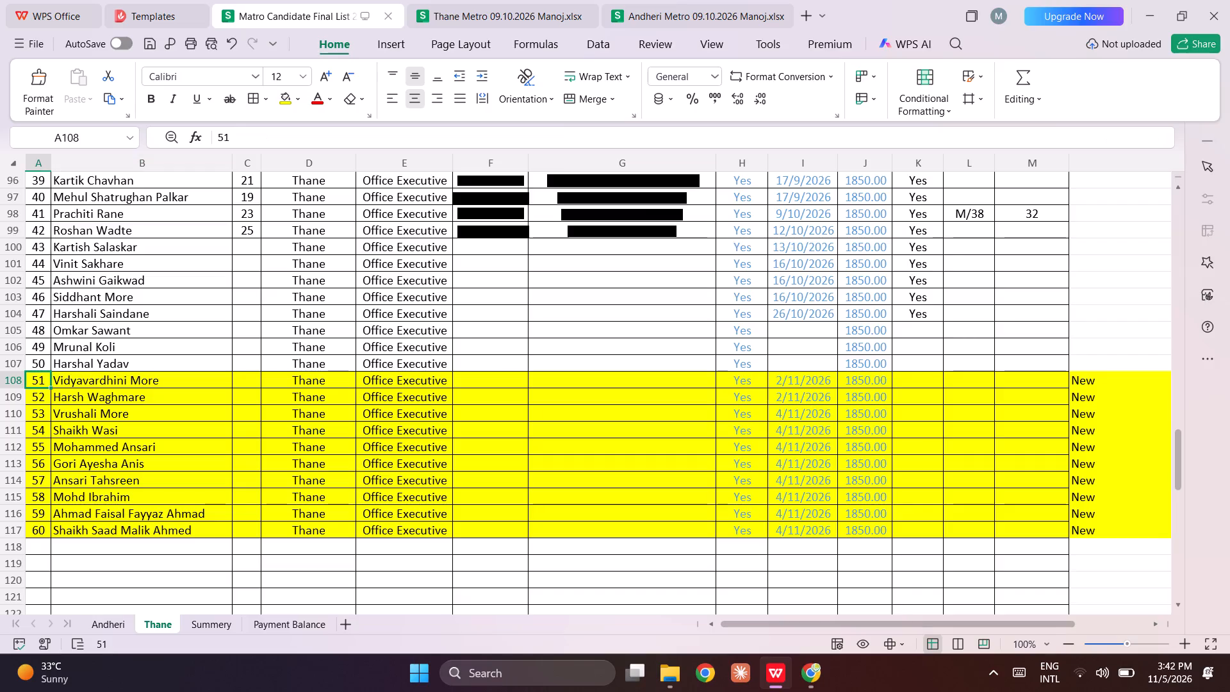
Review the payment details of entries 48 to 51 in the Thane Office Executive list, moving along entry 48 toward its payment date.
{"action": "key", "text": "Right"}
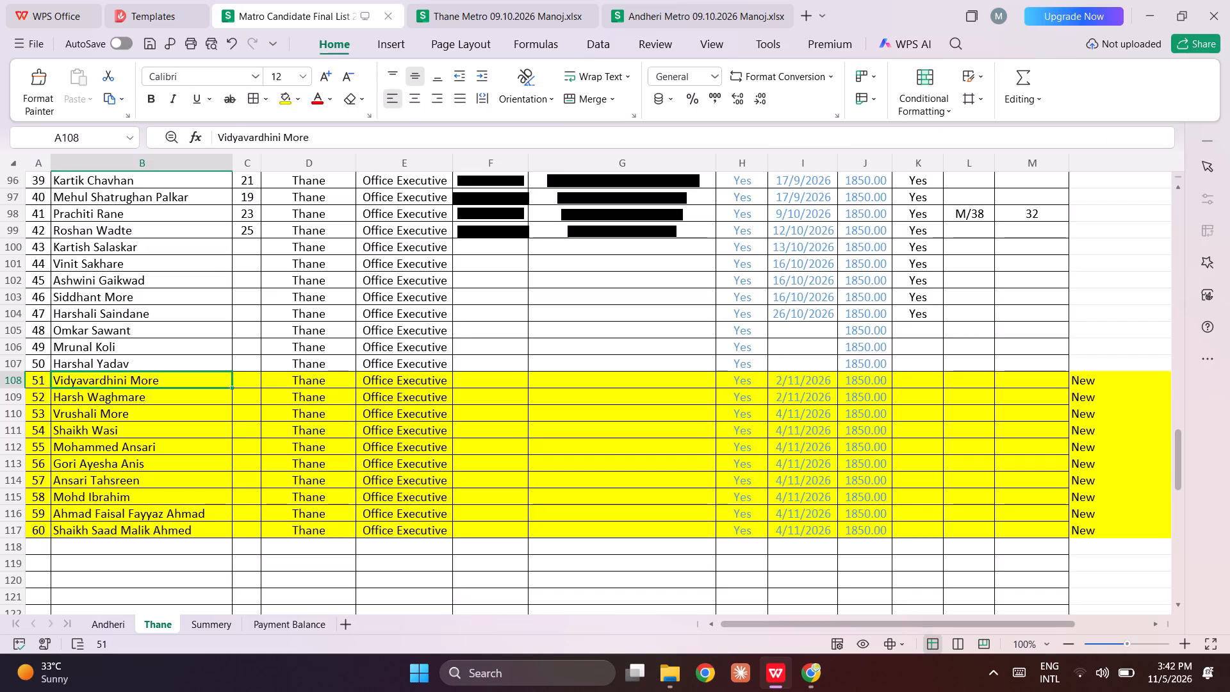
{"action": "key", "text": "Up"}
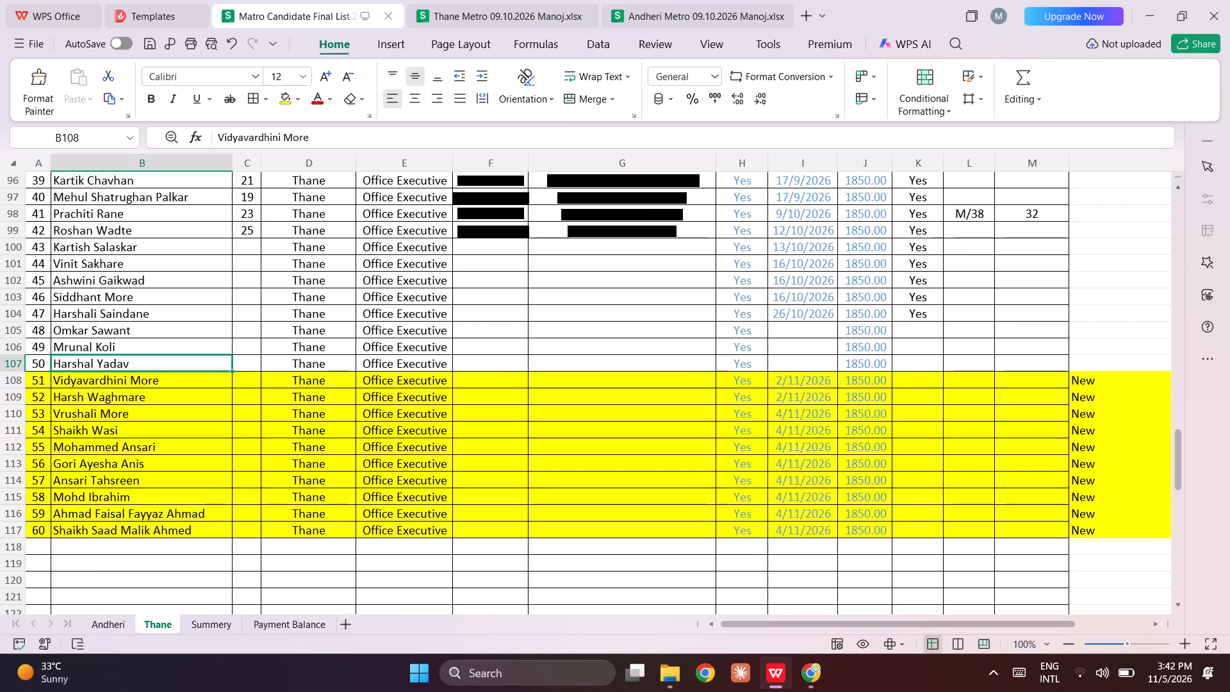
{"action": "key", "text": "Down"}
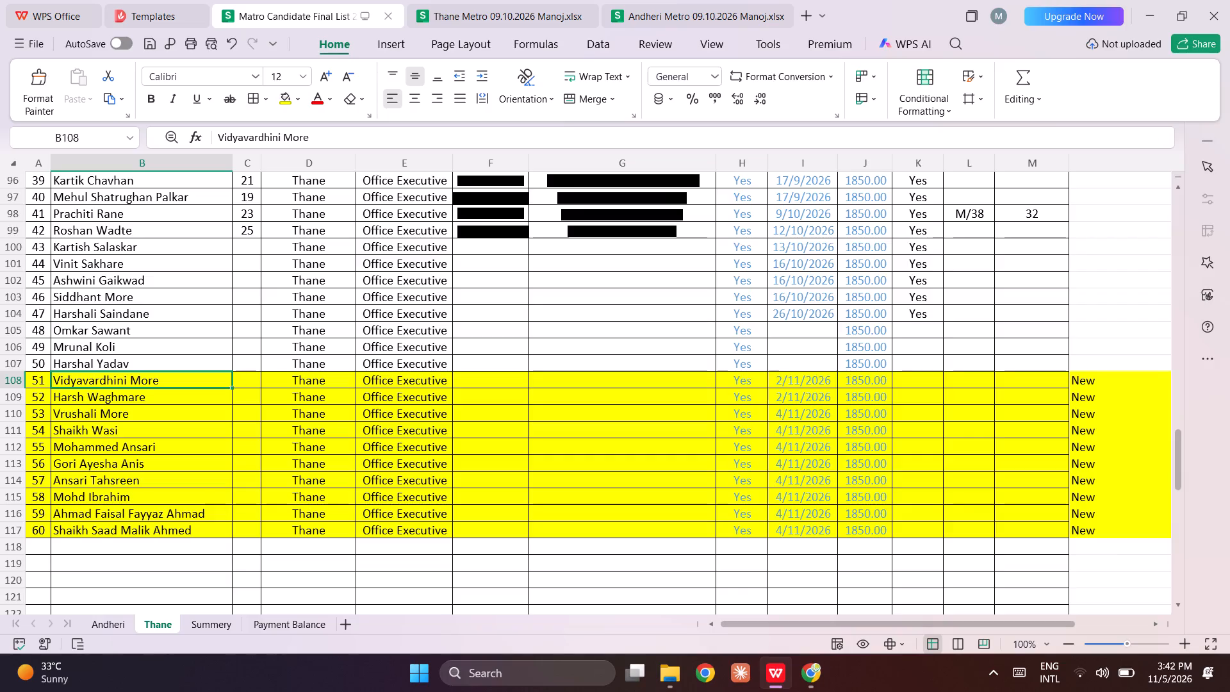
{"action": "key", "text": "Up"}
{"action": "key", "text": "Up"}
{"action": "key", "text": "Up"}
{"action": "key", "text": "Right"}
{"action": "key", "text": "Right"}
{"action": "key", "text": "Right"}
{"action": "key", "text": "Right"}
{"action": "key", "text": "Right"}
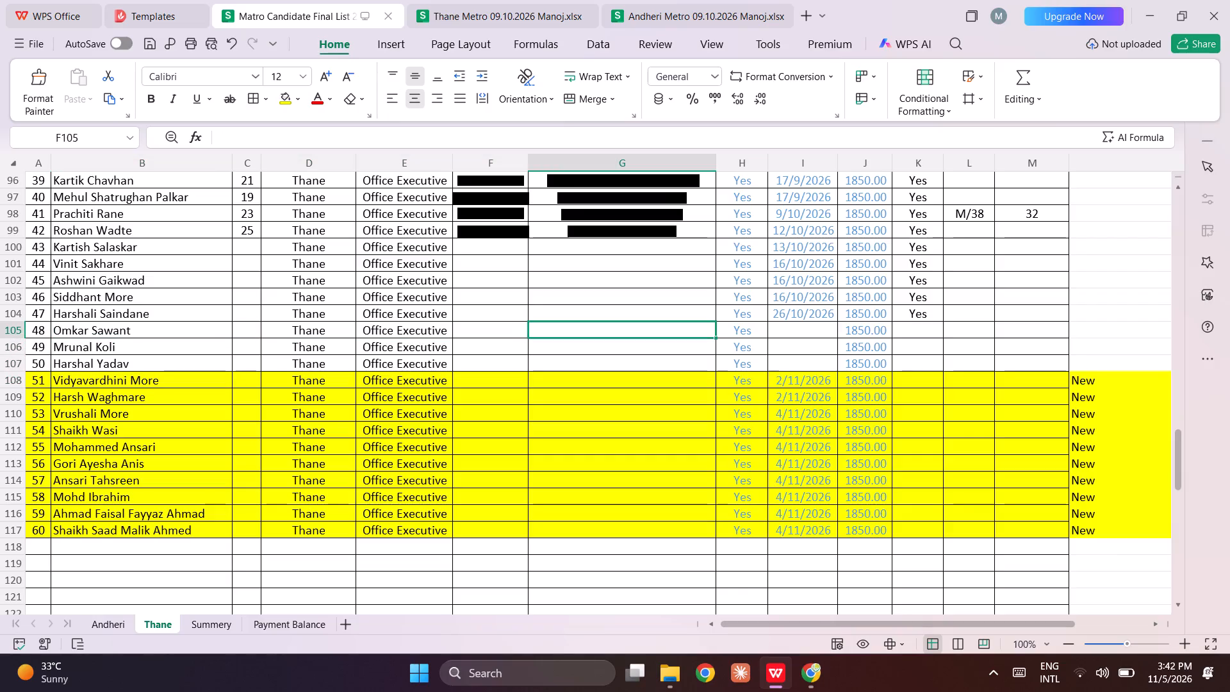
{"action": "key", "text": "Right"}
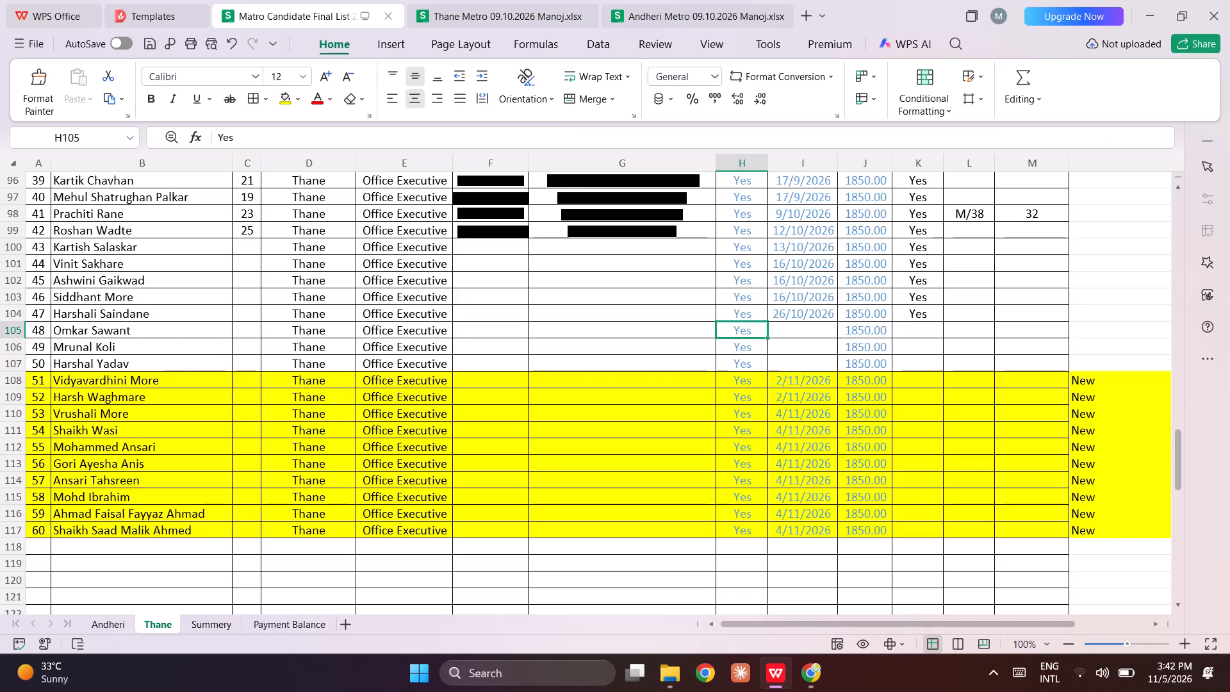
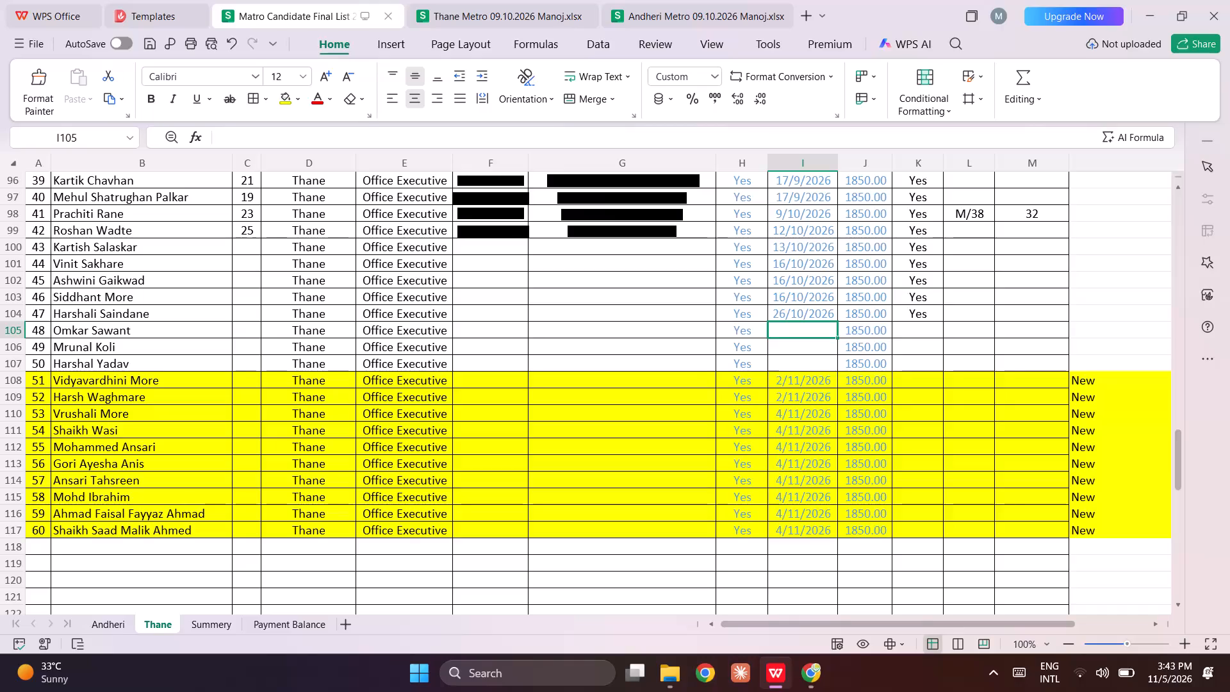
Fill in the payment date of entry 48 in the Thane Office Executive list as 28/10/2026.
{"action": "key", "text": "ctrl+d"}
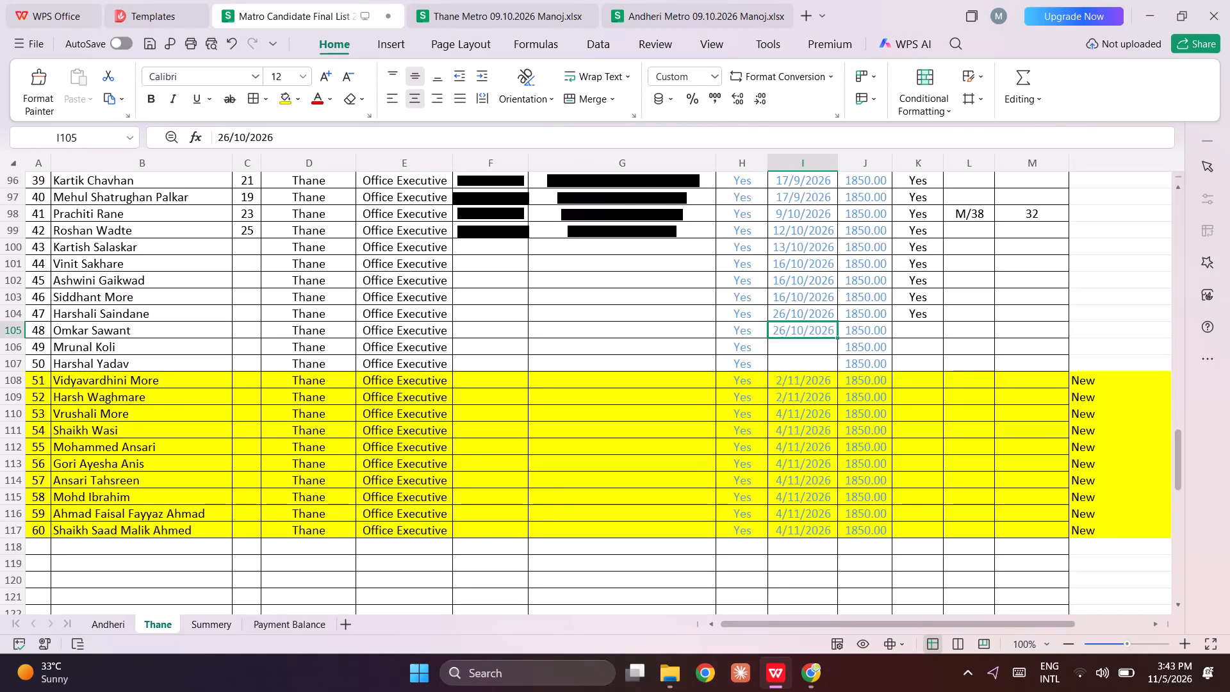
{"action": "double_click", "coordinate": [780, 325]}
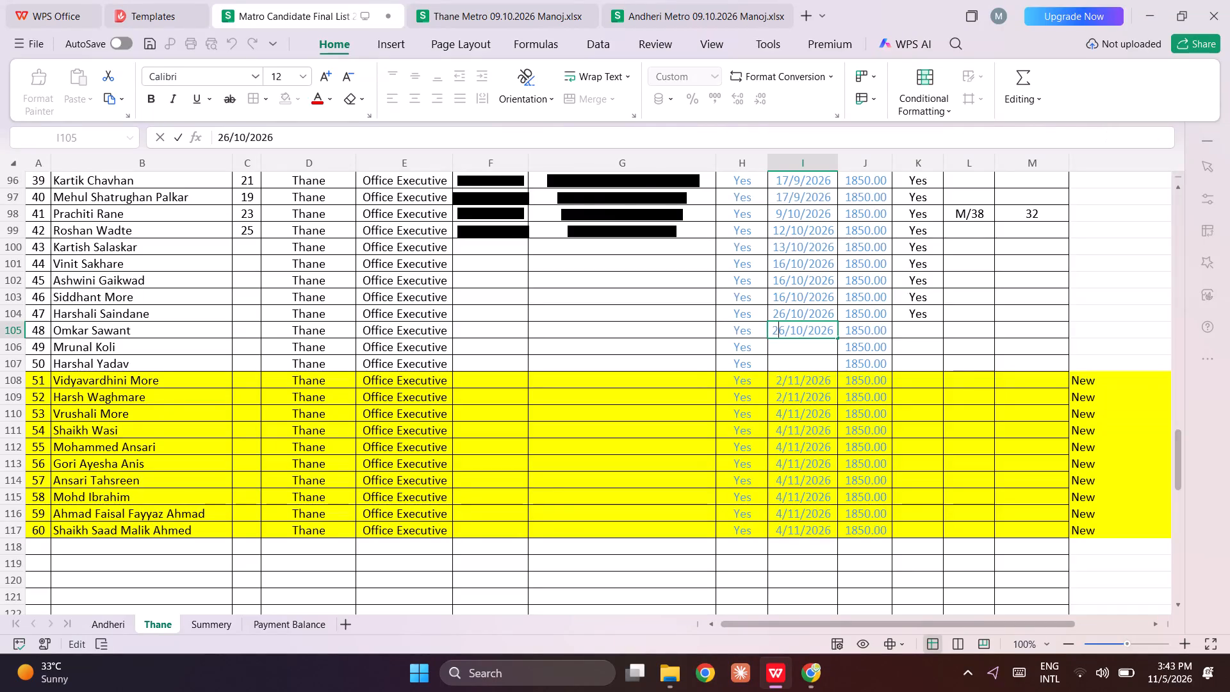
{"action": "key", "text": "8"}
{"action": "key", "text": "Delete"}
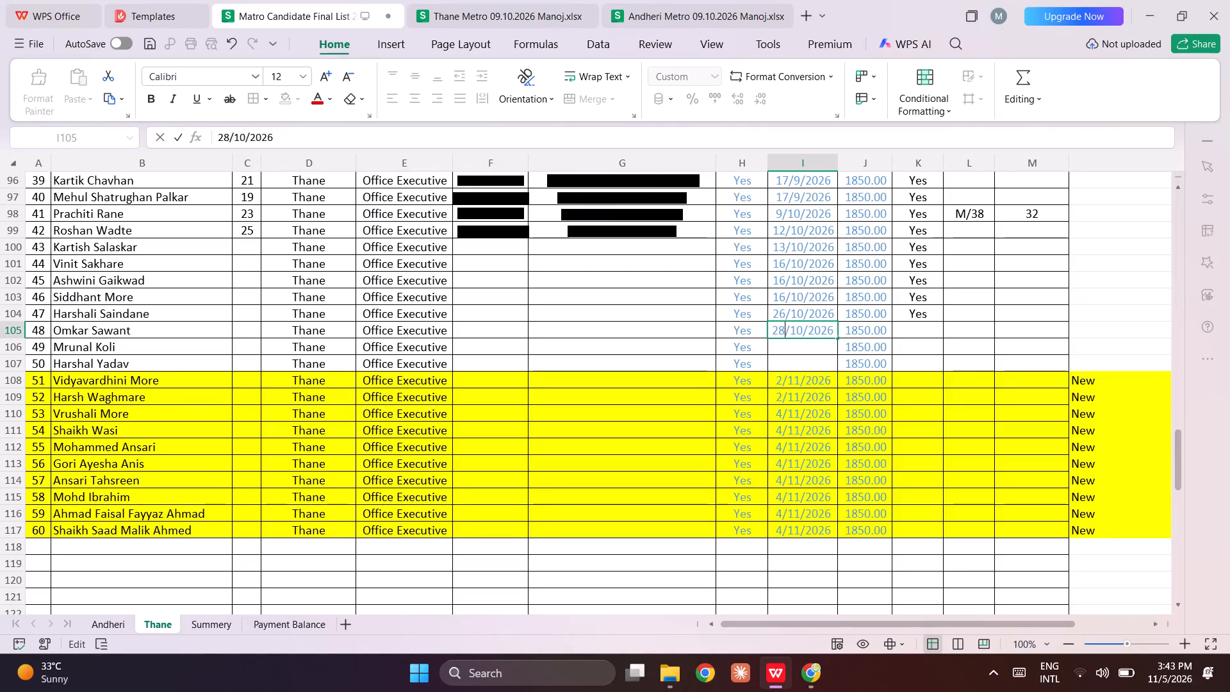
{"action": "key", "text": "Return"}
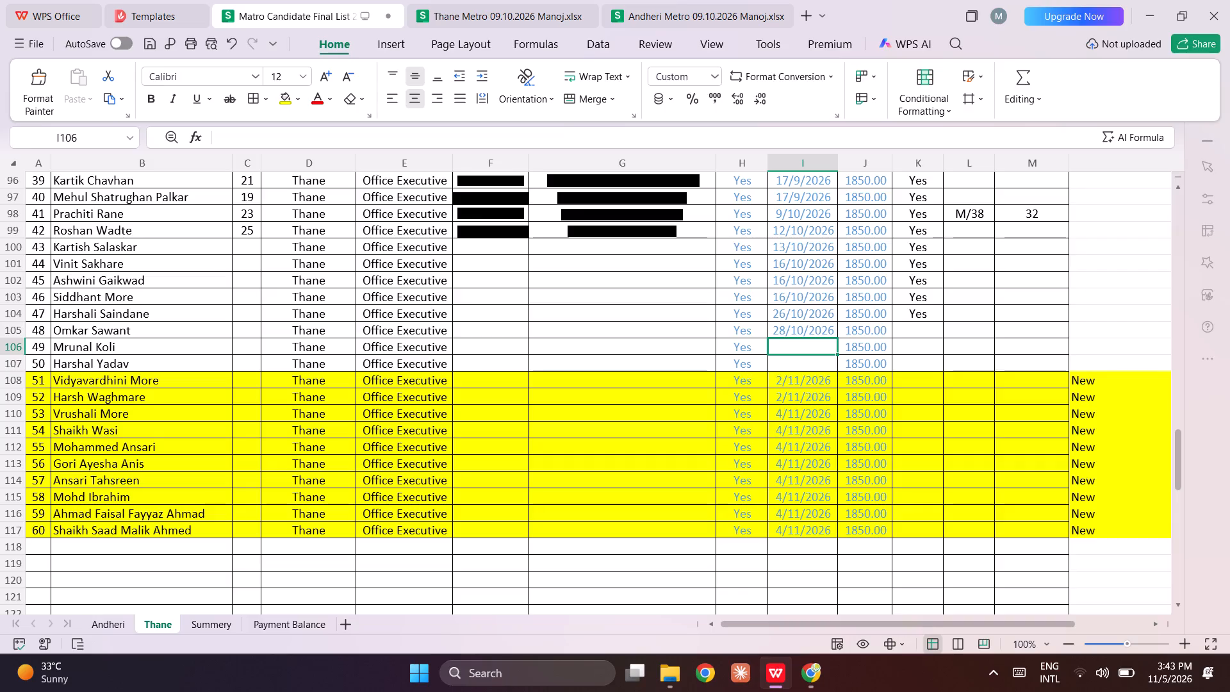
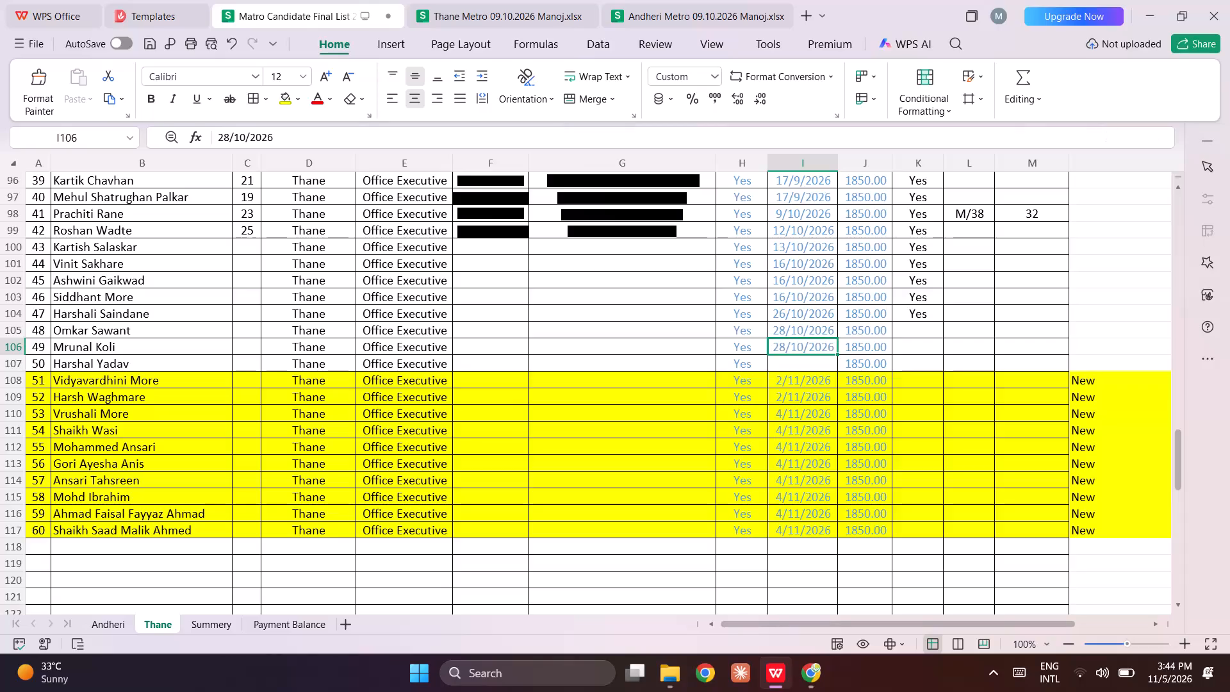
Change the payment date of entry 49 in the Thane Office Executive list to 29/10/2026.
{"action": "double_click", "coordinate": [782, 346]}
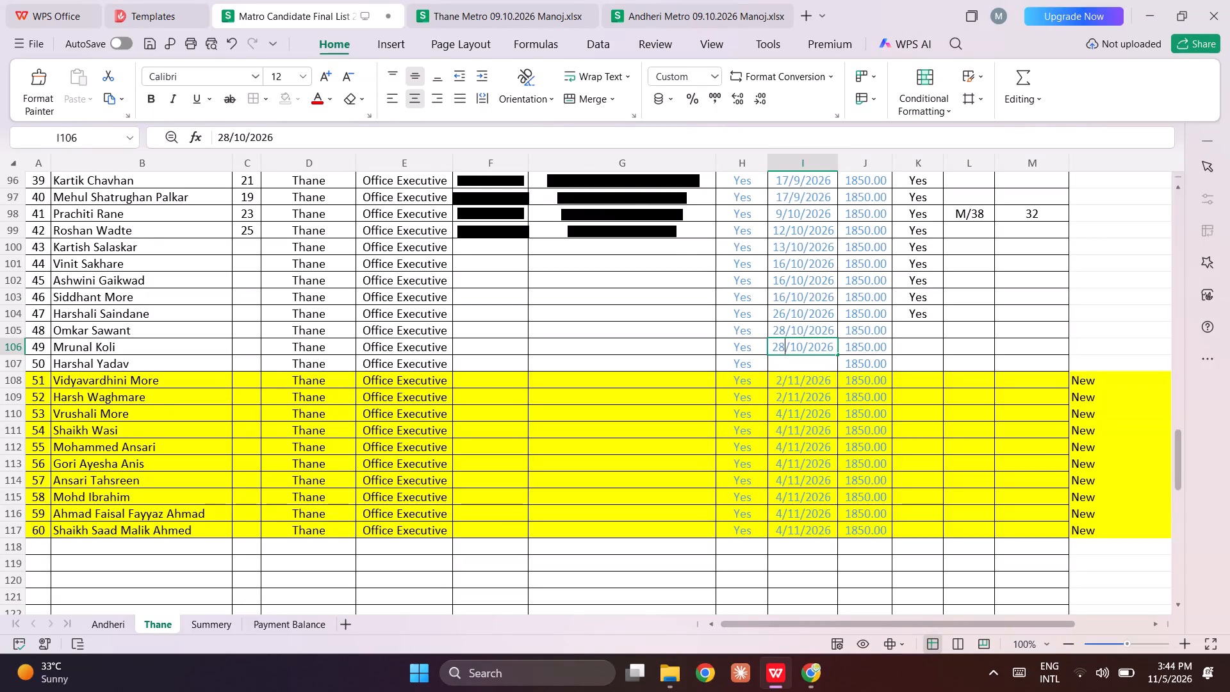
{"action": "key", "text": "BackSpace"}
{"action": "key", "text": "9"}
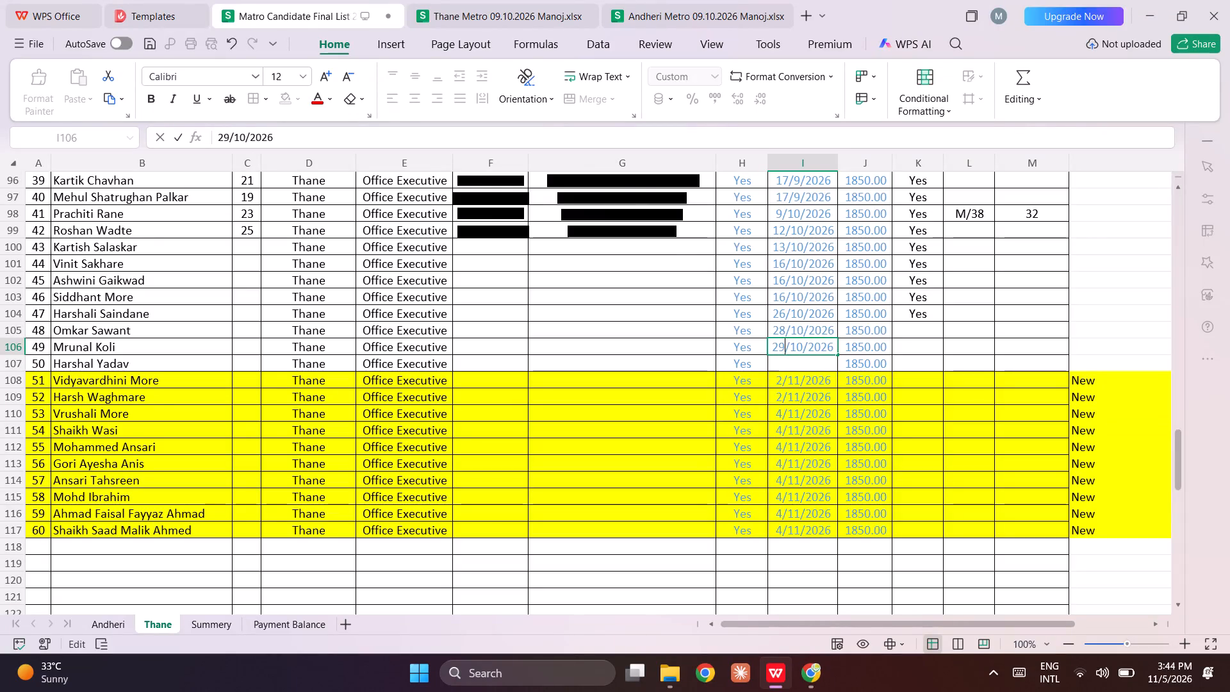
{"action": "key", "text": "Return"}
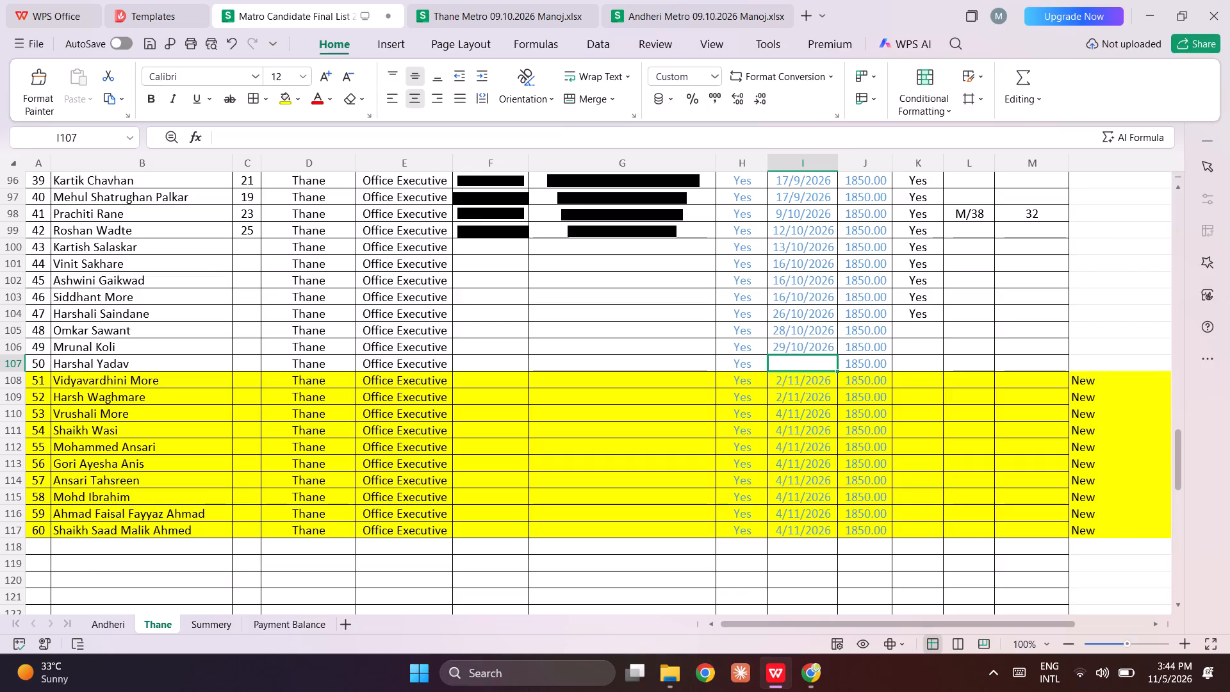
Fill in the payment date of entry 50 in the Thane Office Executive list as 30/10/2026 and save the workbook.
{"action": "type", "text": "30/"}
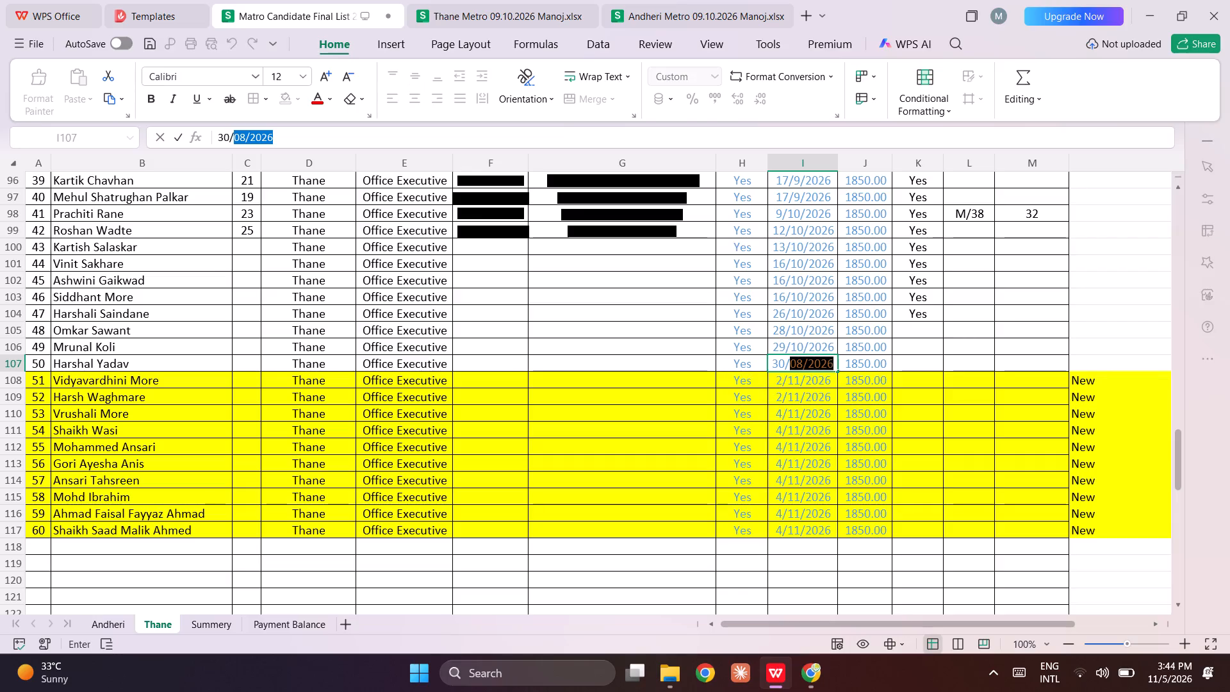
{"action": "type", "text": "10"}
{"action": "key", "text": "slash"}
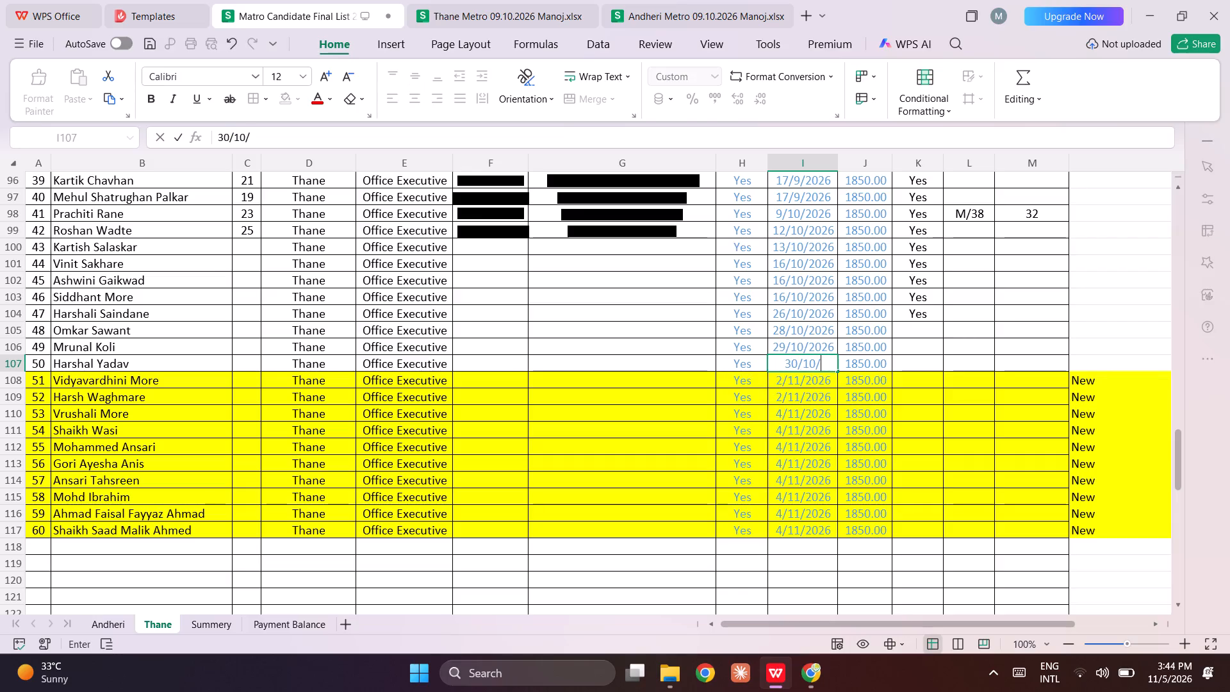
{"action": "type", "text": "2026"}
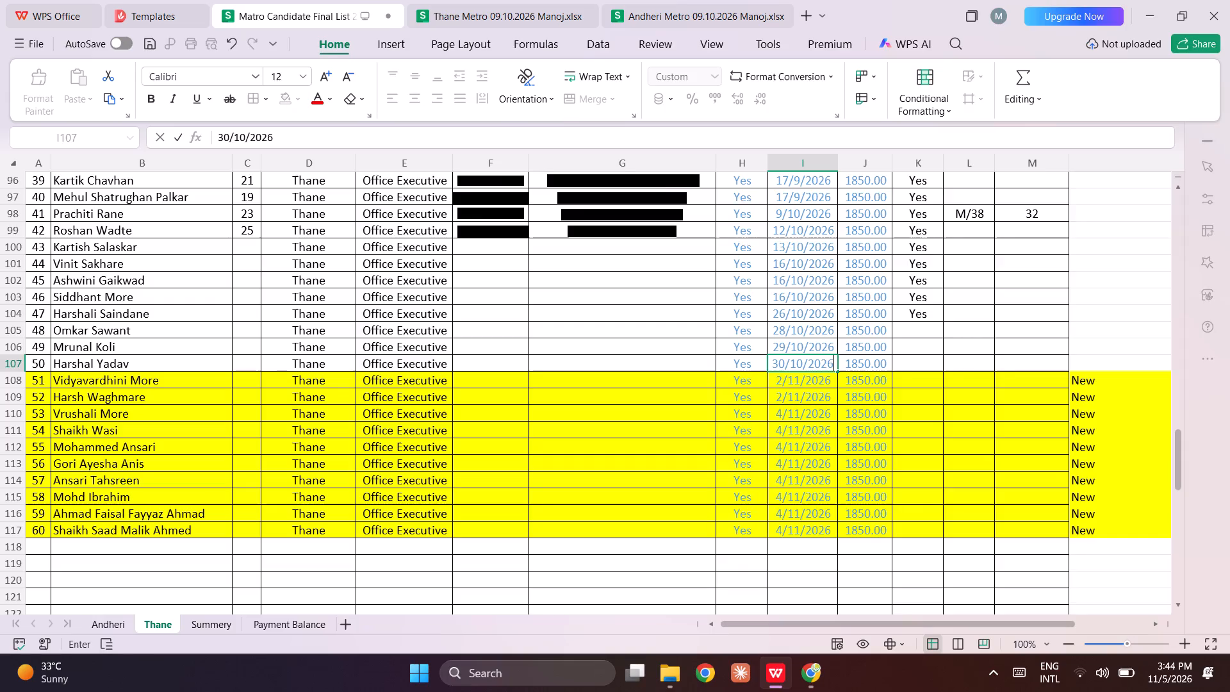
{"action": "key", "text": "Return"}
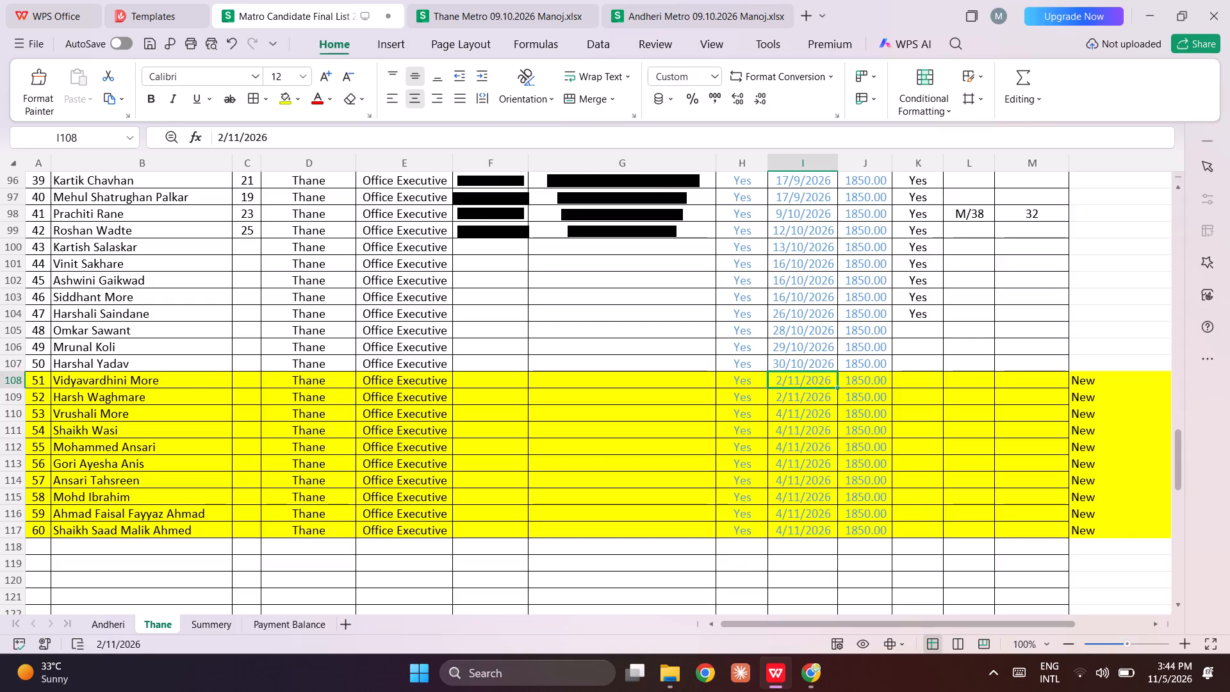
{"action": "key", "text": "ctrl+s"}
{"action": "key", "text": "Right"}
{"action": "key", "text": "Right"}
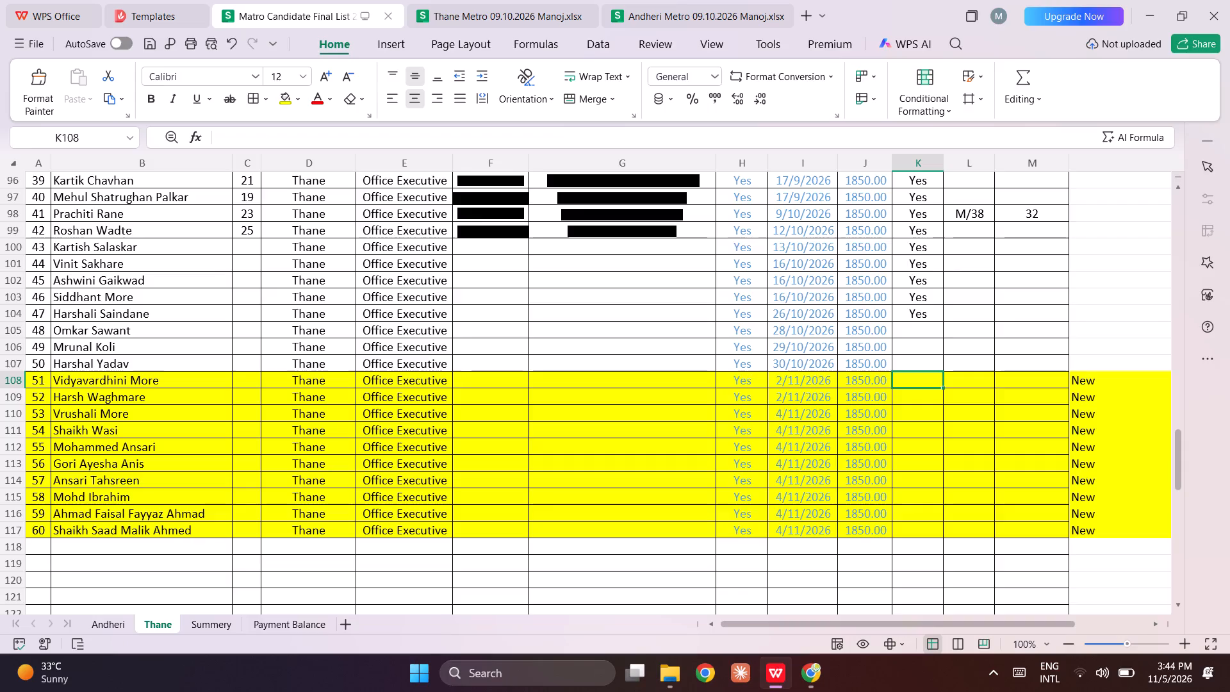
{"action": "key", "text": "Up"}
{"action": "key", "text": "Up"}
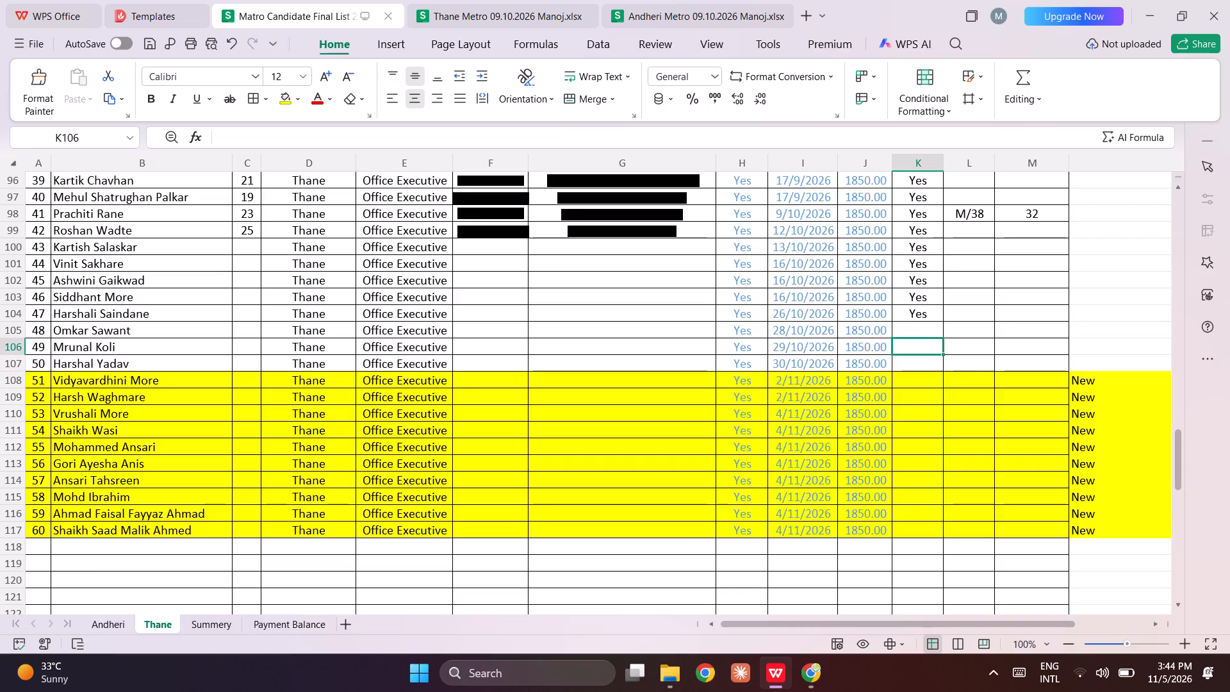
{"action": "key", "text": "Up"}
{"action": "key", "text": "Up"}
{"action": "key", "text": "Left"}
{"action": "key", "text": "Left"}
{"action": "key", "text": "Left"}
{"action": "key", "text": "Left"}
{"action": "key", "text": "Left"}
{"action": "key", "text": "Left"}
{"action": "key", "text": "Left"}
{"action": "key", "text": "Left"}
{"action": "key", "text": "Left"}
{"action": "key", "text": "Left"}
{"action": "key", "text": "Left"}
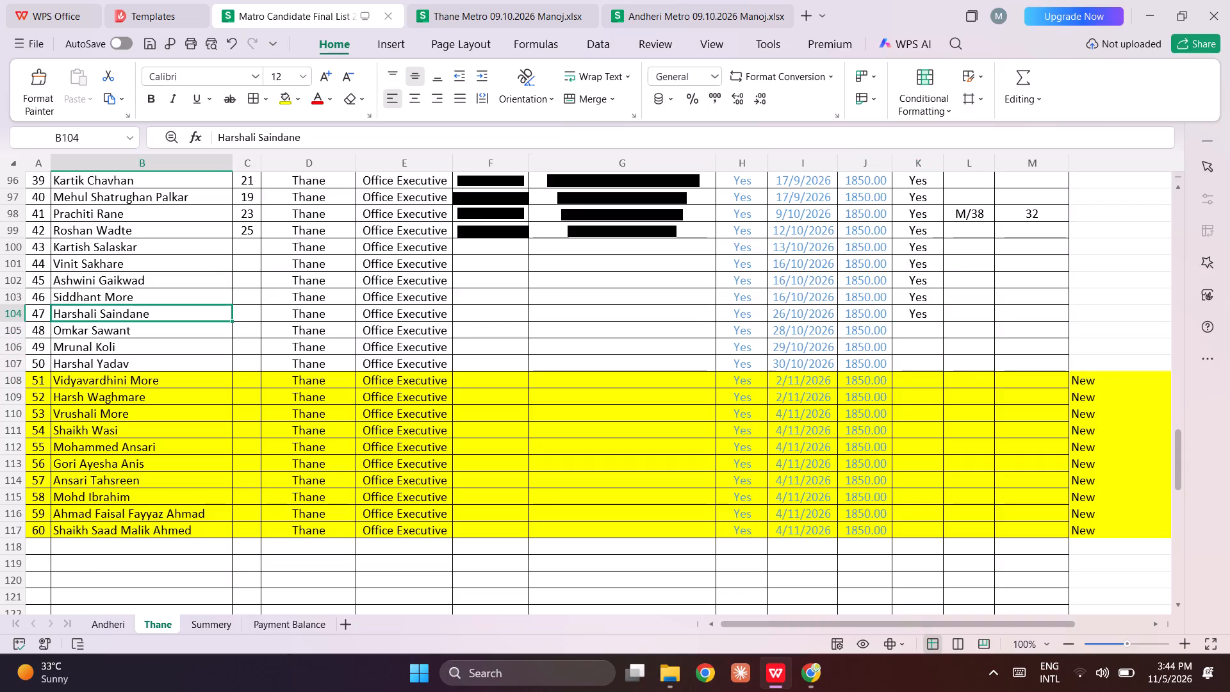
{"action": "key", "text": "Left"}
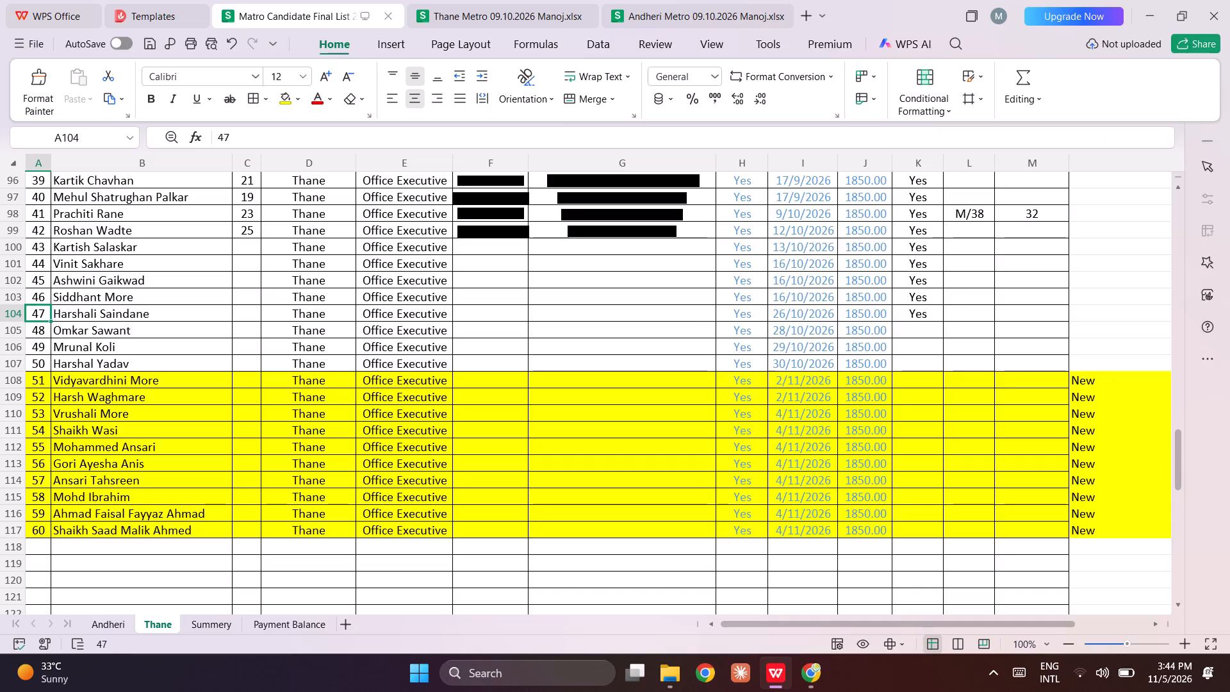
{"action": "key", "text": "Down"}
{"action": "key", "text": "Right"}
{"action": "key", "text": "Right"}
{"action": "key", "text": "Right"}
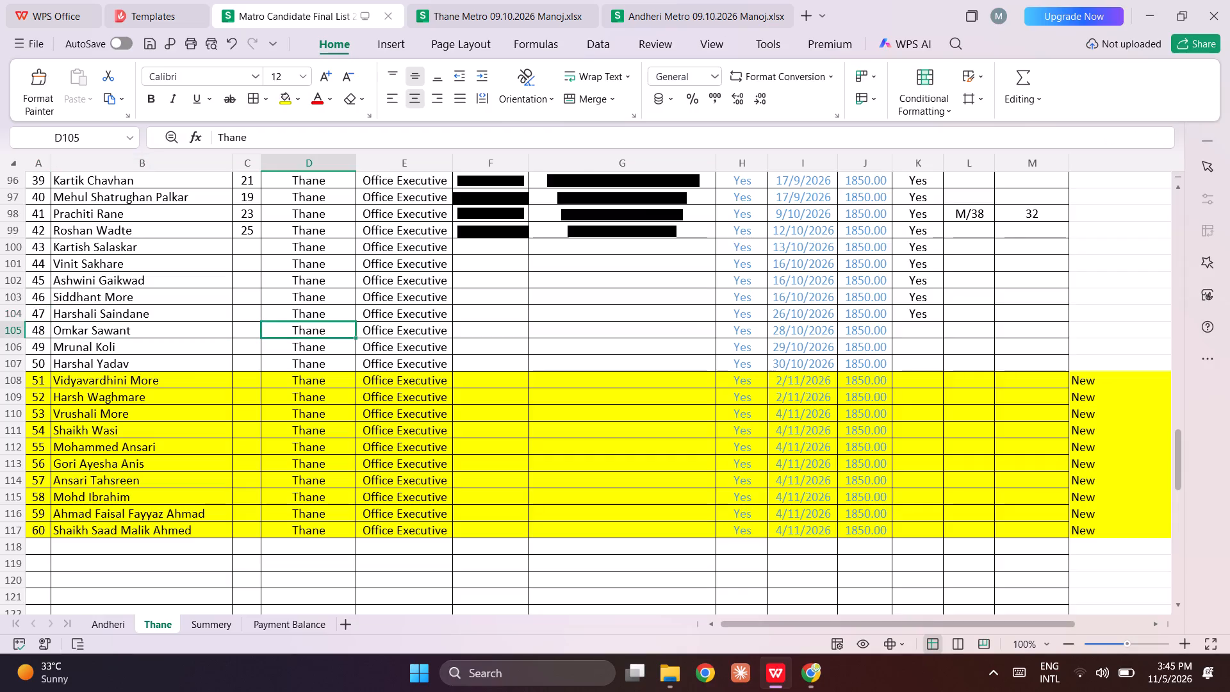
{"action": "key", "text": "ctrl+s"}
Check the candidate and non-payment figures per post and location on the Summery sheet.
{"action": "left_click", "coordinate": [220, 623]}
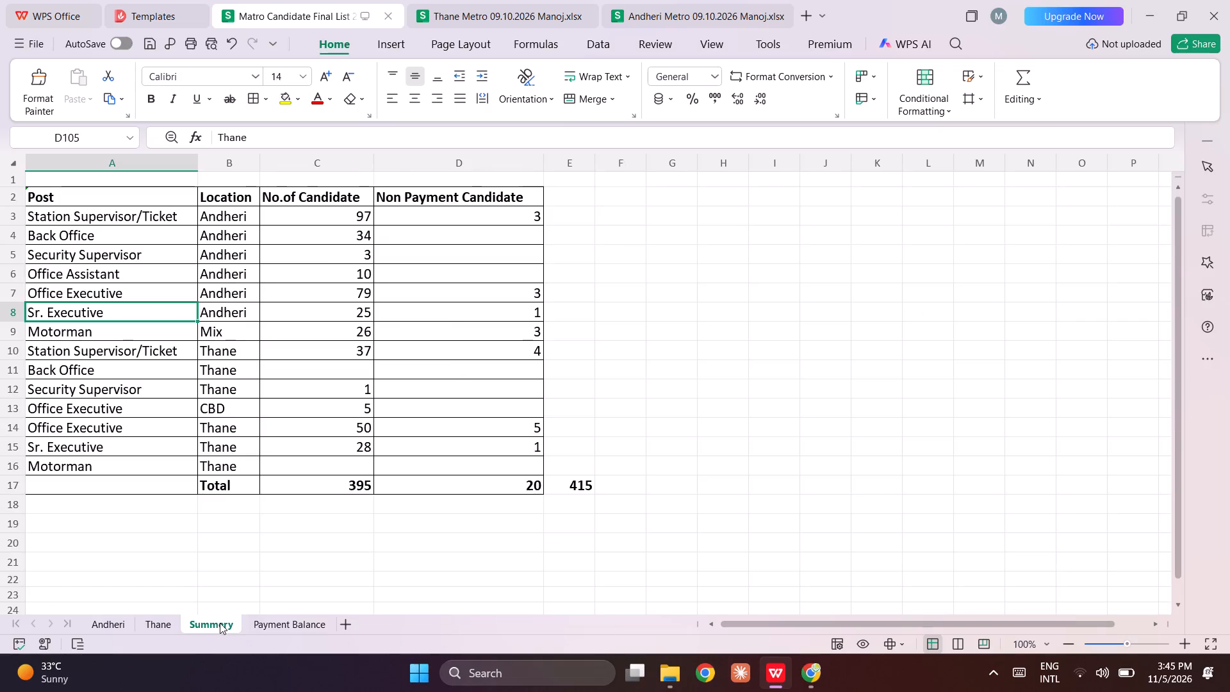
{"action": "left_click", "coordinate": [220, 623]}
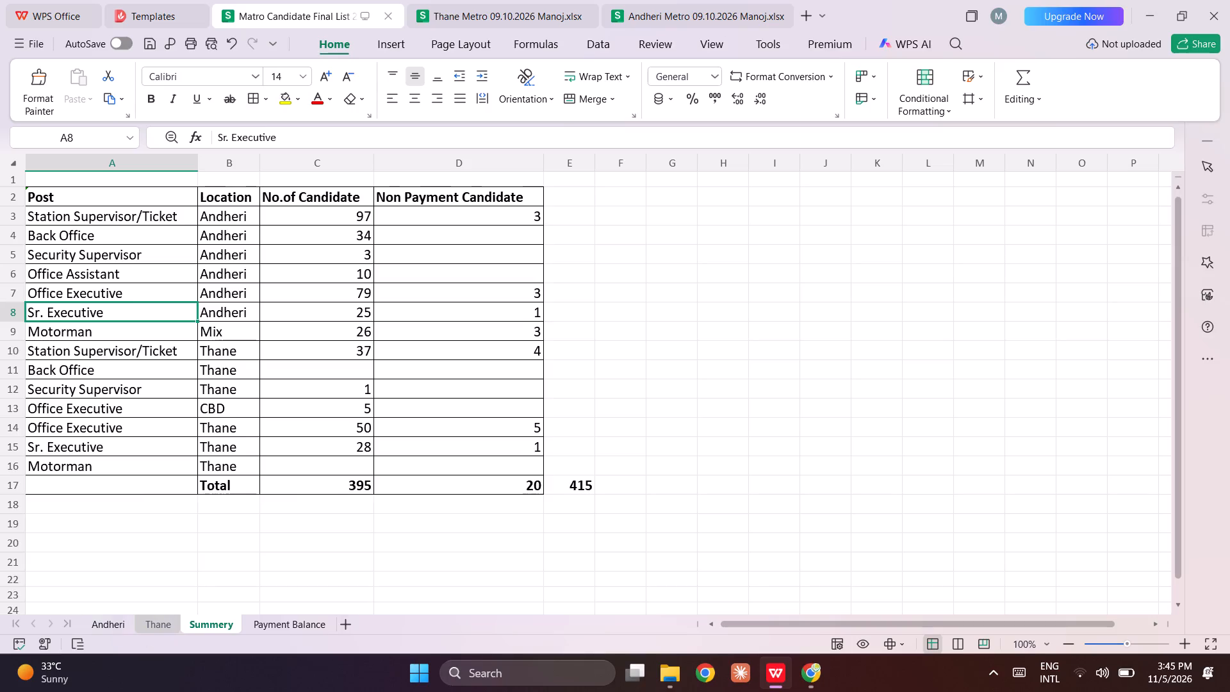
Enter the next payment-pending candidate's name as entry 7 on the Payment Balance sheet and fit the Name column to its contents.
{"action": "left_click", "coordinate": [270, 627]}
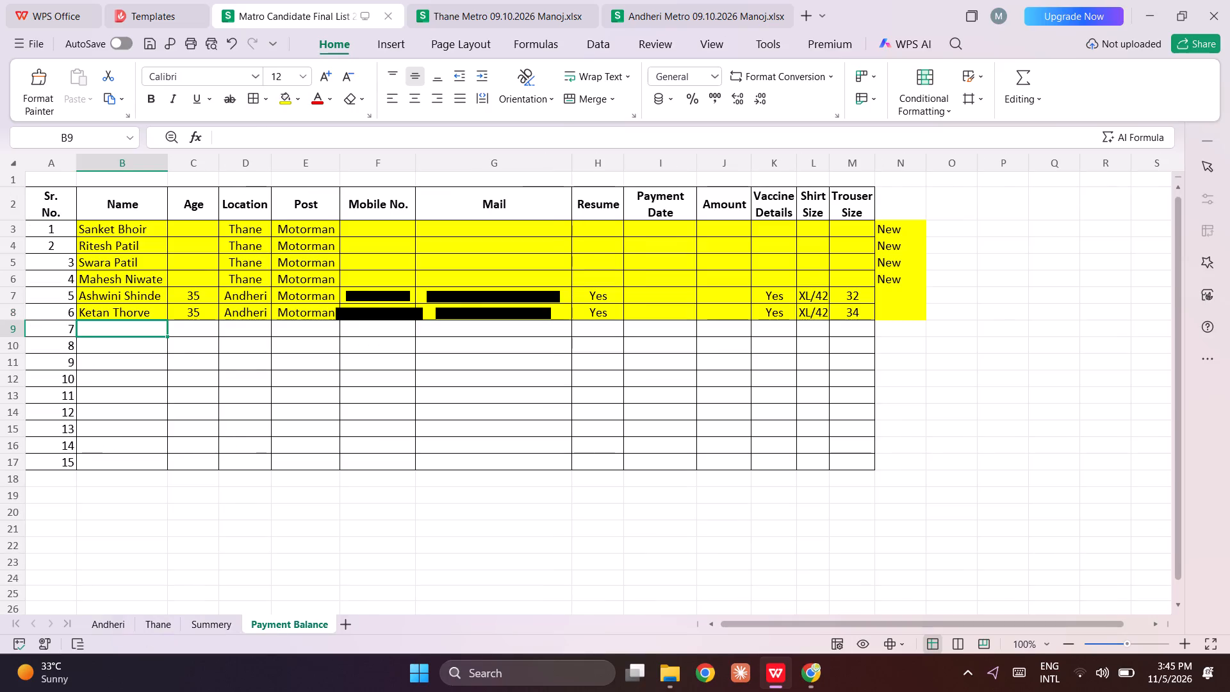
{"action": "key", "text": "Left"}
{"action": "key", "text": "Right"}
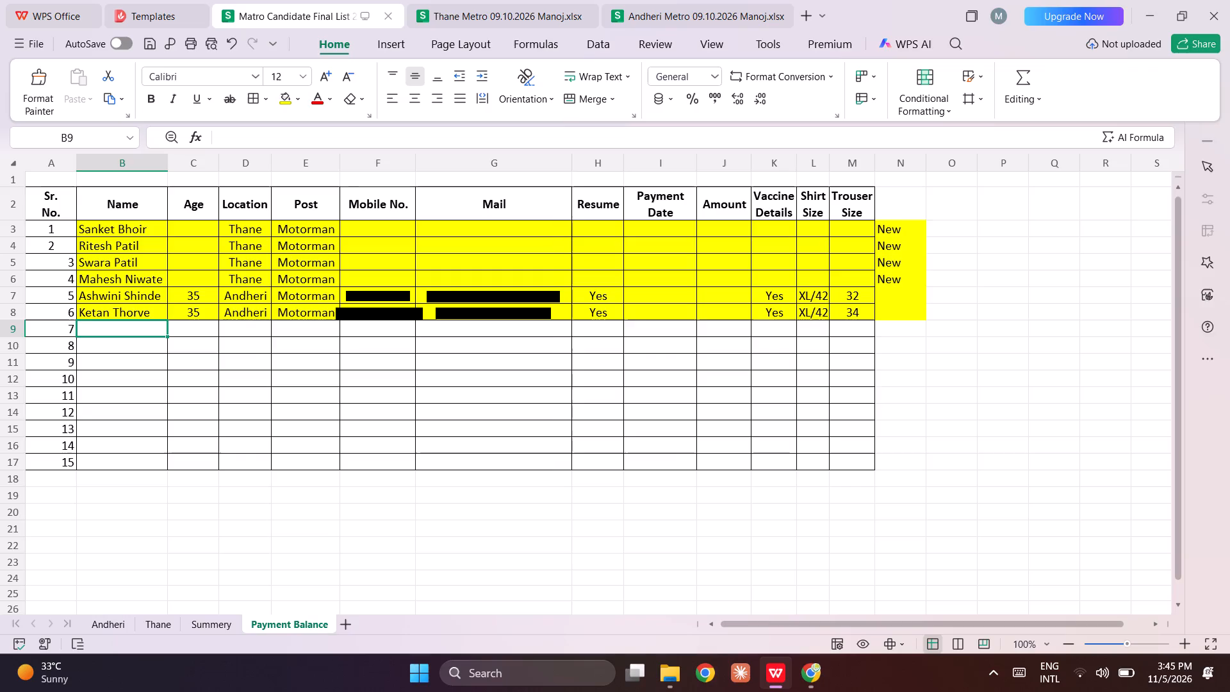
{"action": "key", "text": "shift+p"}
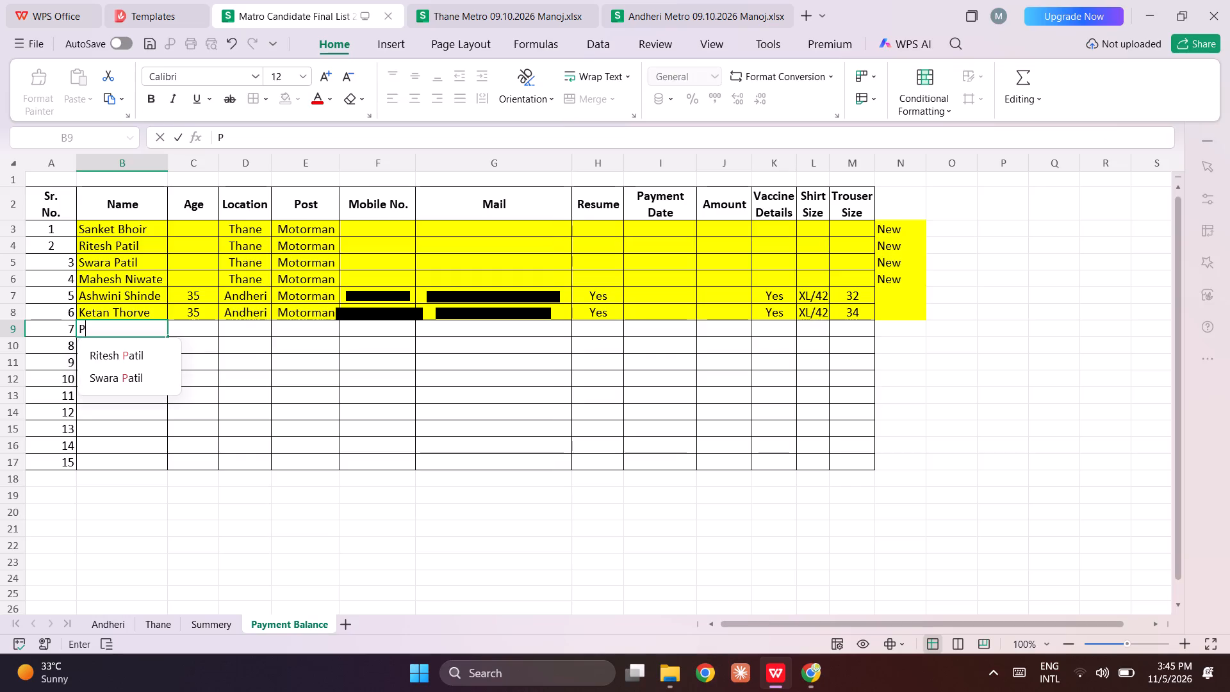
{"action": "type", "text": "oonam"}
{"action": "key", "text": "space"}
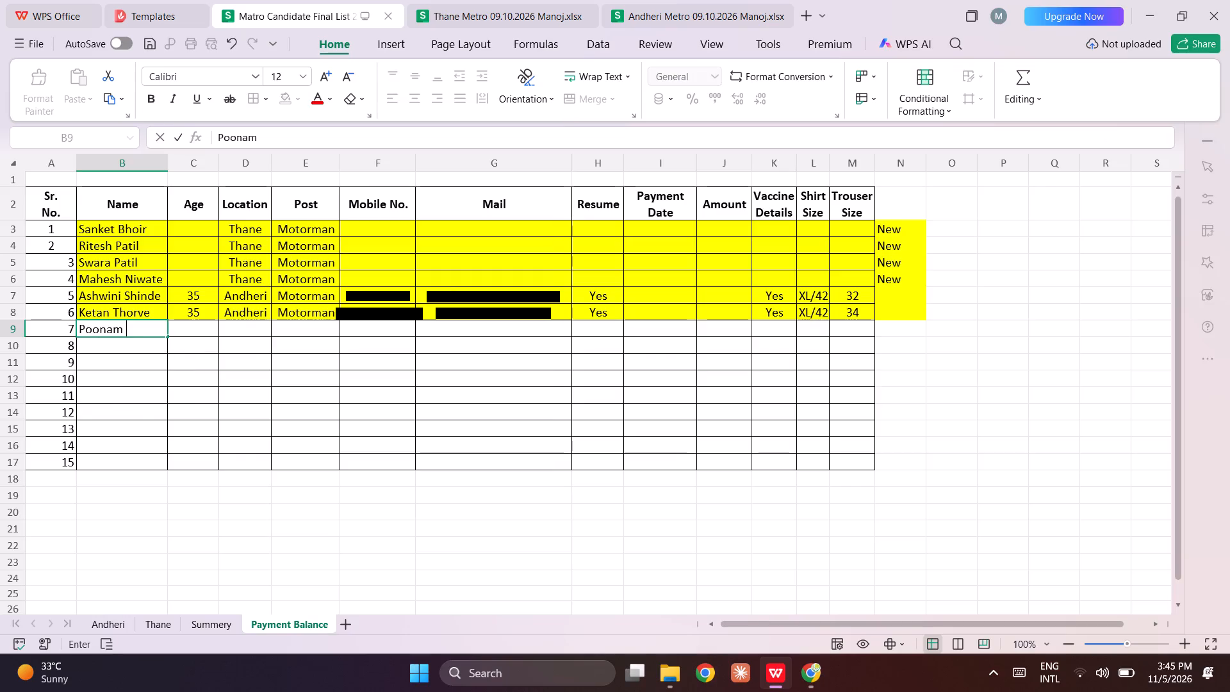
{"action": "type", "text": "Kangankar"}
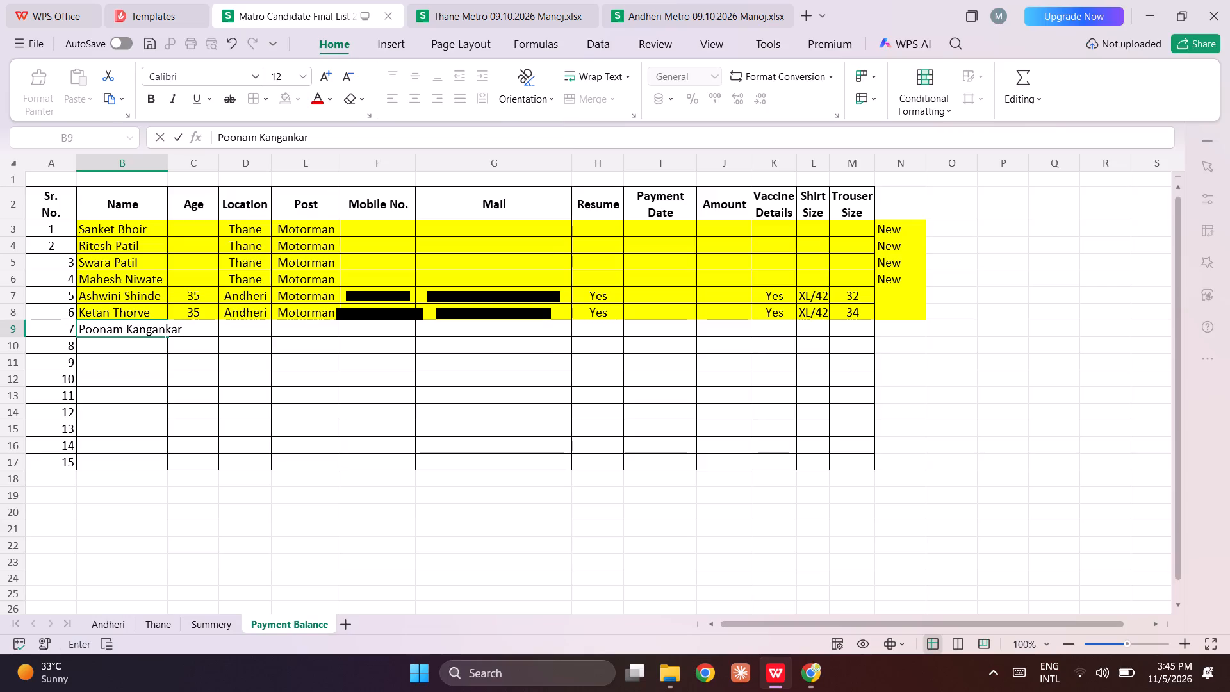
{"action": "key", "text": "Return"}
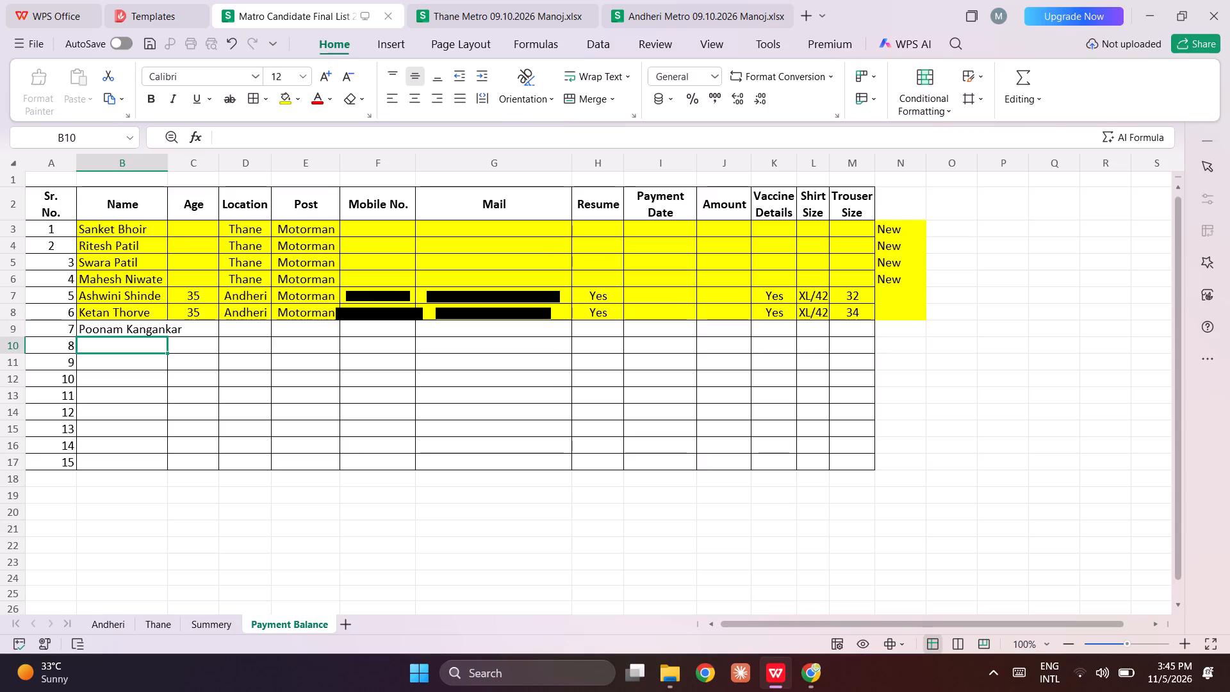
{"action": "double_click", "coordinate": [169, 161]}
Fill the location Andheri down from entry 6 into entries 7 to 9 of the Payment Balance sheet.
{"action": "key", "text": "Right"}
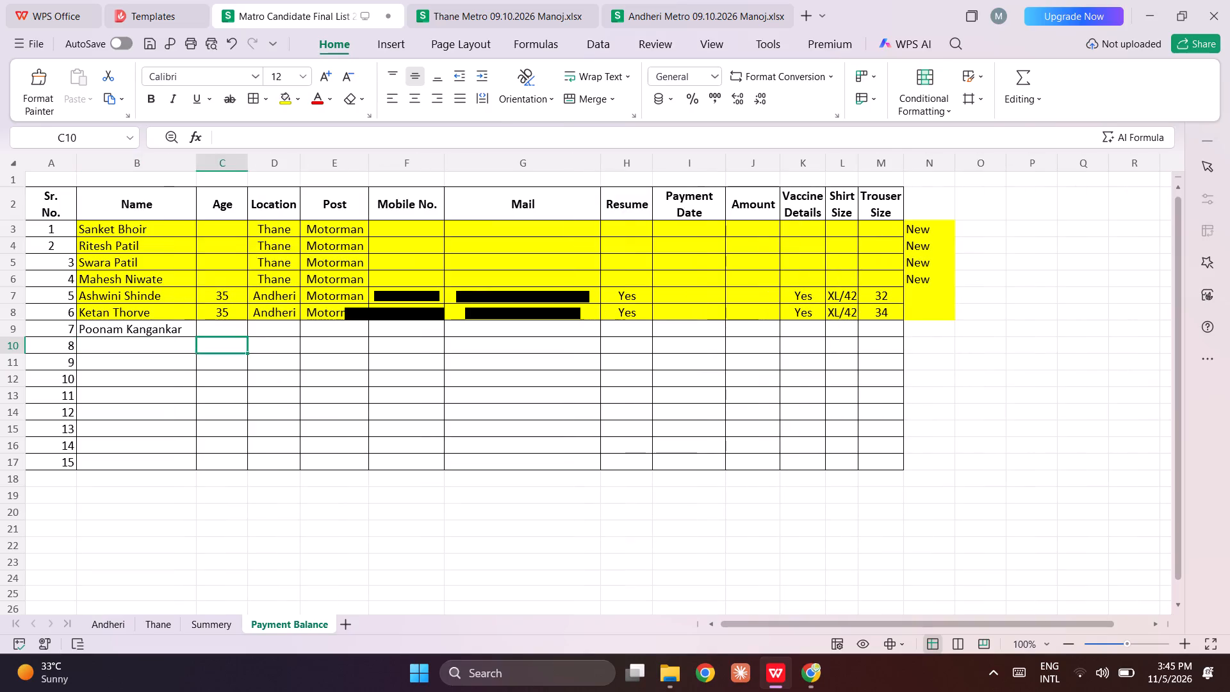
{"action": "key", "text": "Right"}
{"action": "key", "text": "Up"}
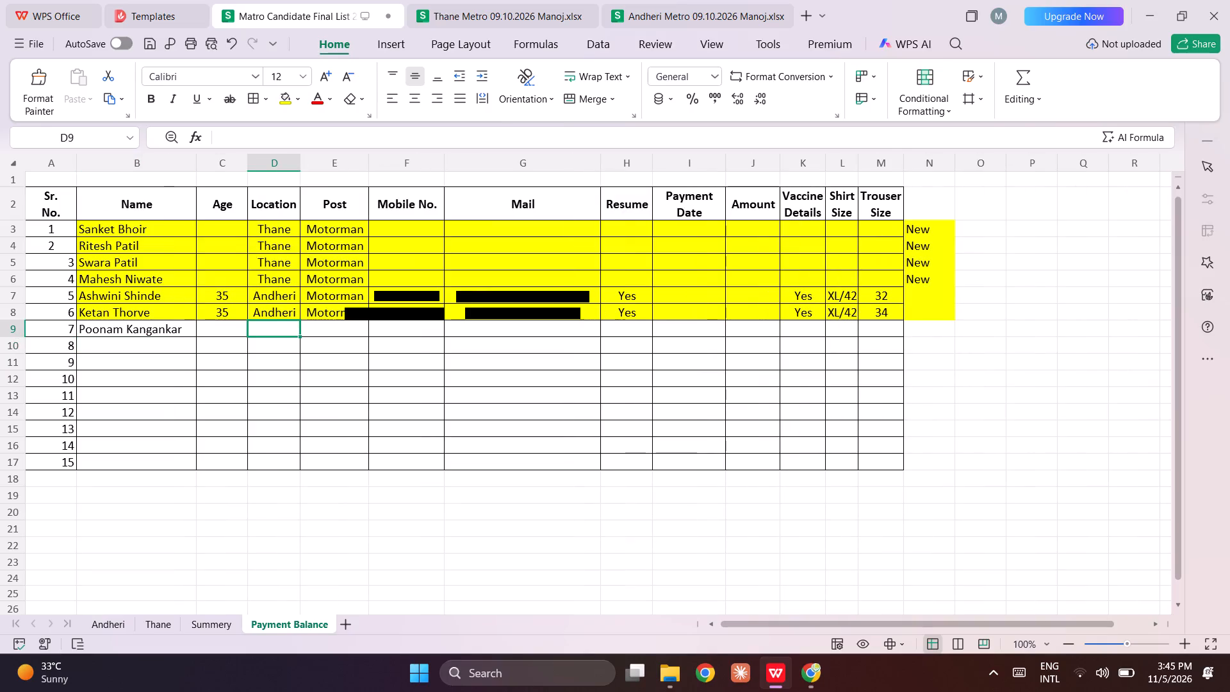
{"action": "key", "text": "ctrl+d"}
{"action": "key", "text": "Down"}
{"action": "key", "text": "ctrl+d"}
{"action": "key", "text": "Down"}
{"action": "key", "text": "ctrl+d"}
Enter the next payment-pending Andheri candidate's name as entry 8 on the Payment Balance sheet.
{"action": "key", "text": "Left"}
{"action": "key", "text": "Up"}
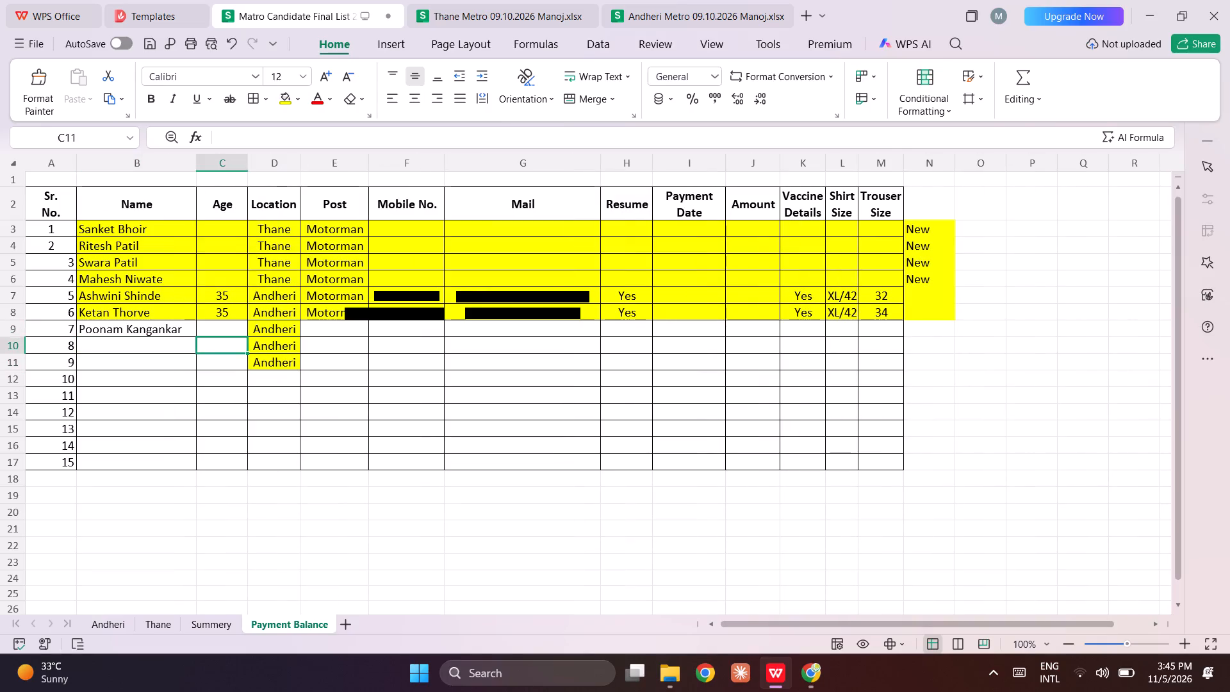
{"action": "key", "text": "Left"}
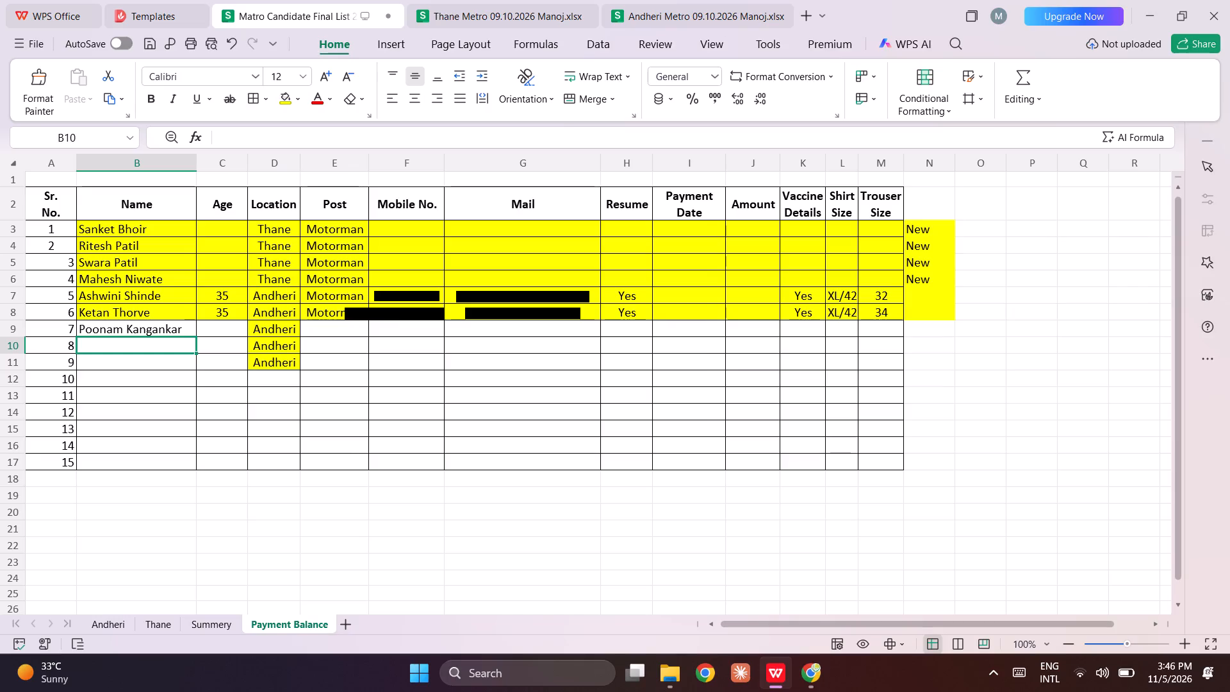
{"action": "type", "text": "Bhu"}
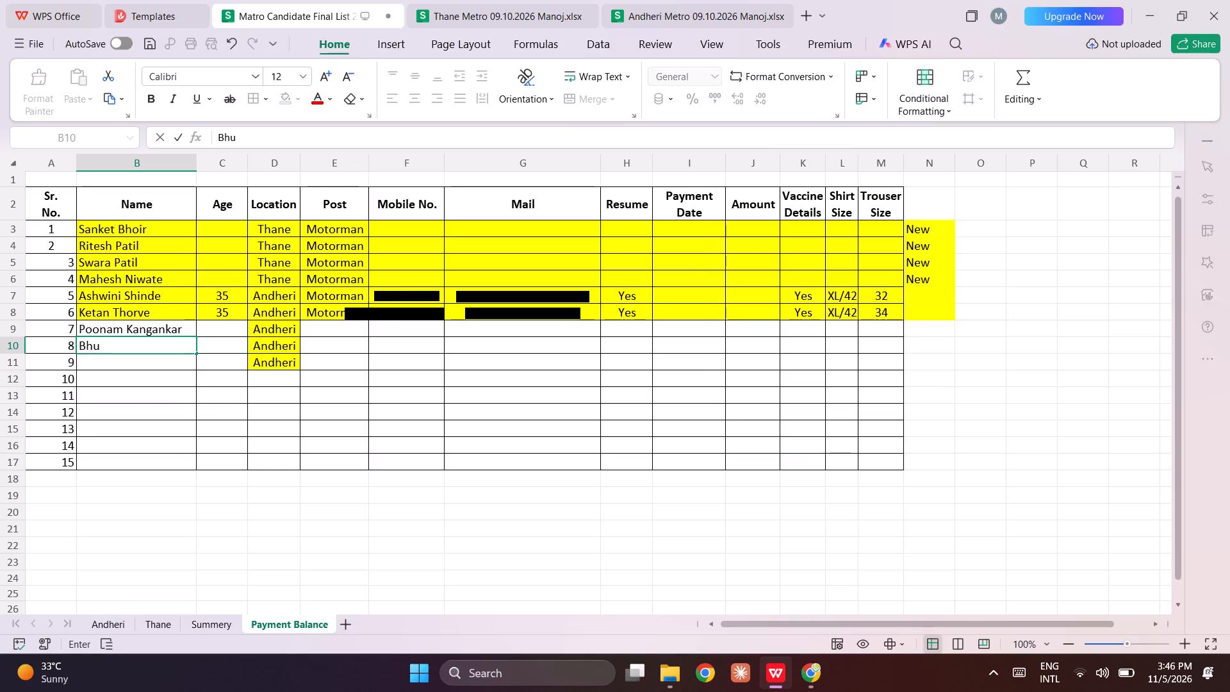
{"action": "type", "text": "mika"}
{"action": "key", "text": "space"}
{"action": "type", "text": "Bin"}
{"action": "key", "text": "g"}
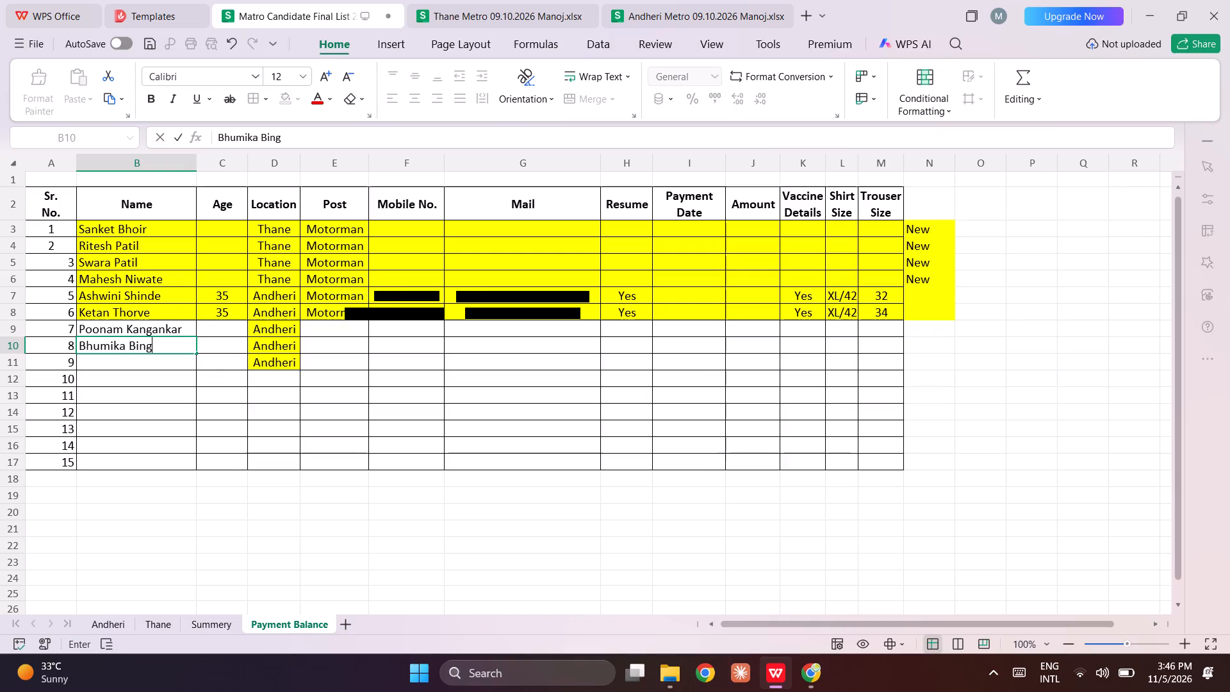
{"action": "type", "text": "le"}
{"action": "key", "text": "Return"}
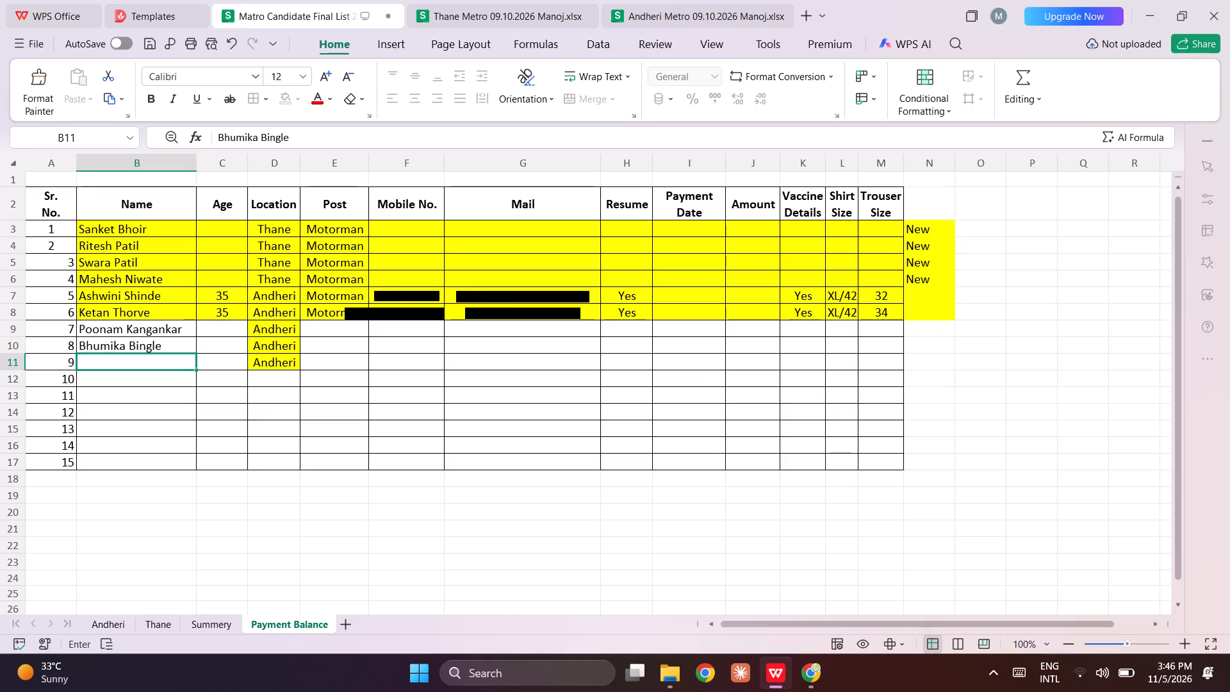
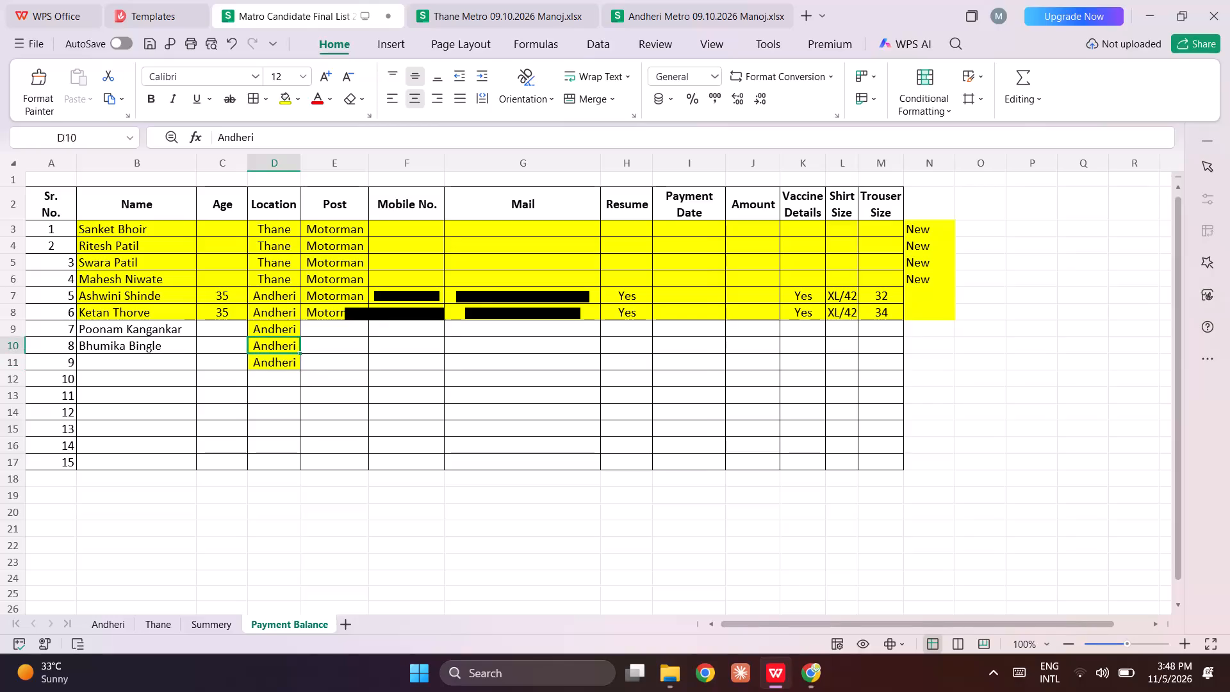
Enter the post Office Executive for entries 7 and 8 on the Payment Balance sheet and fit the Post column to its contents.
{"action": "key", "text": "Up"}
{"action": "key", "text": "Right"}
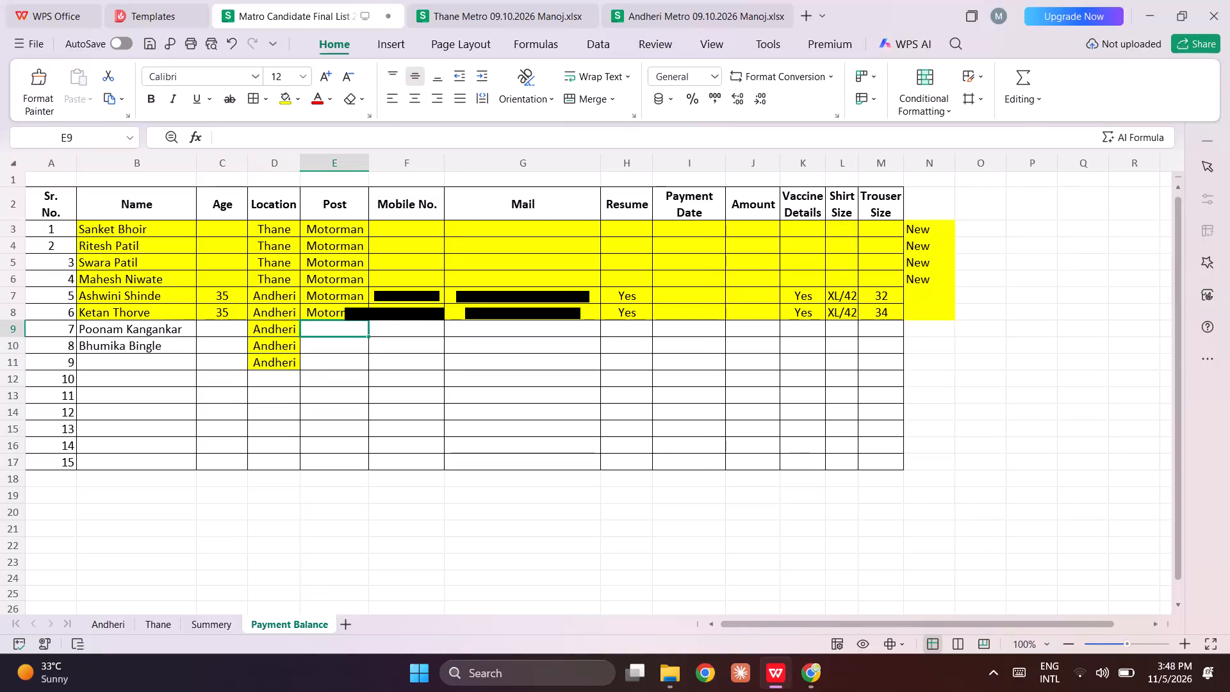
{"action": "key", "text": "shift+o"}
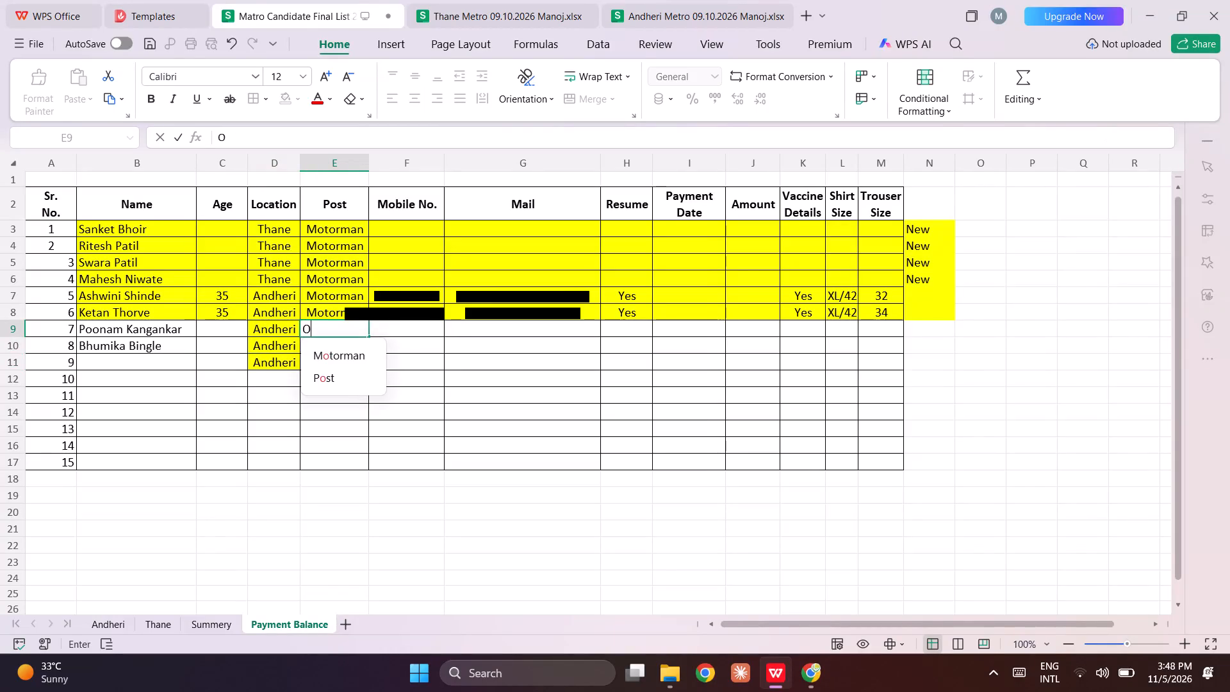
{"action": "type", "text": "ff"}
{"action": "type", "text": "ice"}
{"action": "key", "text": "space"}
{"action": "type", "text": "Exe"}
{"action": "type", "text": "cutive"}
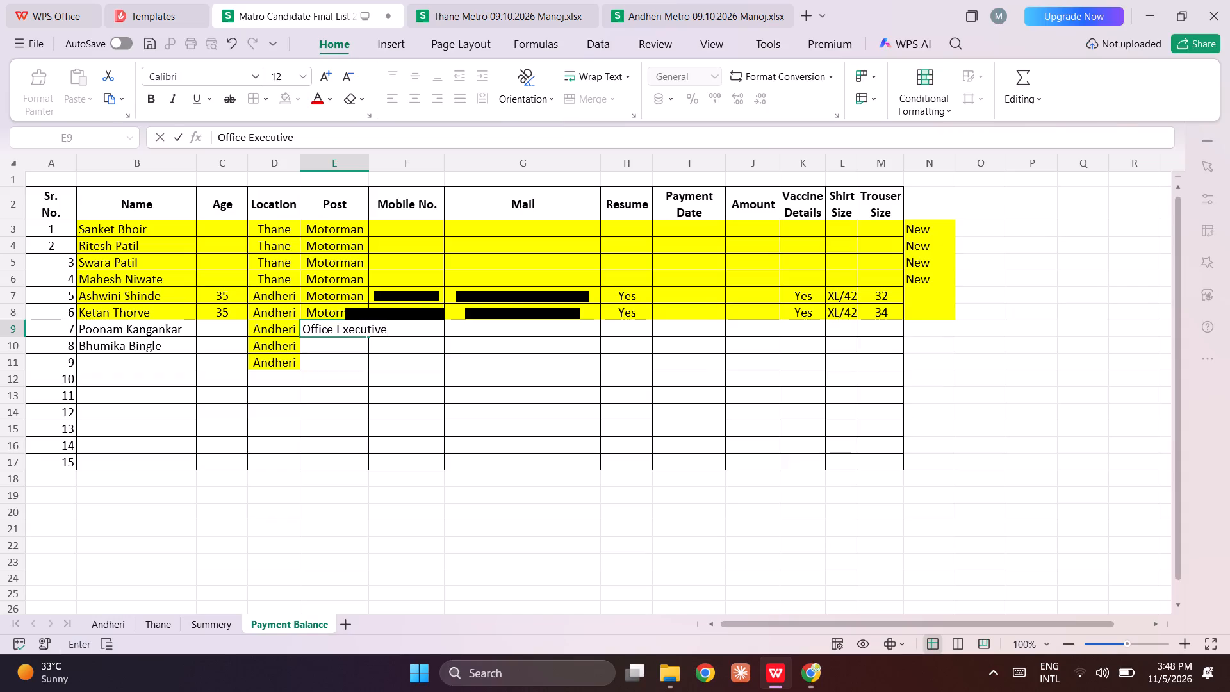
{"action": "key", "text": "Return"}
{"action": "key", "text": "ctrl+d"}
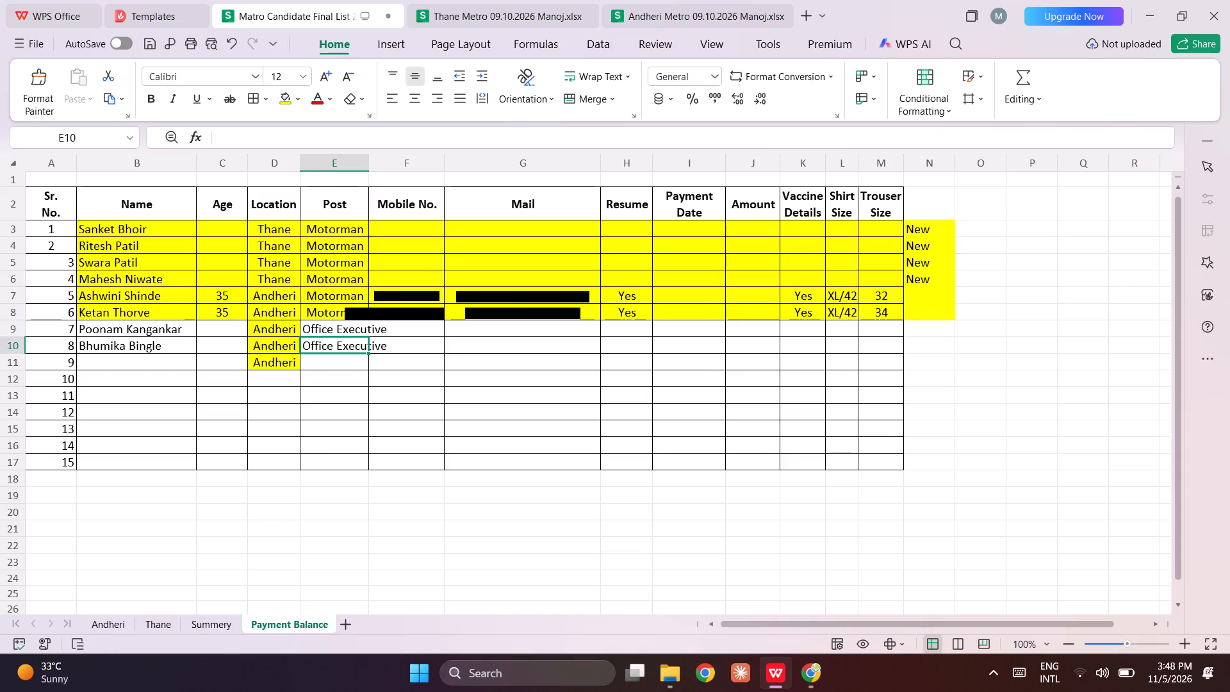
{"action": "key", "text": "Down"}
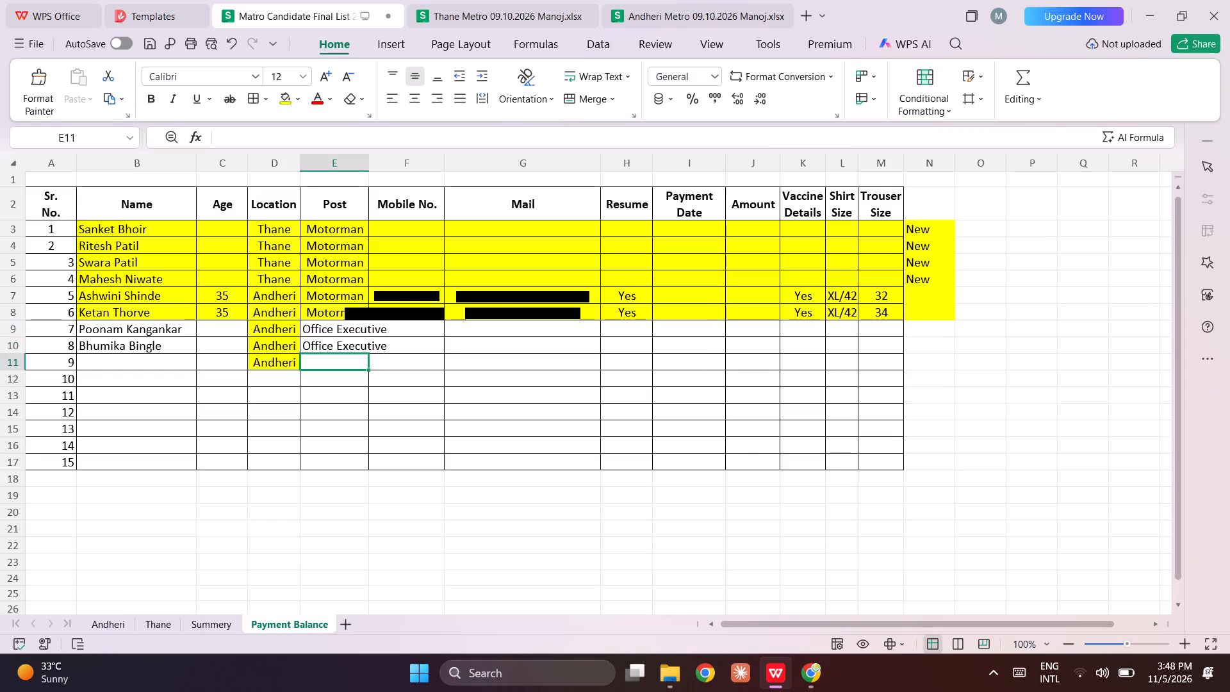
{"action": "left_click", "coordinate": [365, 163]}
{"action": "double_click", "coordinate": [366, 165]}
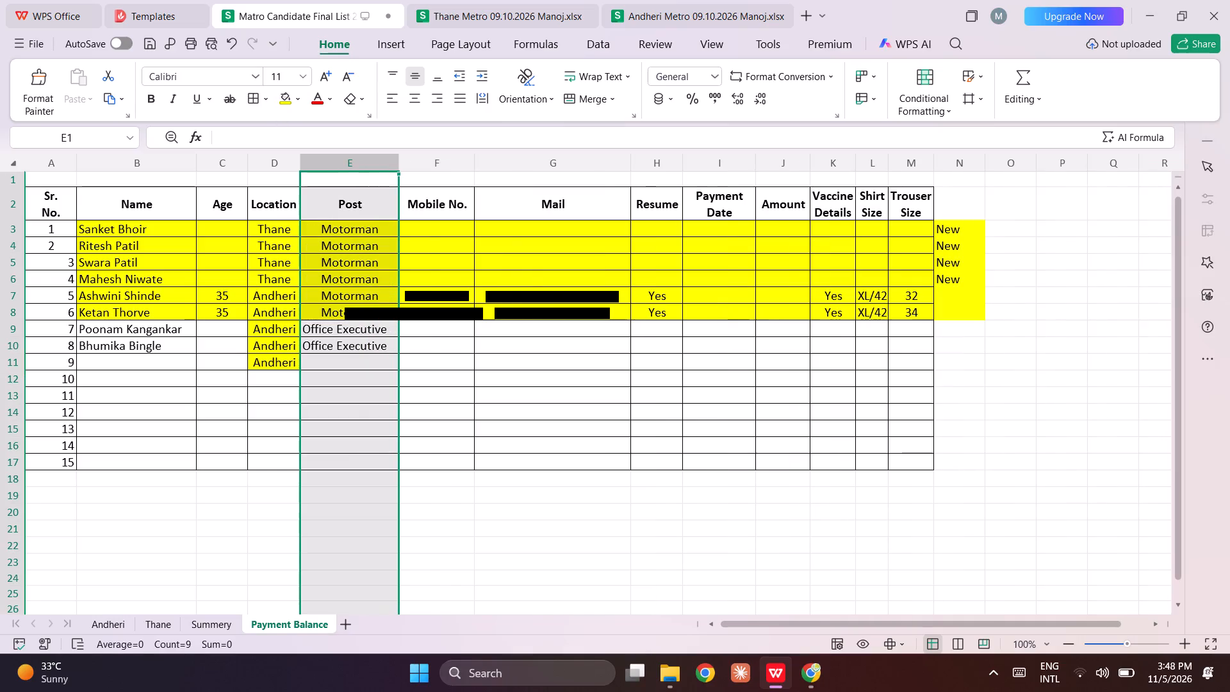
Go to the empty name cell of entry 9 and save the workbook.
{"action": "key", "text": "Down"}
{"action": "key", "text": "Down"}
{"action": "key", "text": "Down"}
{"action": "key", "text": "Down"}
{"action": "key", "text": "Down"}
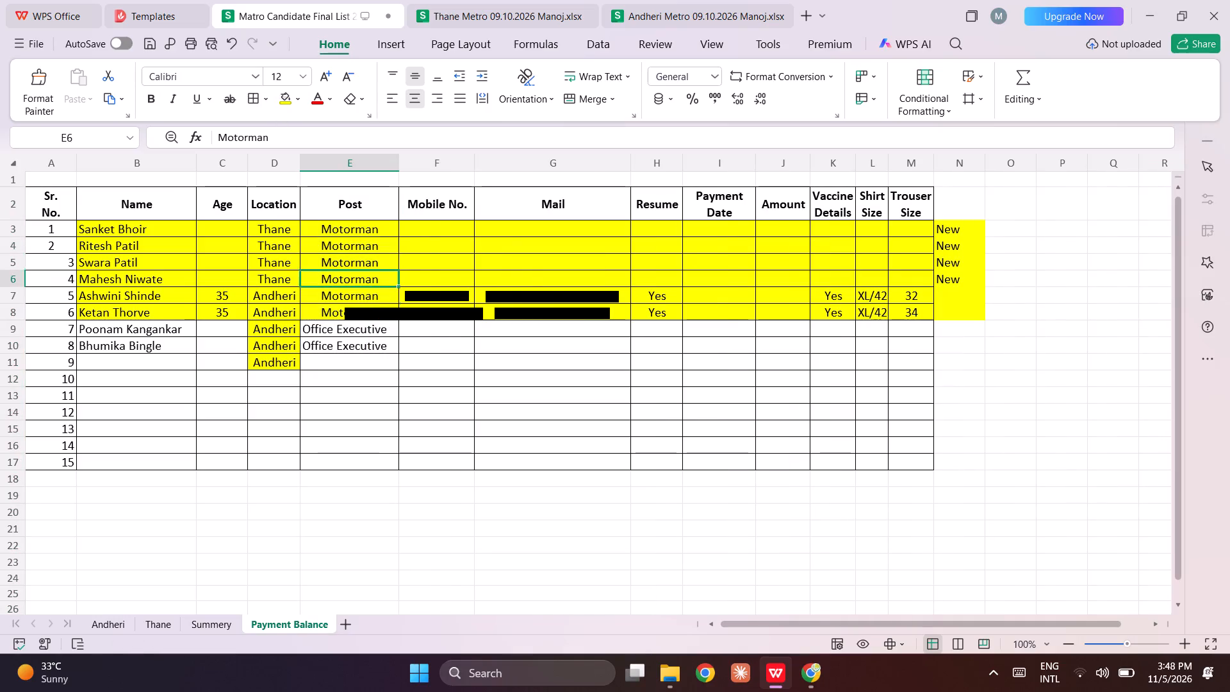
{"action": "key", "text": "Down"}
{"action": "key", "text": "Down"}
{"action": "key", "text": "Down"}
{"action": "key", "text": "Down"}
{"action": "key", "text": "Down"}
{"action": "key", "text": "Left"}
{"action": "key", "text": "Left"}
{"action": "key", "text": "Left"}
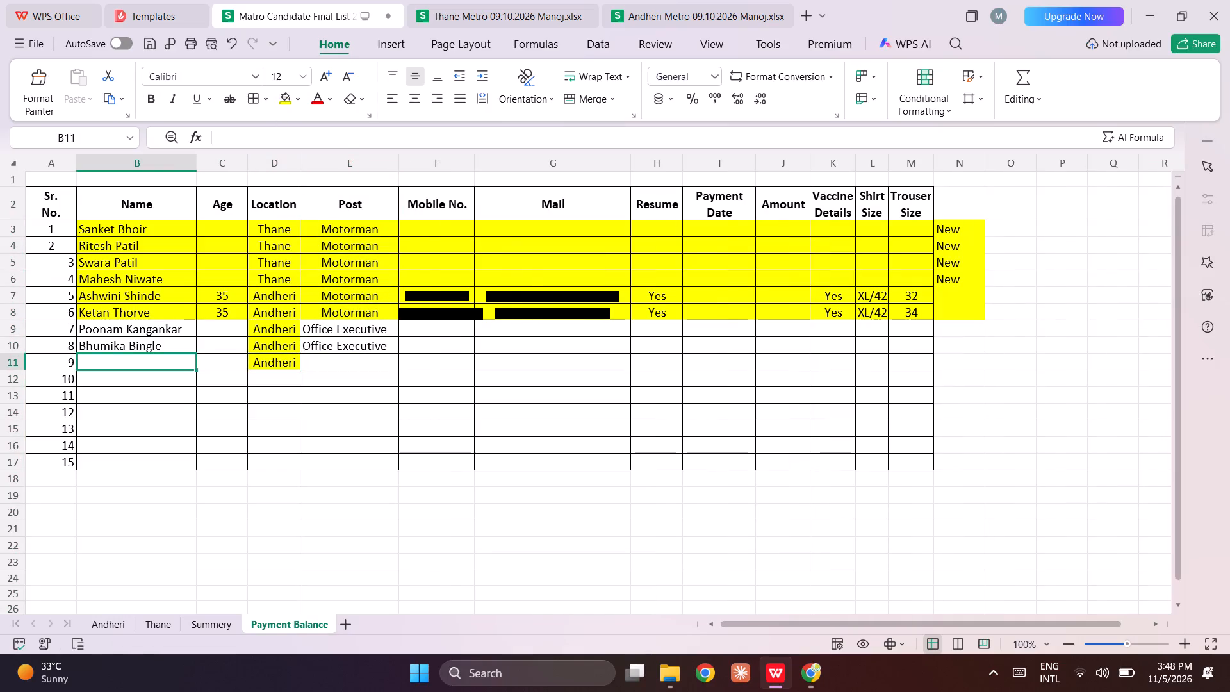
{"action": "key", "text": "ctrl+s"}
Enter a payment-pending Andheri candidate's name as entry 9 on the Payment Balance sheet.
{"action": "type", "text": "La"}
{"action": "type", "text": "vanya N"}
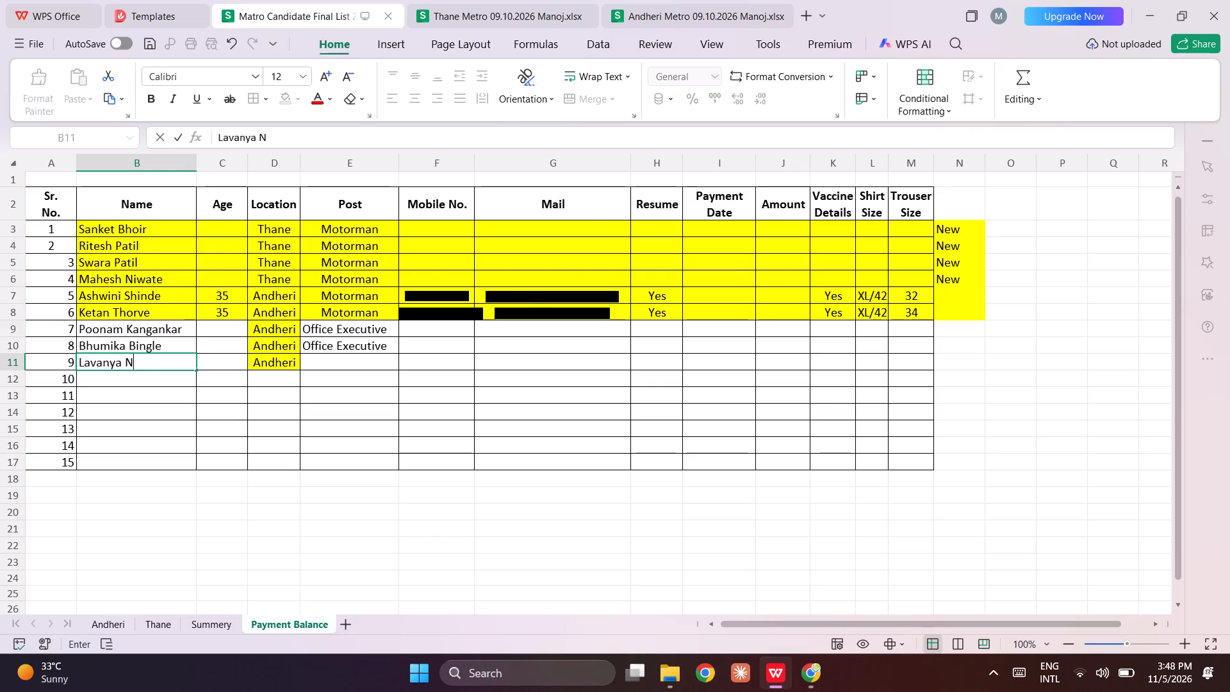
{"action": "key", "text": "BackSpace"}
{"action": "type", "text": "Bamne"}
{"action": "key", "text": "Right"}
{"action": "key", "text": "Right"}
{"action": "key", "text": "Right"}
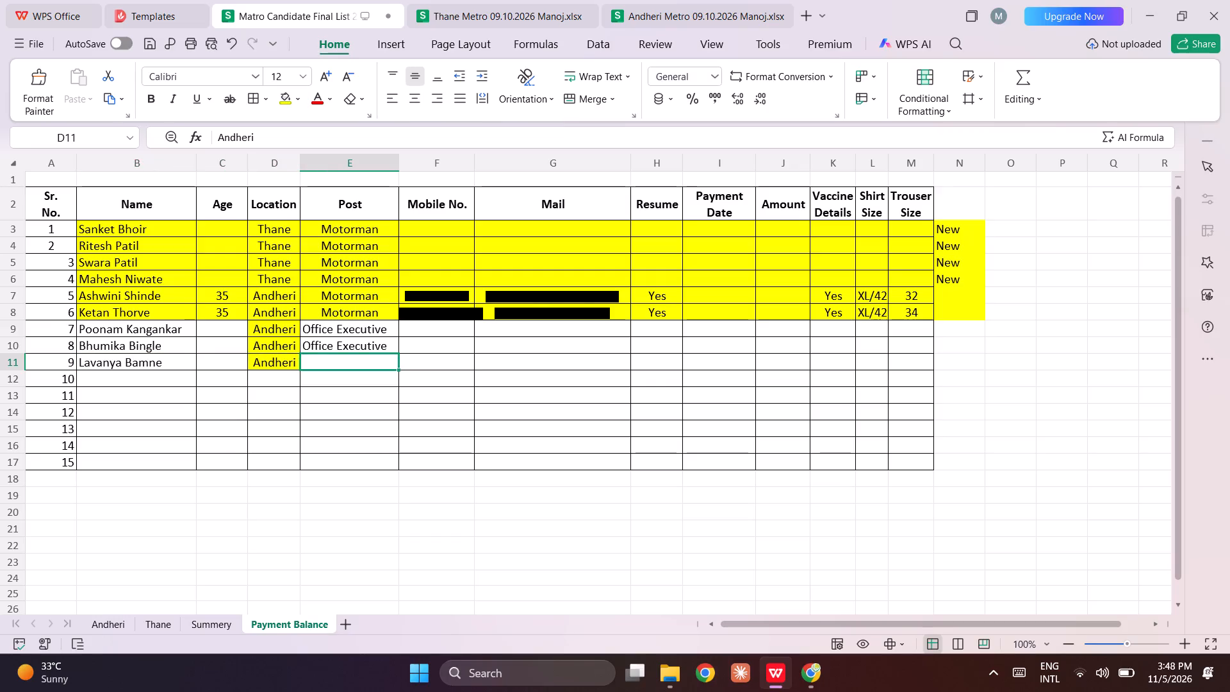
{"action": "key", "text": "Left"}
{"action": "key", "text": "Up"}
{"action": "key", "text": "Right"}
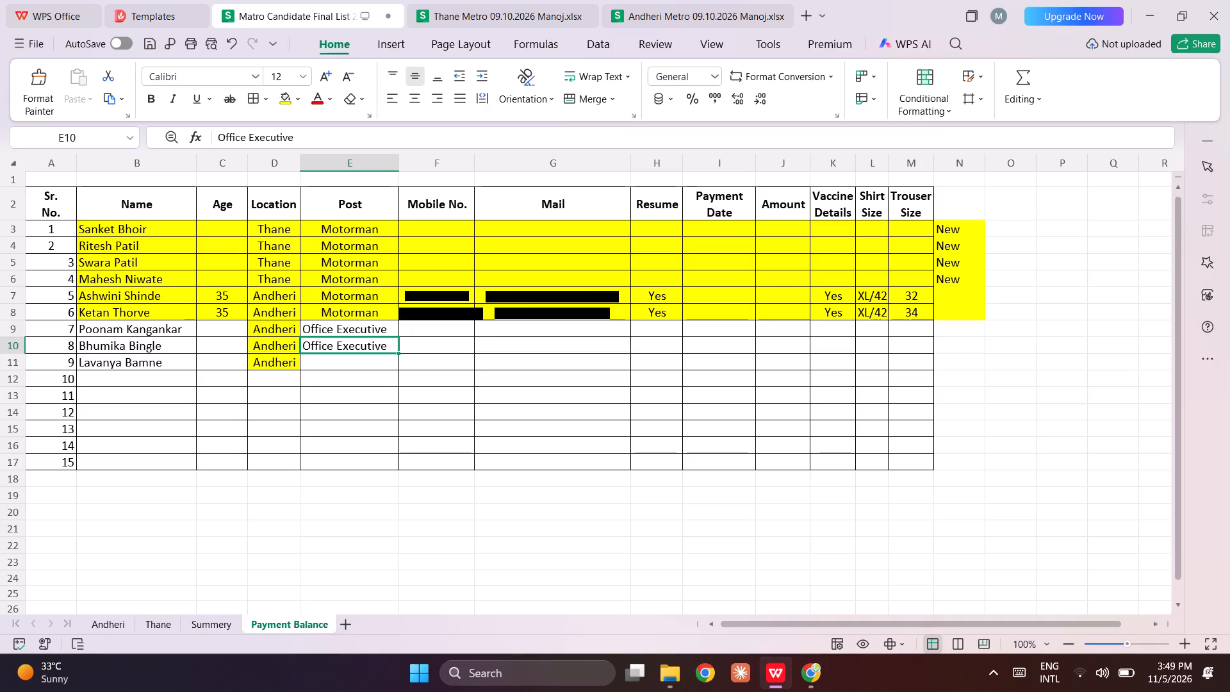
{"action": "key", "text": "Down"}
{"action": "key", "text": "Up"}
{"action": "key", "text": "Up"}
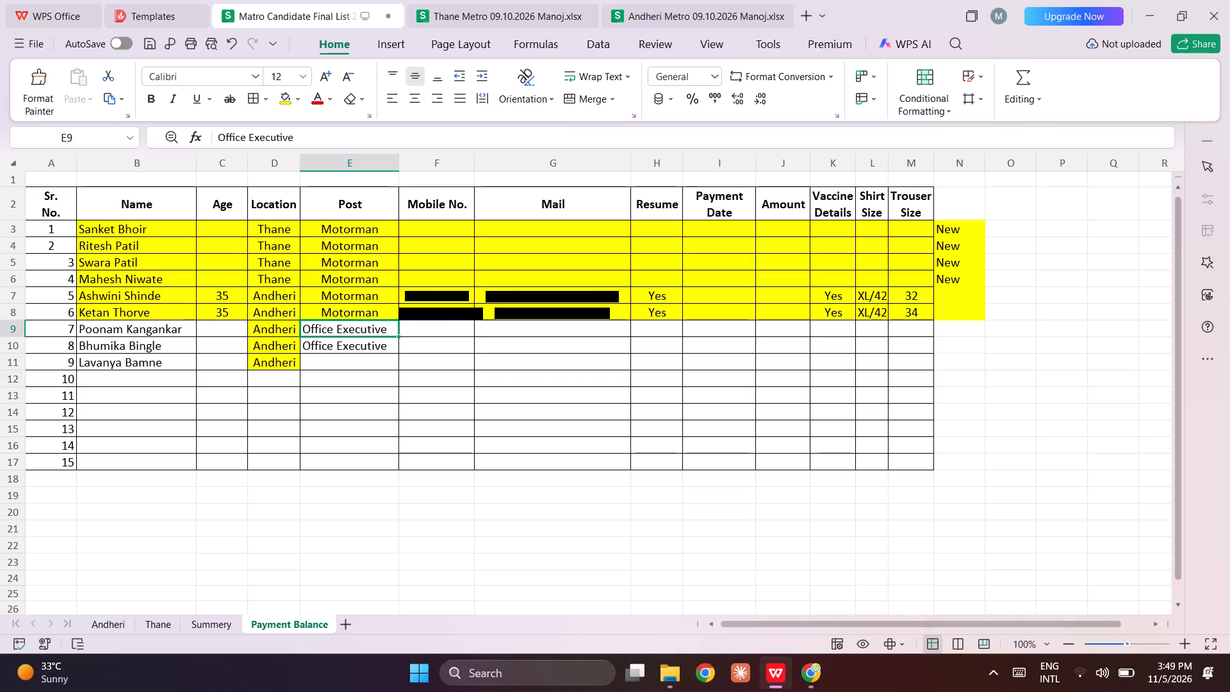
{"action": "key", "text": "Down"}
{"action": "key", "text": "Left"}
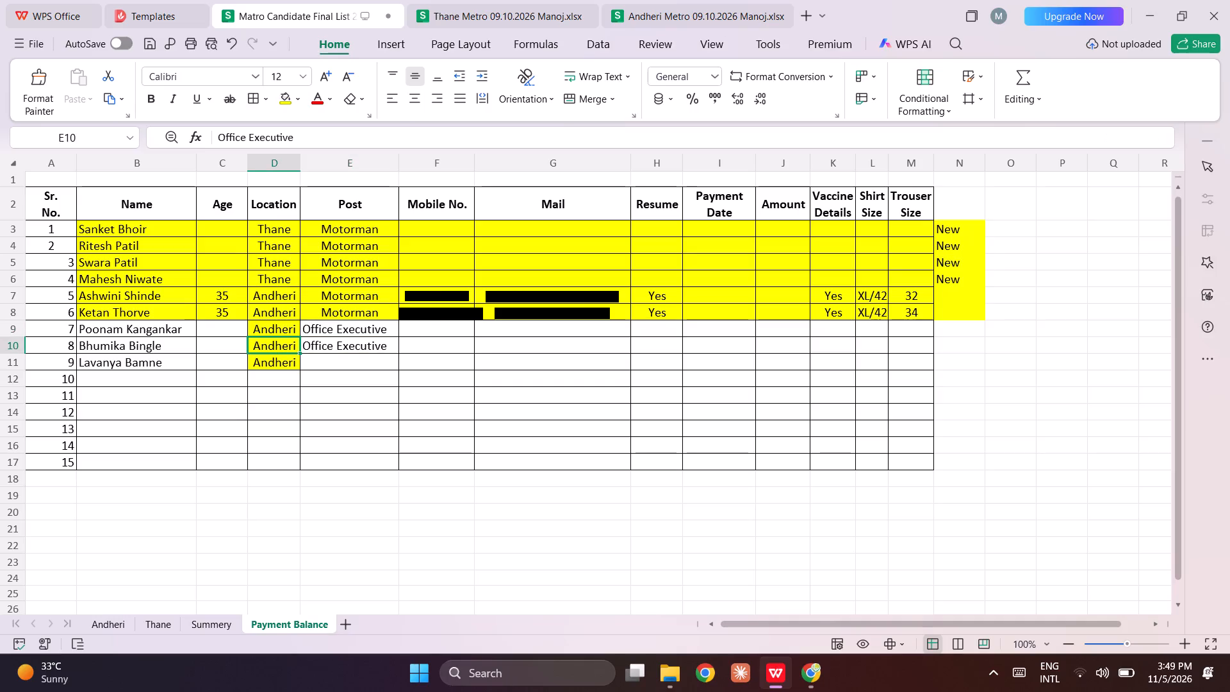
Replace the name in entry 9 of the Payment Balance sheet with a different payment-pending Andheri candidate's name.
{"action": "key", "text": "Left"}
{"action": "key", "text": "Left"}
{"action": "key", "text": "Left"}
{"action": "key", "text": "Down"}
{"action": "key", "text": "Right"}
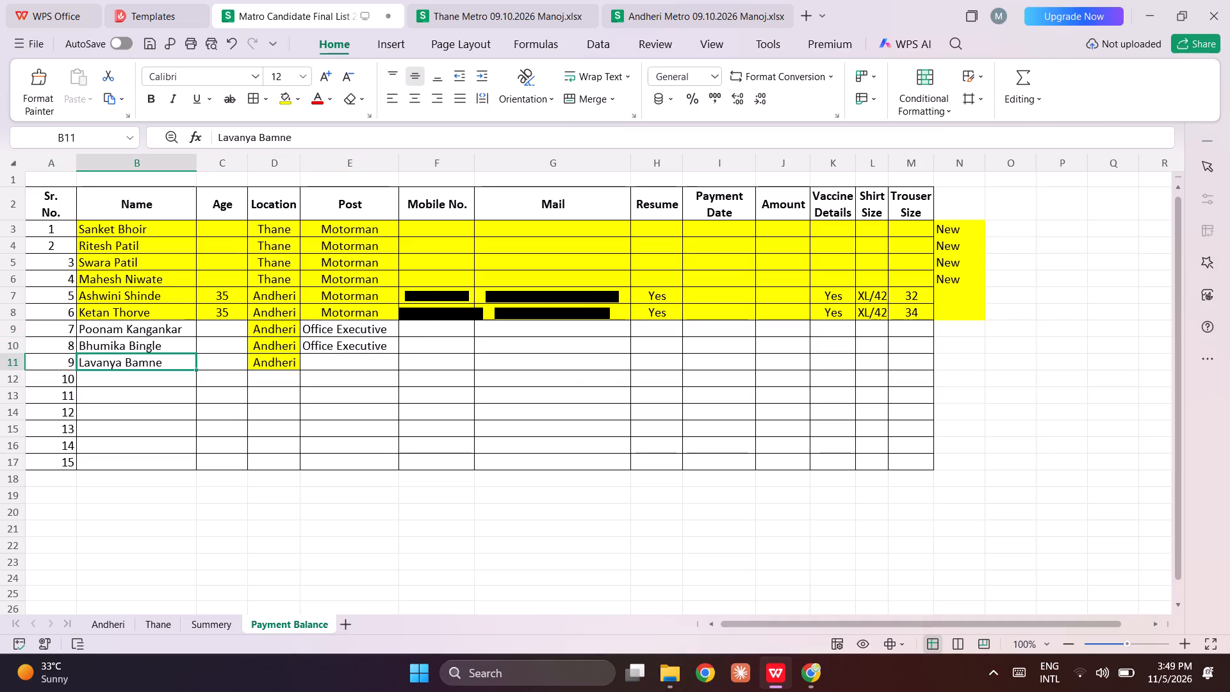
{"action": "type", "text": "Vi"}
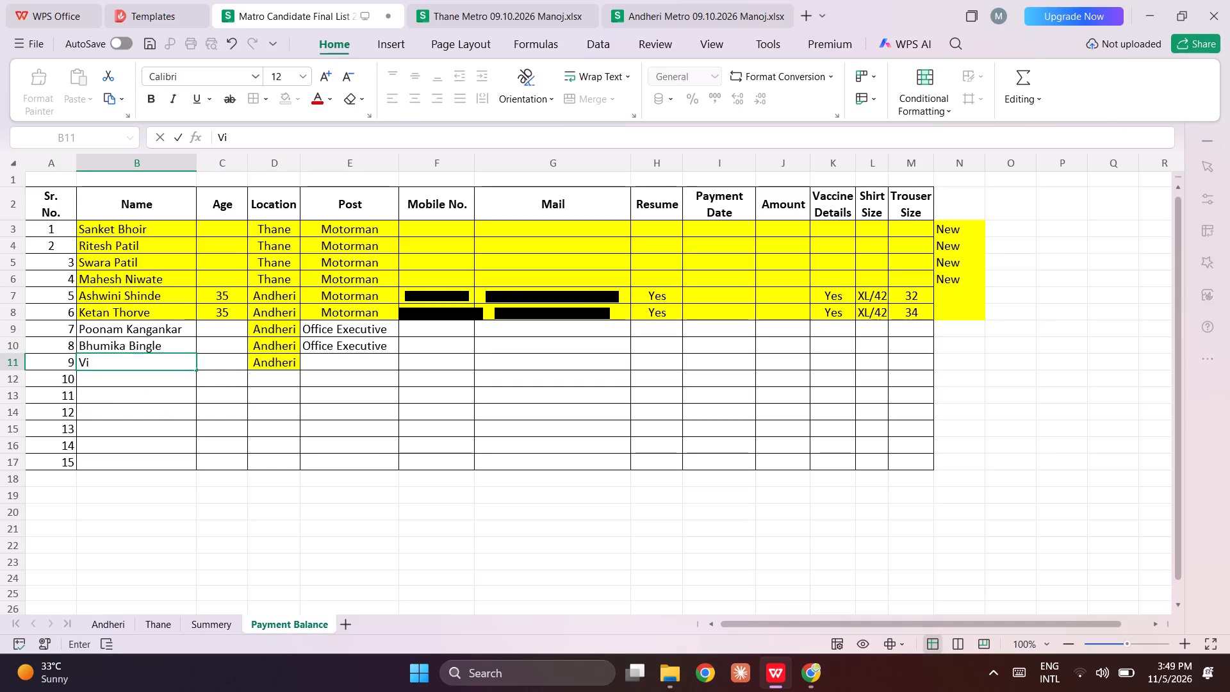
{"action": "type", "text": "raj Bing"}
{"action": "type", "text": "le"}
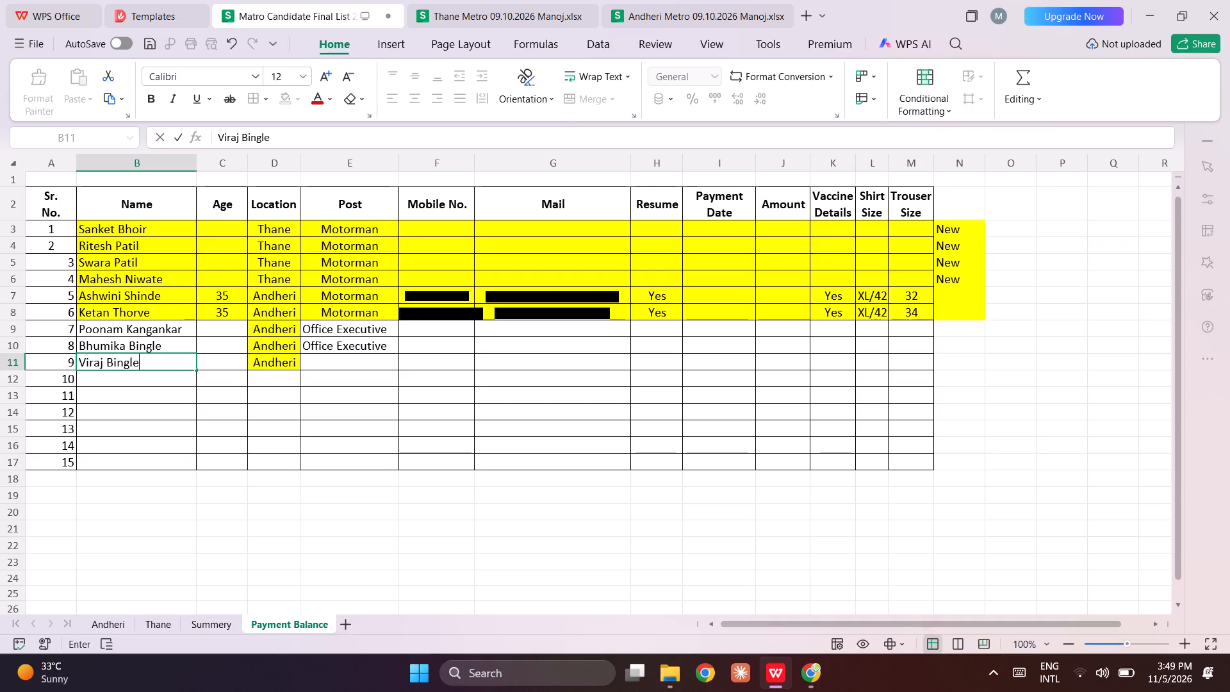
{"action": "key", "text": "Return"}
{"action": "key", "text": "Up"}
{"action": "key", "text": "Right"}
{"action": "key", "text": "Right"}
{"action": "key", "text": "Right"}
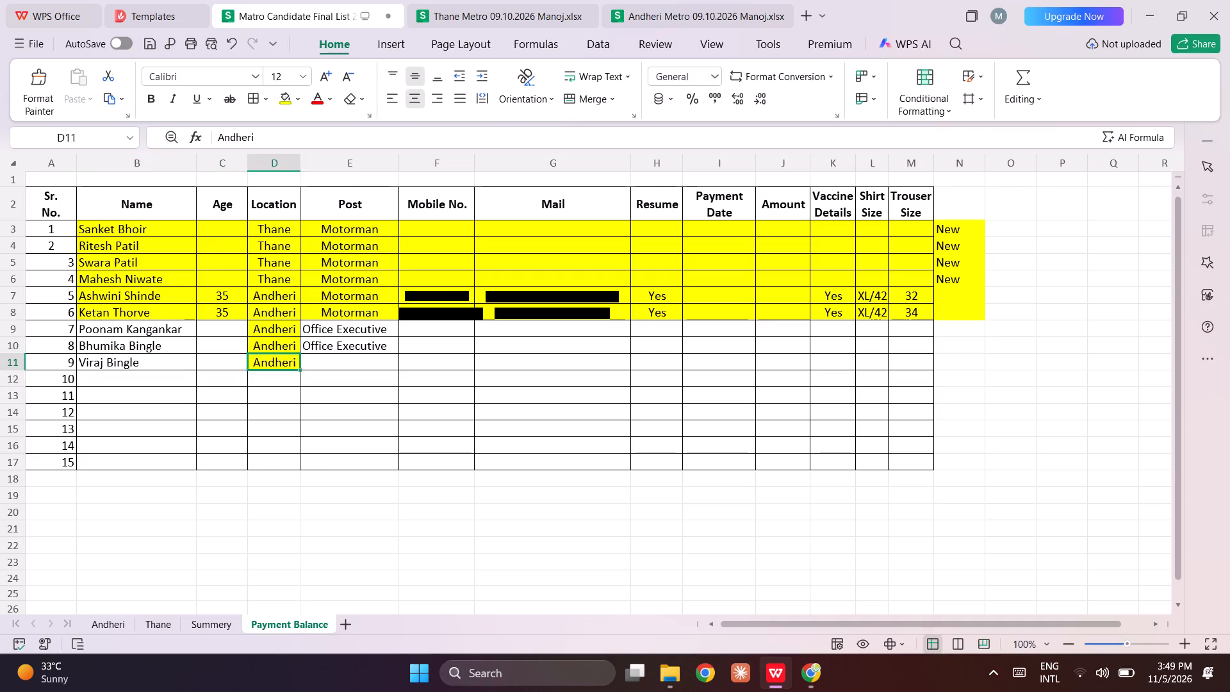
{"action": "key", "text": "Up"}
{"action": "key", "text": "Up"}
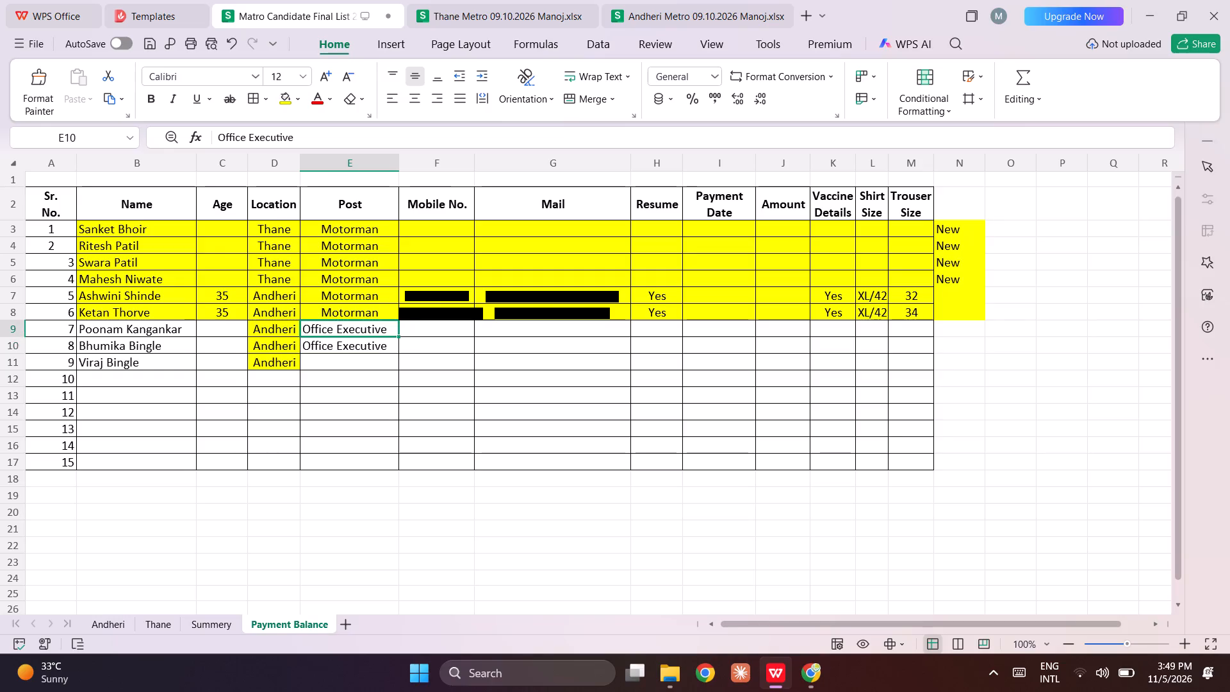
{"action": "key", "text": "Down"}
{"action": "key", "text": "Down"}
Enter the next payment-pending candidate's name as entry 10 and fill the location Andheri down into that row.
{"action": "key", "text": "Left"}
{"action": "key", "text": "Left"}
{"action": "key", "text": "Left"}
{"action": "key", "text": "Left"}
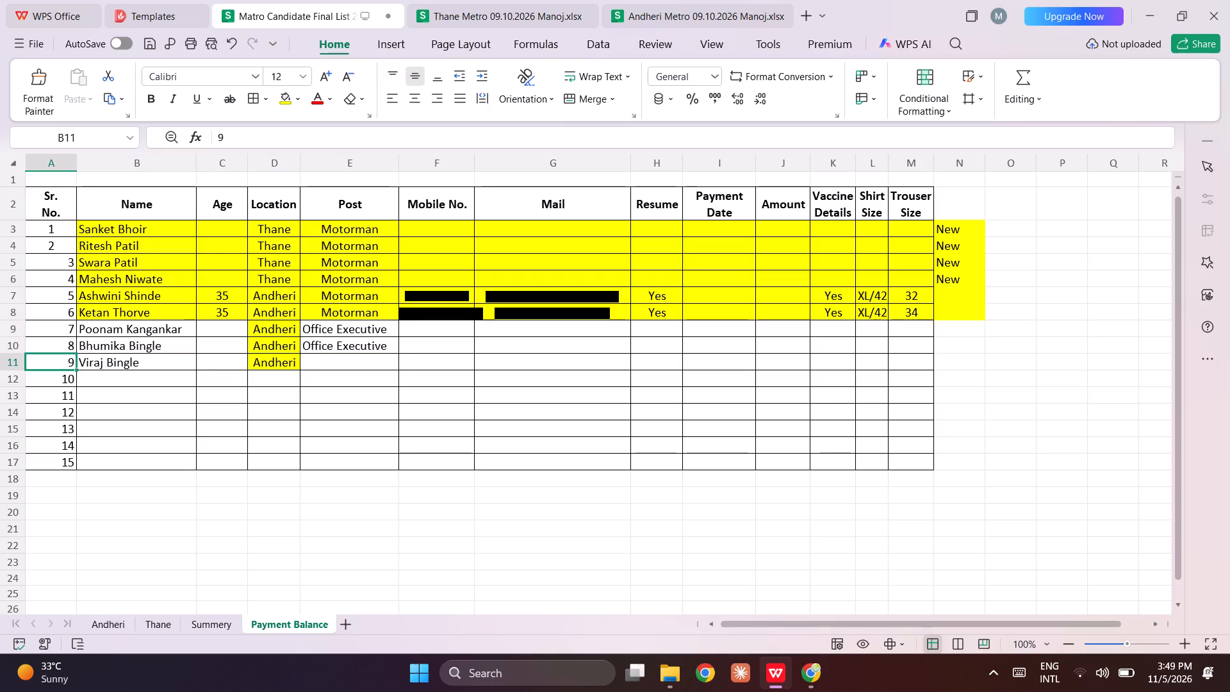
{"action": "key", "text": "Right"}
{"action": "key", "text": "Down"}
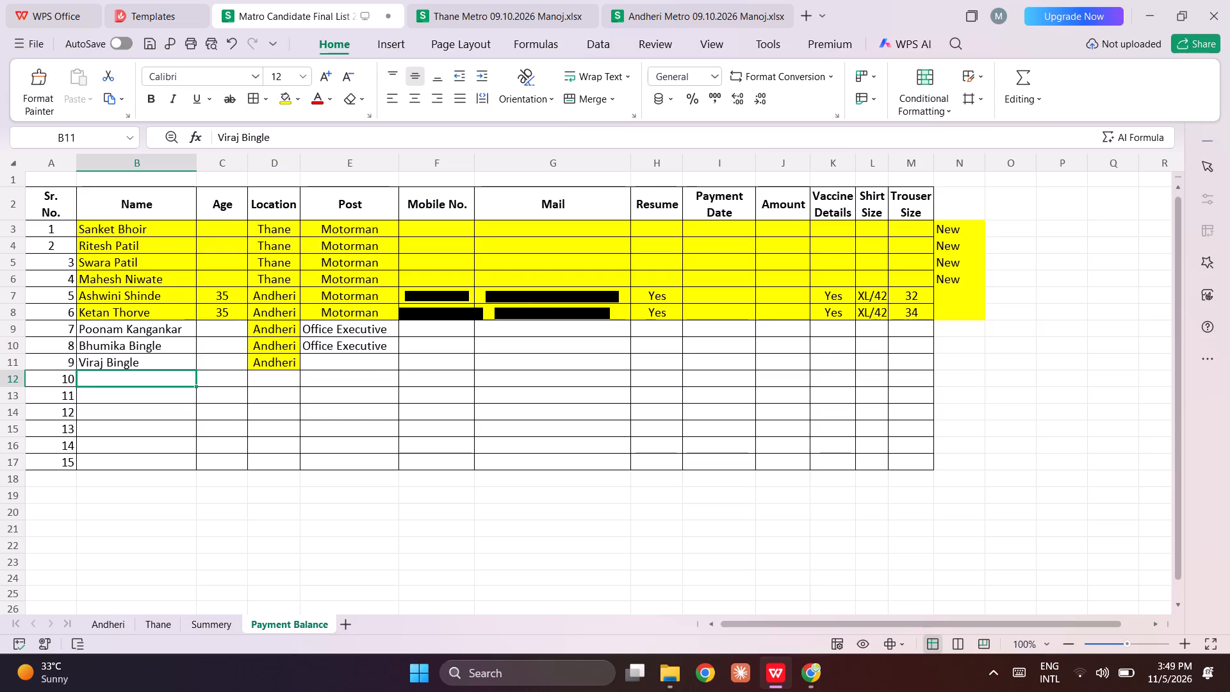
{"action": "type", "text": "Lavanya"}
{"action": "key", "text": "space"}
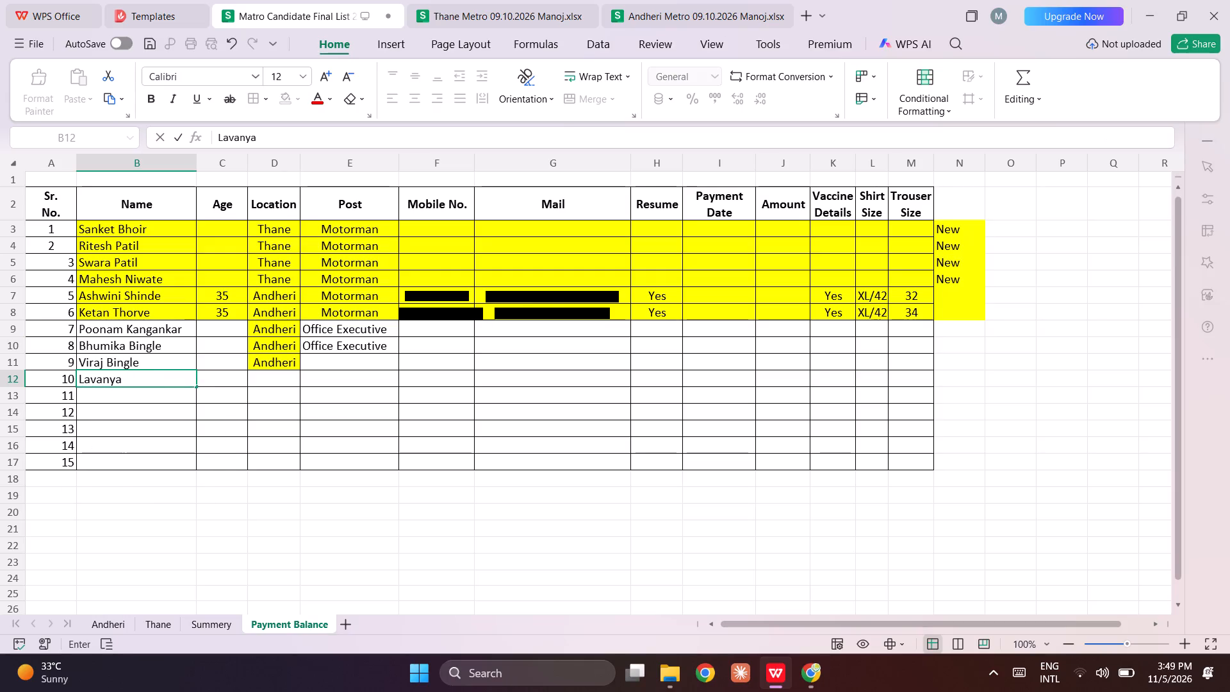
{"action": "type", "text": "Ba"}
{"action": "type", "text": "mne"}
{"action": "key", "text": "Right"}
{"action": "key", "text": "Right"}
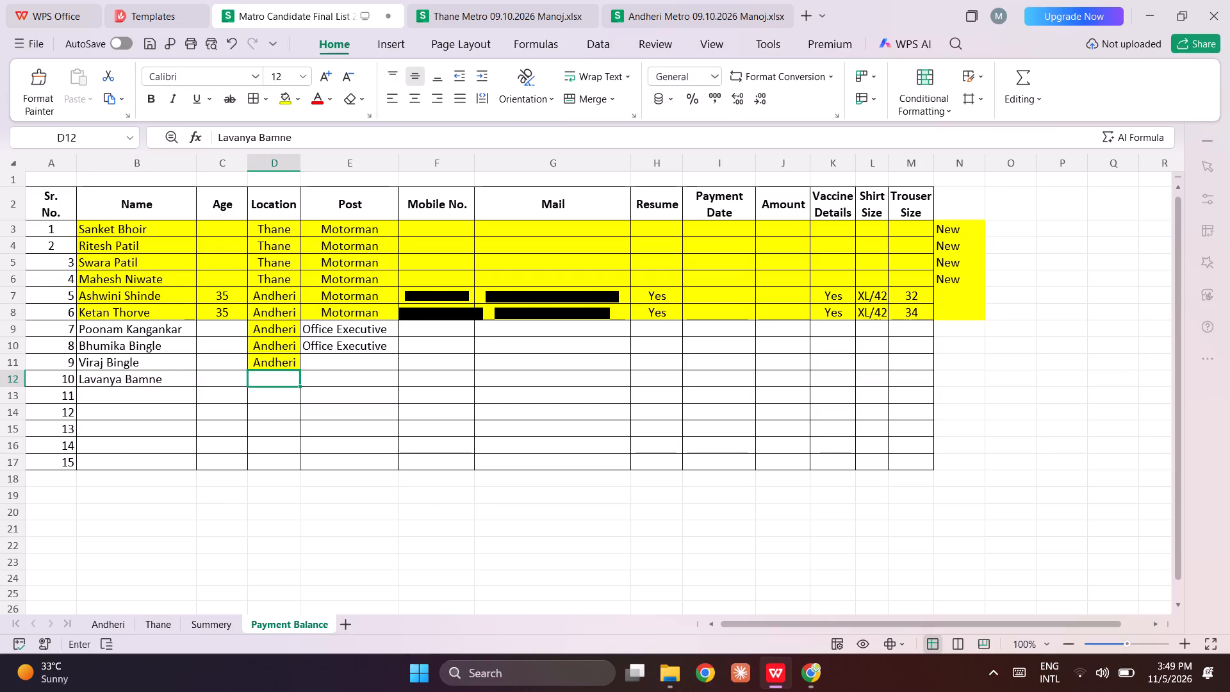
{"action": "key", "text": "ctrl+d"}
Enter the post Station Supervisor for entry 9 and fit the Post column to its contents.
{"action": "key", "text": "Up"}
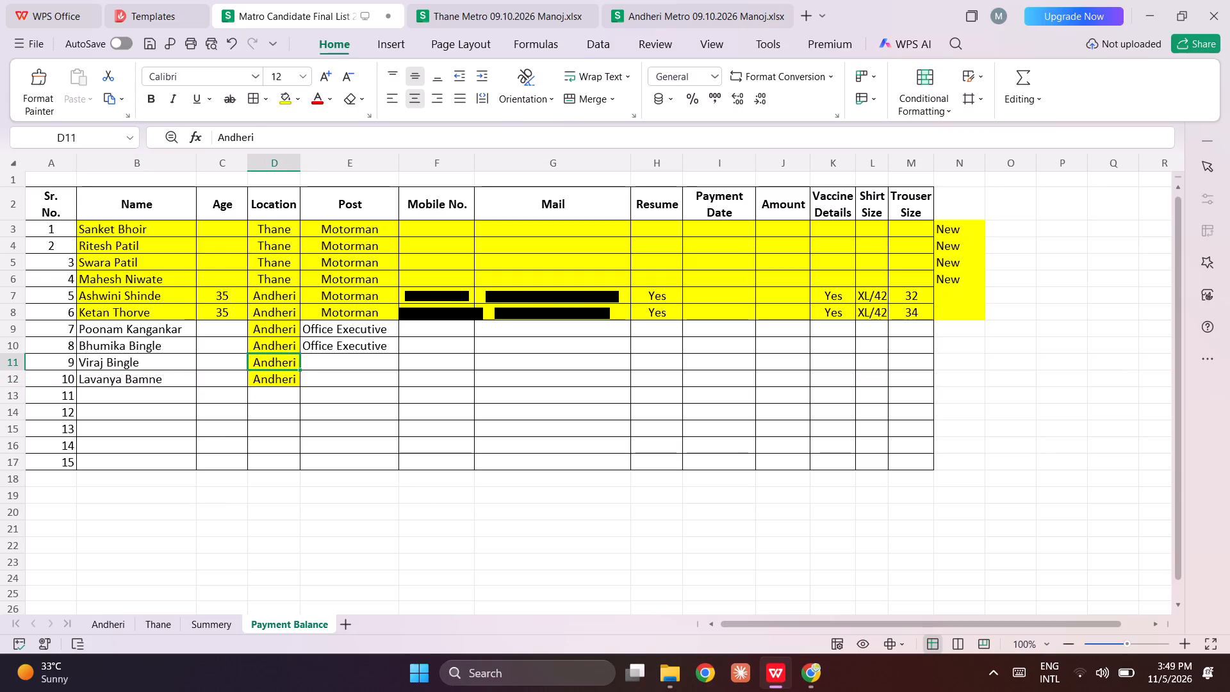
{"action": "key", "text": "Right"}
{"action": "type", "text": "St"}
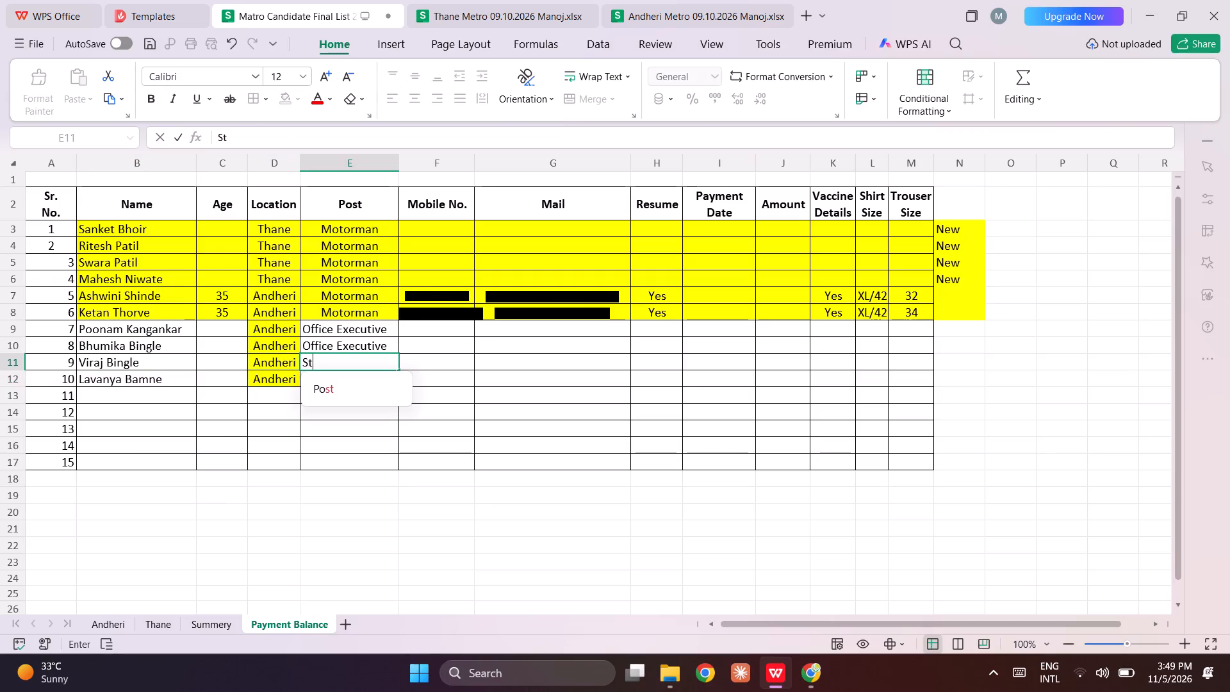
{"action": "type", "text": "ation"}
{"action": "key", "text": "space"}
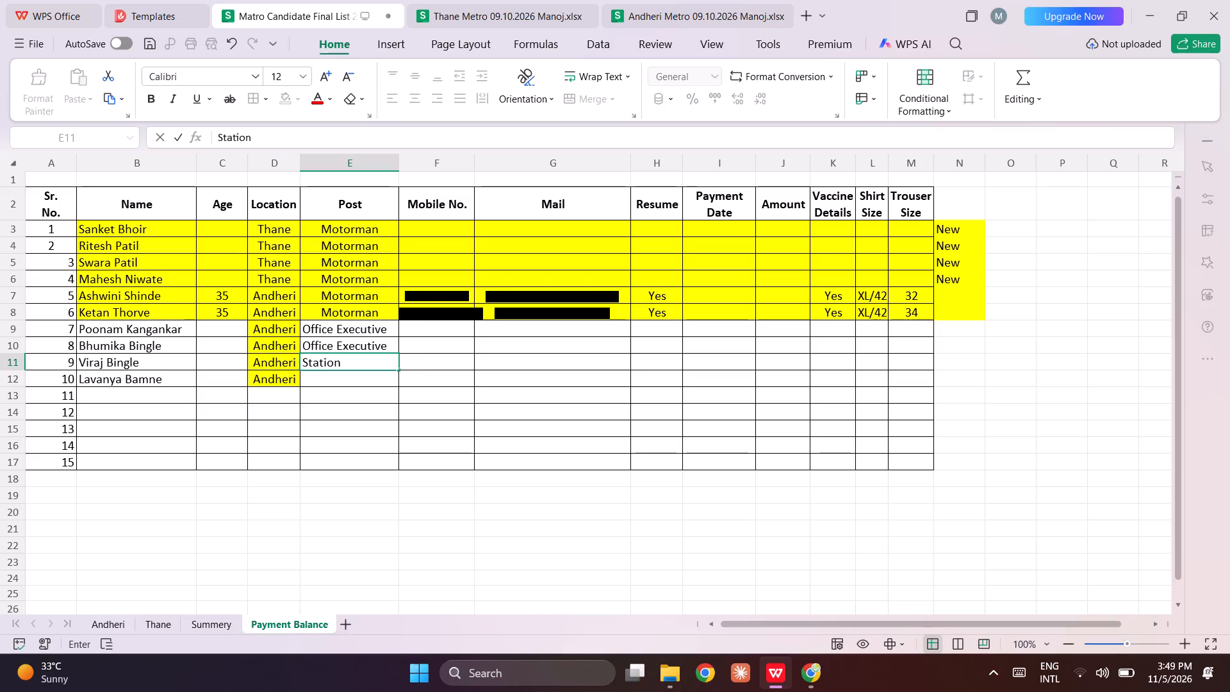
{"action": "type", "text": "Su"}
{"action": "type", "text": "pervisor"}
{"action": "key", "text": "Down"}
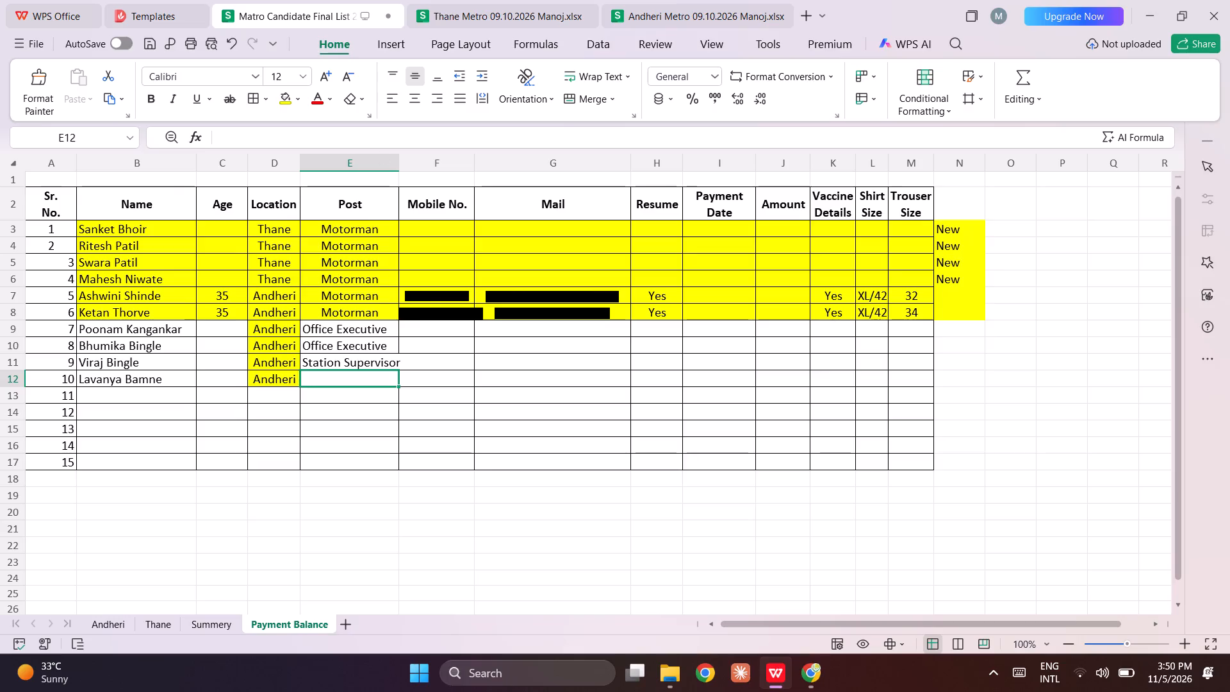
{"action": "double_click", "coordinate": [399, 166]}
Go to the empty name cell of entry 11 and save the workbook.
{"action": "key", "text": "Down"}
{"action": "key", "text": "Left"}
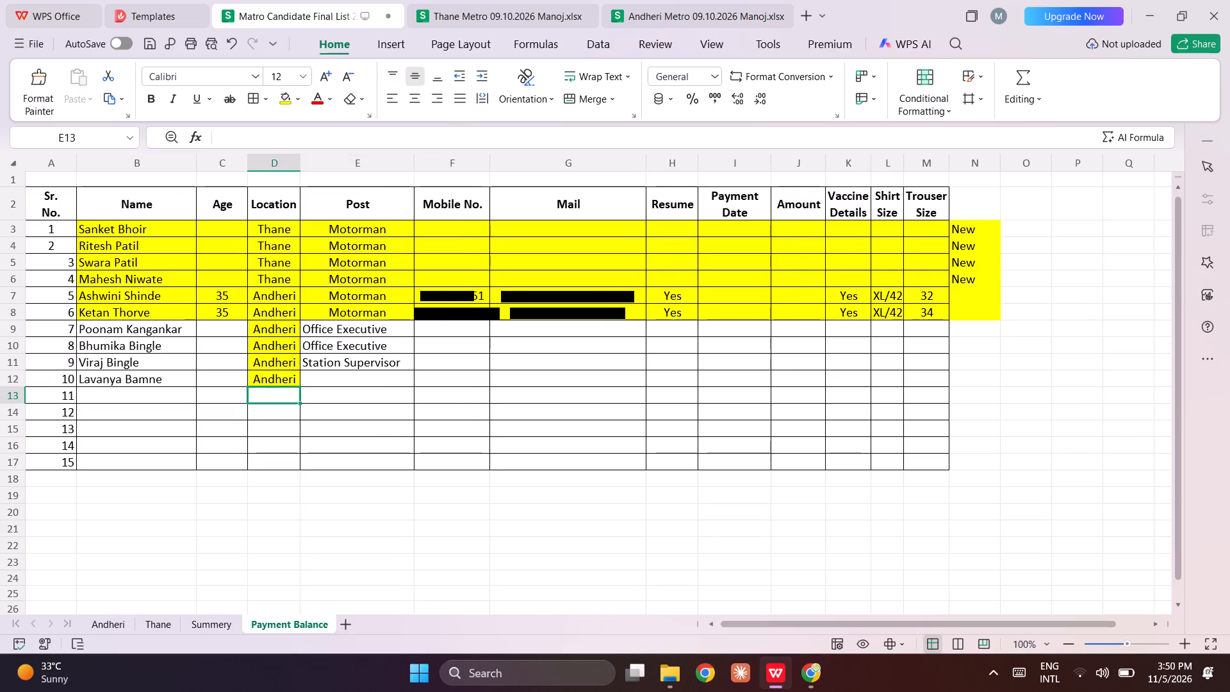
{"action": "key", "text": "Left"}
{"action": "key", "text": "Left"}
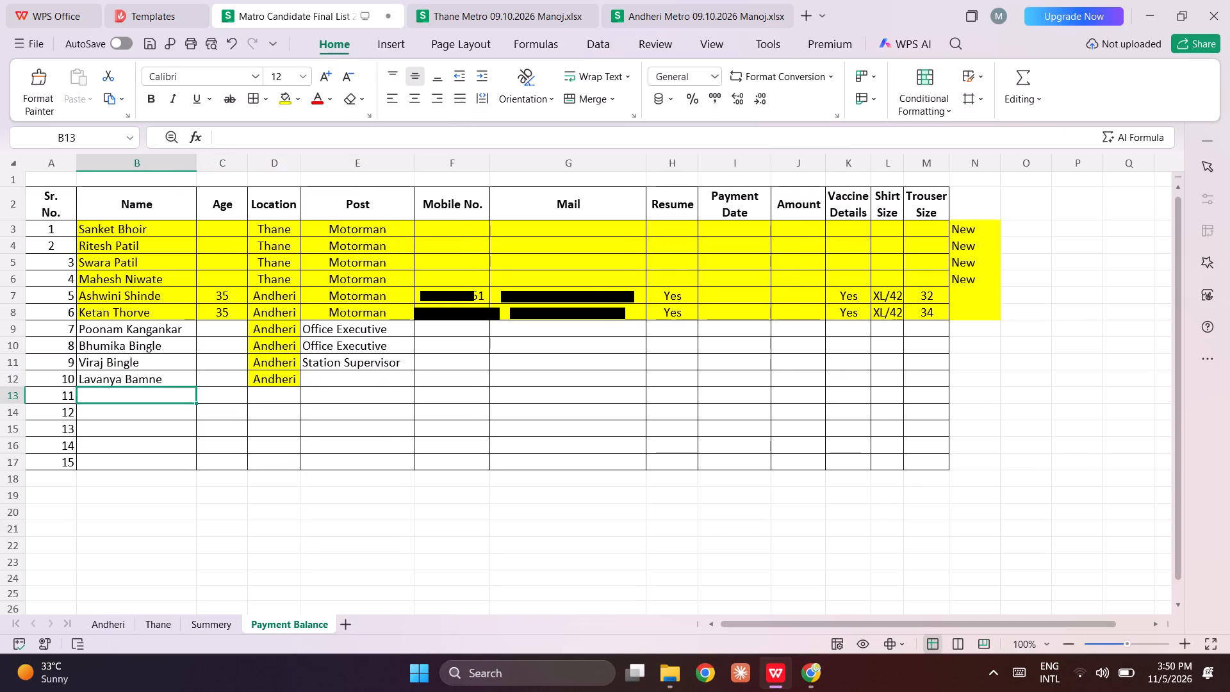
{"action": "key", "text": "ctrl+s"}
Open the name cell of entry 11 on the Payment Balance sheet for editing.
{"action": "key", "text": "Insert"}
{"action": "key", "text": "BackSpace"}
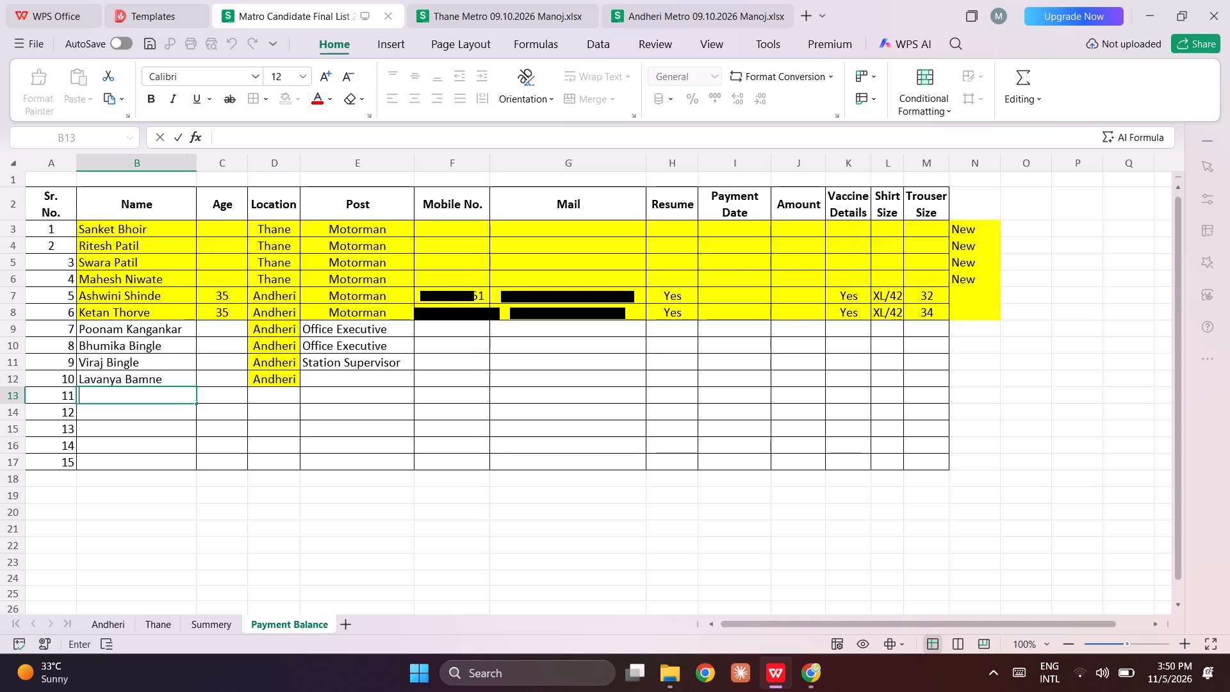
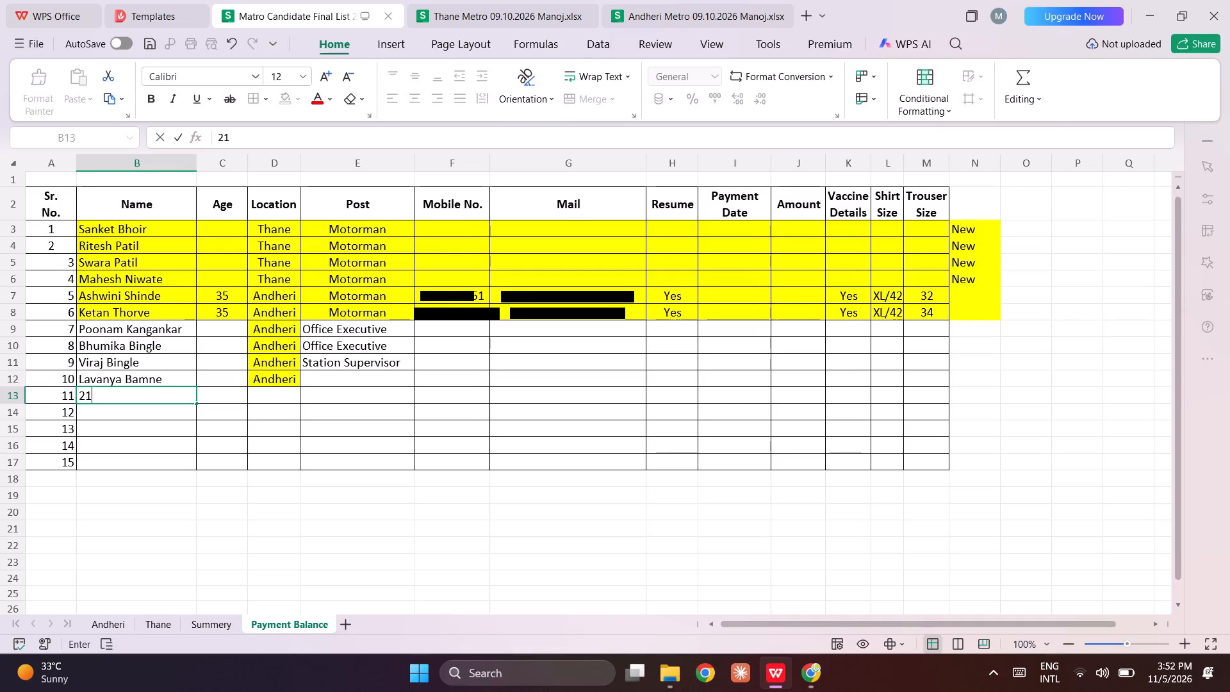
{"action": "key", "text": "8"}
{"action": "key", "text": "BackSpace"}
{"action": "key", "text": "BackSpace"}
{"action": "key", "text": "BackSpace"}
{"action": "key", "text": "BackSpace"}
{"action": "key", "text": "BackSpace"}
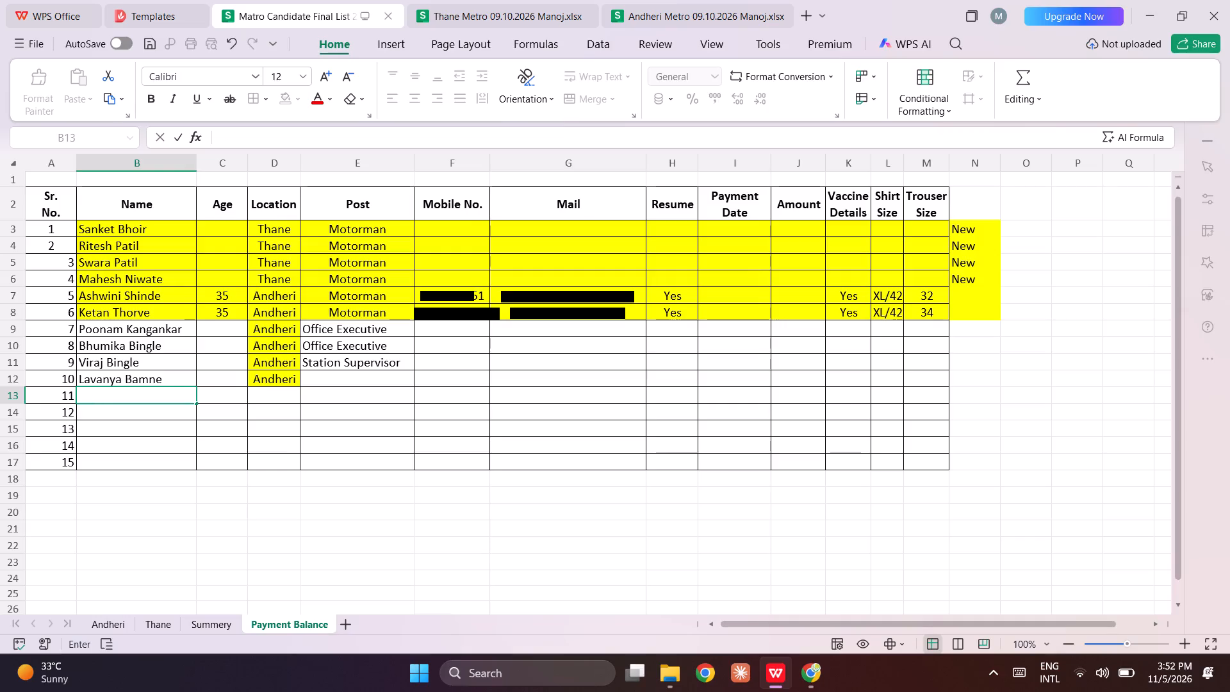
Save the candidate list workbook with entry 11's name cell left empty and minimize the spreadsheet window.
{"action": "key", "text": "ctrl+s"}
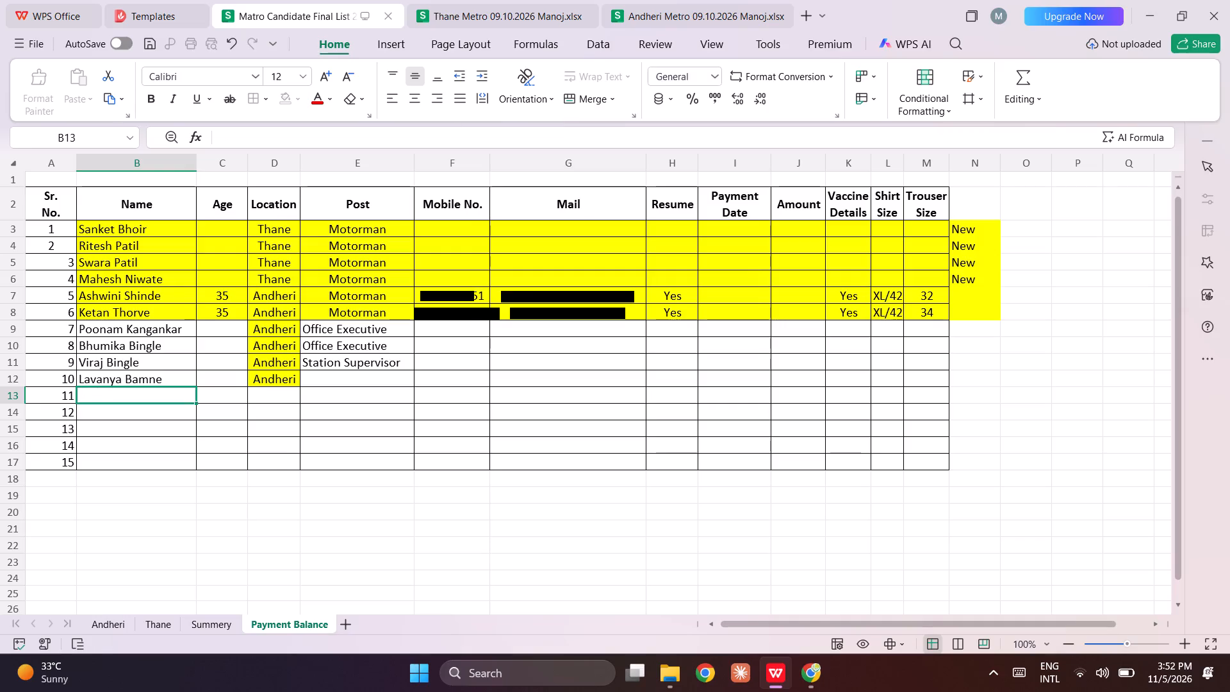
{"action": "left_click", "coordinate": [1151, 11]}
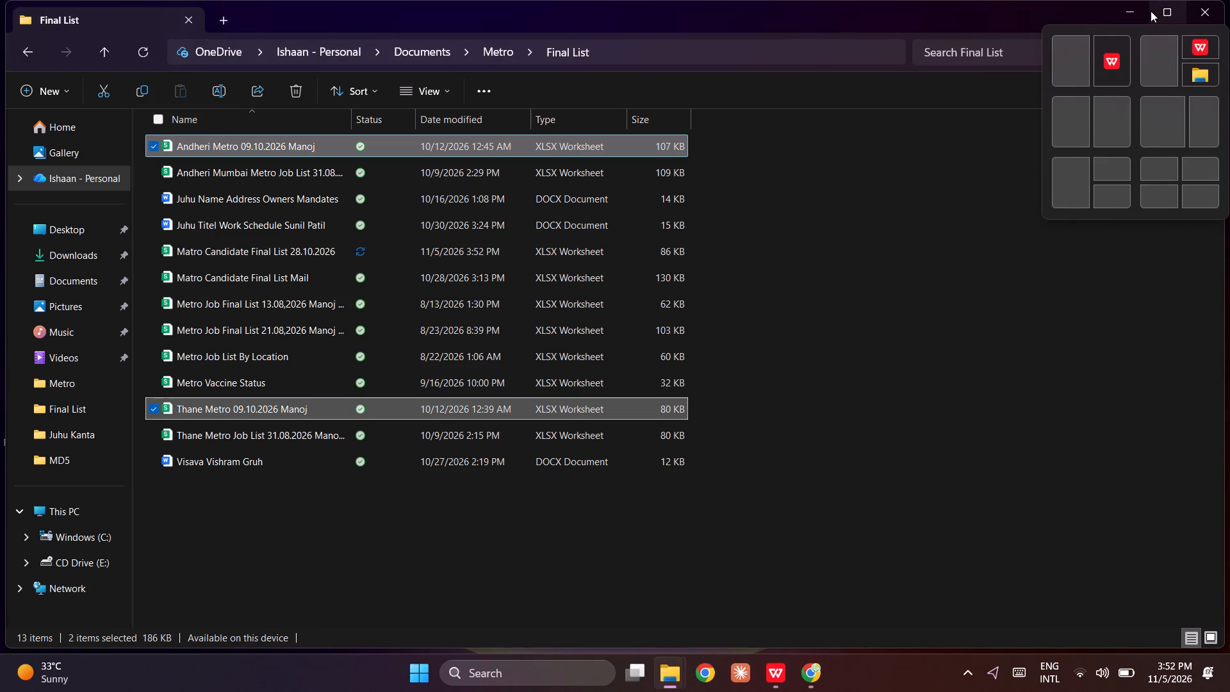